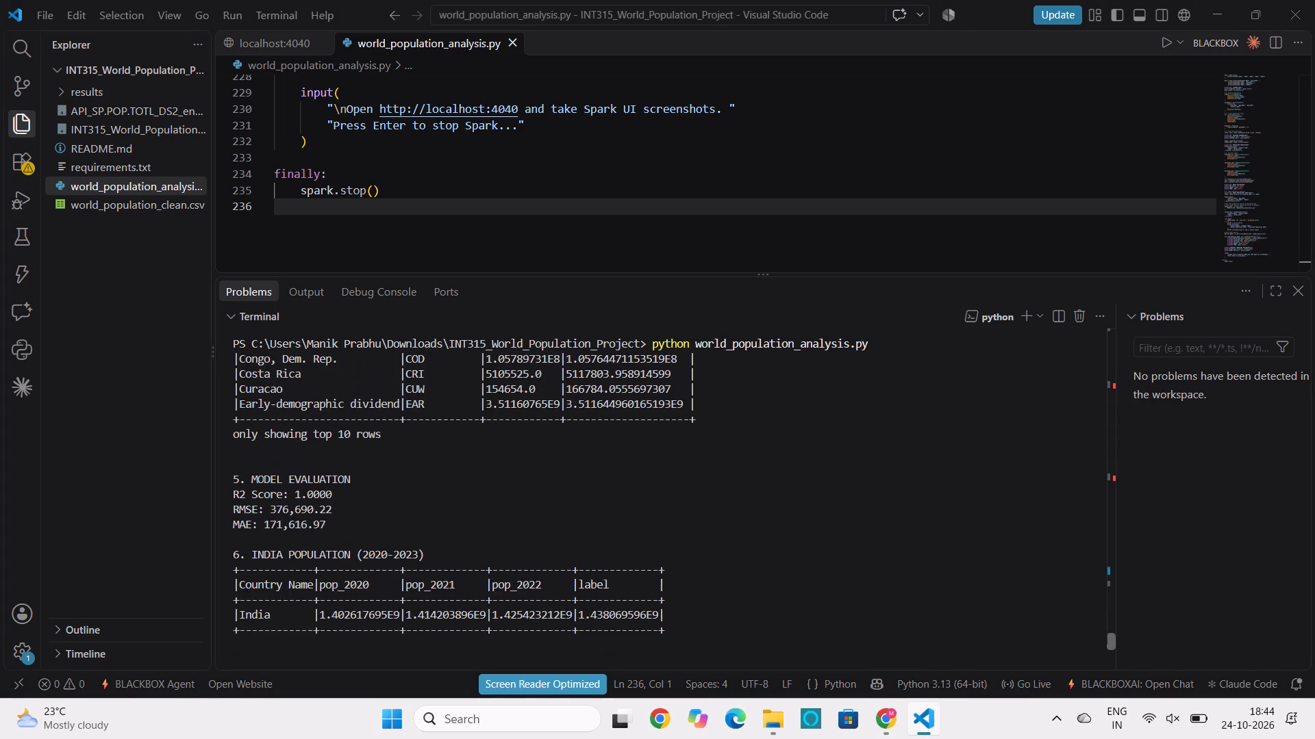
{"action": "scroll", "coordinate": [397, 500], "scroll_direction": "up", "scroll_amount": 7}
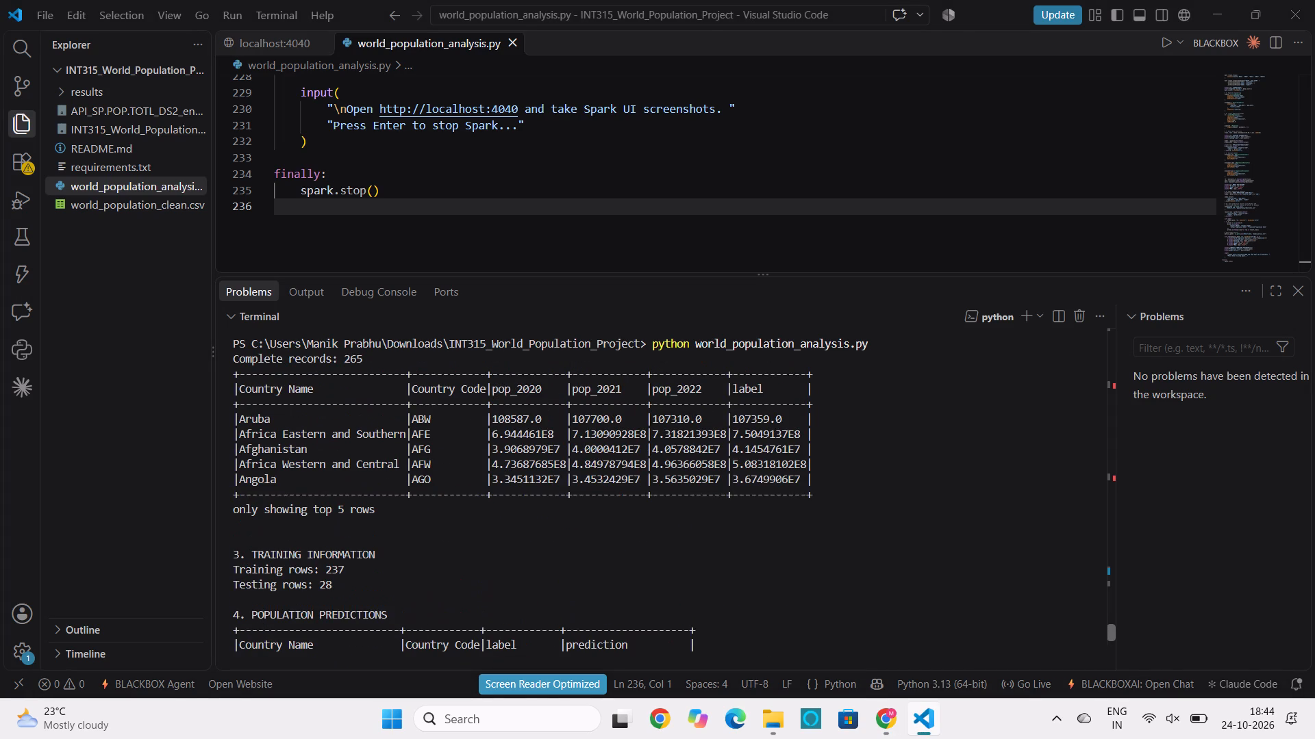
{"action": "scroll", "coordinate": [397, 500], "scroll_direction": "up", "scroll_amount": 2}
{"action": "scroll", "coordinate": [397, 500], "scroll_direction": "down", "scroll_amount": 2}
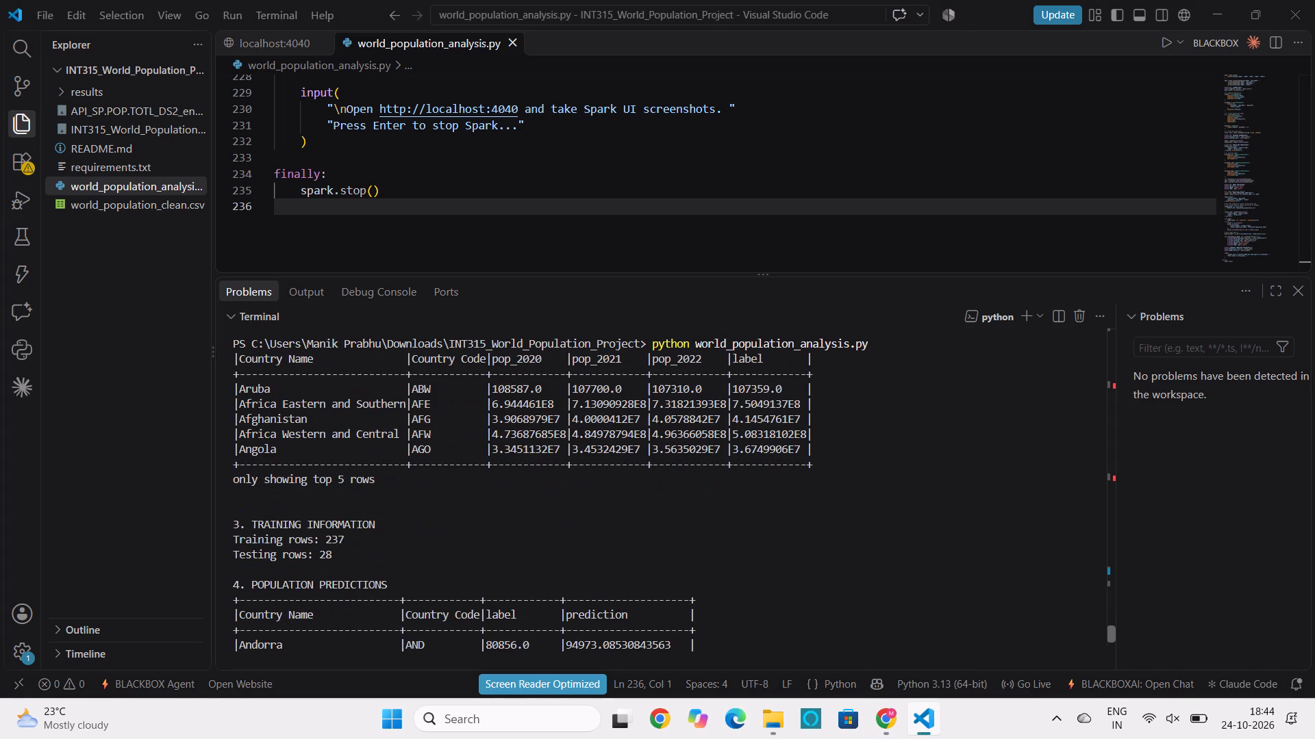
{"action": "scroll", "coordinate": [397, 500], "scroll_direction": "down", "scroll_amount": 5}
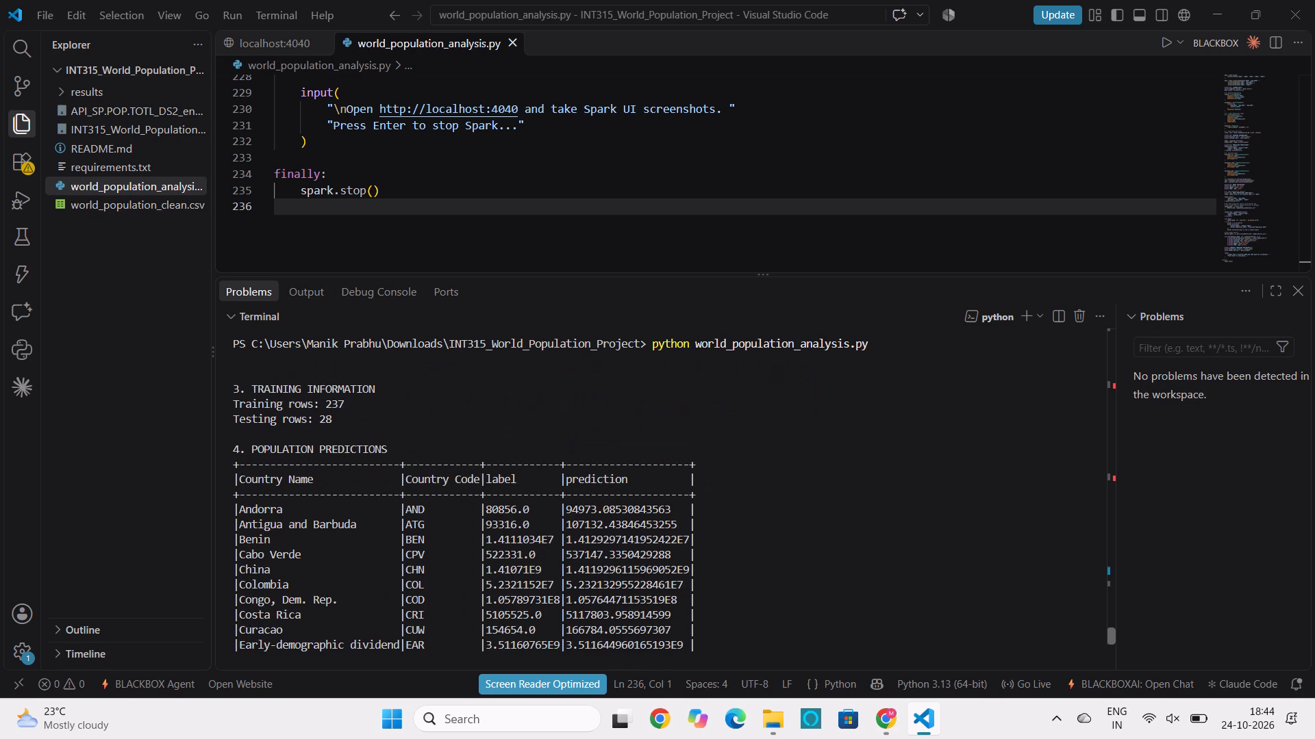
{"action": "scroll", "coordinate": [397, 500], "scroll_direction": "down", "scroll_amount": 3}
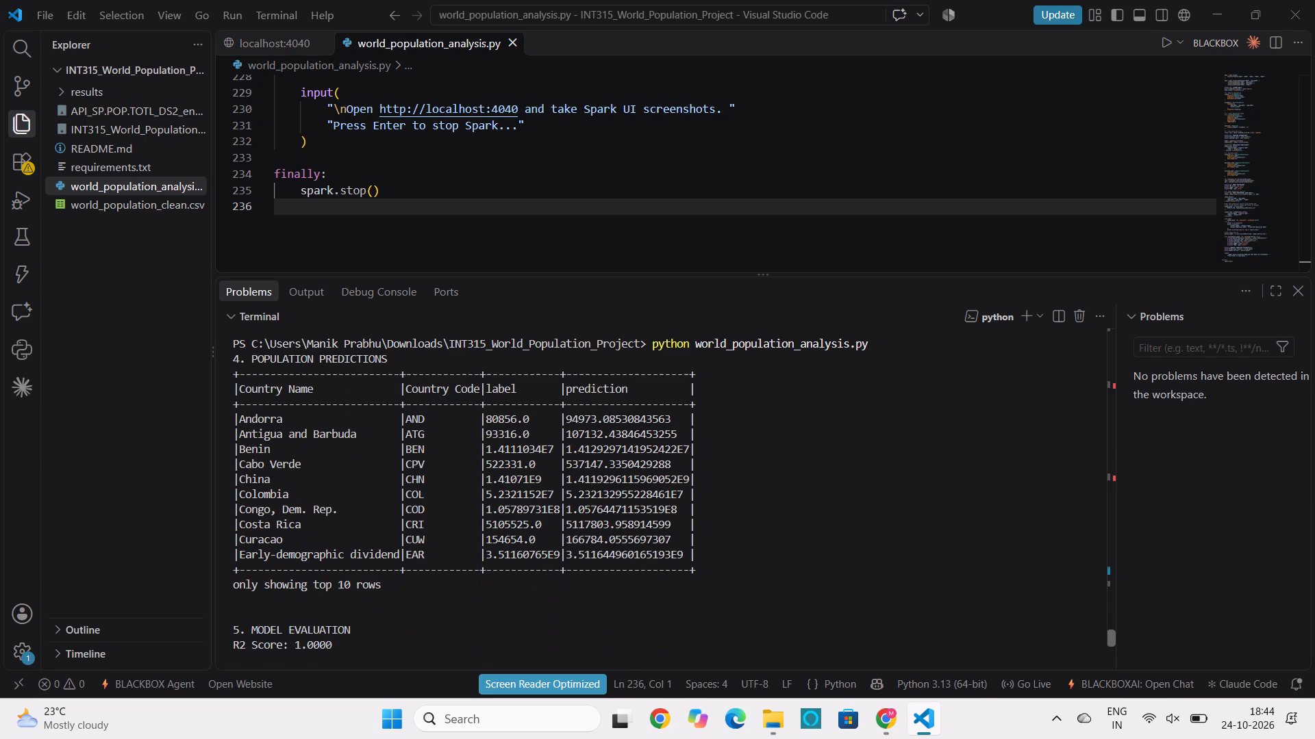
{"action": "scroll", "coordinate": [397, 500], "scroll_direction": "down", "scroll_amount": 2}
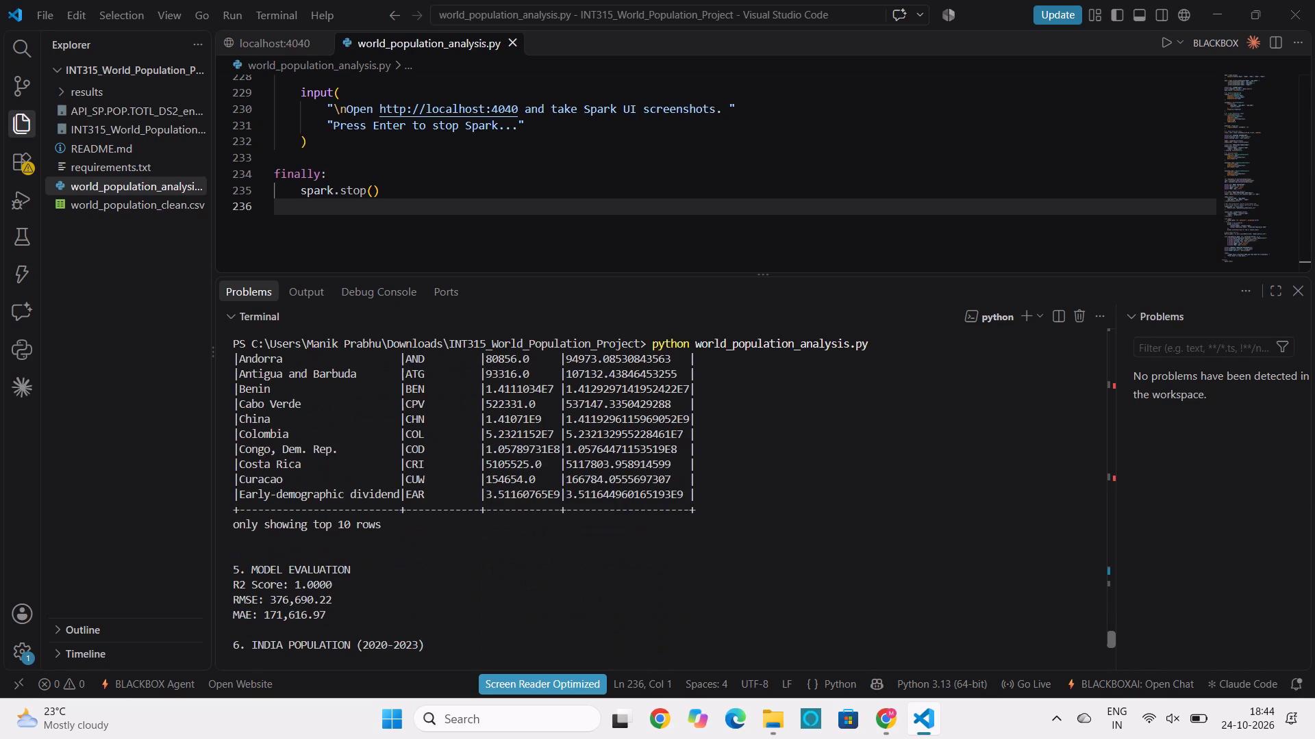
{"action": "scroll", "coordinate": [397, 500], "scroll_direction": "up", "scroll_amount": 10}
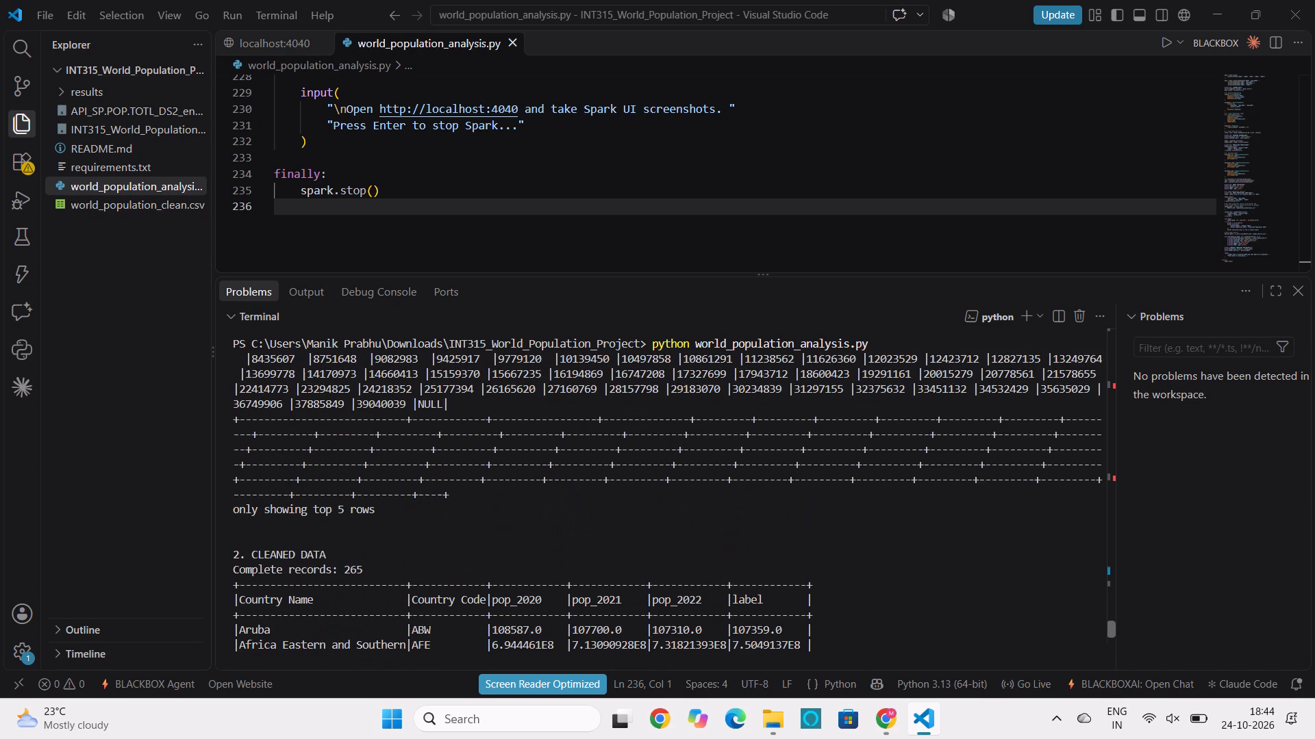
{"action": "scroll", "coordinate": [397, 500], "scroll_direction": "down", "scroll_amount": 17}
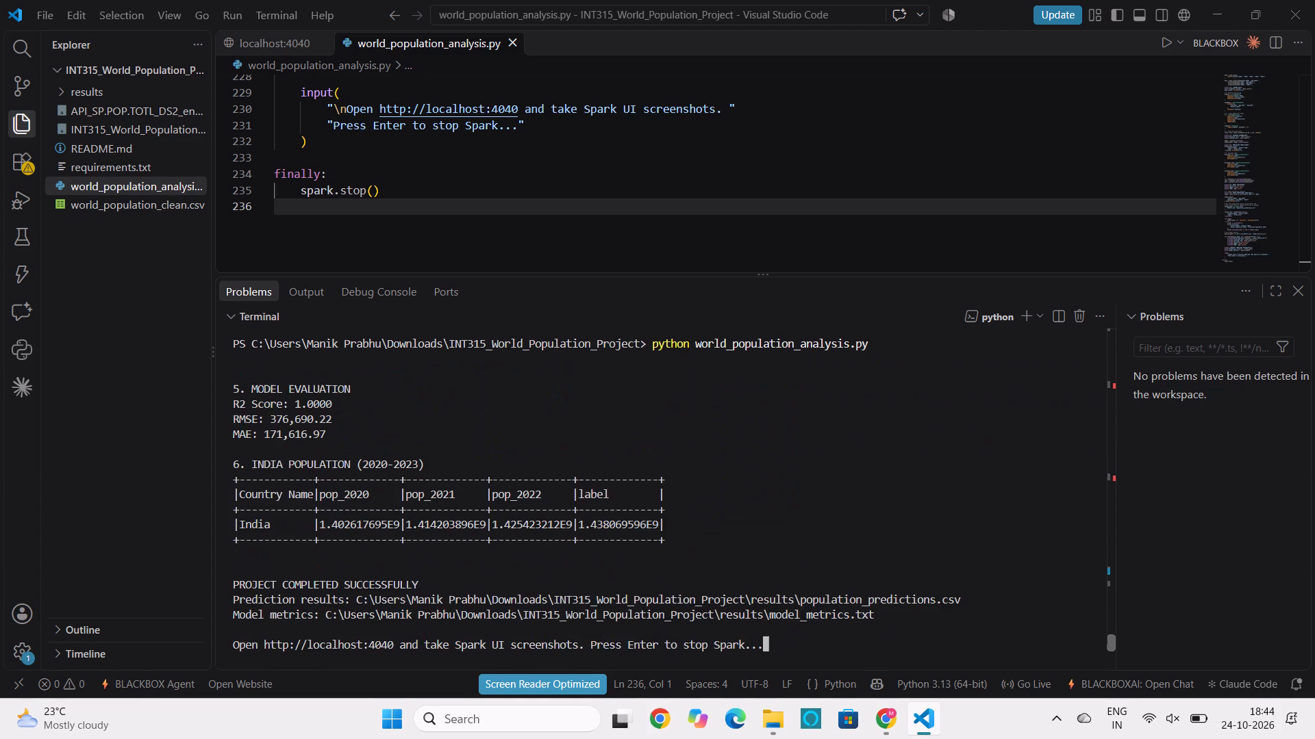
{"action": "scroll", "coordinate": [397, 500], "scroll_direction": "up", "scroll_amount": 11}
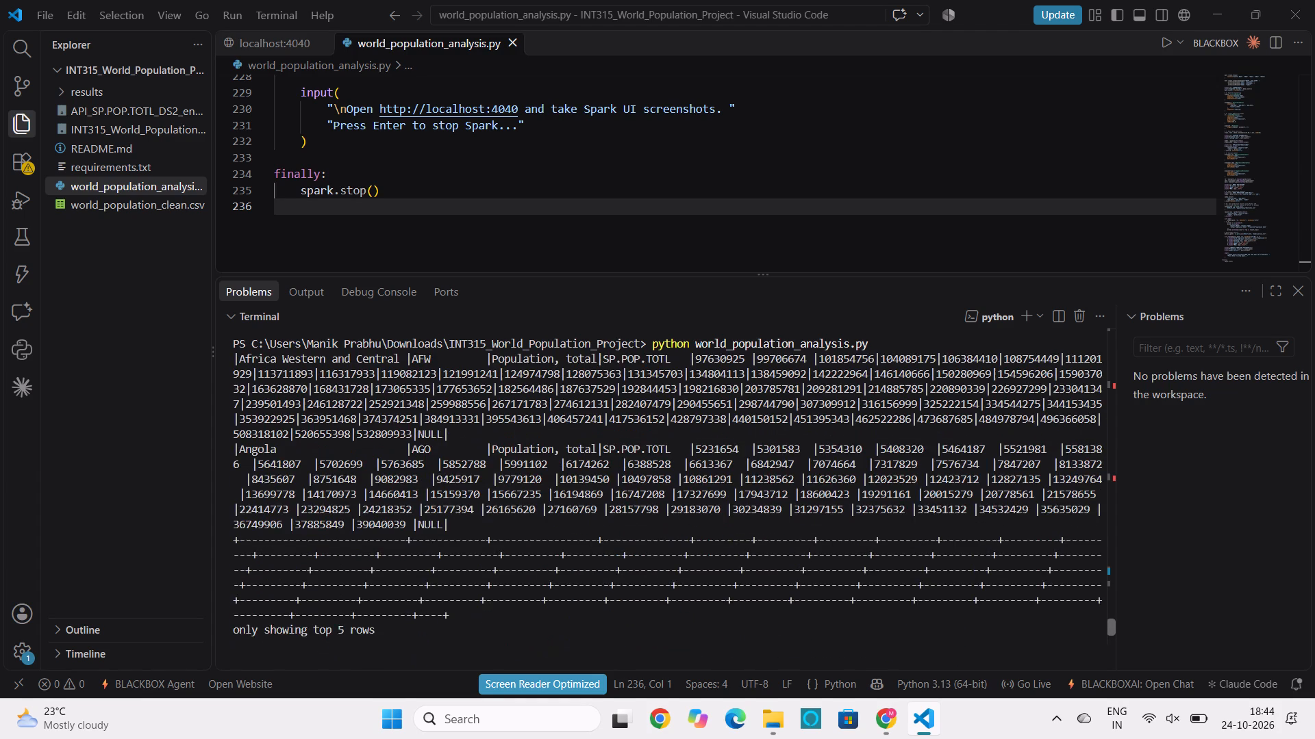
{"action": "scroll", "coordinate": [397, 500], "scroll_direction": "down", "scroll_amount": 5}
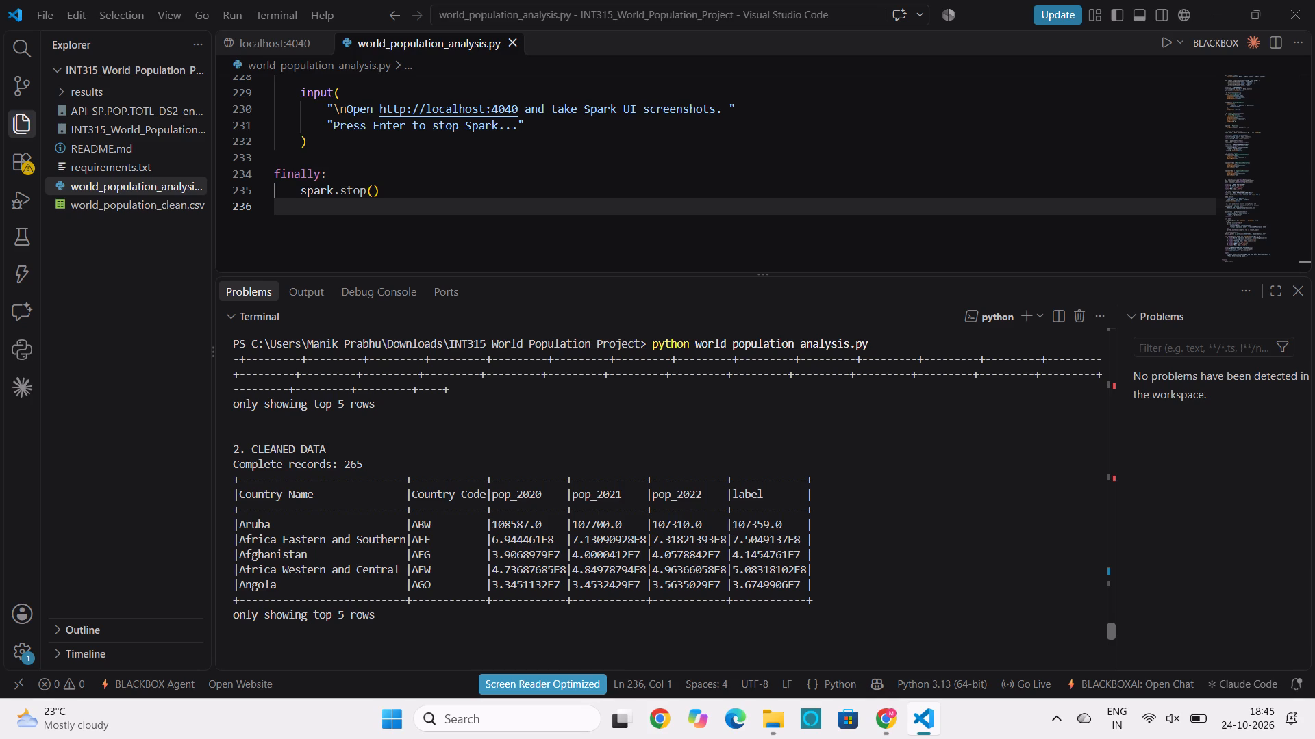
{"action": "scroll", "coordinate": [403, 432], "scroll_direction": "down", "scroll_amount": 3}
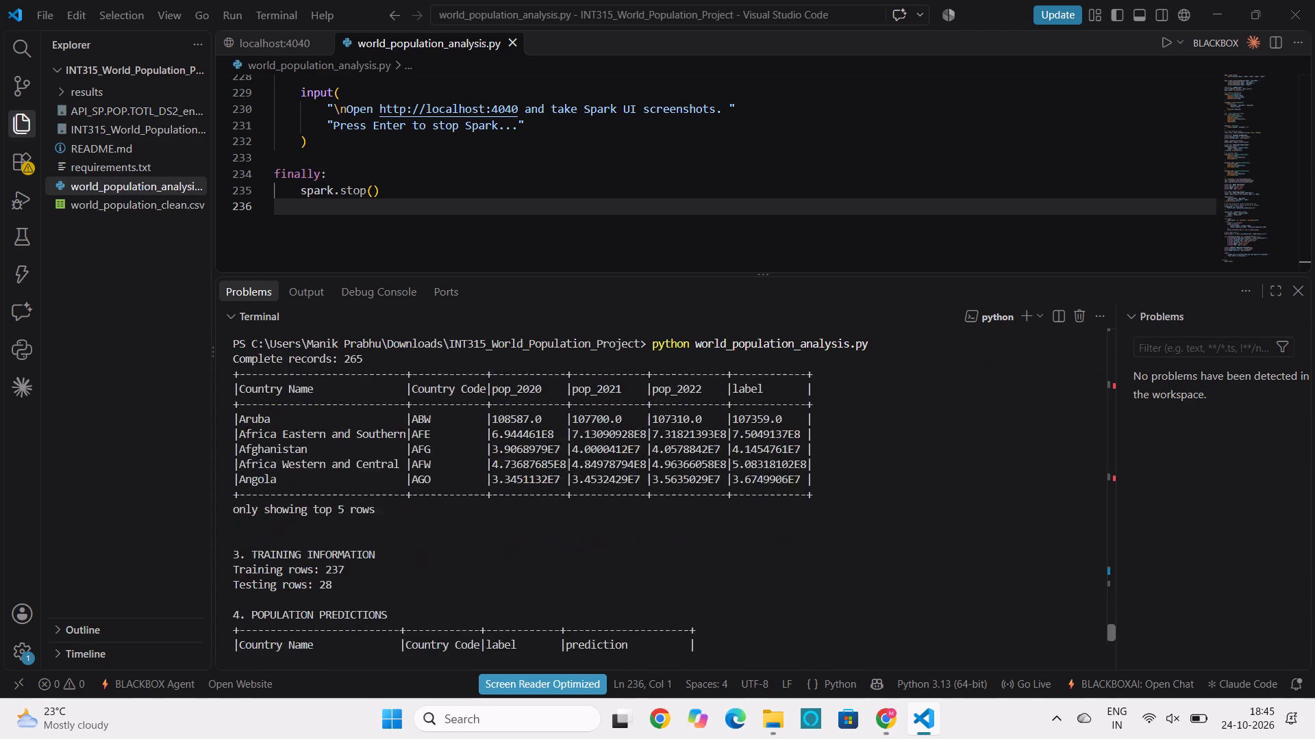
{"action": "scroll", "coordinate": [403, 432], "scroll_direction": "down", "scroll_amount": 11}
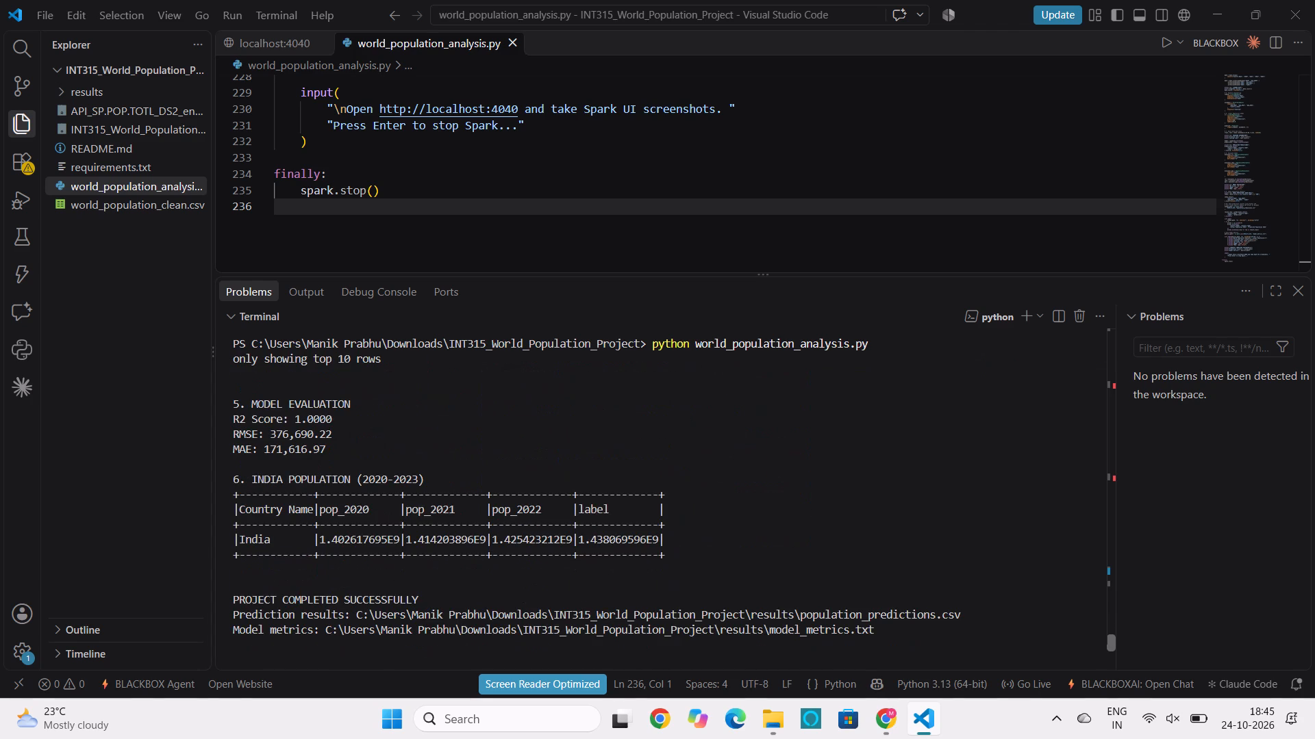
{"action": "scroll", "coordinate": [403, 432], "scroll_direction": "down", "scroll_amount": 2}
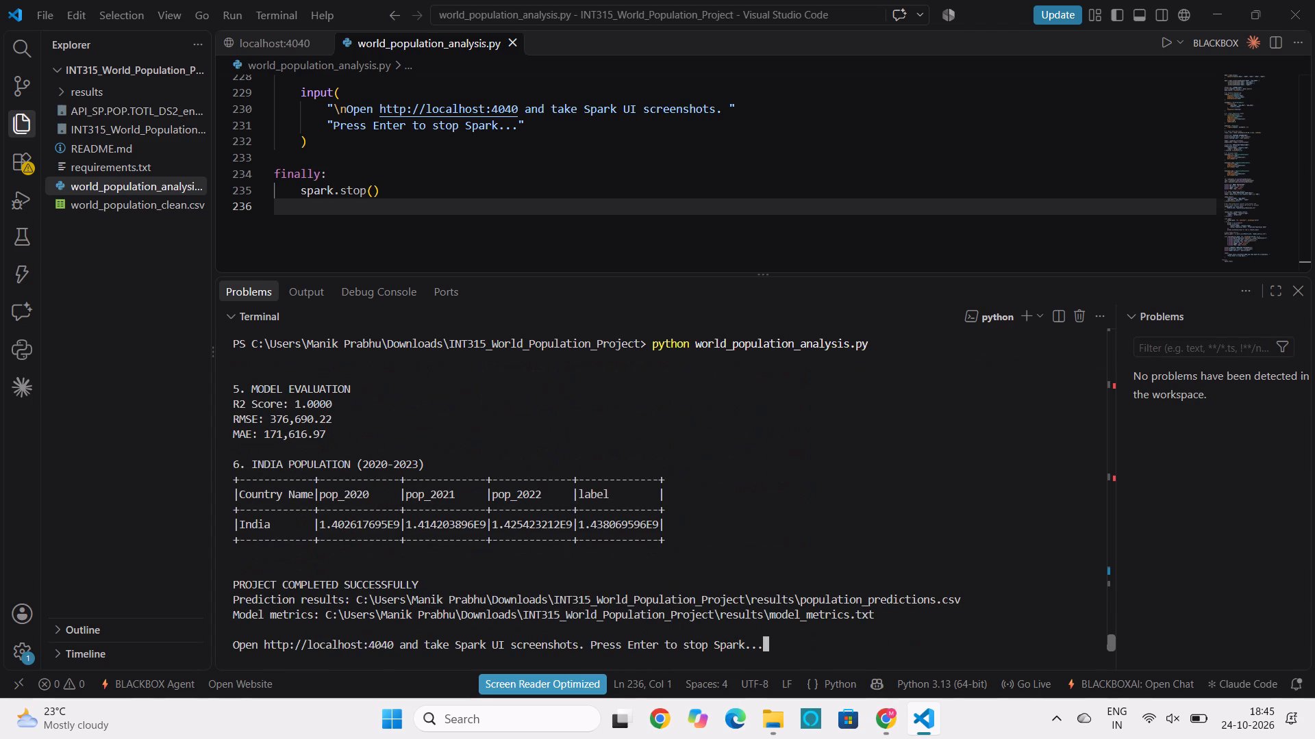
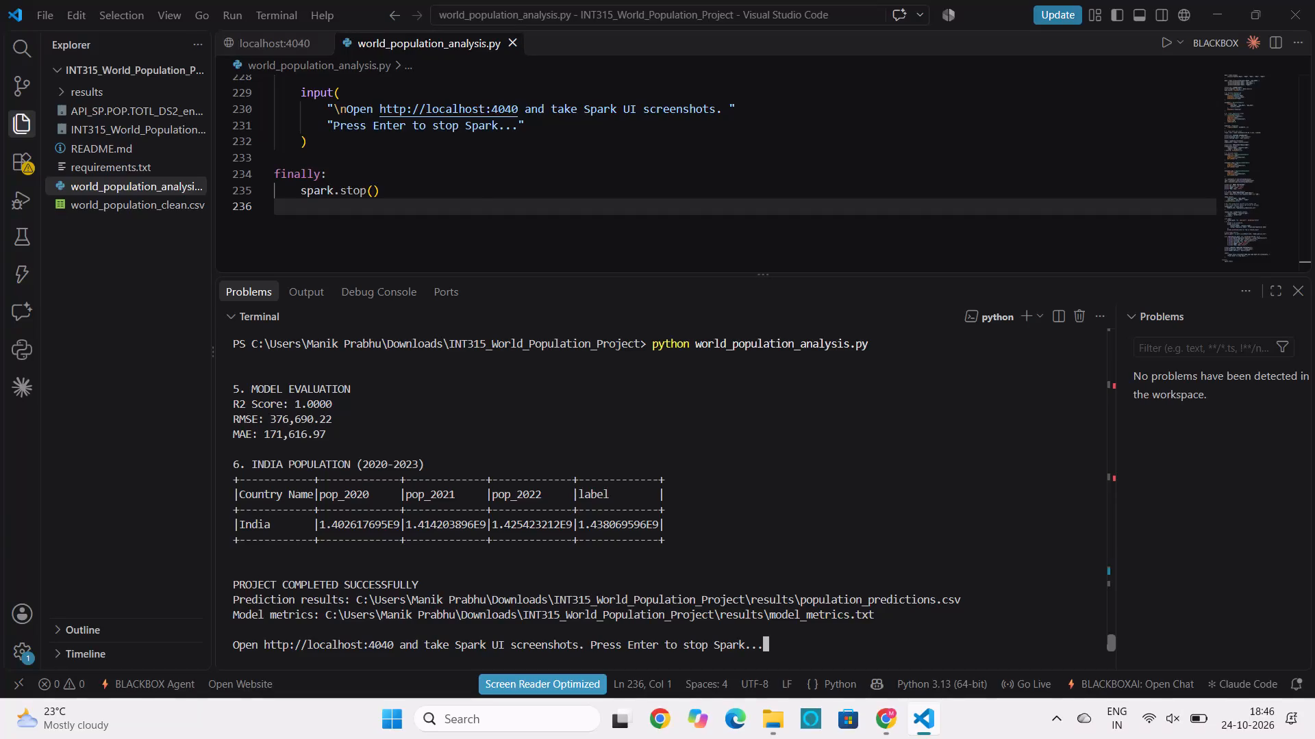
Recheck the terminal output of world_population_analysis.py, from the India population results back to the training information and population predictions.
{"action": "scroll", "coordinate": [521, 567], "scroll_direction": "down", "scroll_amount": 2}
{"action": "scroll", "coordinate": [678, 429], "scroll_direction": "up", "scroll_amount": 10}
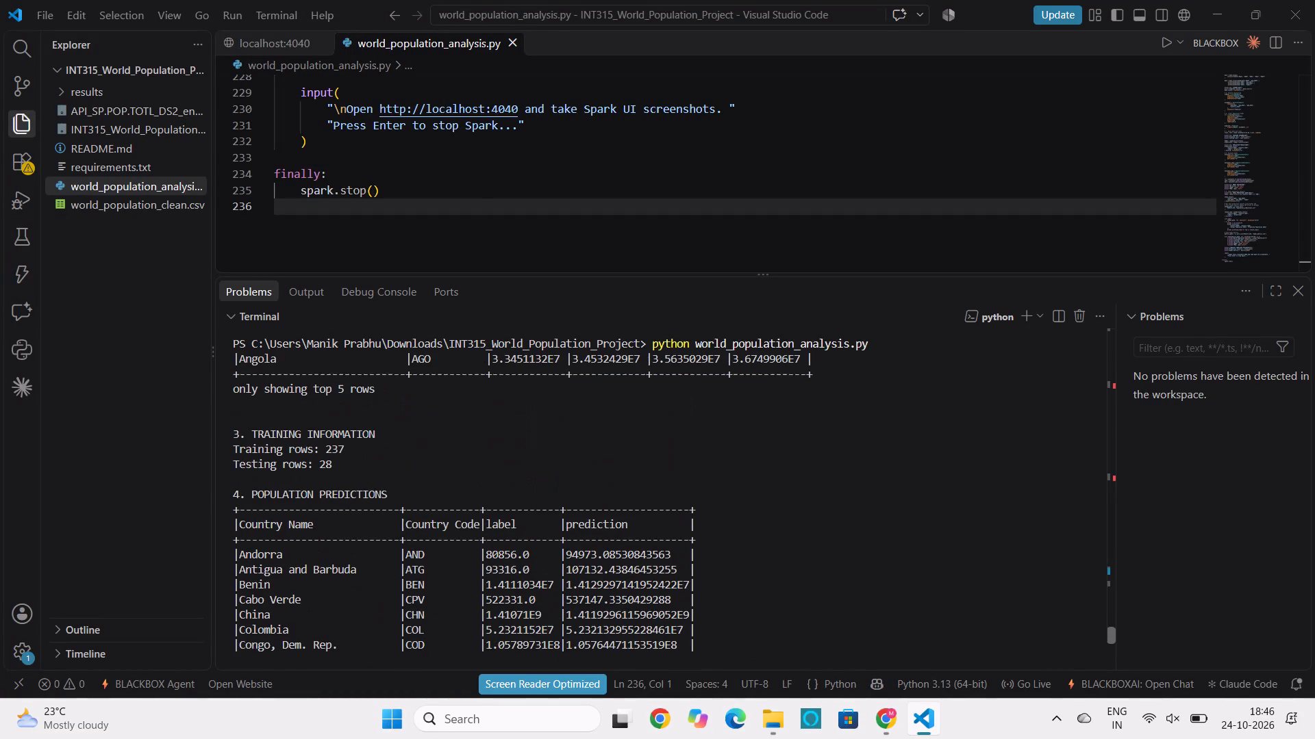
Enlarge the code editor area and examine world_population_analysis.py backwards, from saving the model metrics through evaluation, training and feature engineering to data cleaning.
{"action": "left_click_drag", "start_coordinate": [754, 274], "coordinate": [754, 330]}
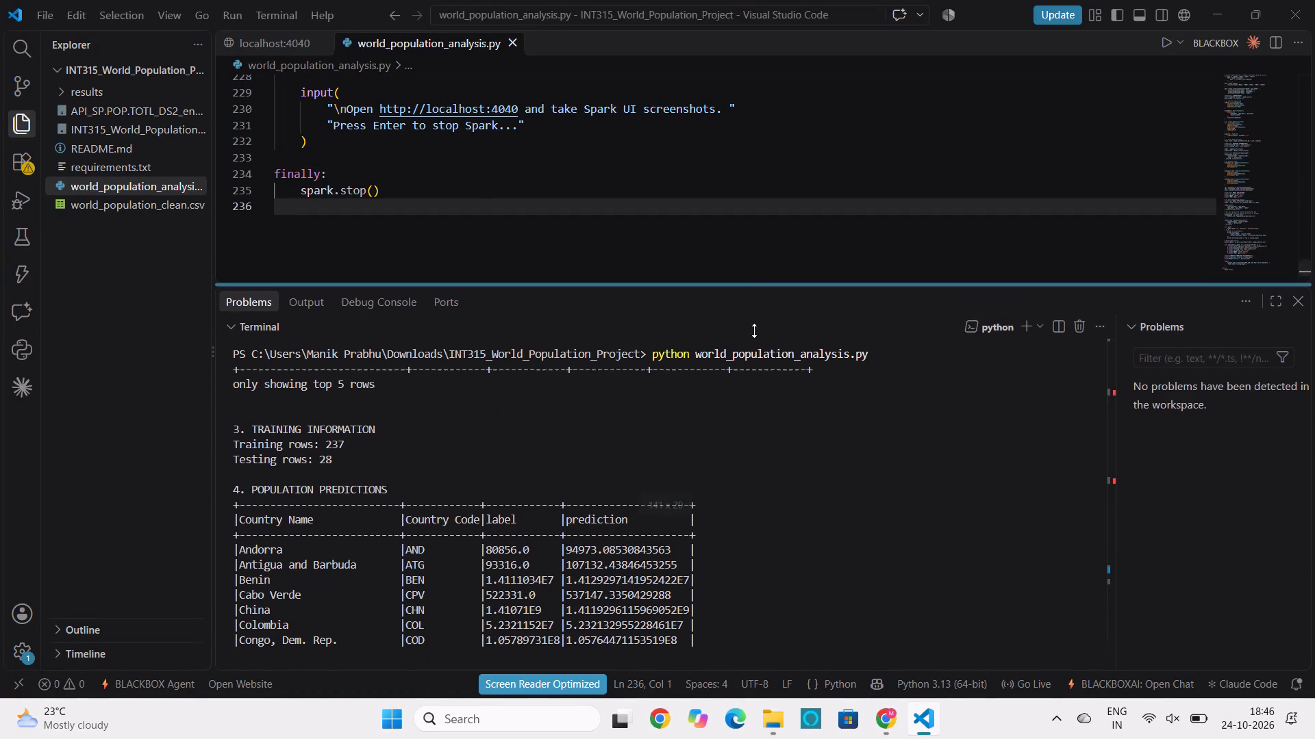
{"action": "left_click_drag", "start_coordinate": [754, 330], "coordinate": [725, 464]}
{"action": "scroll", "coordinate": [675, 312], "scroll_direction": "up", "scroll_amount": 5}
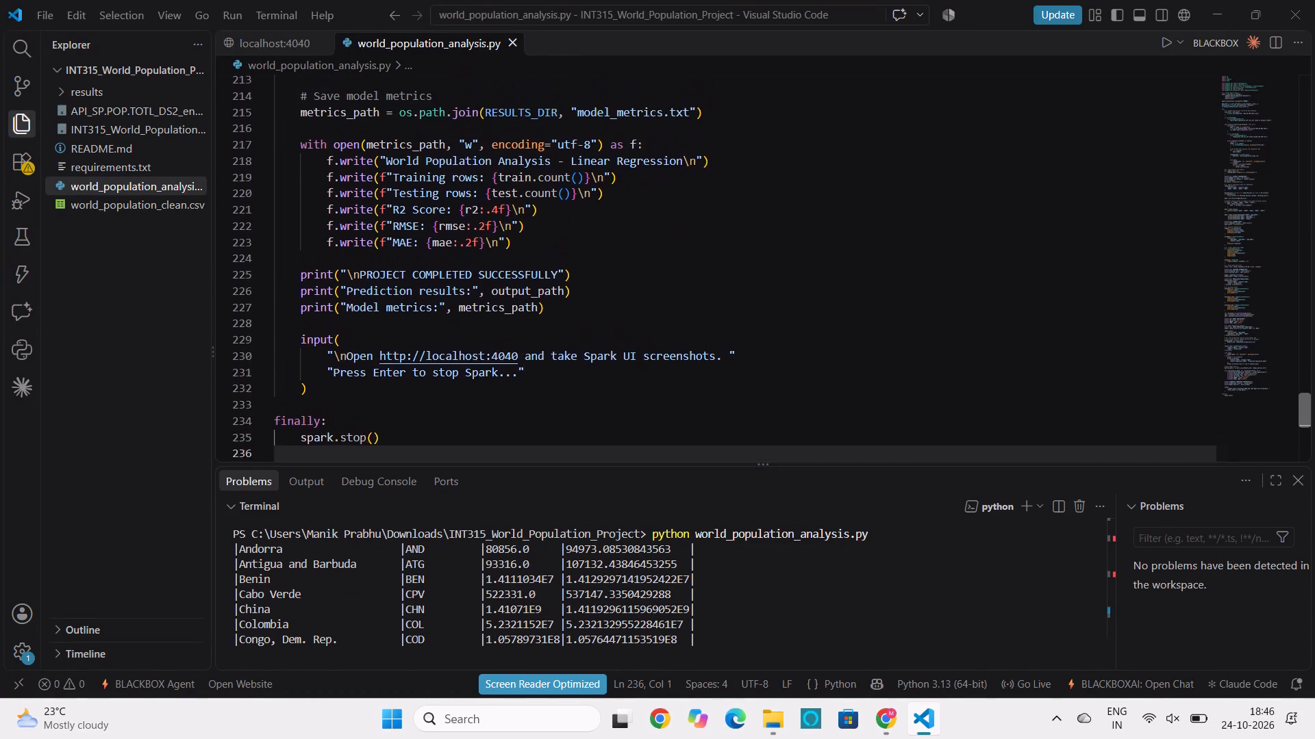
{"action": "scroll", "coordinate": [675, 312], "scroll_direction": "up", "scroll_amount": 12}
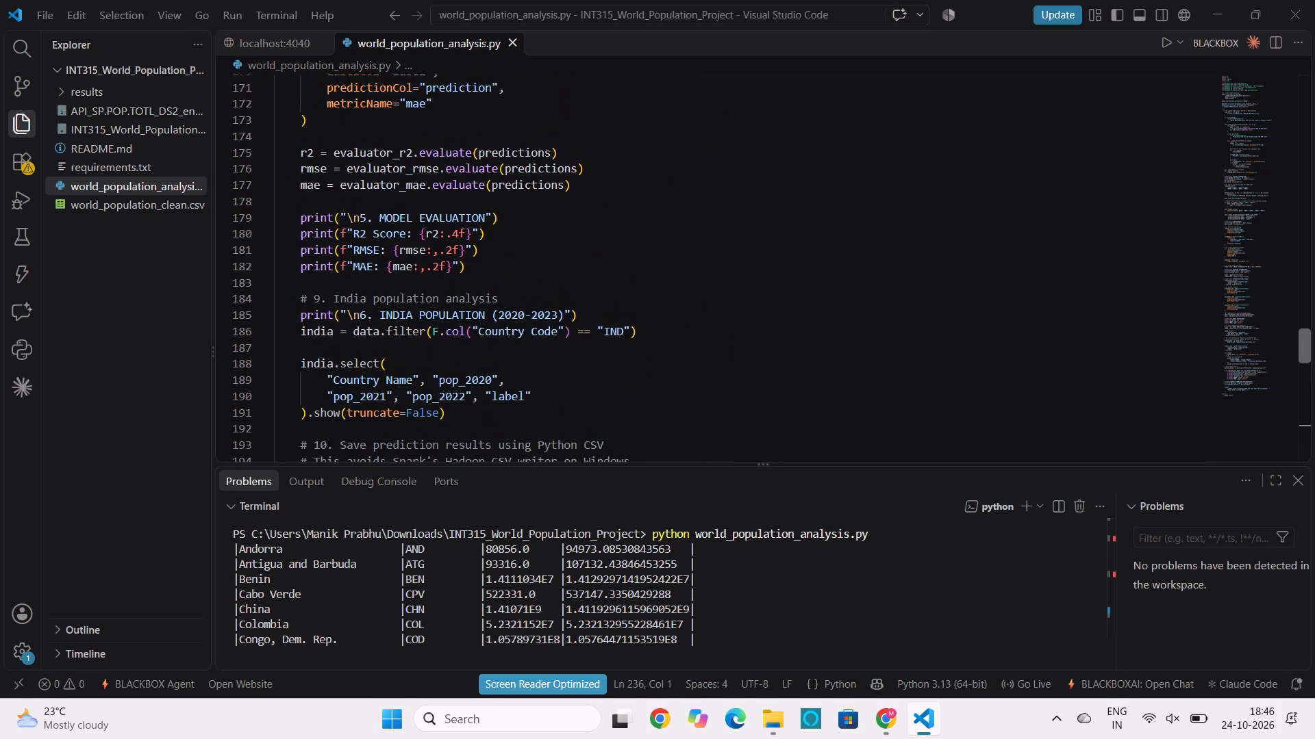
{"action": "scroll", "coordinate": [675, 312], "scroll_direction": "up", "scroll_amount": 8}
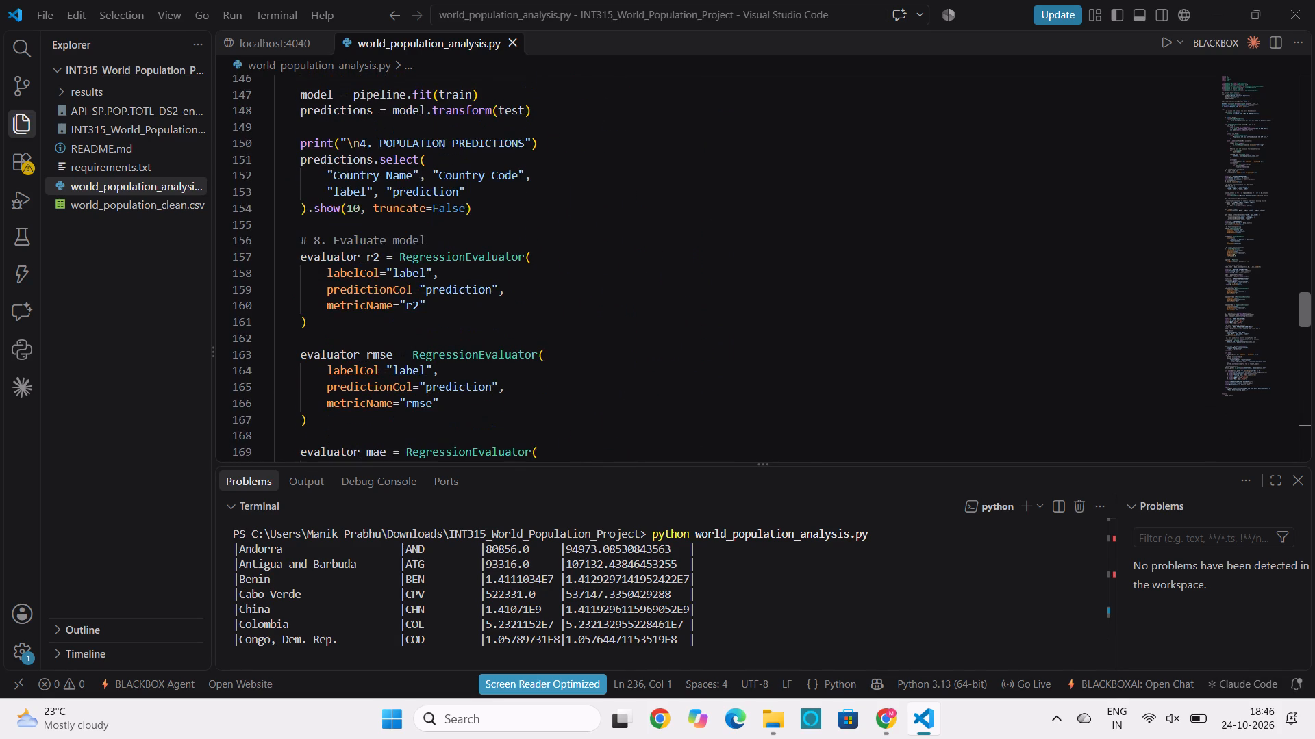
{"action": "scroll", "coordinate": [675, 312], "scroll_direction": "up", "scroll_amount": 2}
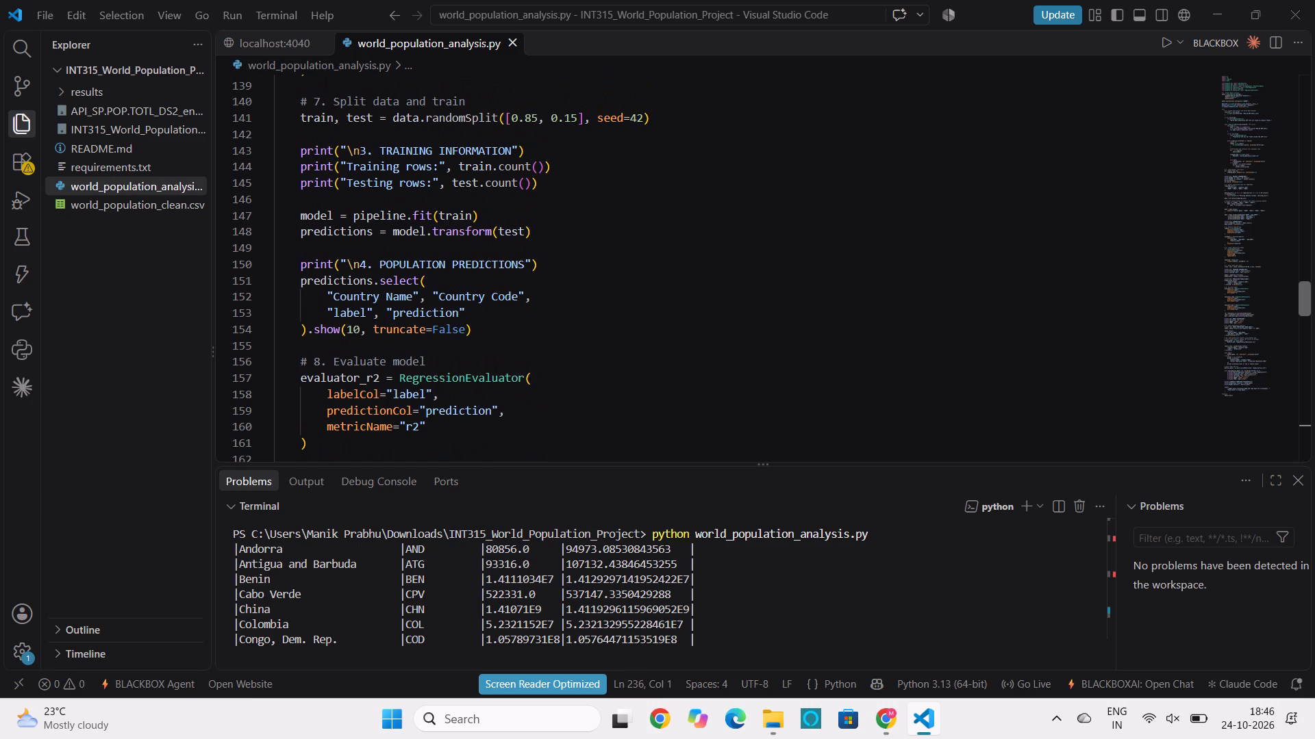
{"action": "scroll", "coordinate": [586, 298], "scroll_direction": "up", "scroll_amount": 4}
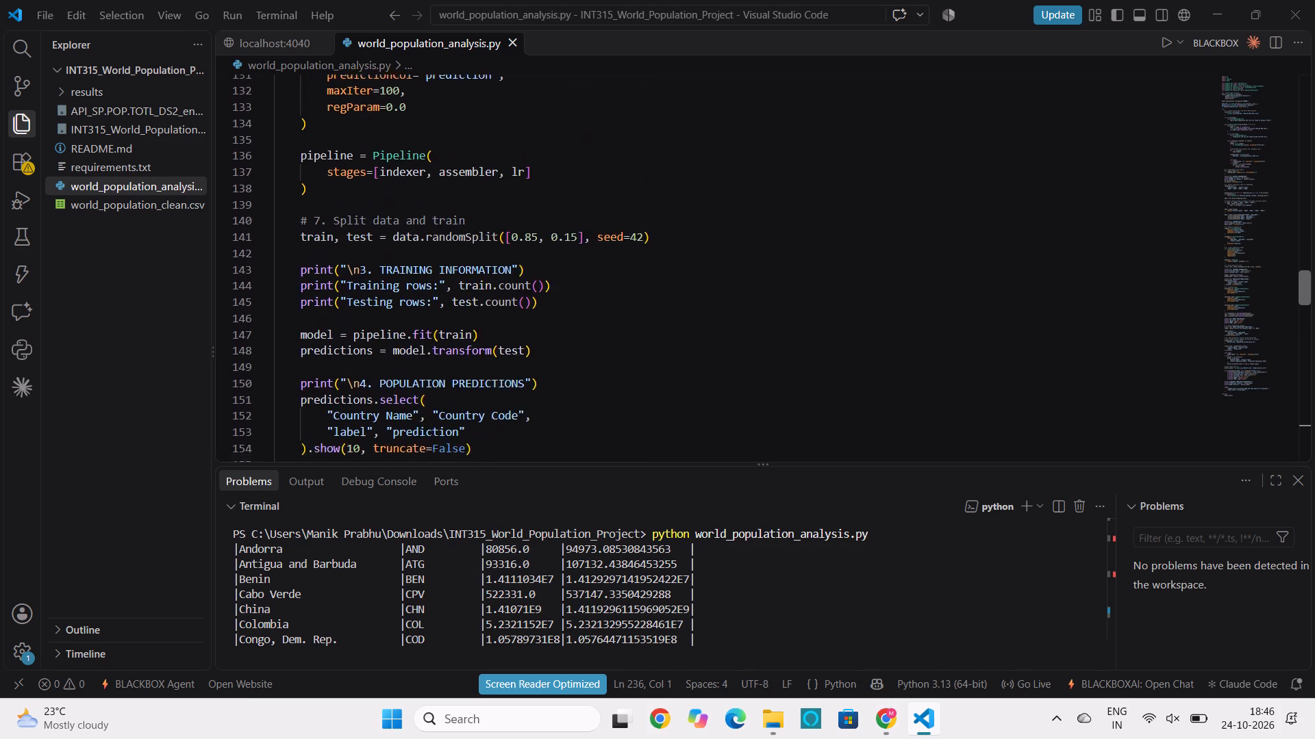
{"action": "scroll", "coordinate": [586, 298], "scroll_direction": "up", "scroll_amount": 6}
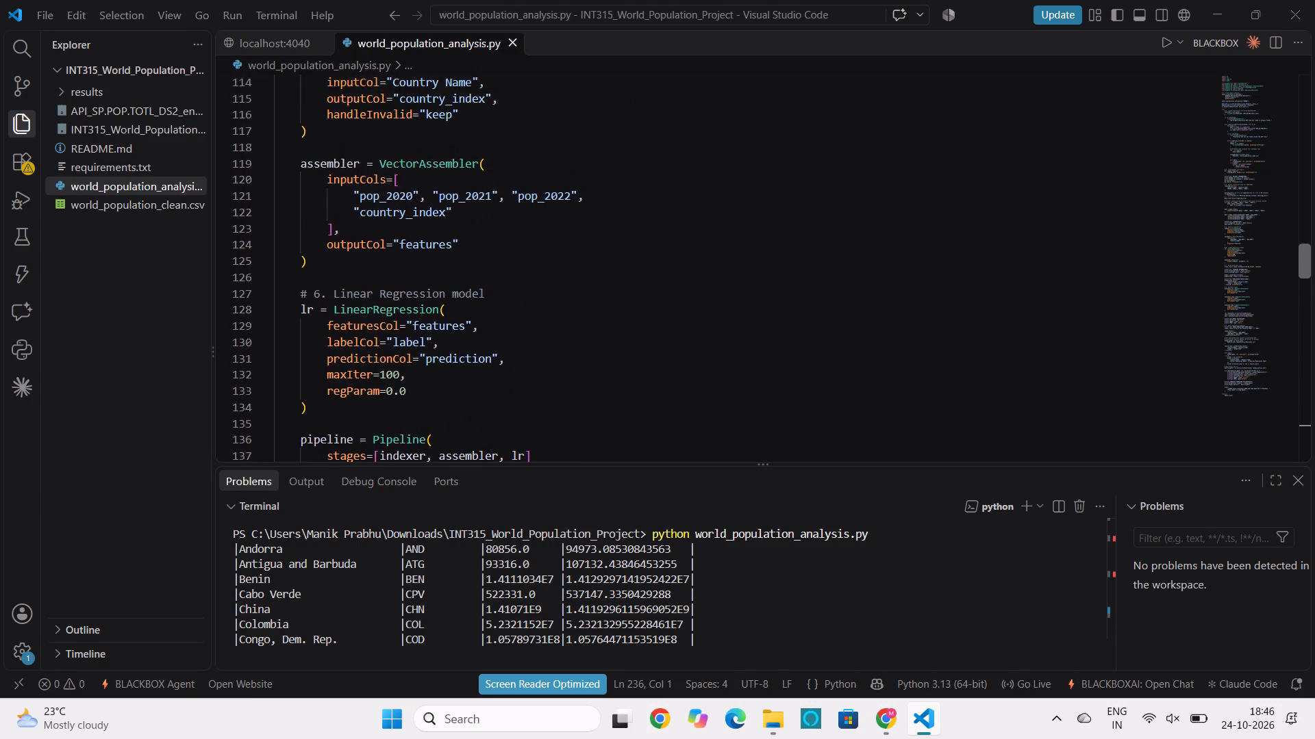
{"action": "scroll", "coordinate": [586, 298], "scroll_direction": "up", "scroll_amount": 3}
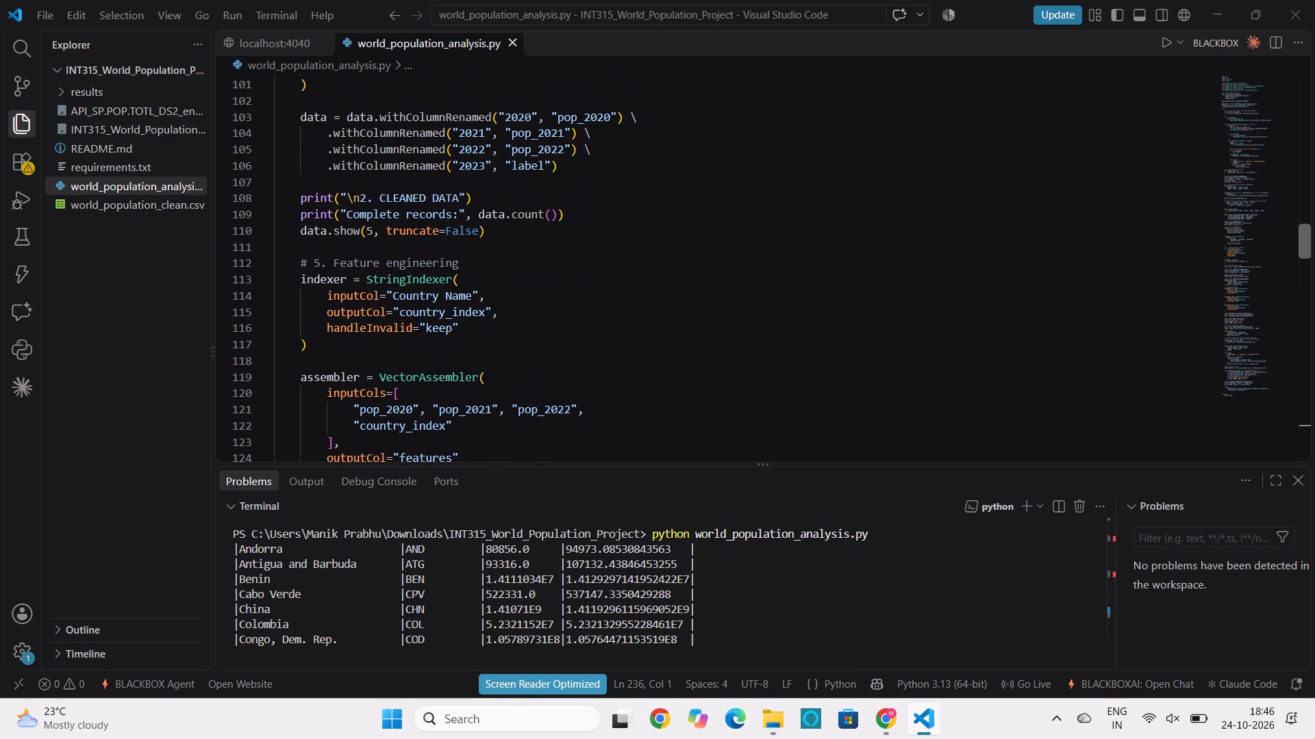
{"action": "scroll", "coordinate": [586, 298], "scroll_direction": "up", "scroll_amount": 6}
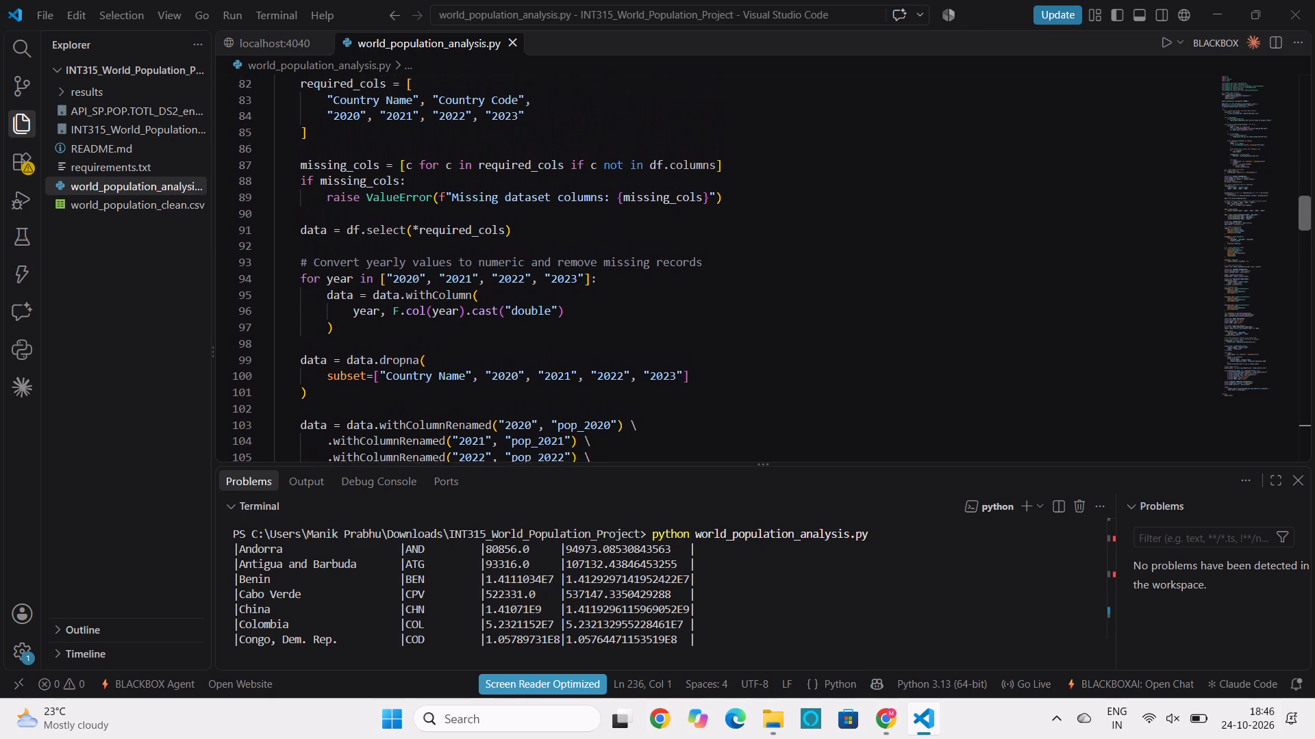
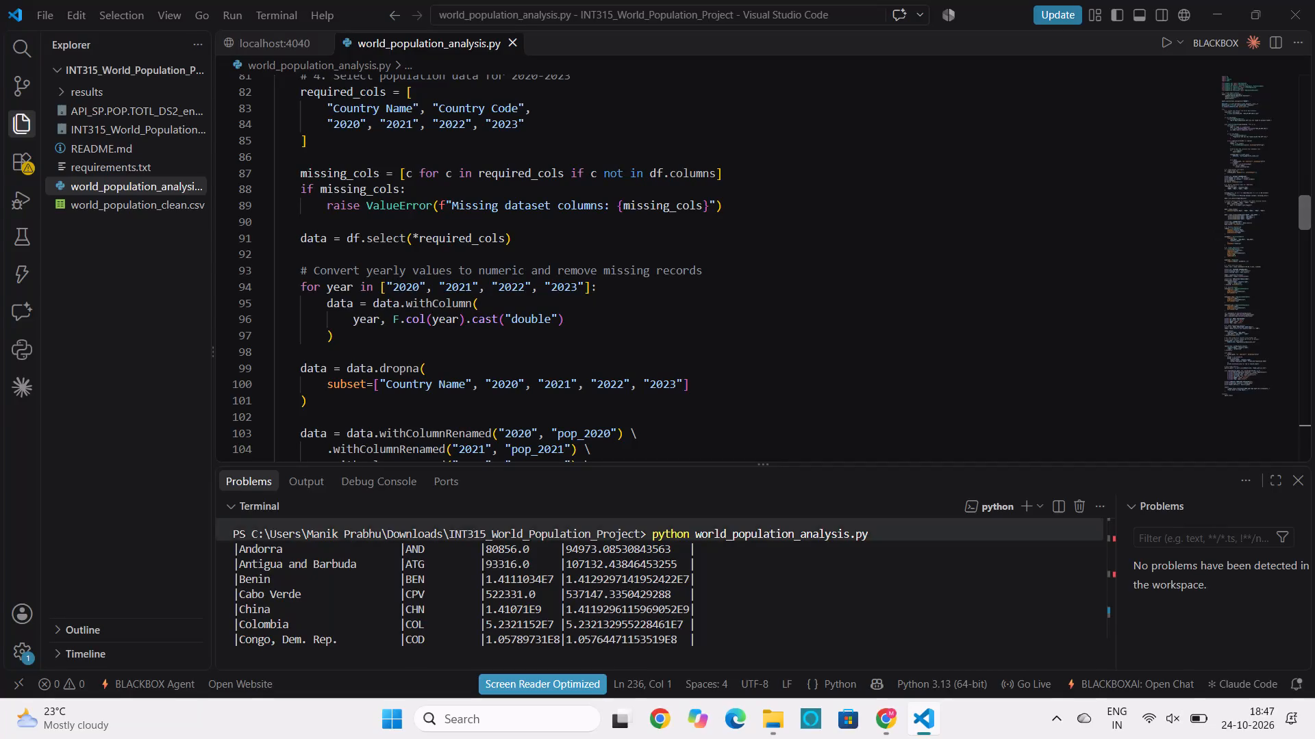
Examine the remaining population predictions in the terminal and world_population_analysis.py backwards from column selection to the imports.
{"action": "scroll", "coordinate": [473, 582], "scroll_direction": "down", "scroll_amount": 1}
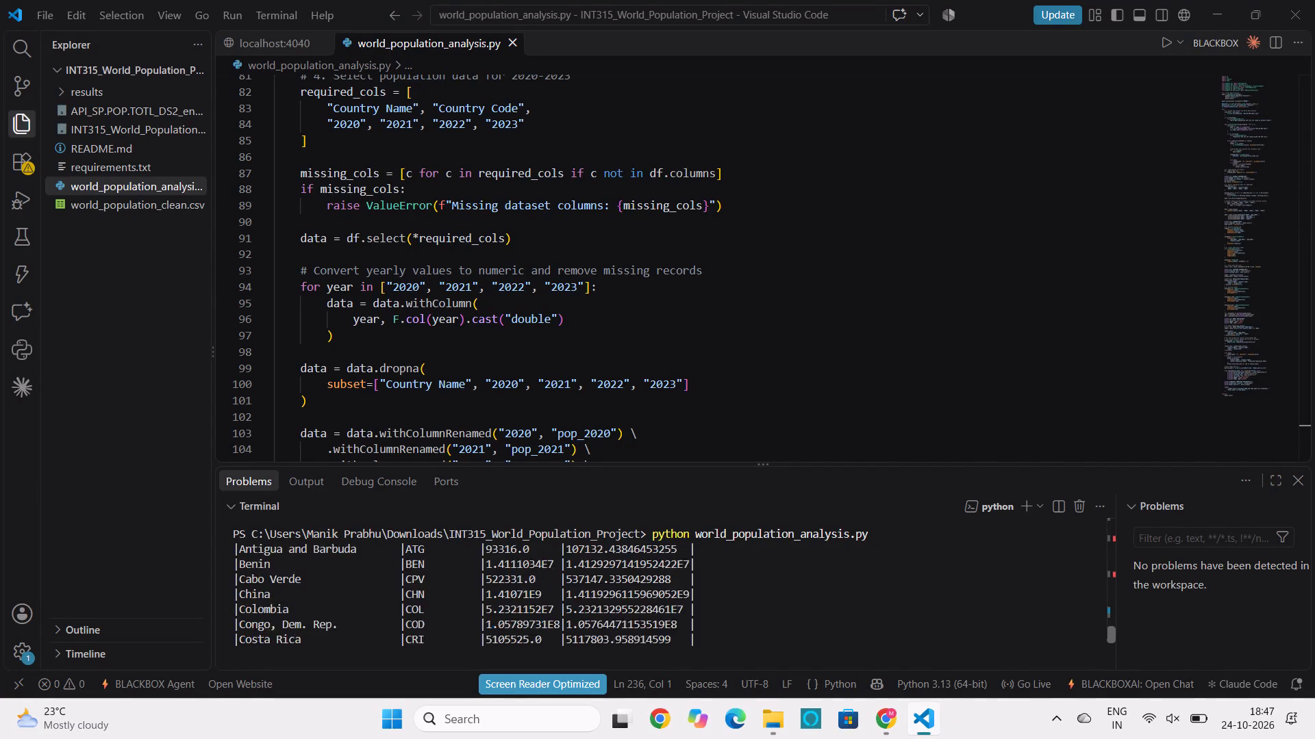
{"action": "scroll", "coordinate": [473, 582], "scroll_direction": "down", "scroll_amount": 1}
{"action": "scroll", "coordinate": [763, 222], "scroll_direction": "up", "scroll_amount": 6}
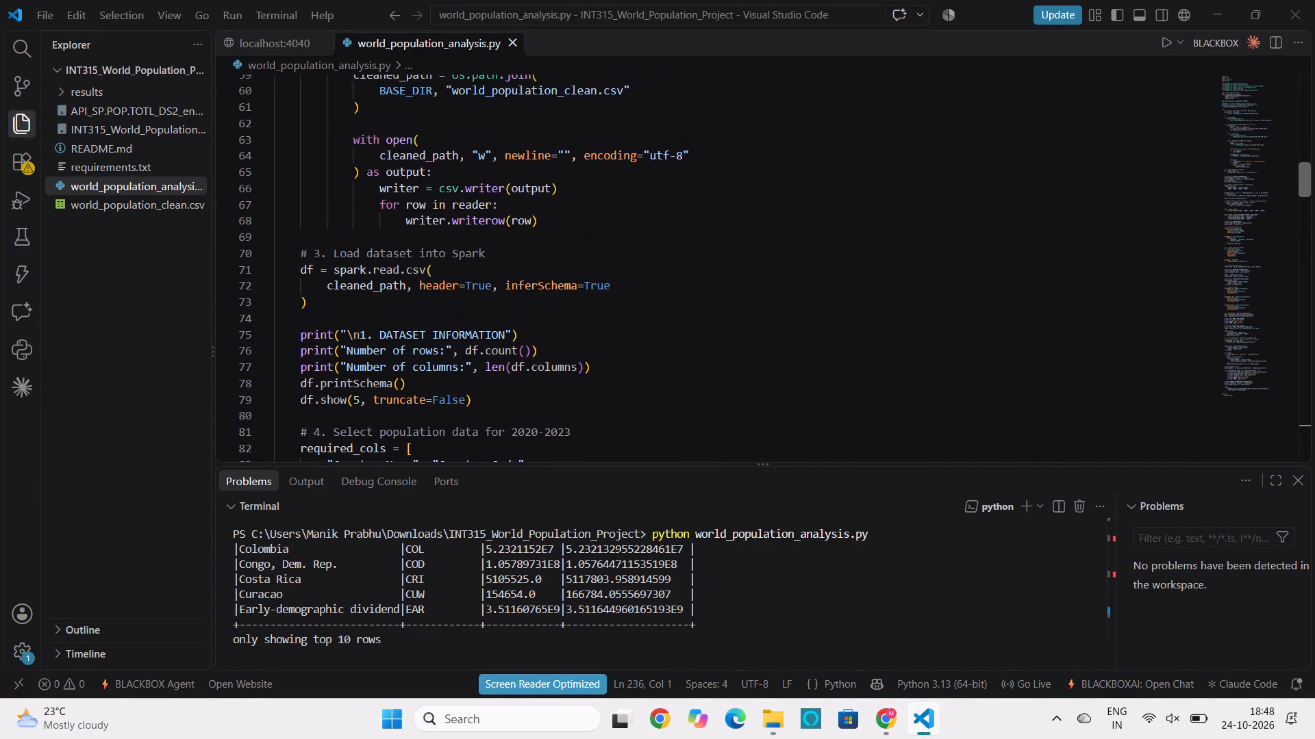
{"action": "scroll", "coordinate": [763, 222], "scroll_direction": "up", "scroll_amount": 5}
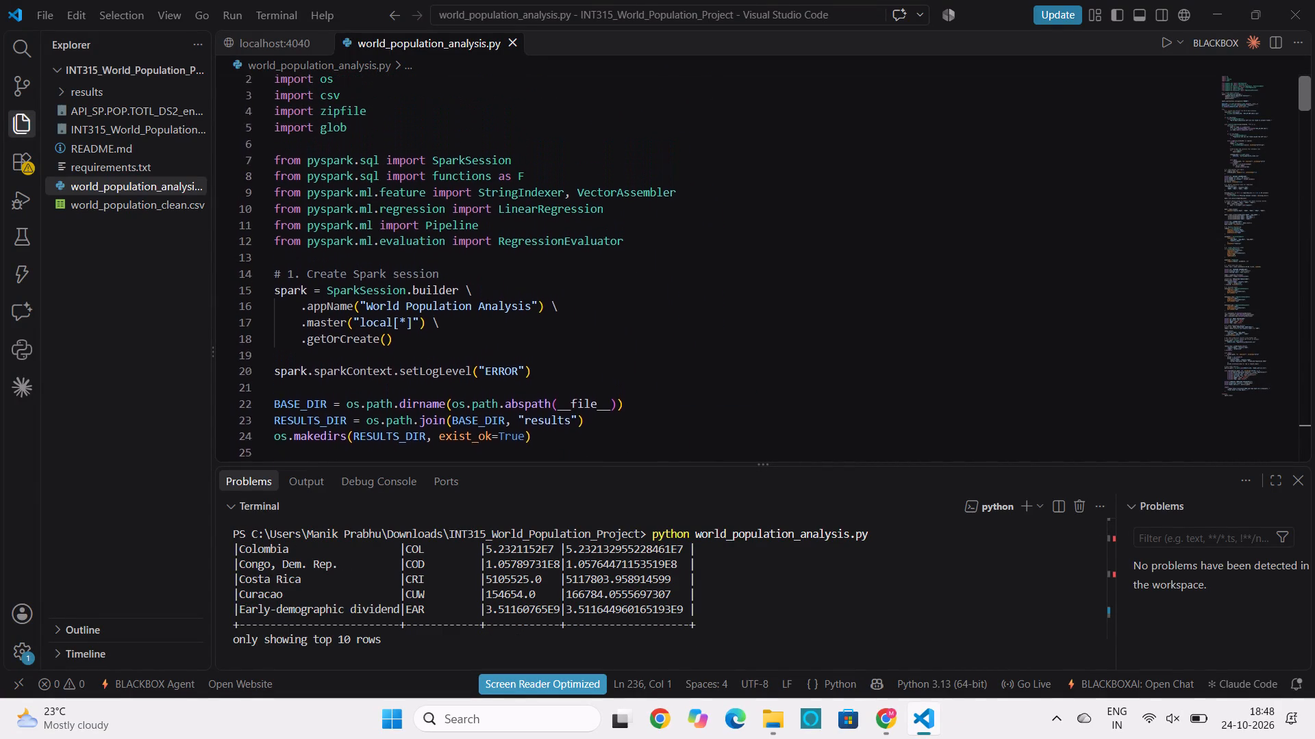
{"action": "scroll", "coordinate": [763, 222], "scroll_direction": "up", "scroll_amount": 5}
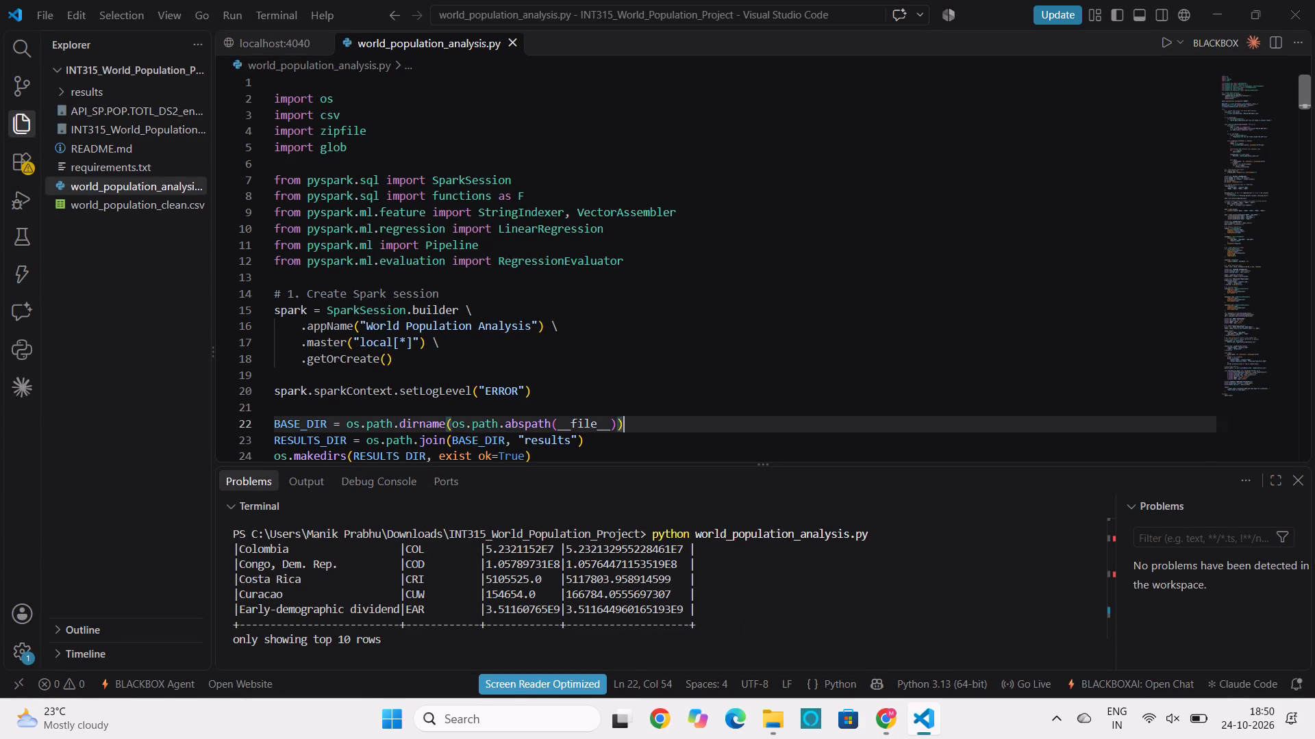
{"action": "key", "text": "ctrl+a"}
{"action": "key", "text": "BackSpace"}
{"action": "key", "text": "ctrl+v"}
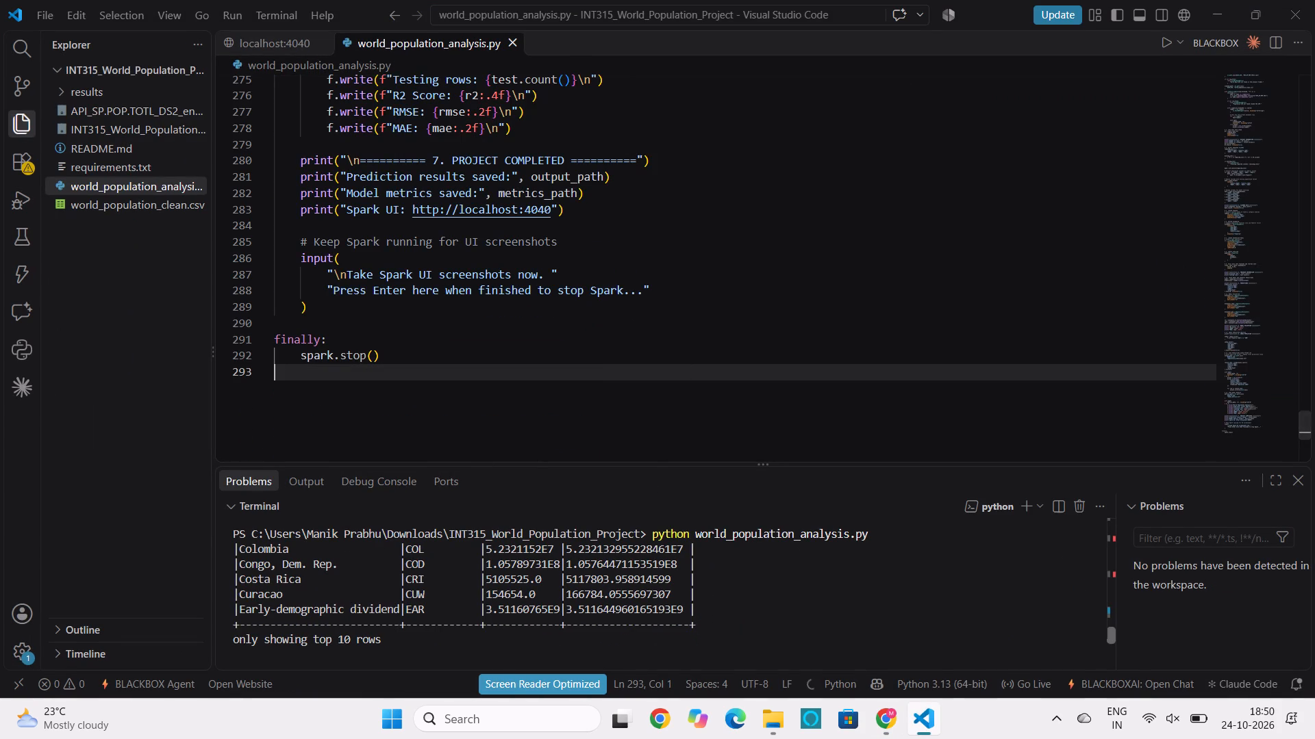
End the earlier paused Spark run in the terminal.
{"action": "scroll", "coordinate": [812, 543], "scroll_direction": "down", "scroll_amount": 12}
{"action": "left_click", "coordinate": [801, 638]}
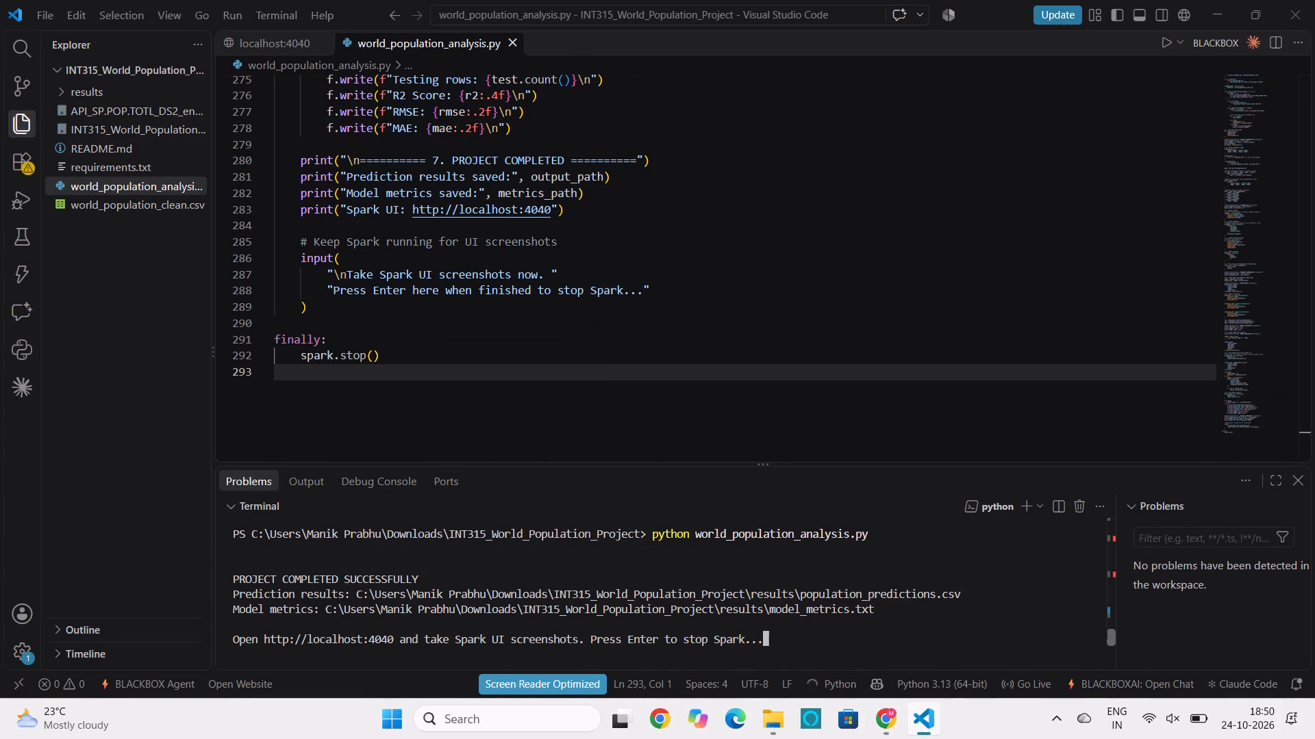
{"action": "key", "text": "Return"}
{"action": "key", "text": "Return"}
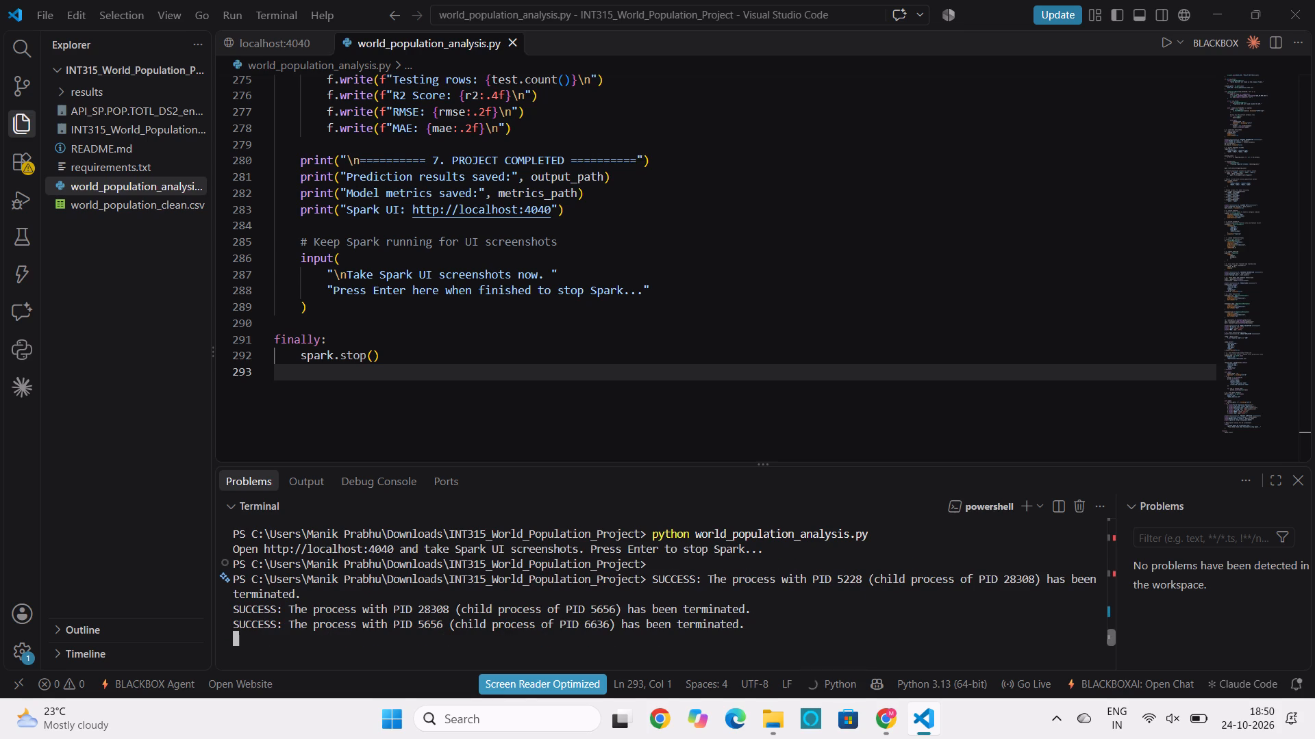
Copy the command "python world_population_analysis.py" from ChatGPT's run instructions and run it in the Visual Studio Code terminal.
{"action": "left_click", "coordinate": [883, 729]}
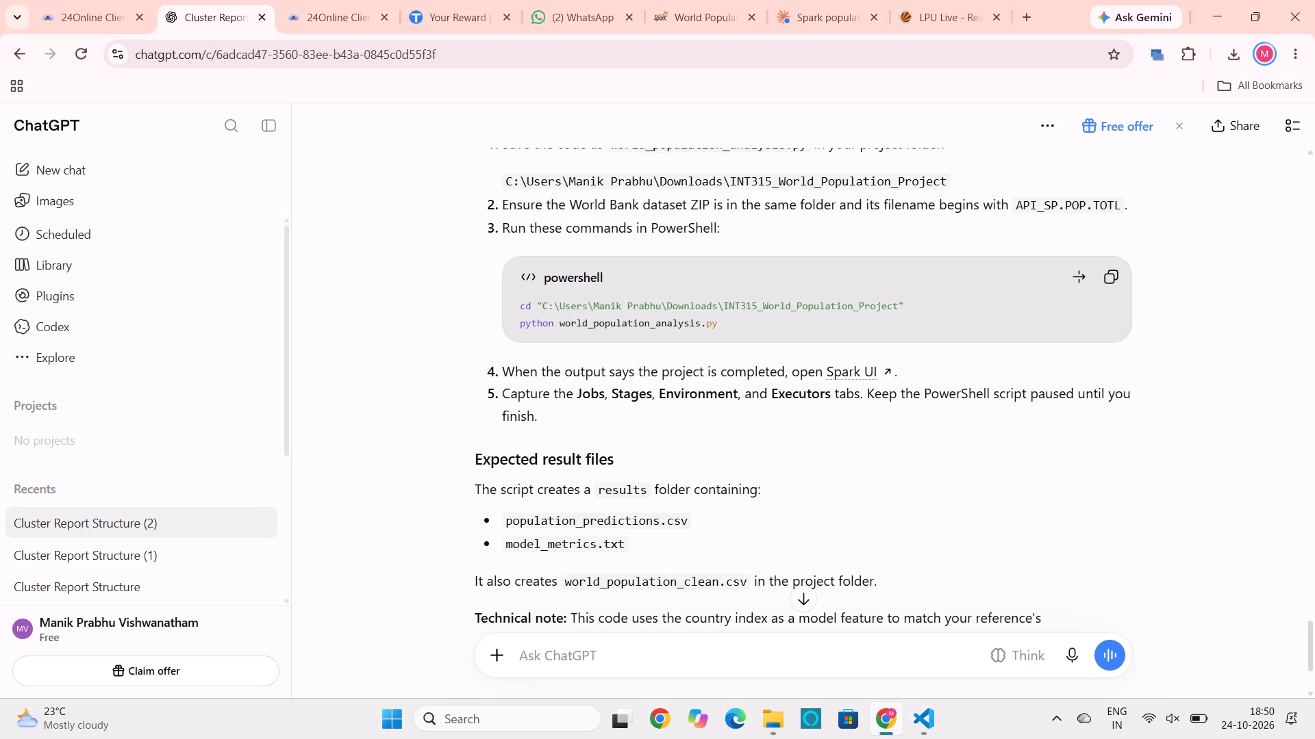
{"action": "left_click_drag", "start_coordinate": [739, 335], "coordinate": [505, 331]}
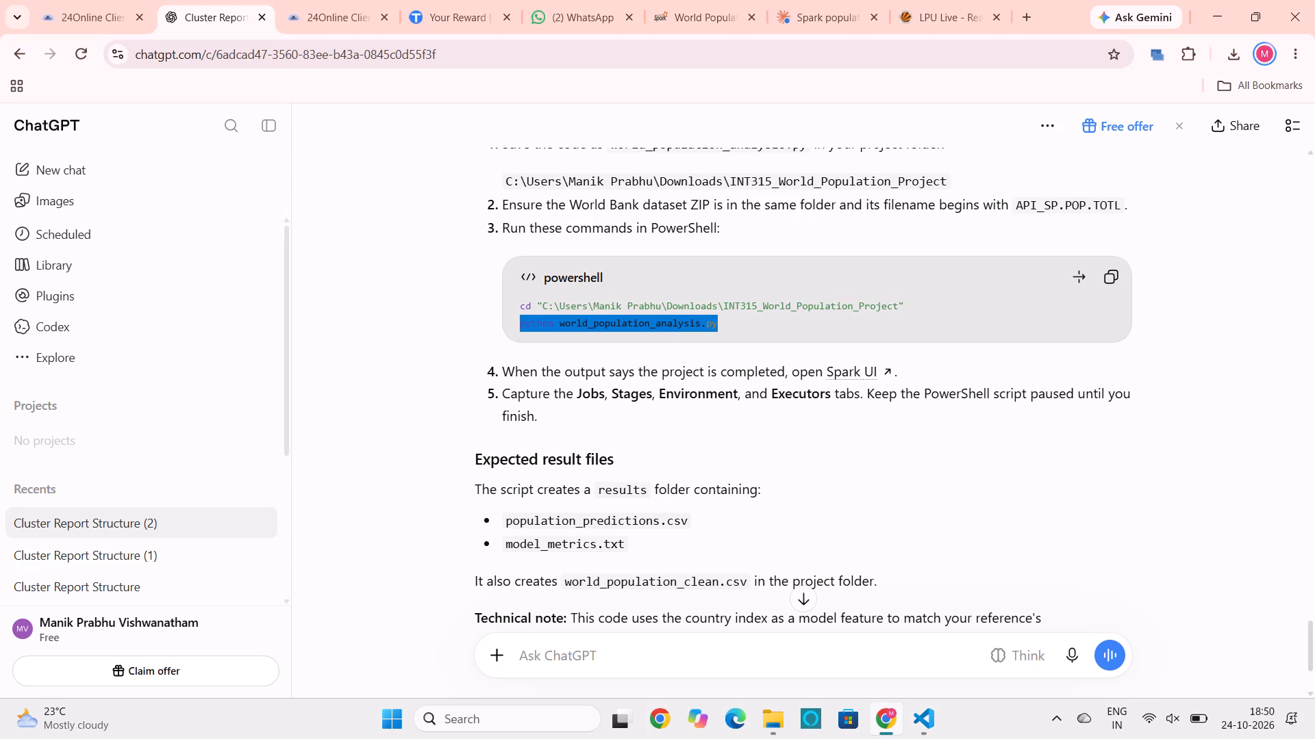
{"action": "key", "text": "ctrl+c"}
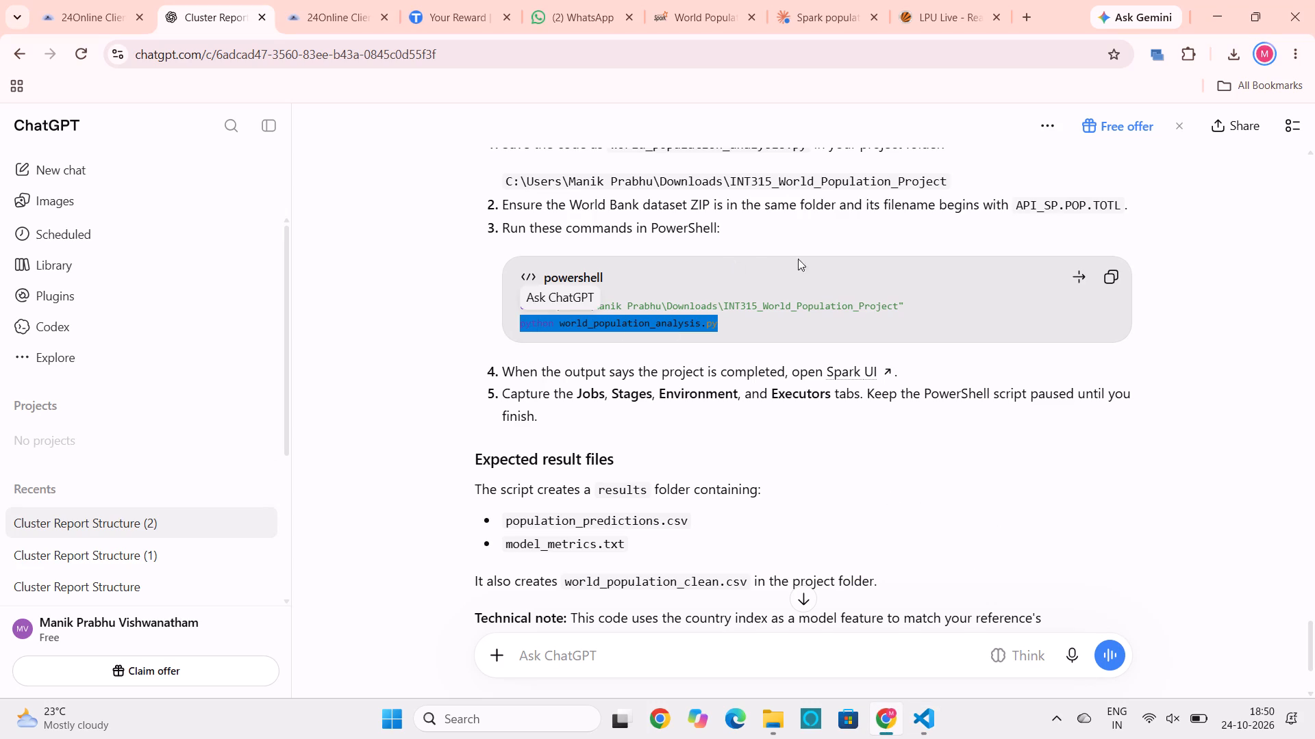
{"action": "scroll", "coordinate": [750, 504], "scroll_direction": "down", "scroll_amount": 4}
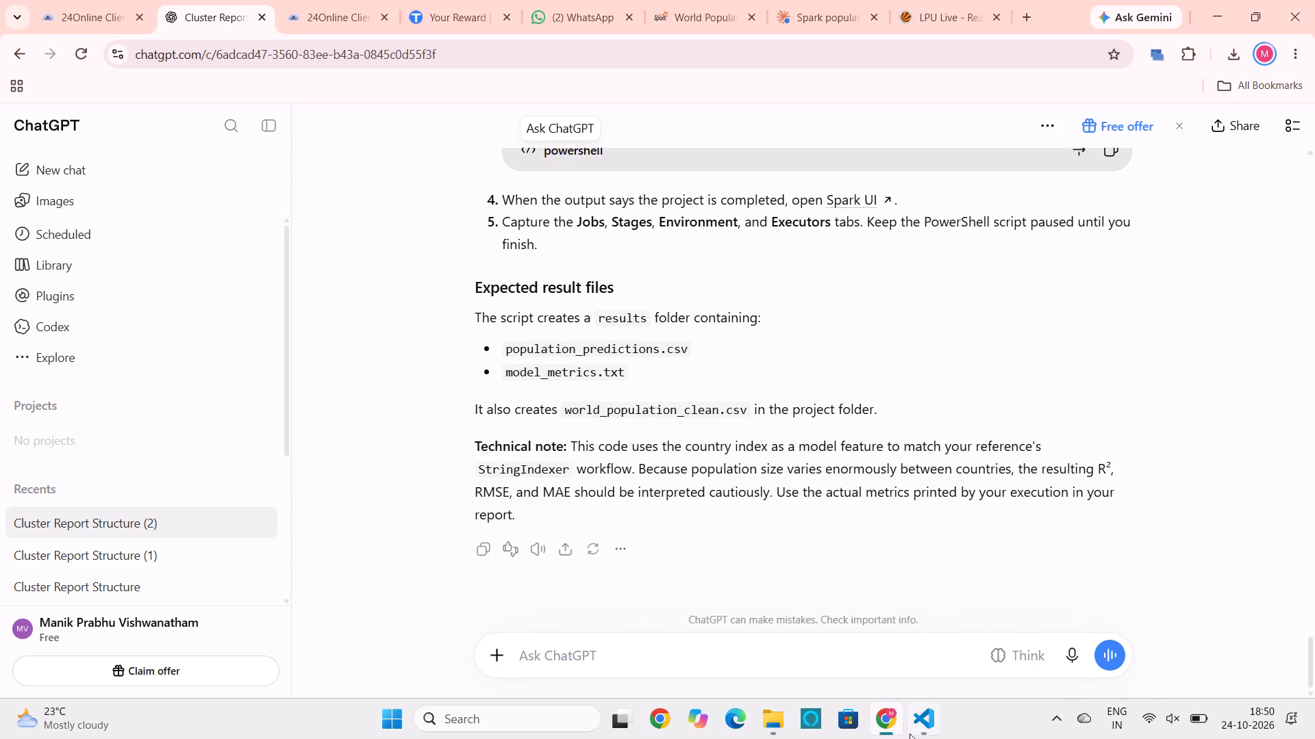
{"action": "left_click", "coordinate": [920, 737]}
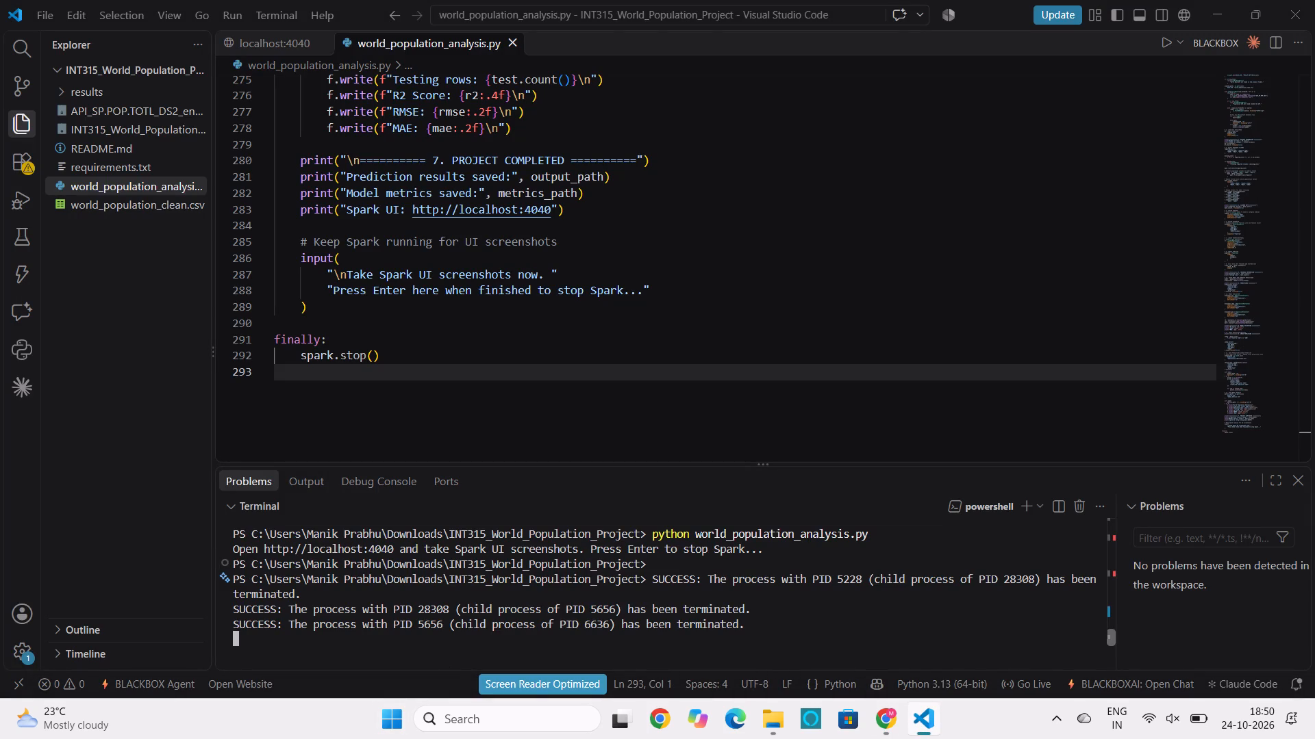
{"action": "key", "text": "Return"}
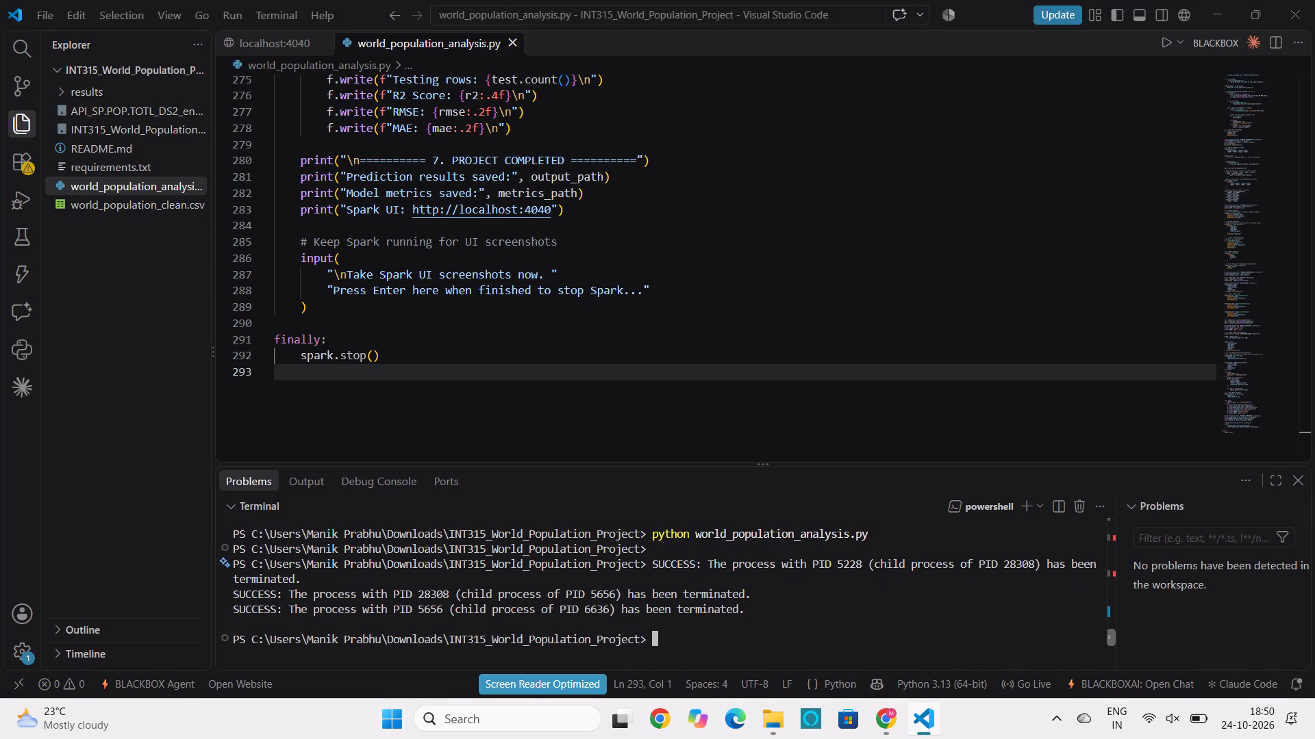
{"action": "key", "text": "ctrl+v"}
{"action": "key", "text": "Return"}
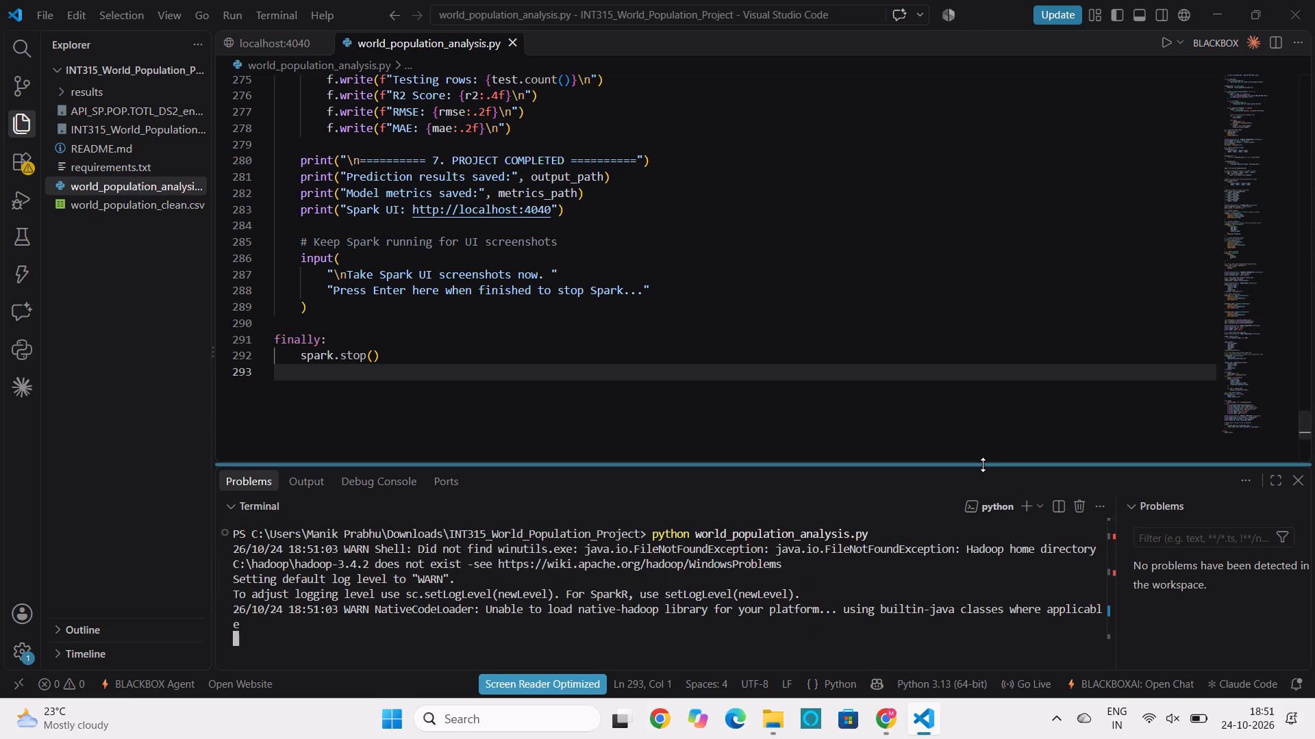
Enlarge the terminal area and review the script's output, from the cleaned data through training, predictions and model evaluation to project completion.
{"action": "left_click_drag", "start_coordinate": [983, 465], "coordinate": [957, 287]}
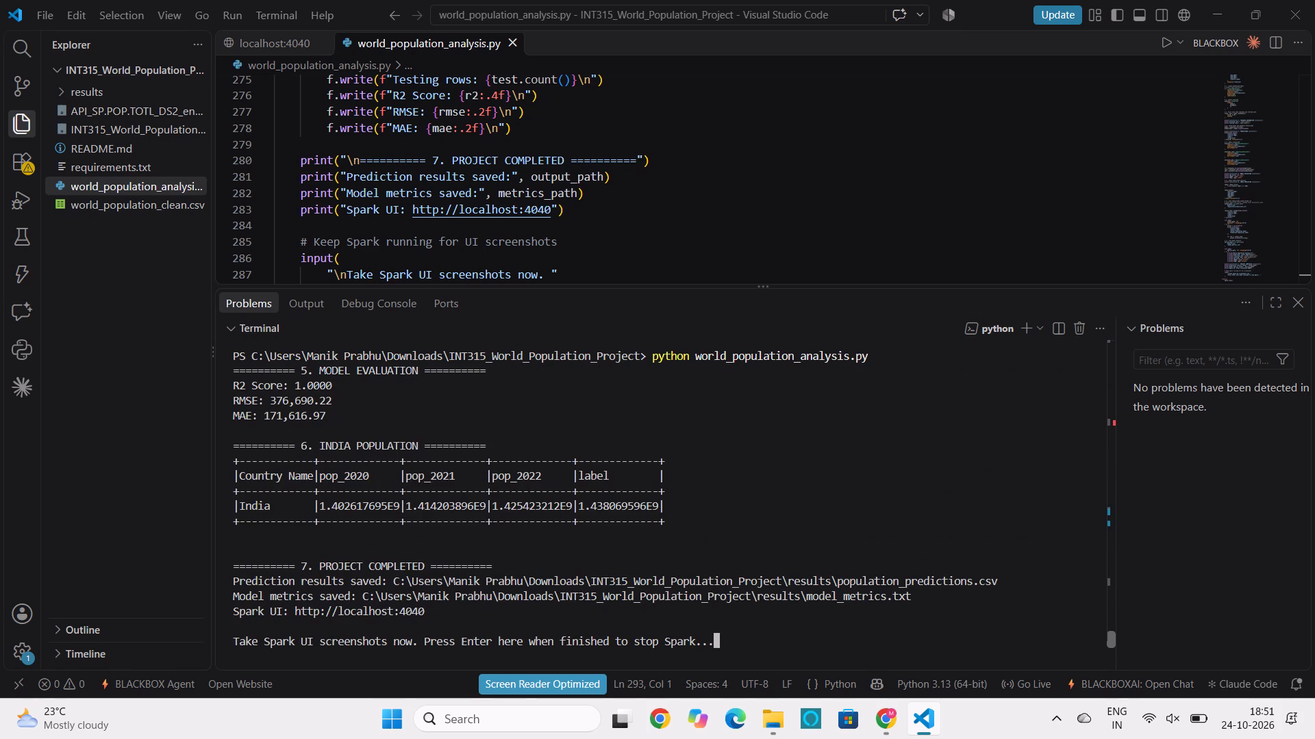
{"action": "scroll", "coordinate": [536, 471], "scroll_direction": "down", "scroll_amount": 2}
{"action": "scroll", "coordinate": [599, 425], "scroll_direction": "right", "scroll_amount": 2}
{"action": "scroll", "coordinate": [599, 425], "scroll_direction": "up", "scroll_amount": 3}
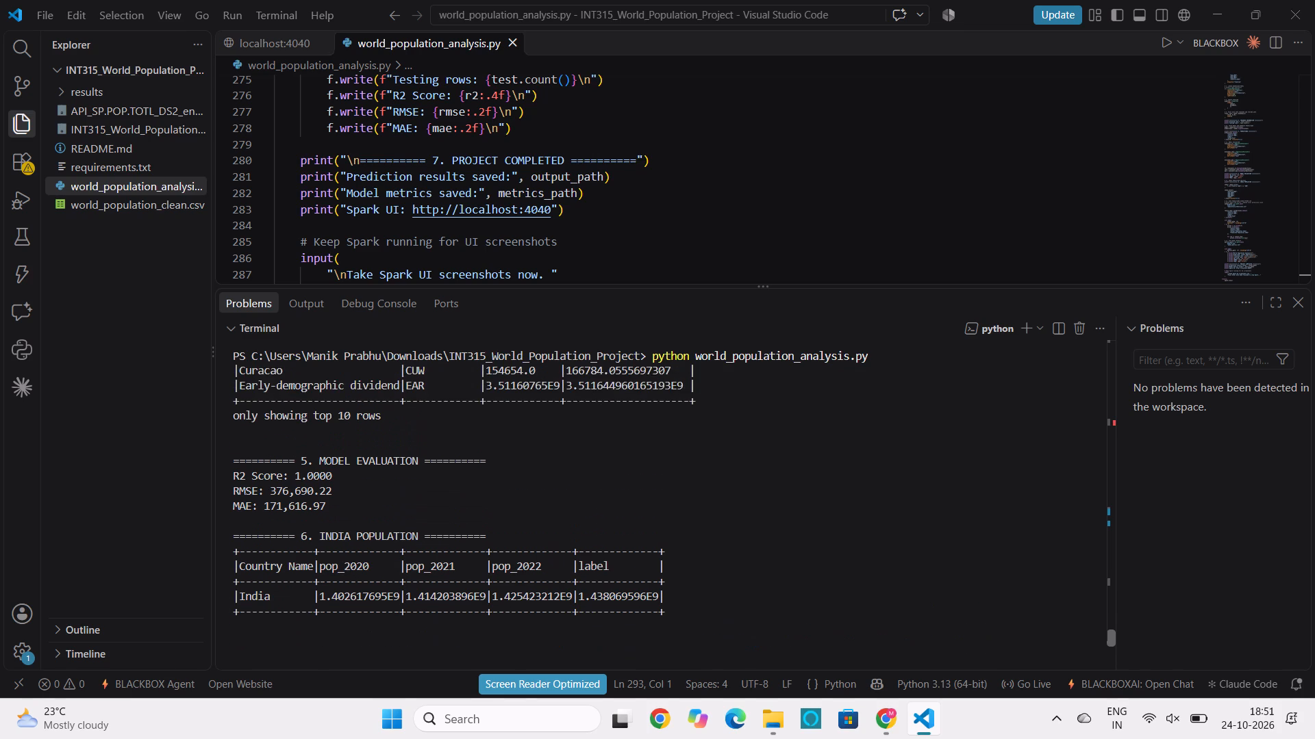
{"action": "scroll", "coordinate": [599, 425], "scroll_direction": "up", "scroll_amount": 9}
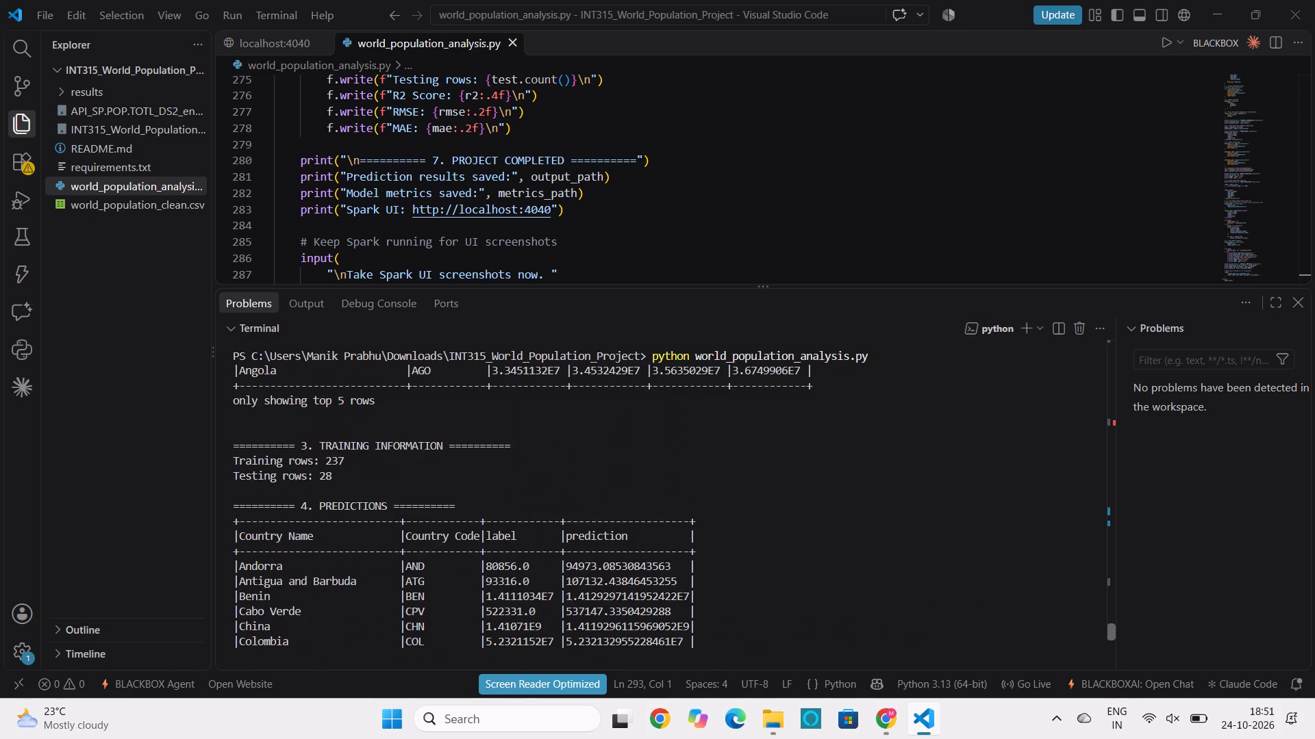
{"action": "scroll", "coordinate": [599, 425], "scroll_direction": "up", "scroll_amount": 8}
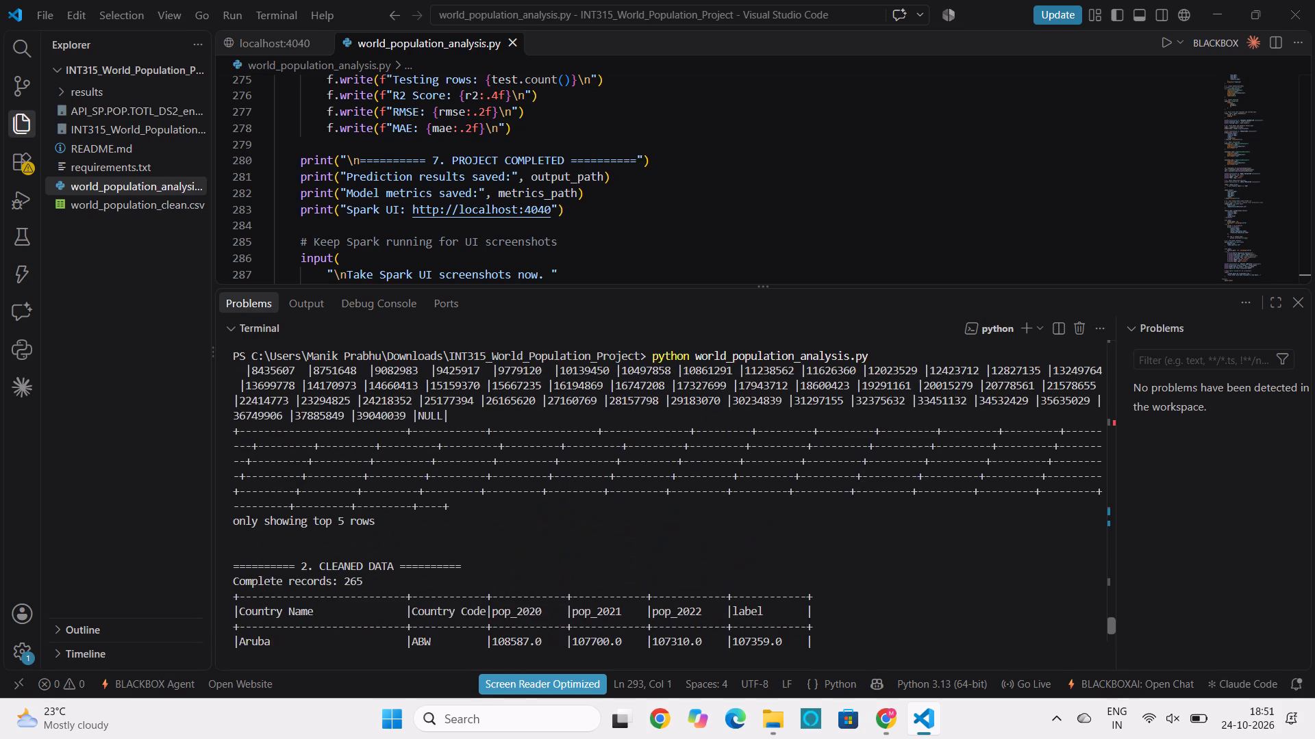
{"action": "scroll", "coordinate": [599, 425], "scroll_direction": "up", "scroll_amount": 3}
{"action": "scroll", "coordinate": [599, 425], "scroll_direction": "down", "scroll_amount": 16}
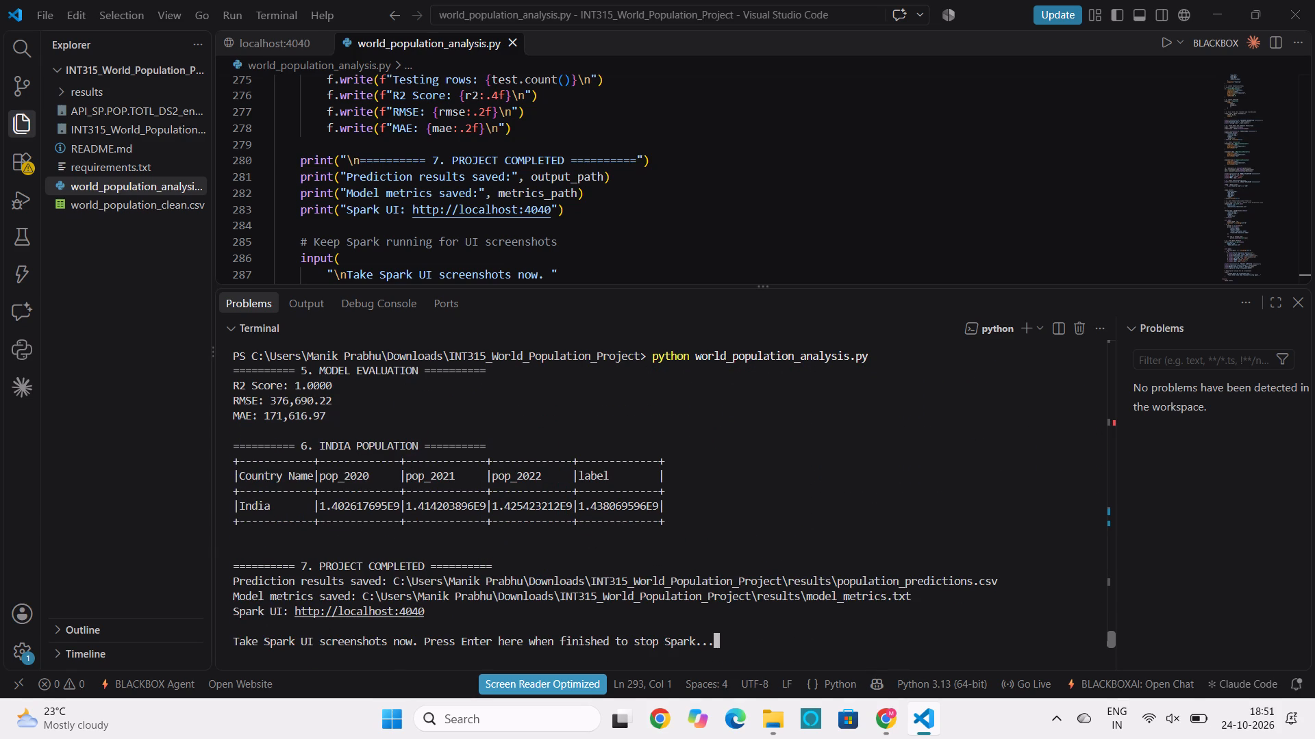
{"action": "left_click_drag", "start_coordinate": [432, 613], "coordinate": [289, 610]}
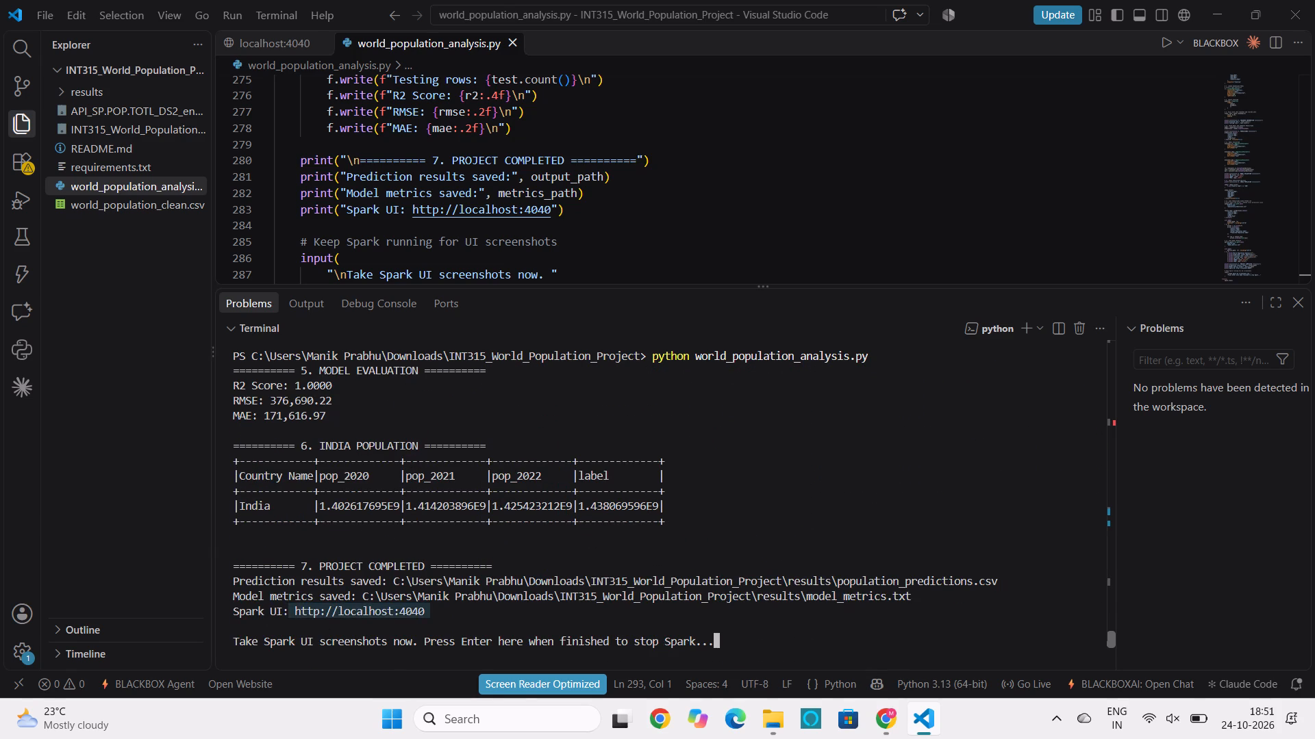
{"action": "left_click_drag", "start_coordinate": [289, 610], "coordinate": [296, 610]}
{"action": "key", "text": "ctrl+c"}
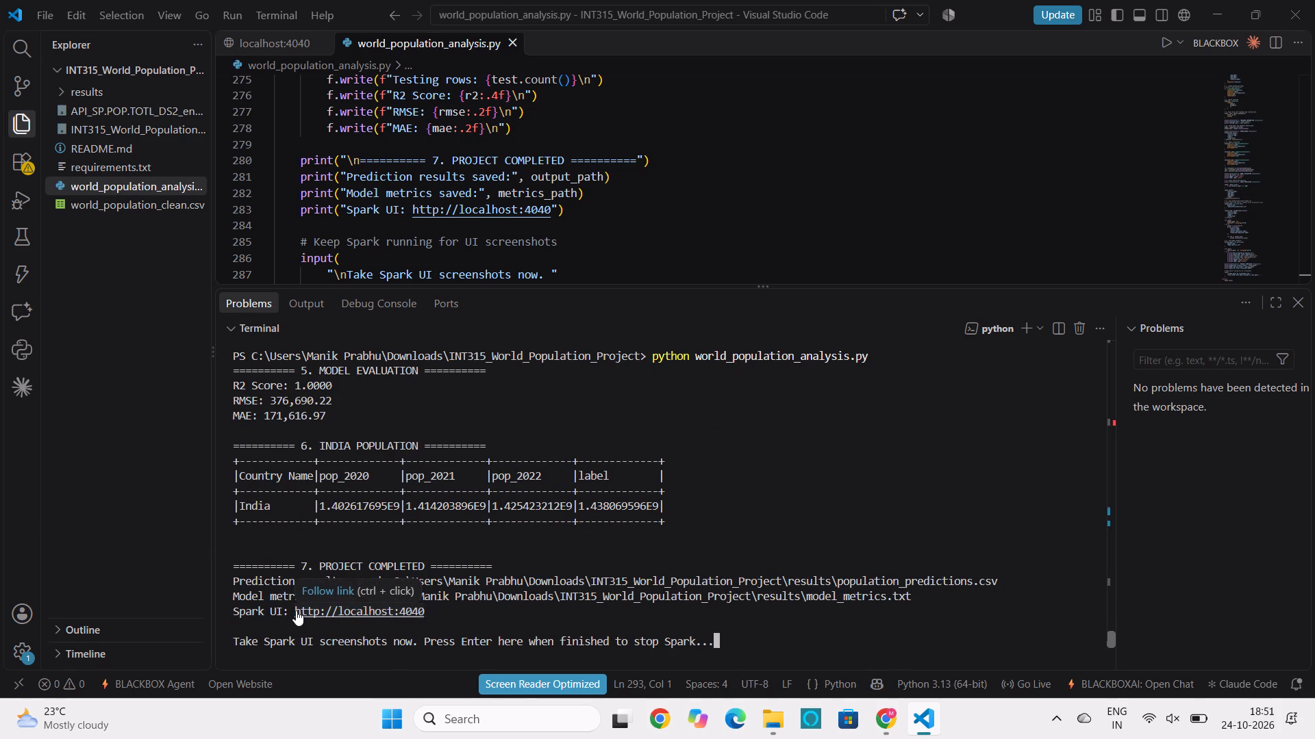
{"action": "left_click", "coordinate": [890, 738]}
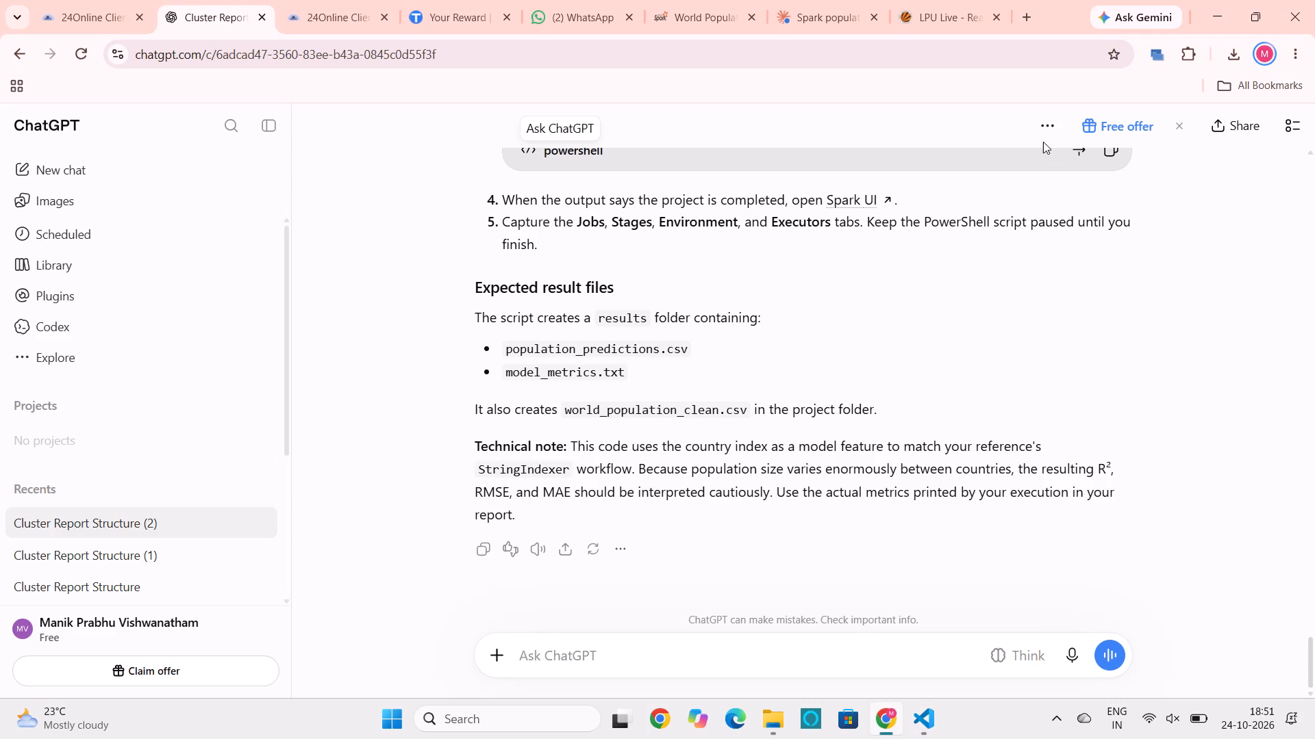
{"action": "left_click", "coordinate": [870, 14]}
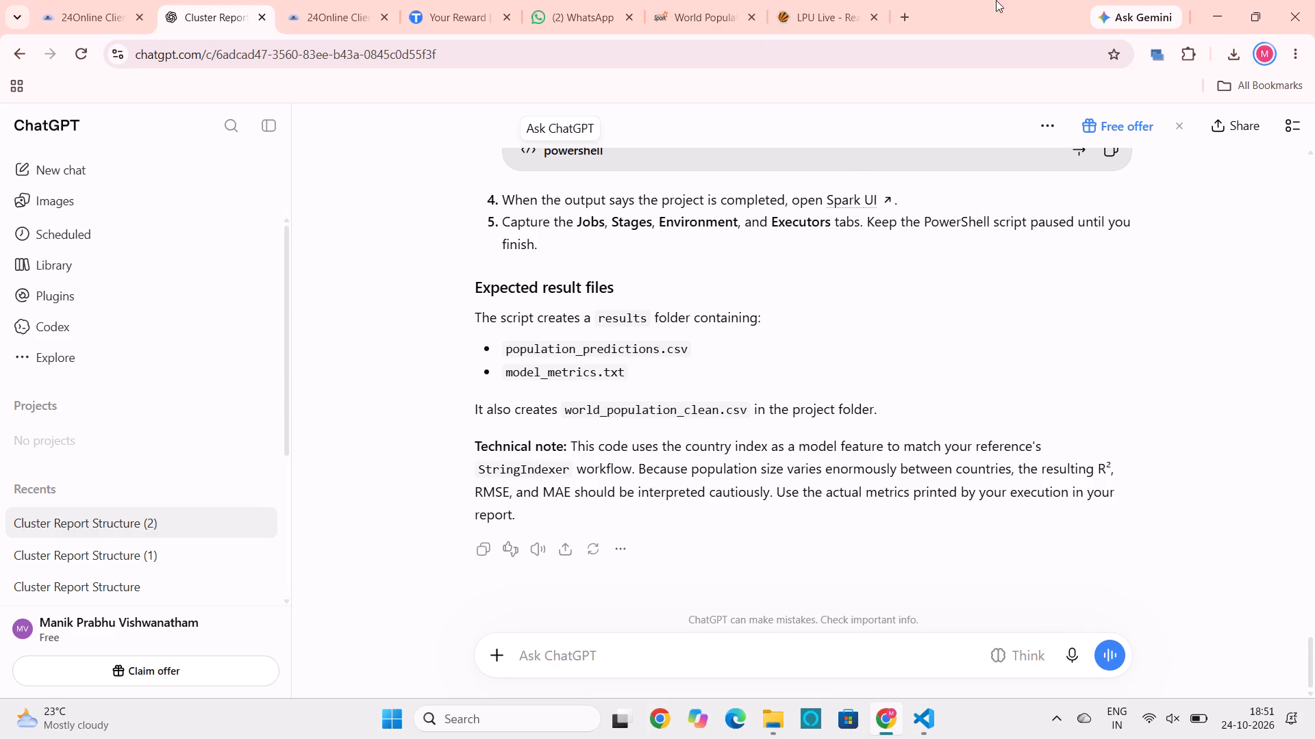
{"action": "left_click", "coordinate": [1023, 7]}
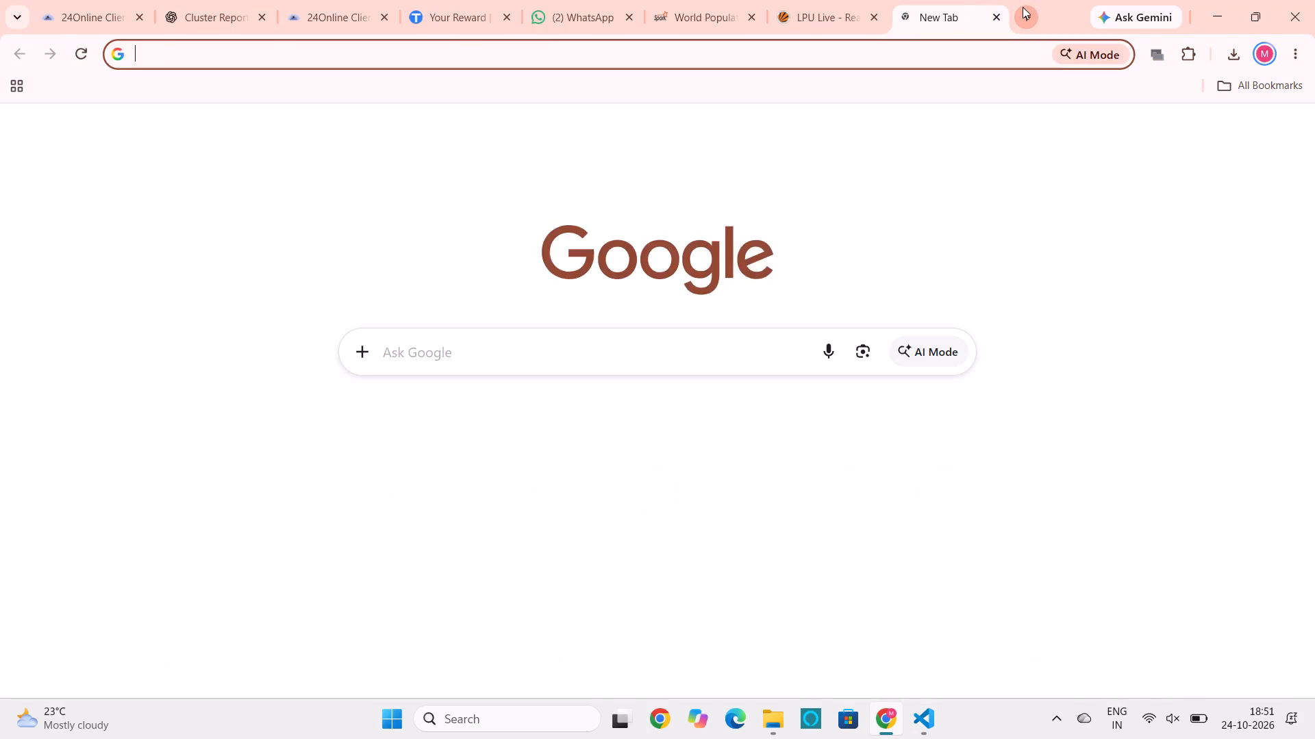
{"action": "key", "text": "ctrl+v"}
{"action": "key", "text": "Return"}
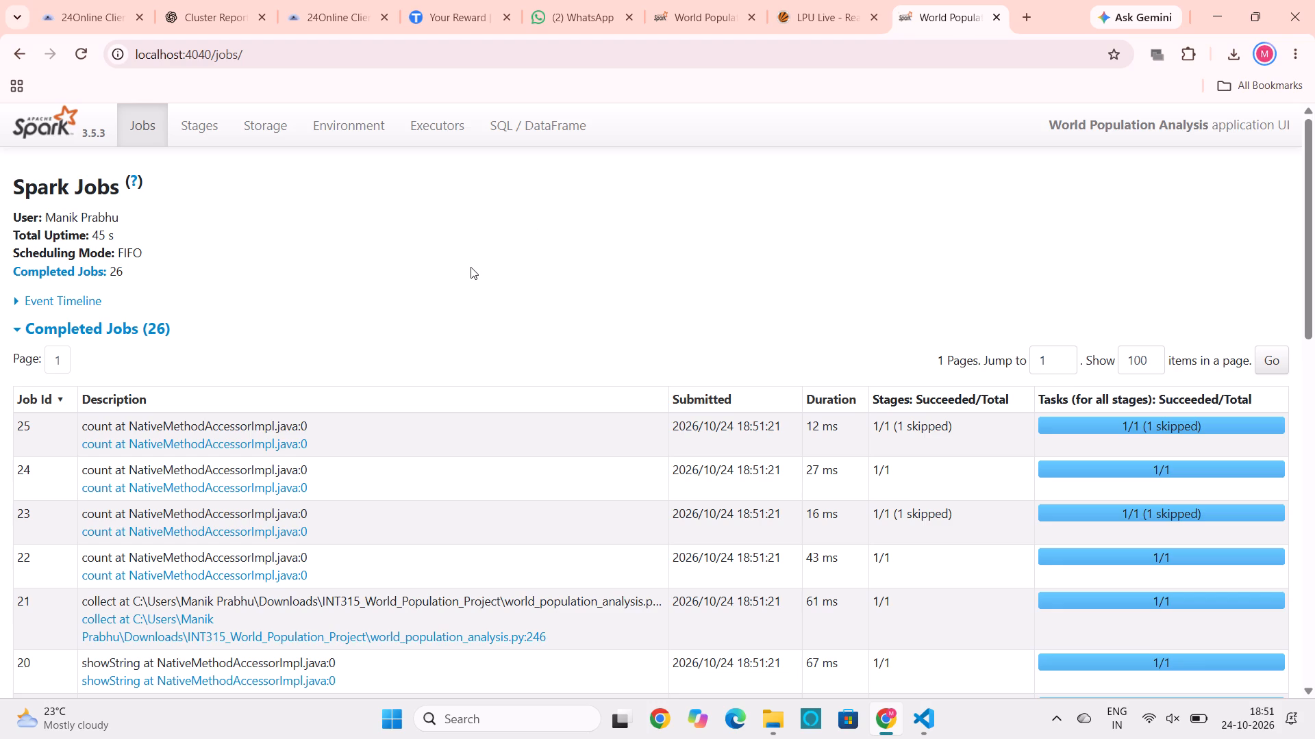
Compare the Jobs and Stages pages of the new Spark UI tab with those in the earlier Spark UI tab.
{"action": "scroll", "coordinate": [471, 267], "scroll_direction": "down", "scroll_amount": 2}
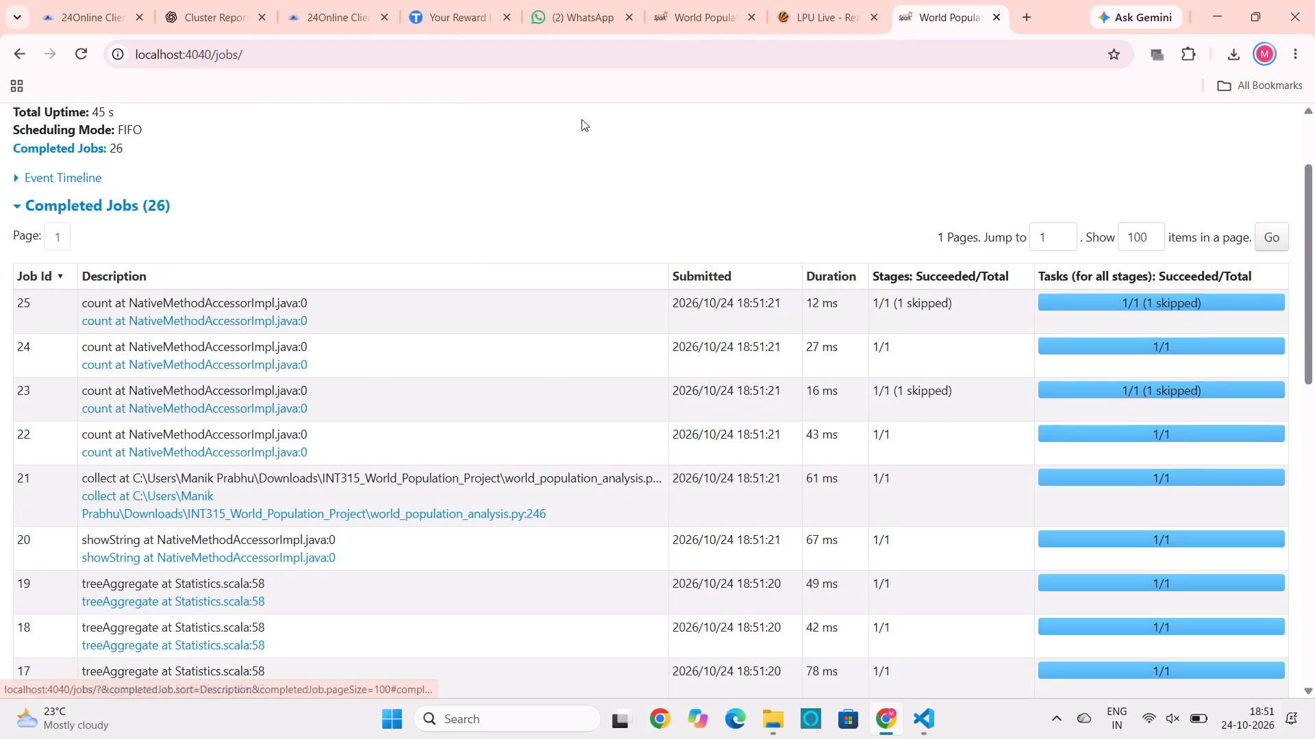
{"action": "left_click", "coordinate": [718, 0]}
{"action": "scroll", "coordinate": [530, 367], "scroll_direction": "up", "scroll_amount": 7}
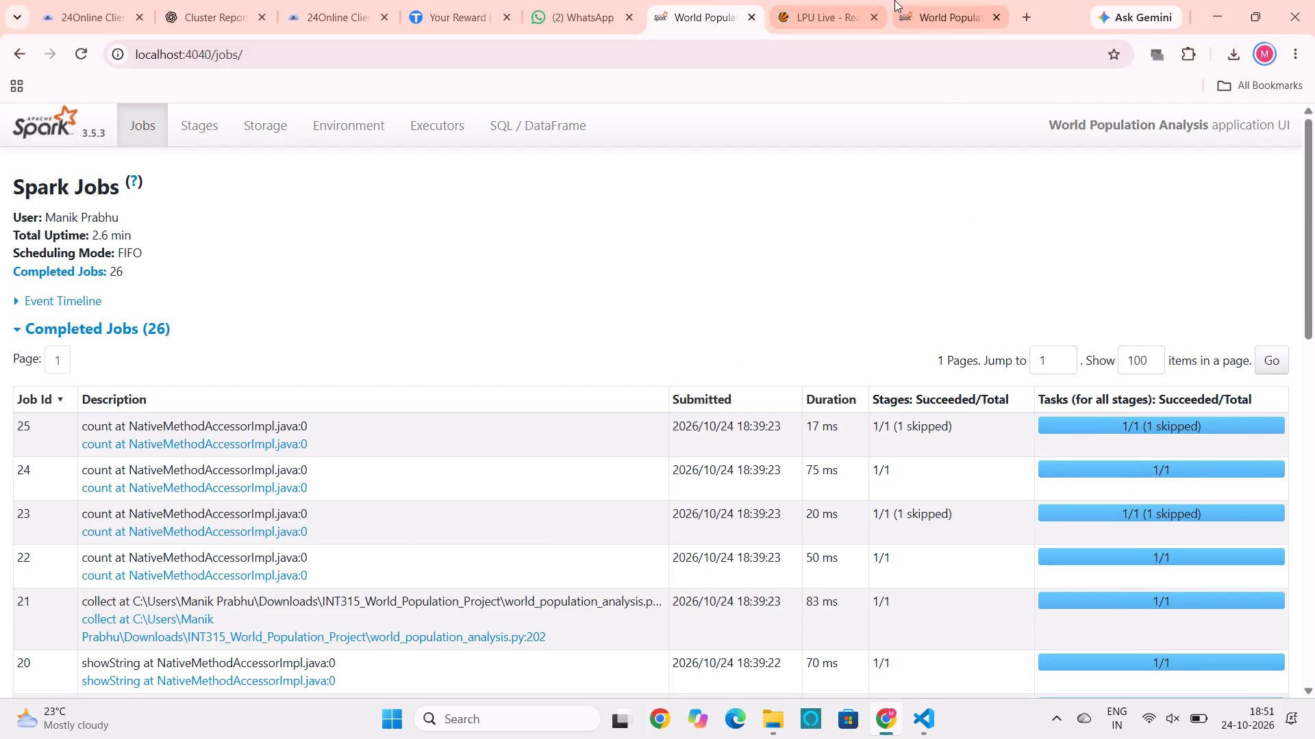
{"action": "left_click", "coordinate": [918, 0]}
{"action": "scroll", "coordinate": [167, 178], "scroll_direction": "up", "scroll_amount": 5}
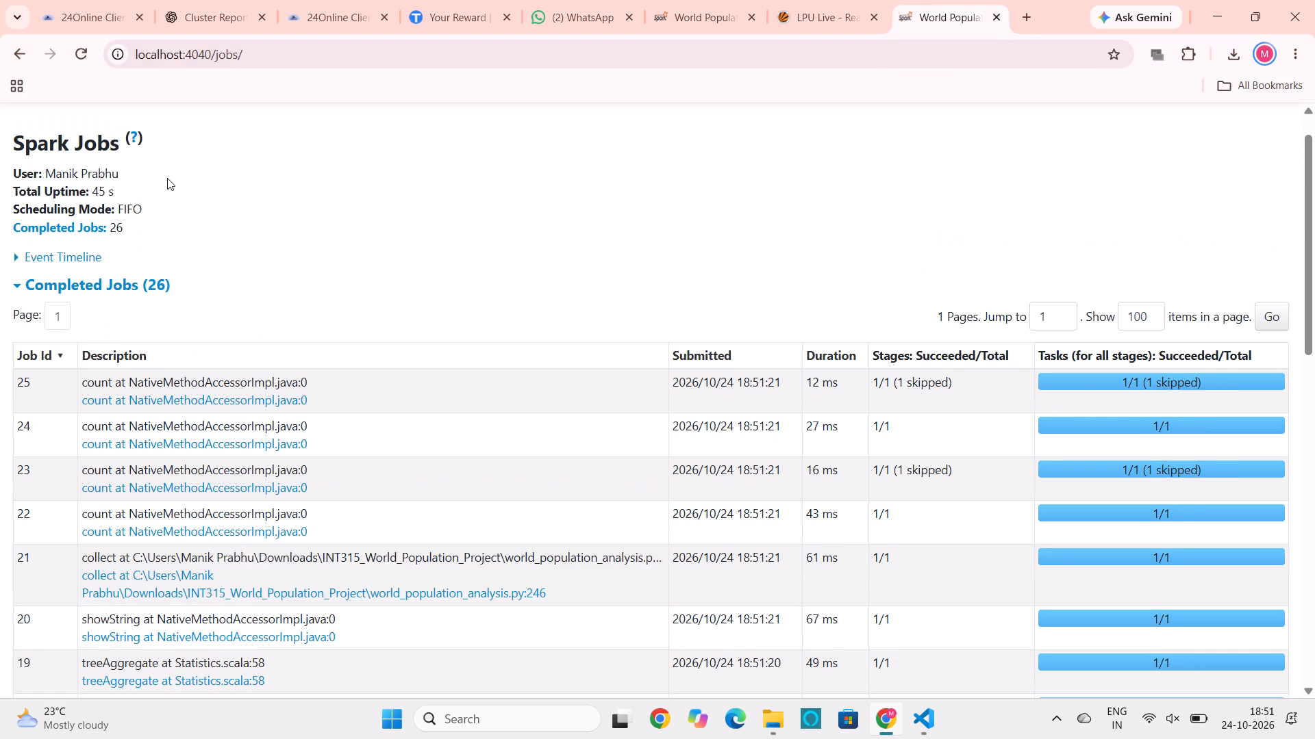
{"action": "scroll", "coordinate": [167, 178], "scroll_direction": "up", "scroll_amount": 1}
{"action": "left_click", "coordinate": [188, 127]}
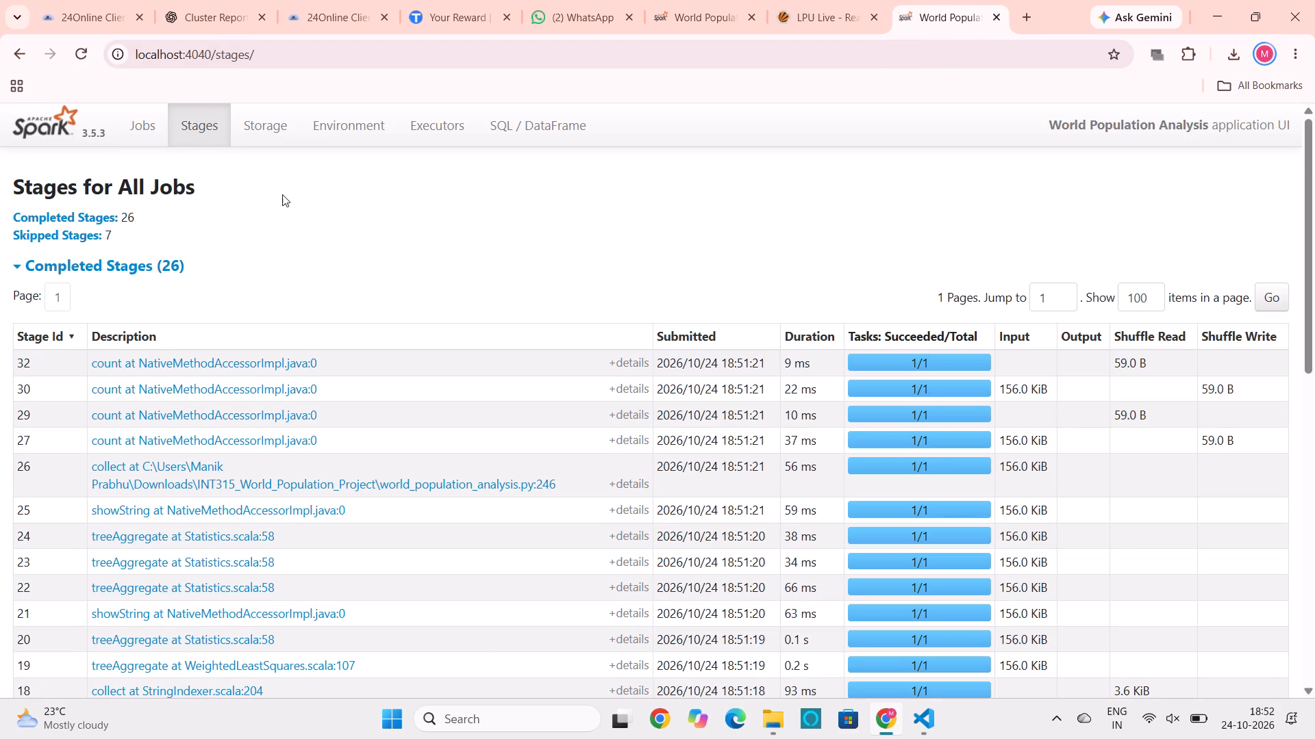
{"action": "left_click", "coordinate": [703, 0]}
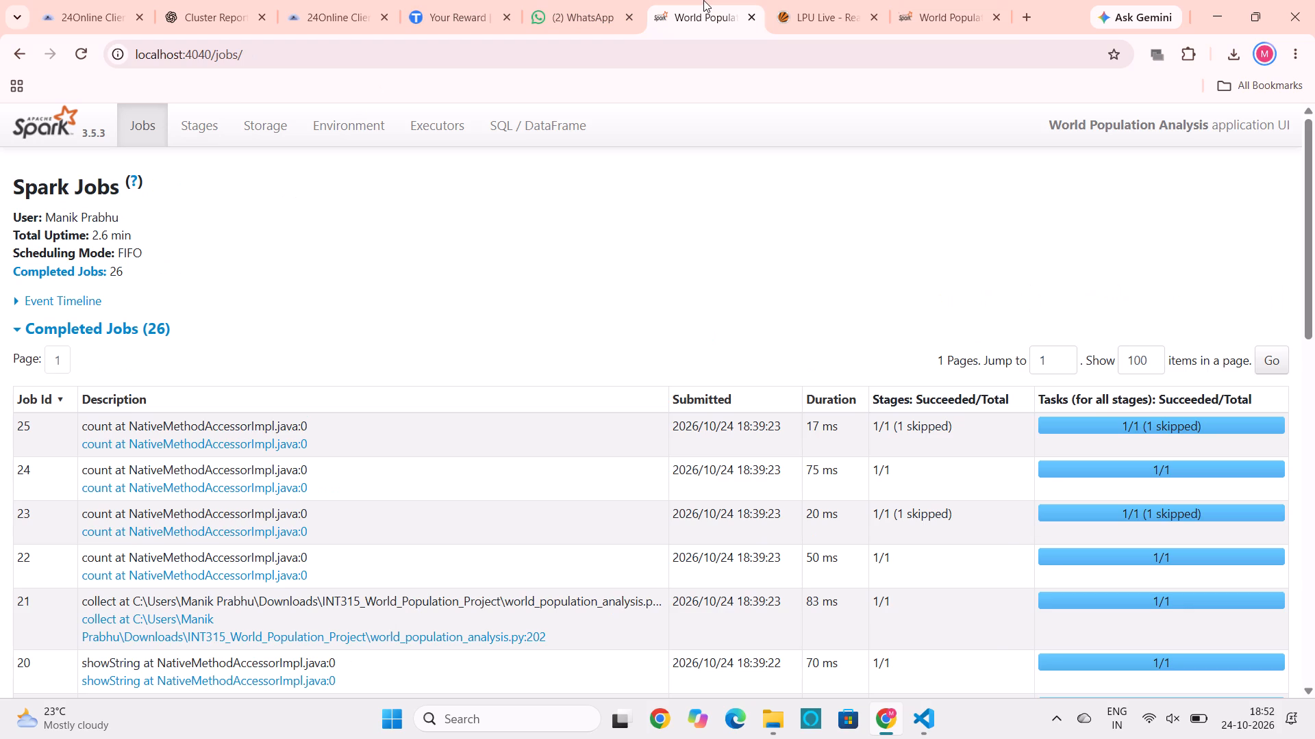
{"action": "left_click", "coordinate": [187, 122]}
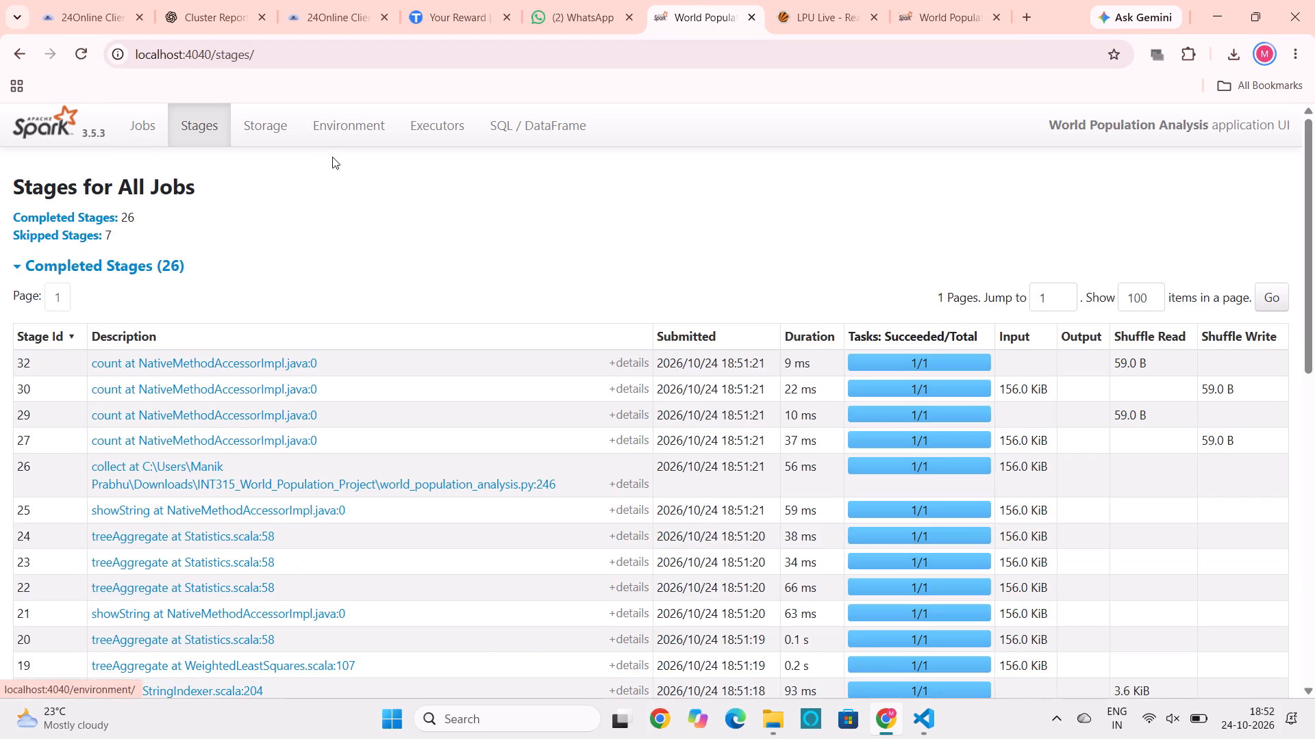
{"action": "left_click", "coordinate": [968, 0]}
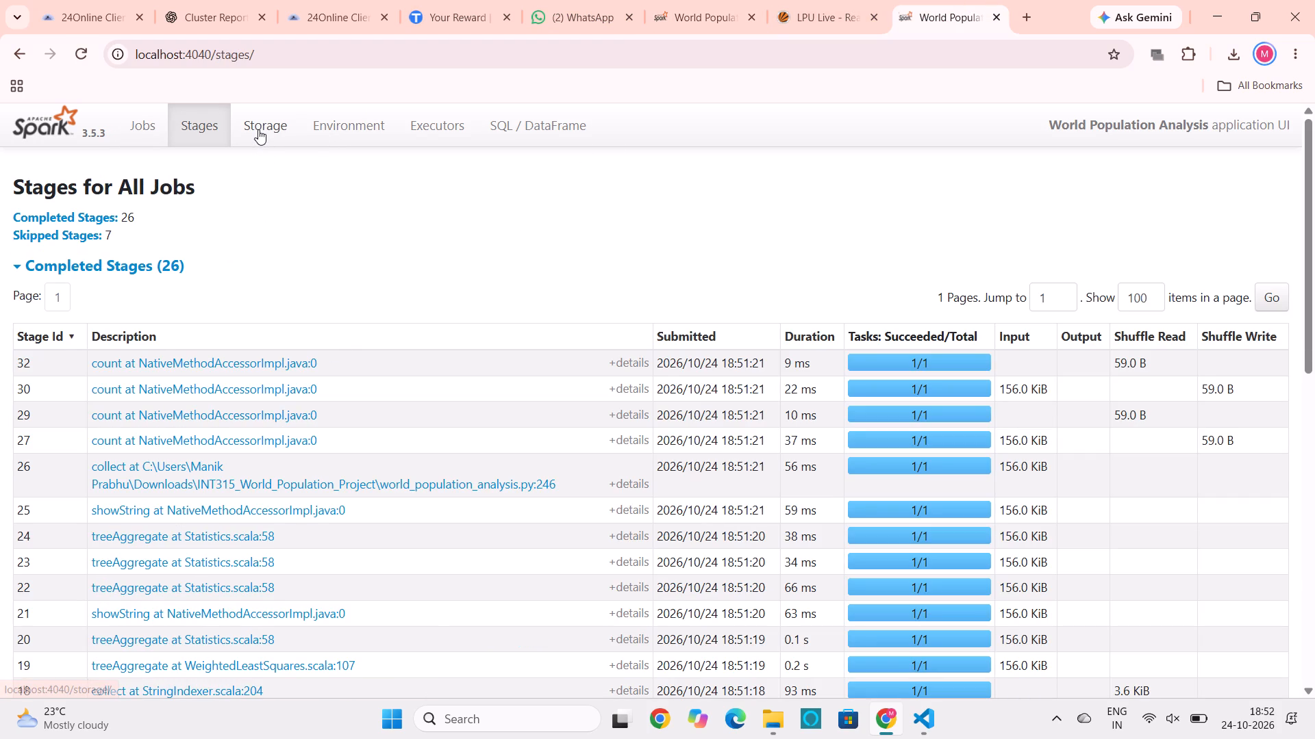
{"action": "scroll", "coordinate": [290, 274], "scroll_direction": "right", "scroll_amount": 1}
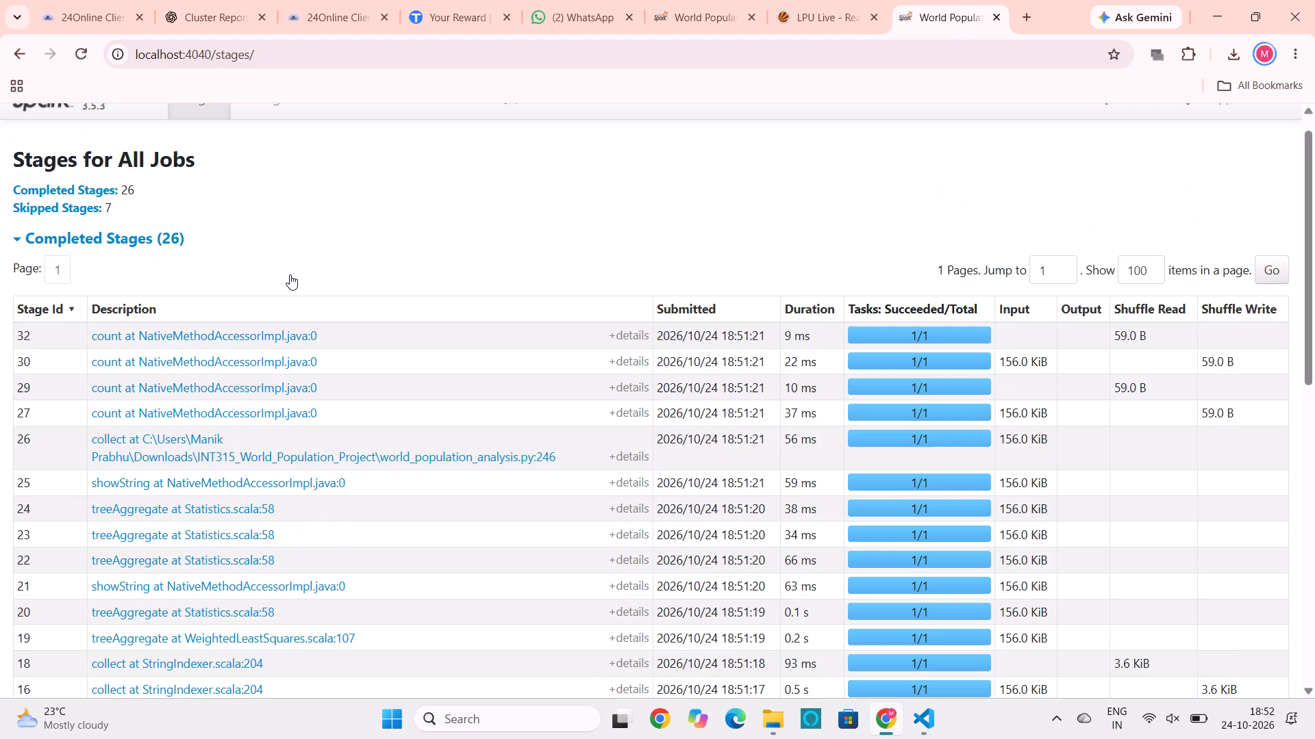
Take a full-screen screenshot of the Spark UI Stages page.
{"action": "key", "text": "shift+super+s"}
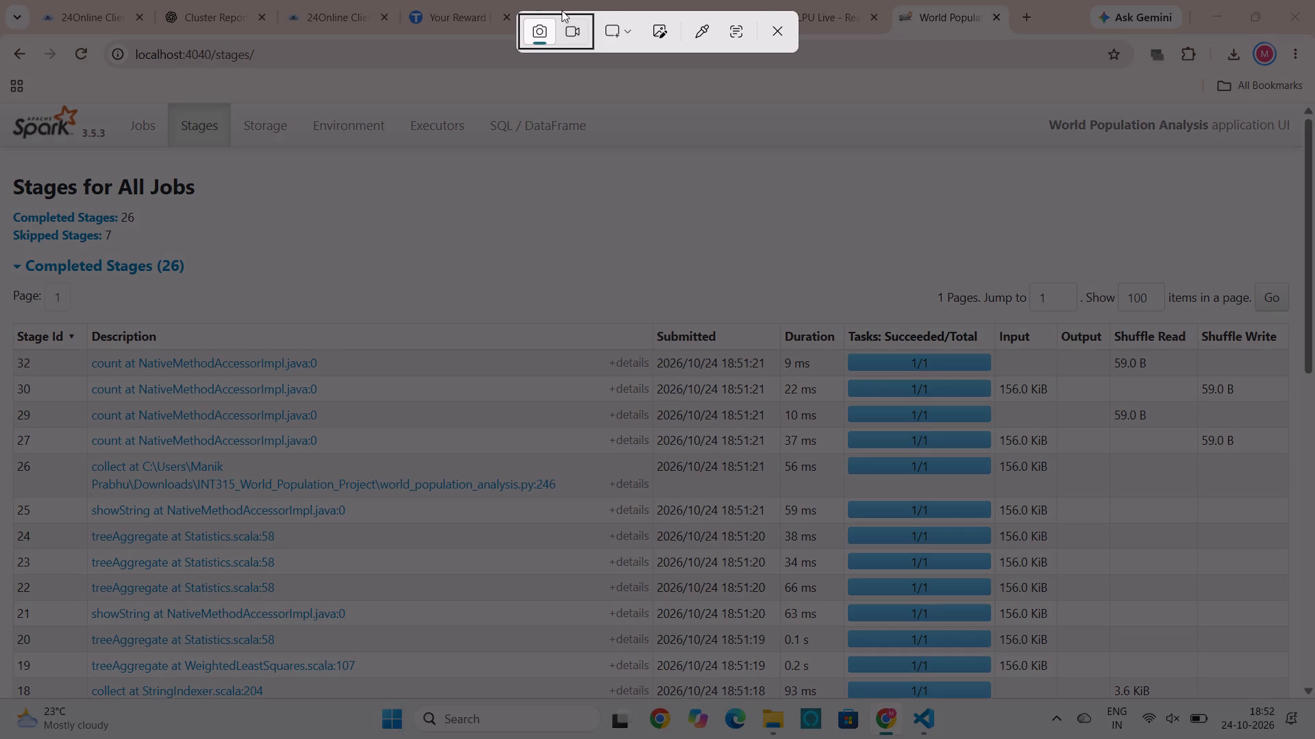
{"action": "left_click", "coordinate": [622, 25]}
{"action": "left_click", "coordinate": [637, 95]}
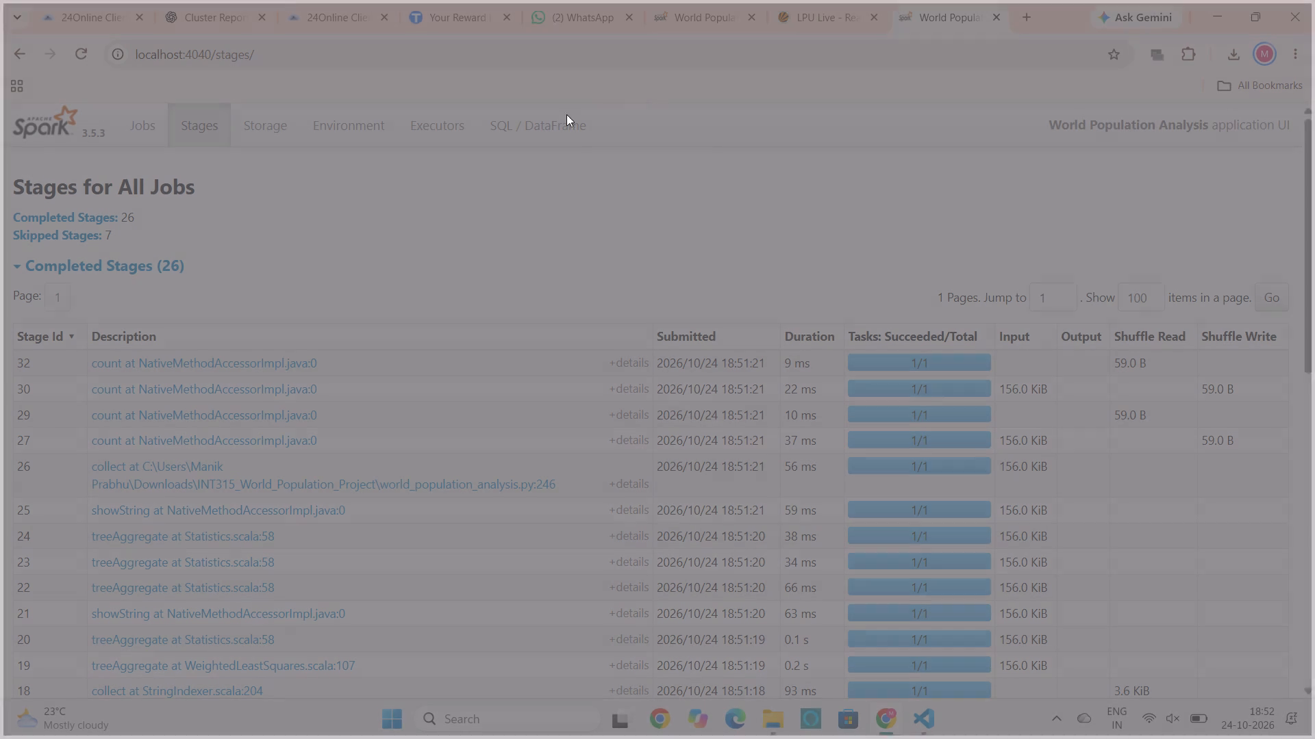
Examine the Storage, Environment and Executors pages of the Spark UI for the new run.
{"action": "left_click", "coordinate": [273, 129]}
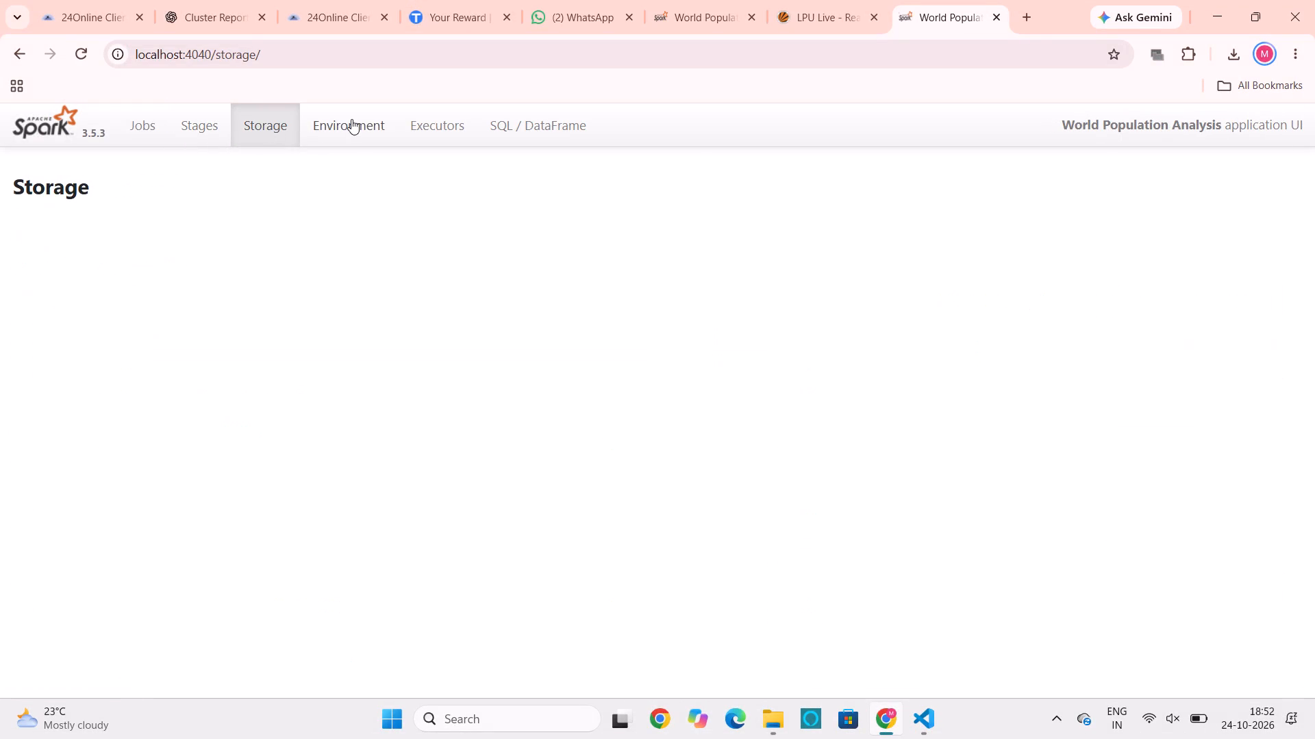
{"action": "left_click", "coordinate": [351, 119]}
{"action": "left_click", "coordinate": [450, 120]}
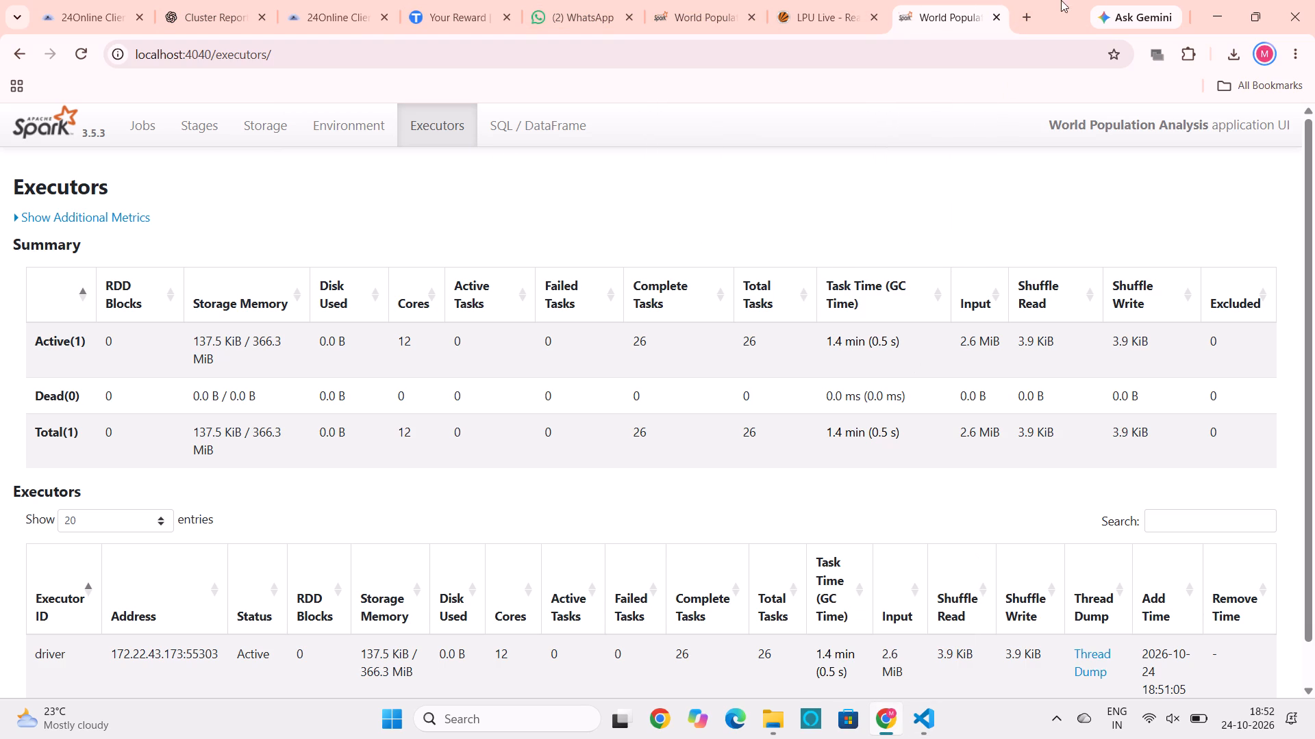
{"action": "left_click", "coordinate": [1027, 8]}
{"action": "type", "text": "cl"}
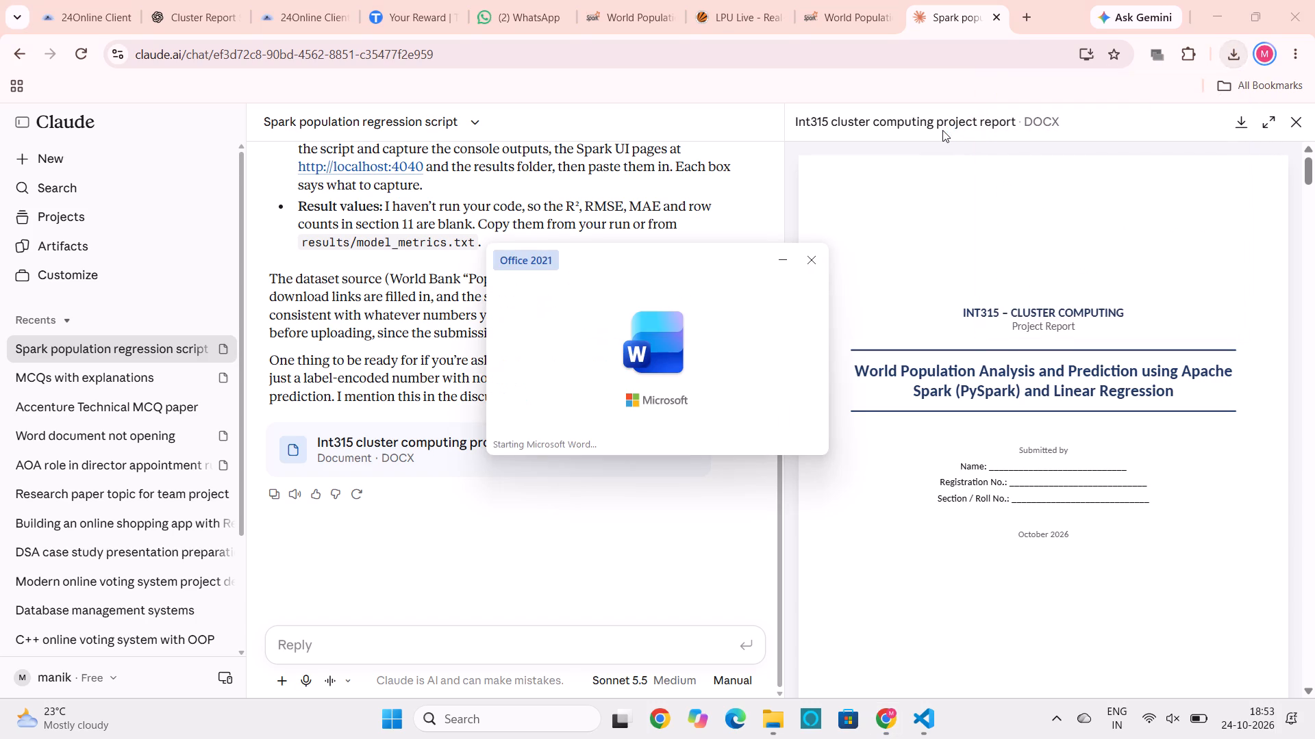
{"action": "scroll", "coordinate": [1218, 317], "scroll_direction": "down", "scroll_amount": 6}
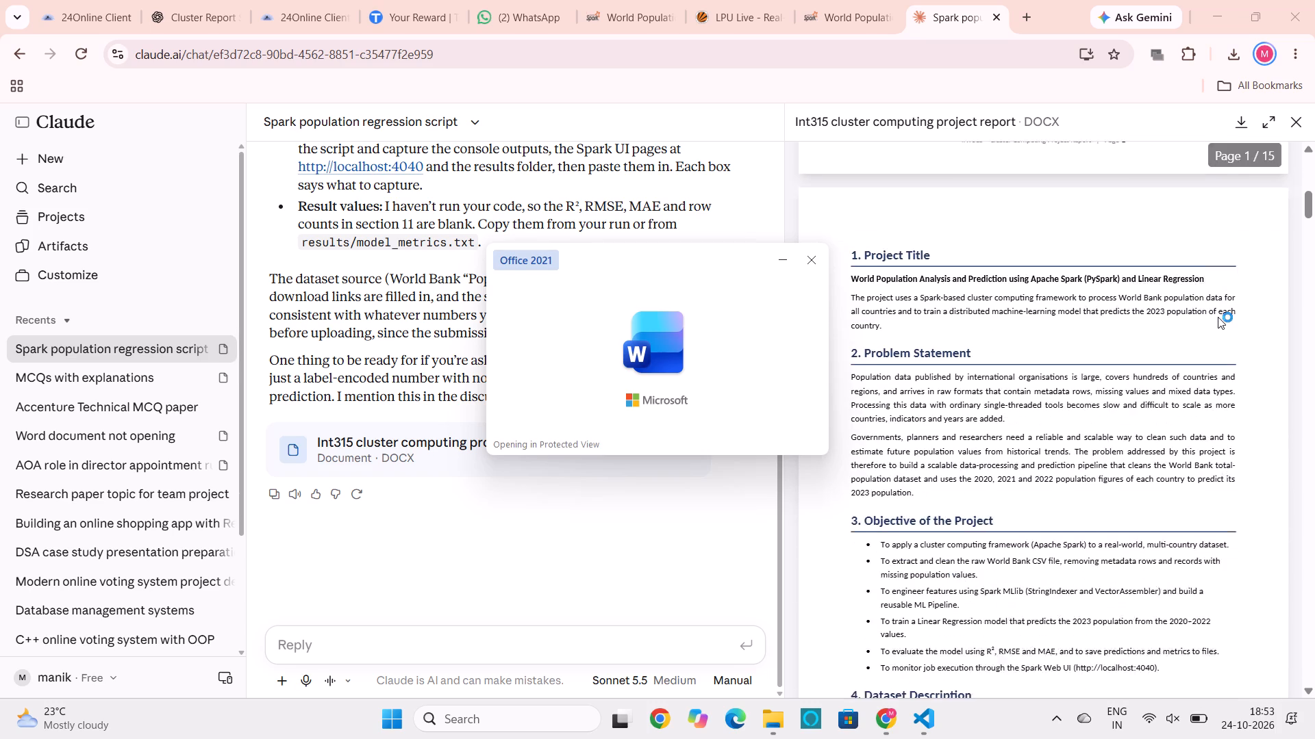
{"action": "scroll", "coordinate": [1218, 317], "scroll_direction": "down", "scroll_amount": 1}
{"action": "scroll", "coordinate": [1173, 383], "scroll_direction": "down", "scroll_amount": 1}
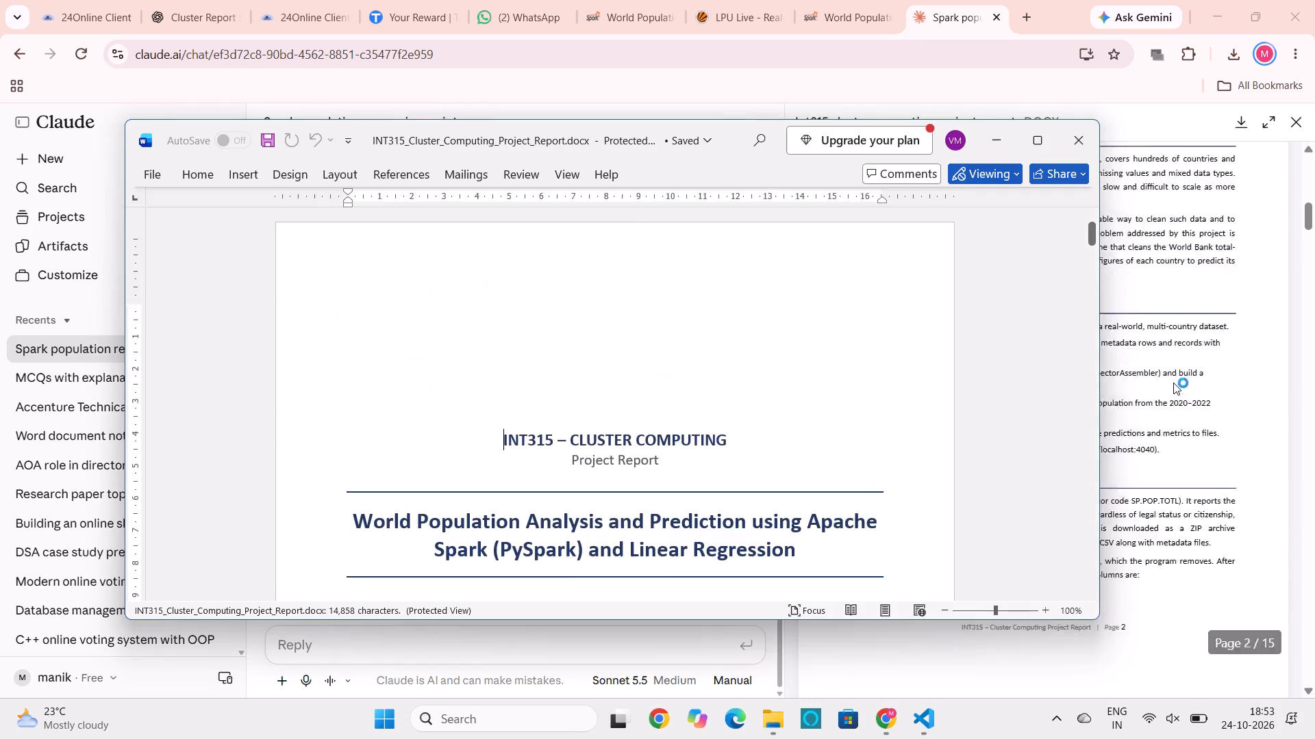
{"action": "scroll", "coordinate": [1173, 383], "scroll_direction": "down", "scroll_amount": 3}
{"action": "scroll", "coordinate": [1173, 383], "scroll_direction": "up", "scroll_amount": 2}
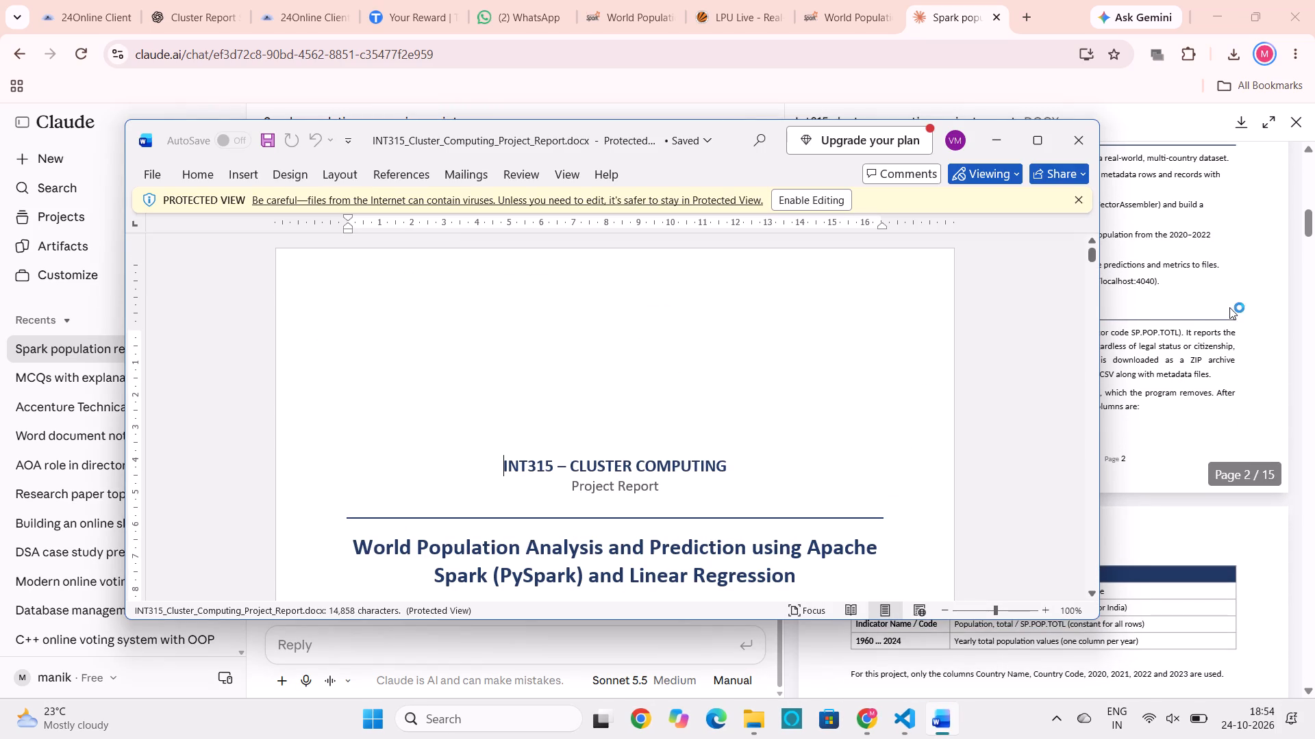
{"action": "left_click", "coordinate": [821, 207]}
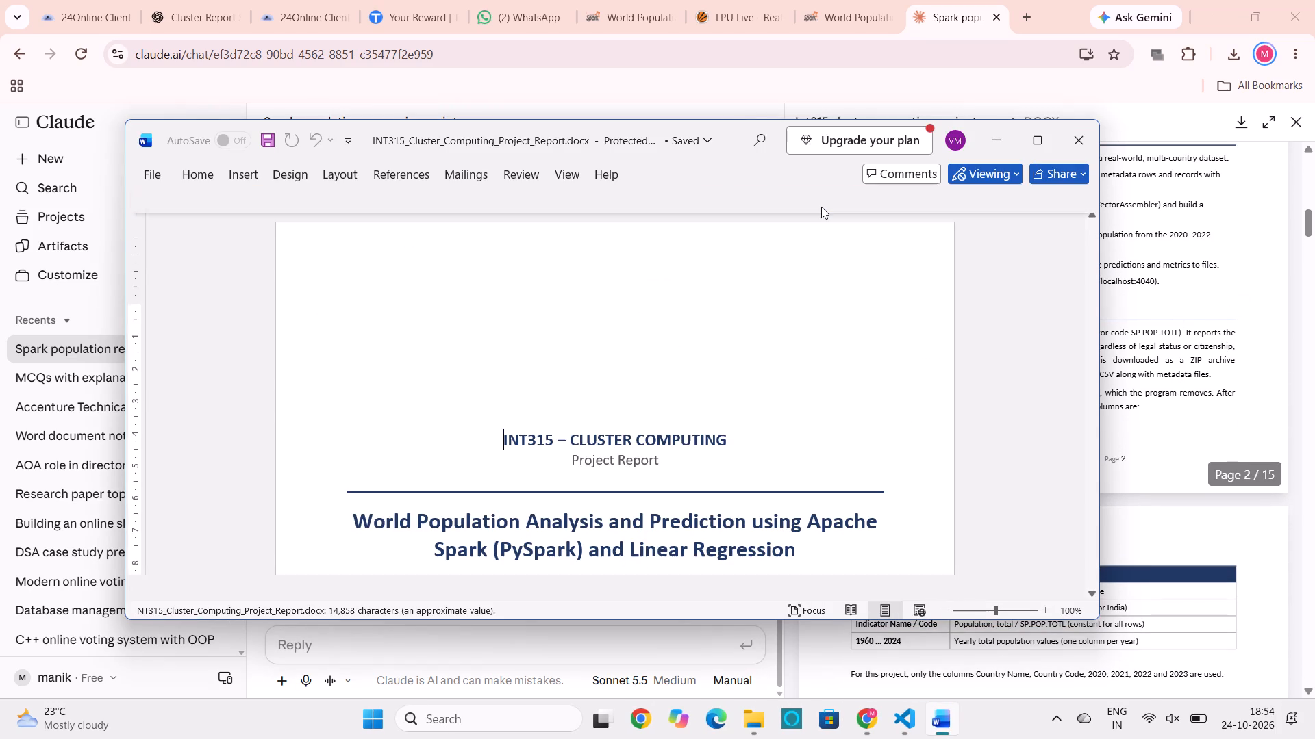
Look over the report's cover page in a maximized document window, from the course title to the submission details and date.
{"action": "scroll", "coordinate": [627, 452], "scroll_direction": "down", "scroll_amount": 2}
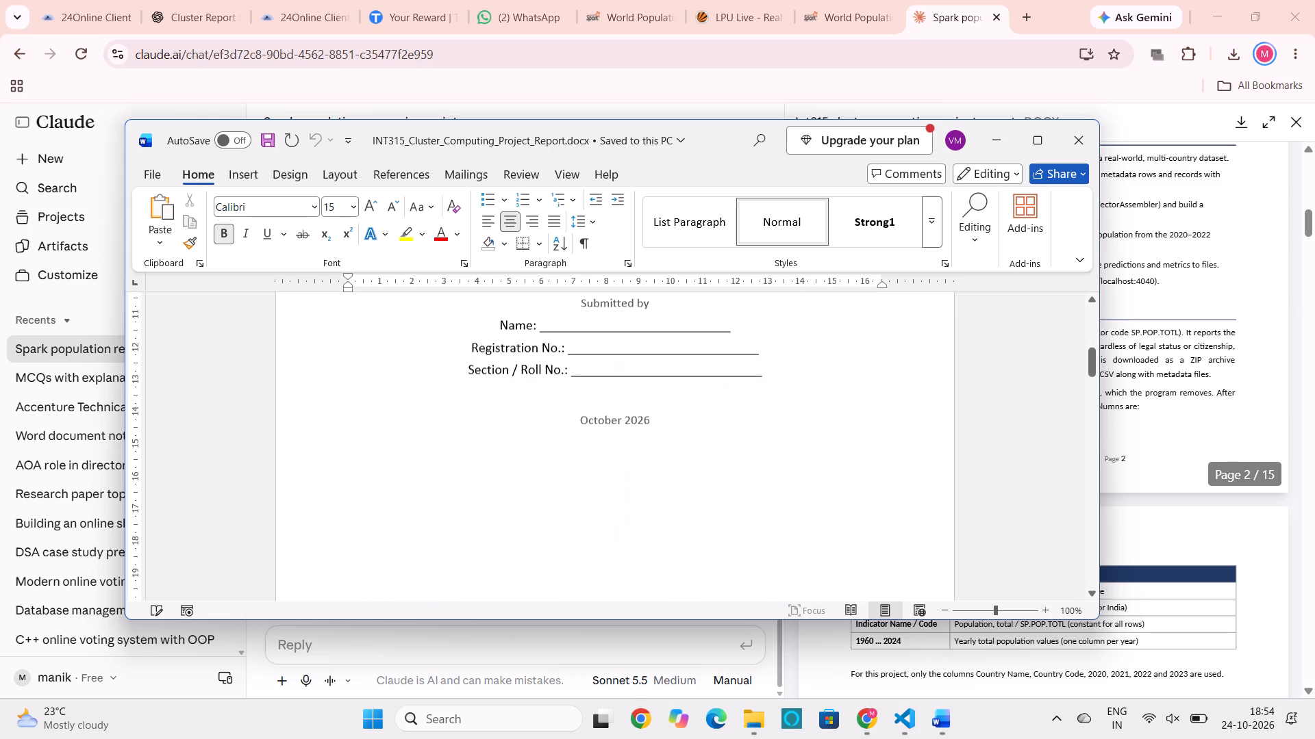
{"action": "scroll", "coordinate": [627, 452], "scroll_direction": "up", "scroll_amount": 3}
{"action": "scroll", "coordinate": [627, 452], "scroll_direction": "right", "scroll_amount": 1}
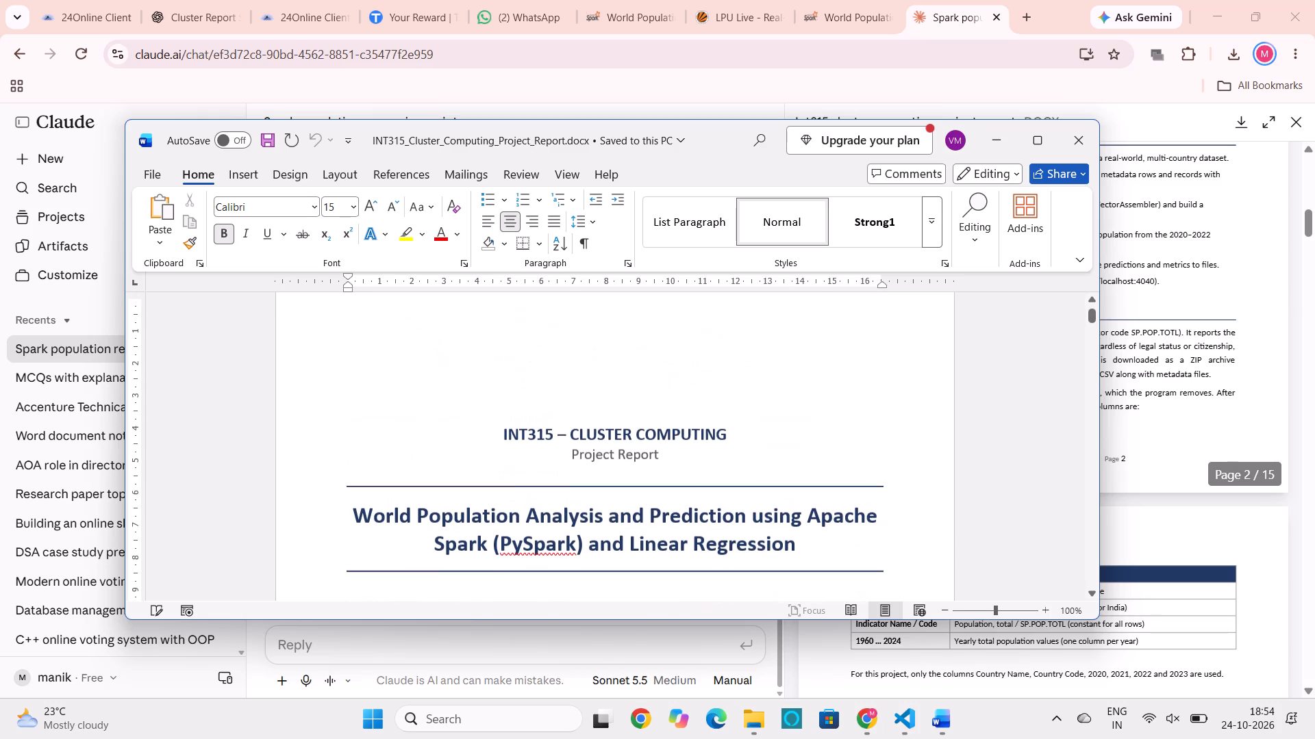
{"action": "scroll", "coordinate": [627, 452], "scroll_direction": "right", "scroll_amount": 1}
{"action": "scroll", "coordinate": [780, 415], "scroll_direction": "down", "scroll_amount": 1}
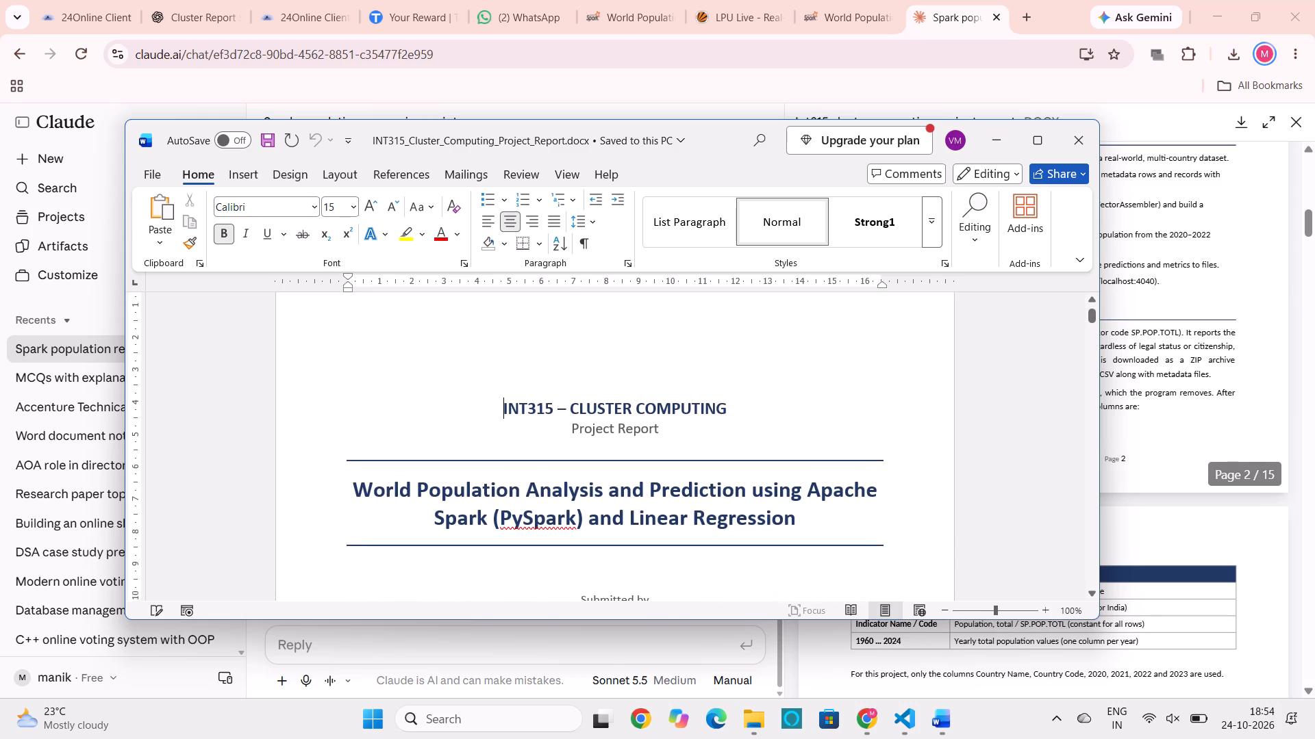
{"action": "left_click", "coordinate": [1040, 140]}
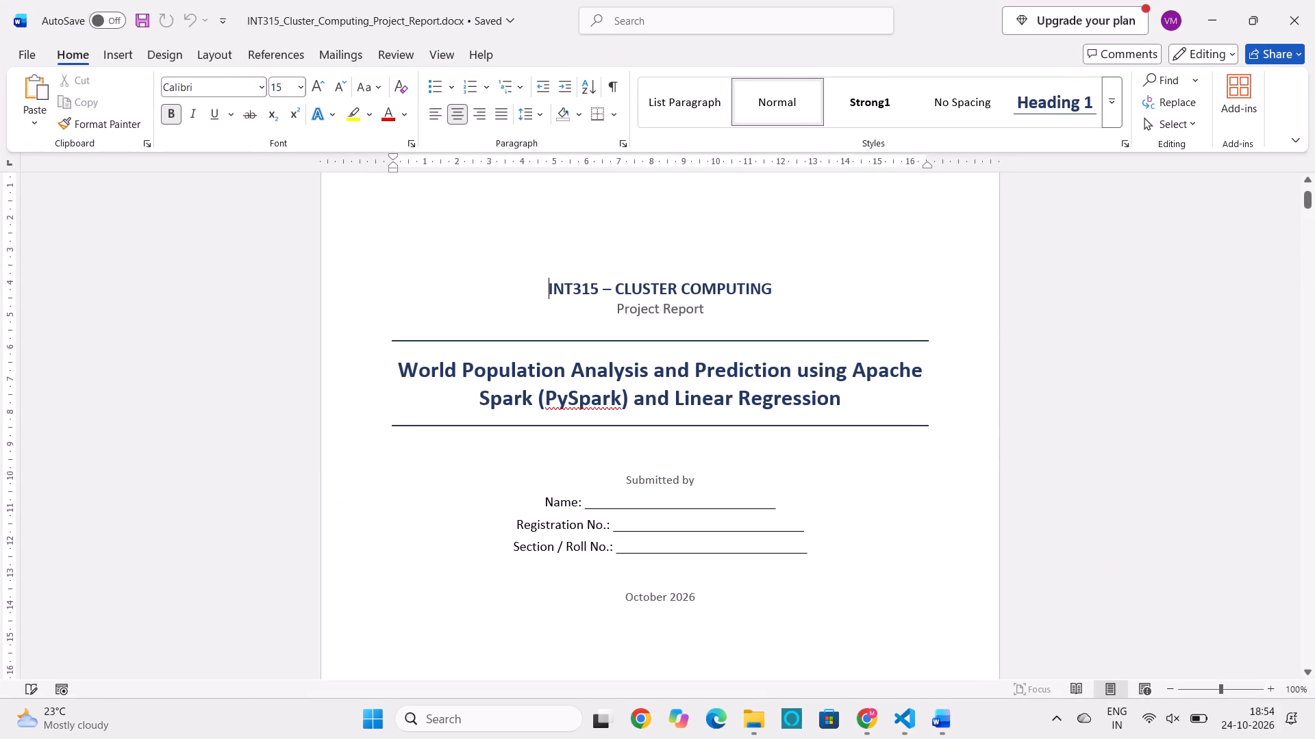
{"action": "scroll", "coordinate": [791, 430], "scroll_direction": "right", "scroll_amount": 1}
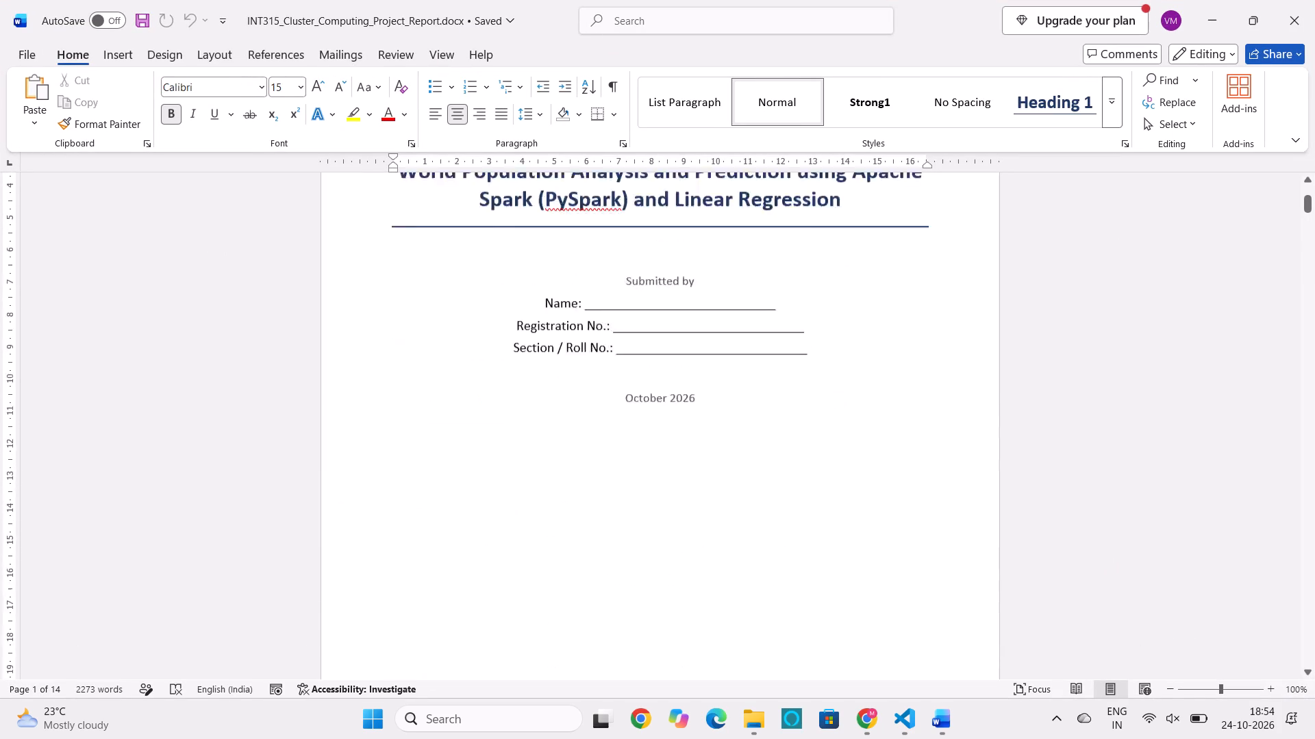
{"action": "scroll", "coordinate": [791, 430], "scroll_direction": "right", "scroll_amount": 1}
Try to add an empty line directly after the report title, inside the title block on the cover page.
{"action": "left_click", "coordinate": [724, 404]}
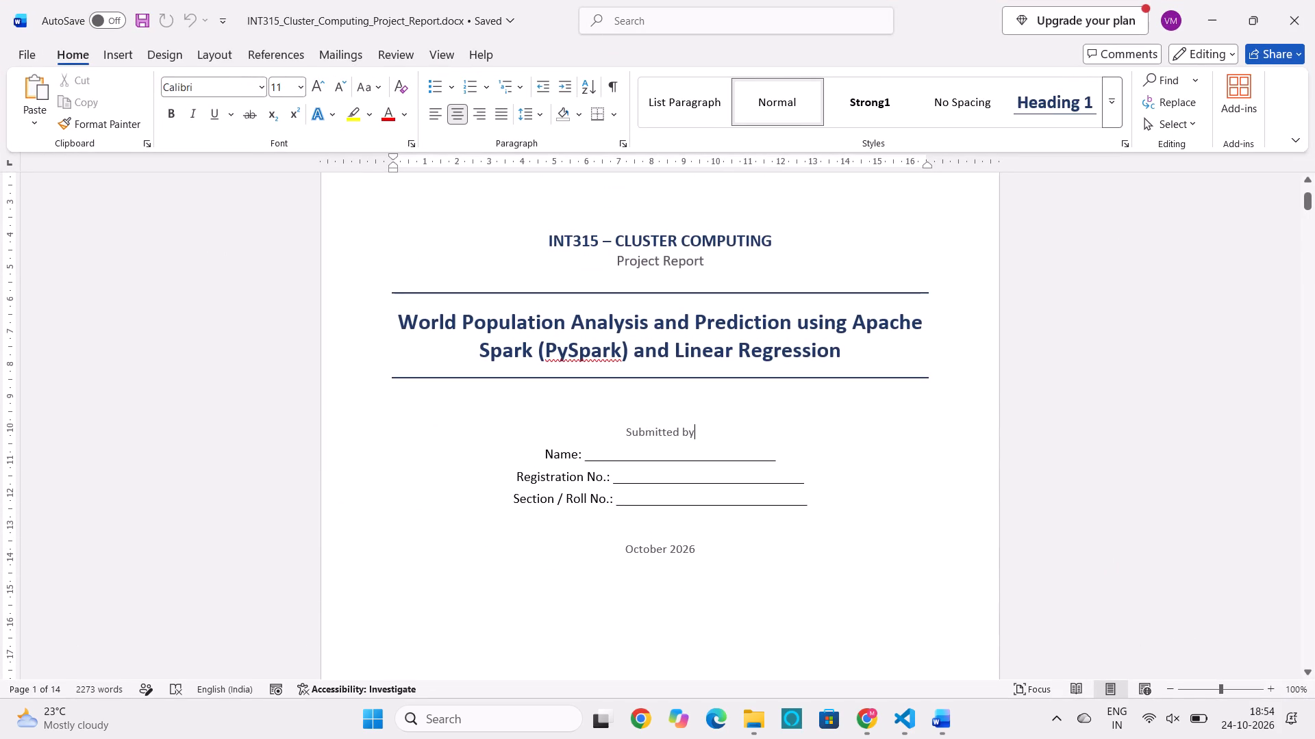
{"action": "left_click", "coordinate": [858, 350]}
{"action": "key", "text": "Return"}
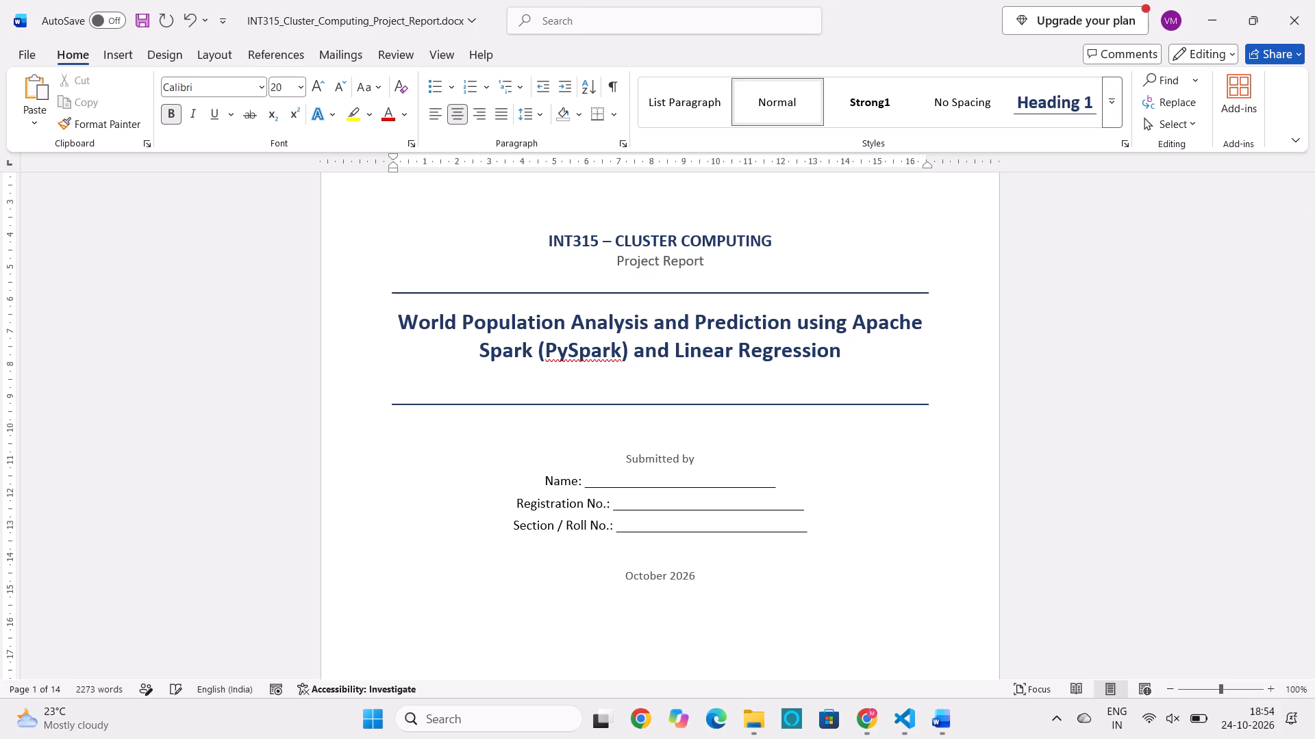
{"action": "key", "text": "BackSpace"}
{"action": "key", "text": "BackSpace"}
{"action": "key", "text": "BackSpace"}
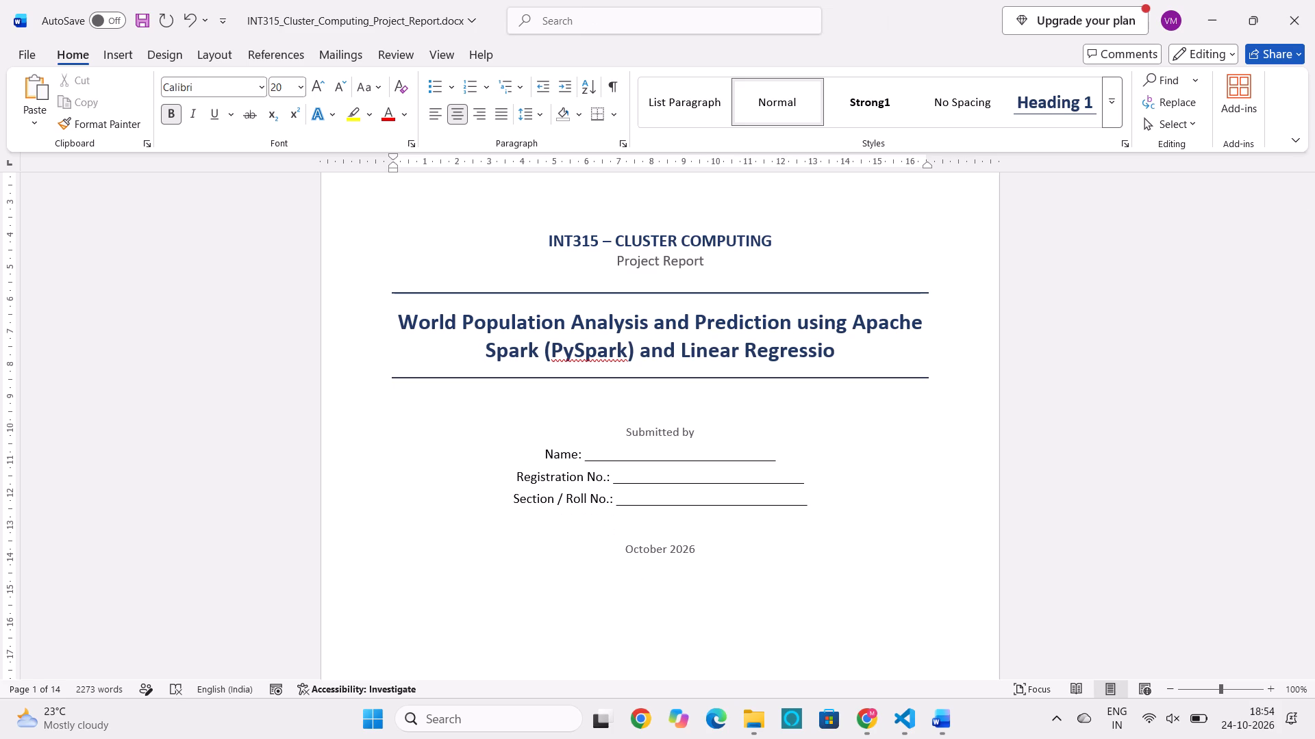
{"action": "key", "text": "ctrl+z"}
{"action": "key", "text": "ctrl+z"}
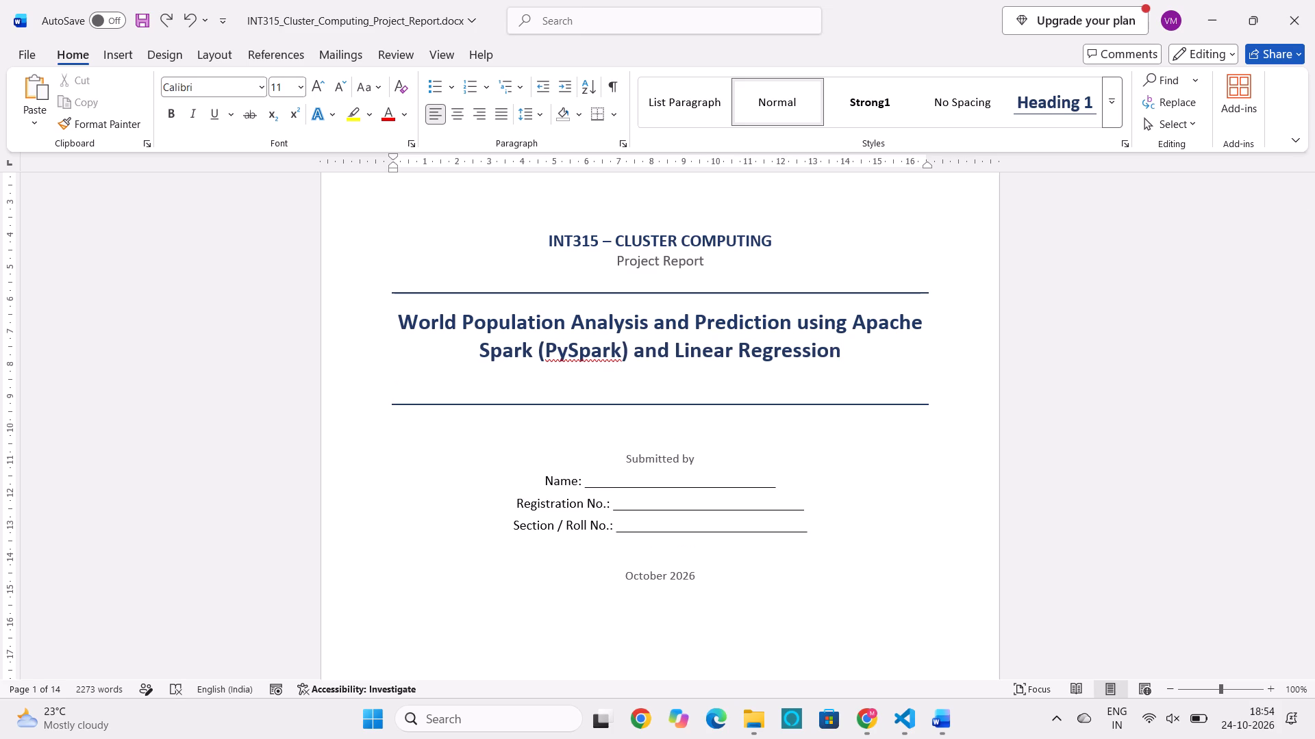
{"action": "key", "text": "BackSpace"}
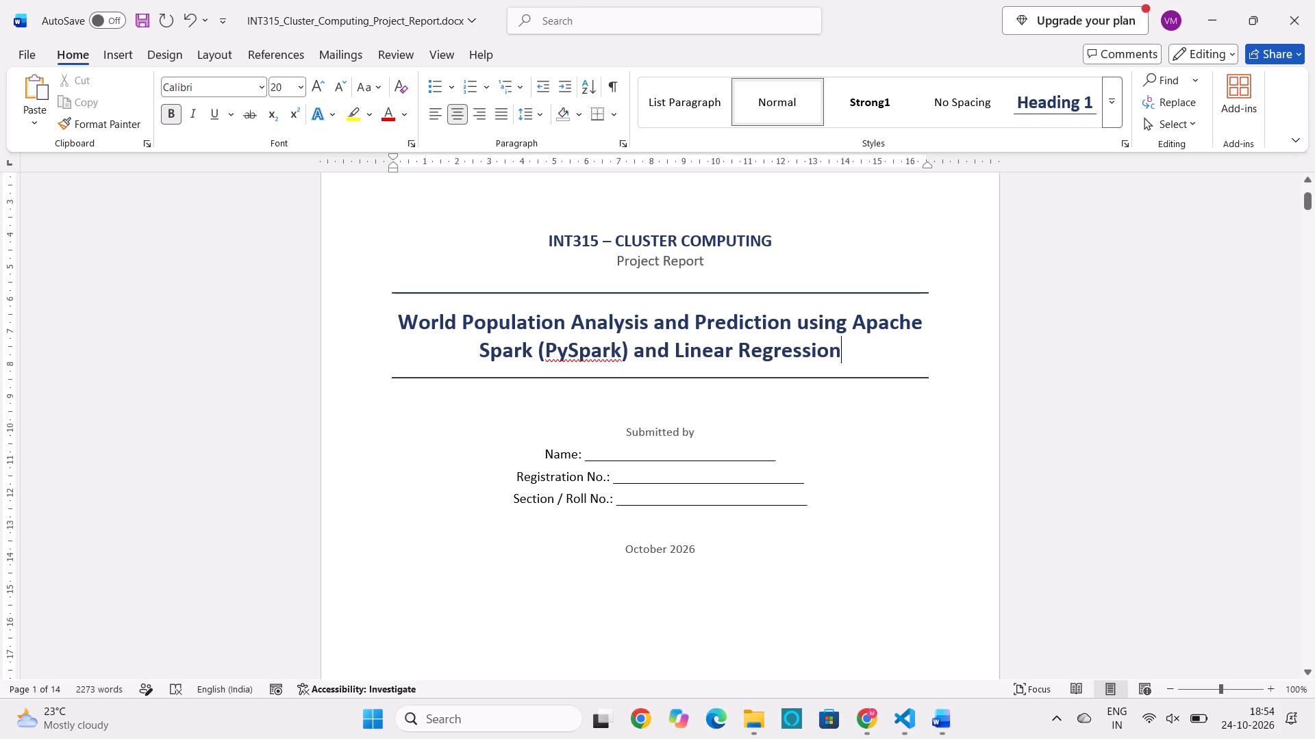
Insert an empty line between the rule under the title and "Submitted by" on the cover page, leaving the cursor in it.
{"action": "left_click", "coordinate": [963, 382]}
{"action": "key", "text": "Down"}
{"action": "key", "text": "Up"}
{"action": "key", "text": "Down"}
{"action": "key", "text": "Left"}
{"action": "key", "text": "Left"}
{"action": "key", "text": "Left"}
{"action": "key", "text": "Left"}
{"action": "key", "text": "Left"}
{"action": "key", "text": "Left"}
{"action": "key", "text": "Left"}
{"action": "key", "text": "Left"}
{"action": "key", "text": "Left"}
{"action": "key", "text": "Left"}
{"action": "key", "text": "Left"}
{"action": "key", "text": "Left"}
{"action": "key", "text": "Return"}
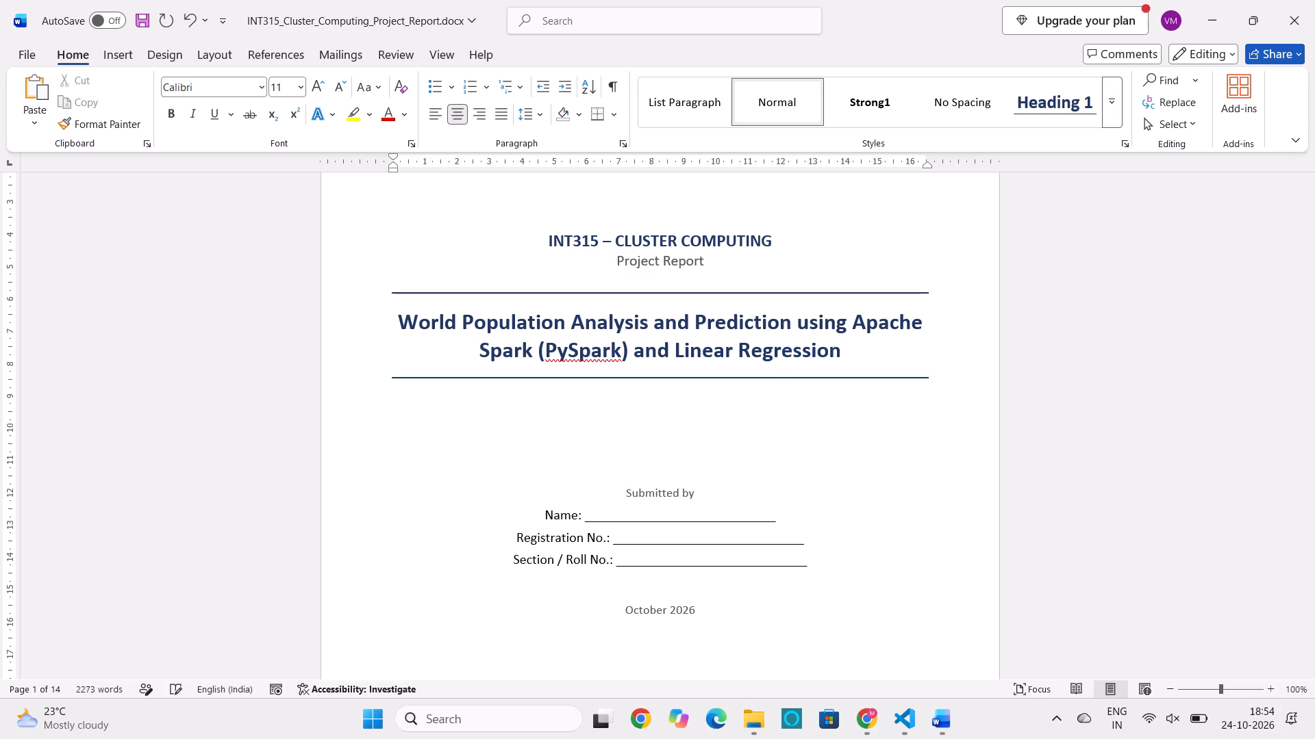
{"action": "key", "text": "Up"}
Switch to Chrome, search Google for "lpu logo" and copy the Lovely Professional University logo with the "Transforming Education Transforming India" tagline.
{"action": "left_click", "coordinate": [1248, 10]}
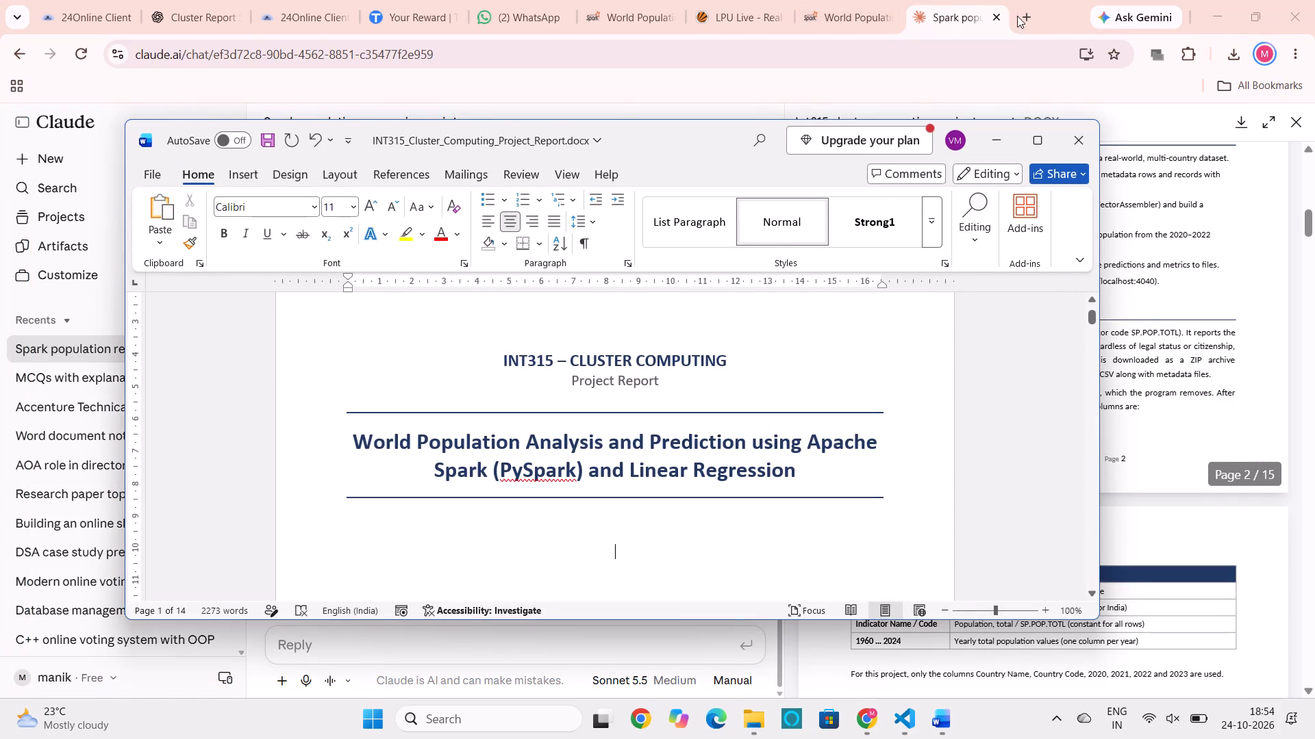
{"action": "left_click", "coordinate": [1027, 23]}
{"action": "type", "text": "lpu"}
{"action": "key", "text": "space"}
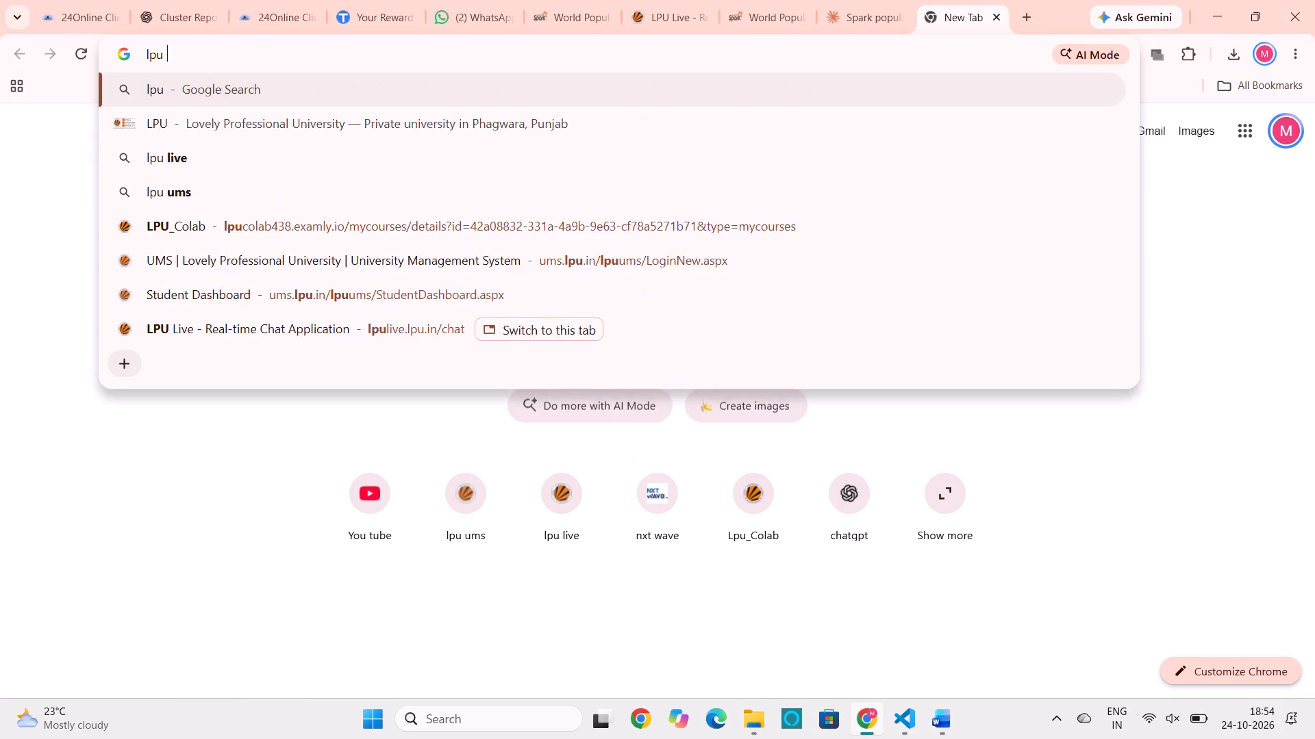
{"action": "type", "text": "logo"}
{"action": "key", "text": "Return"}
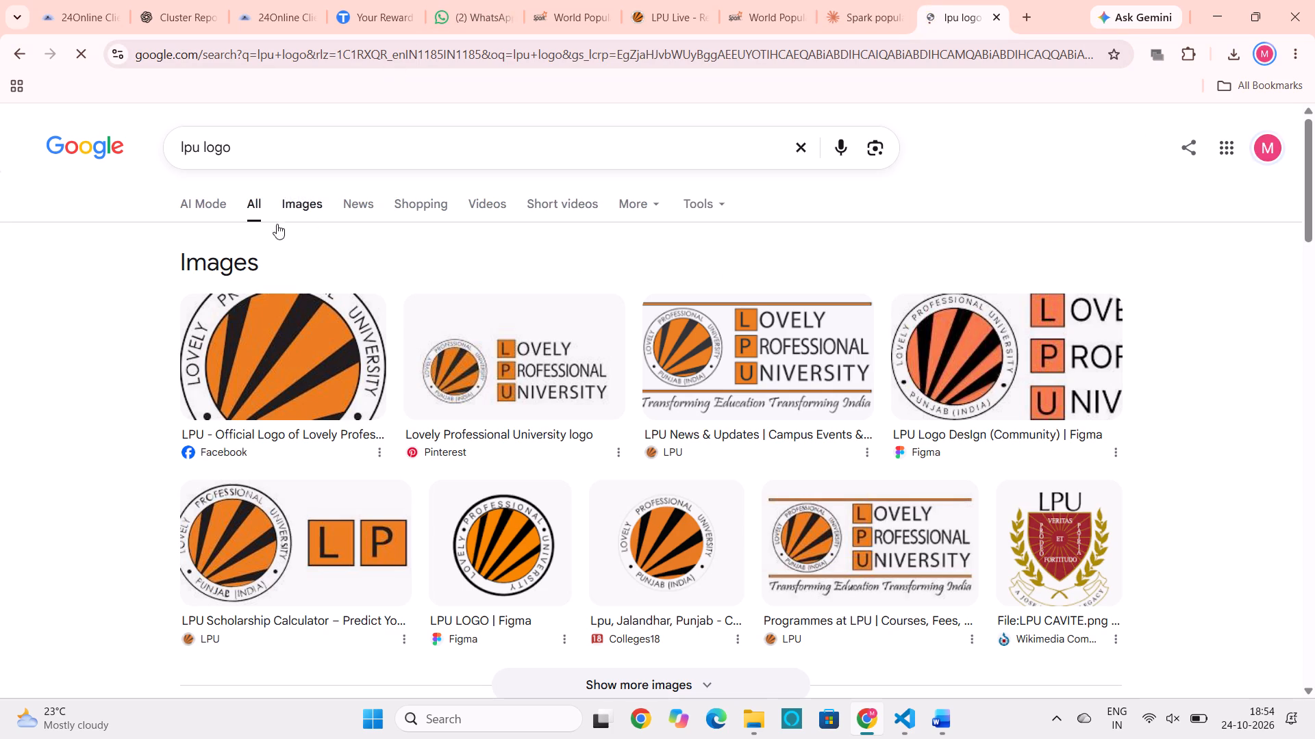
{"action": "left_click", "coordinate": [823, 361]}
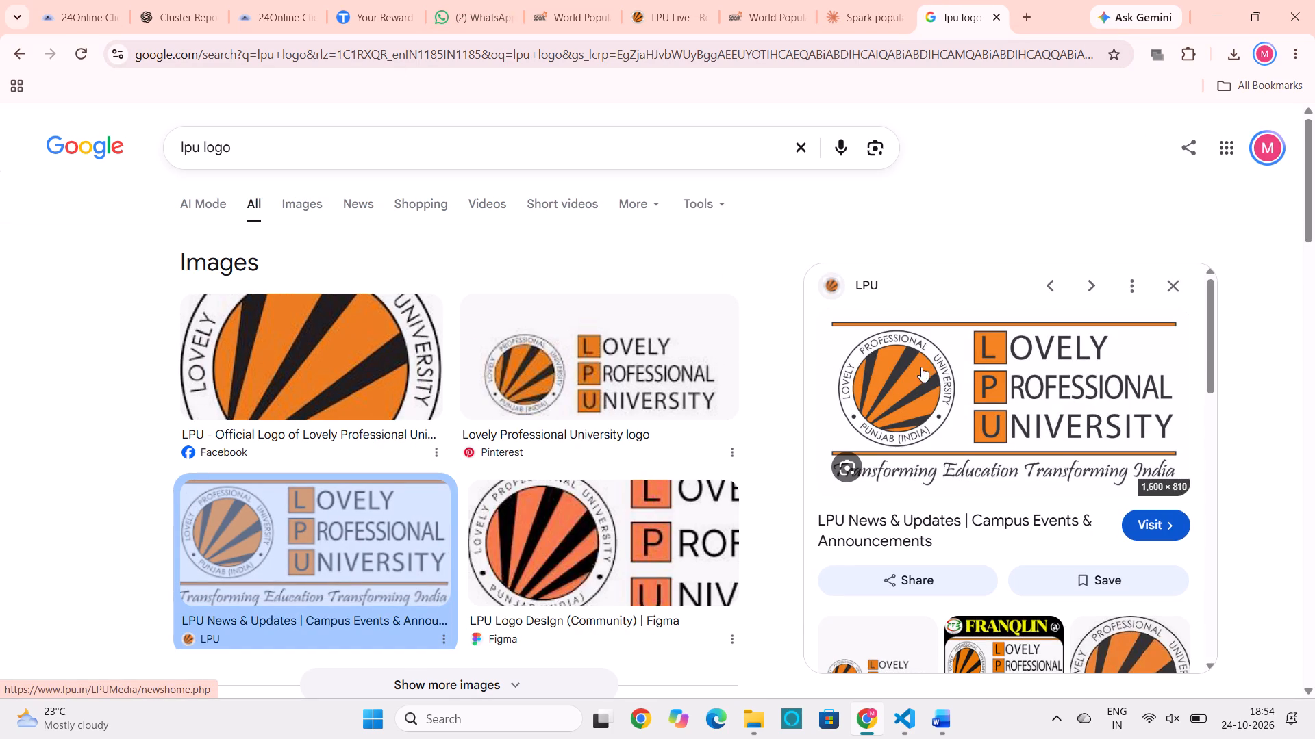
{"action": "right_click", "coordinate": [1053, 369]}
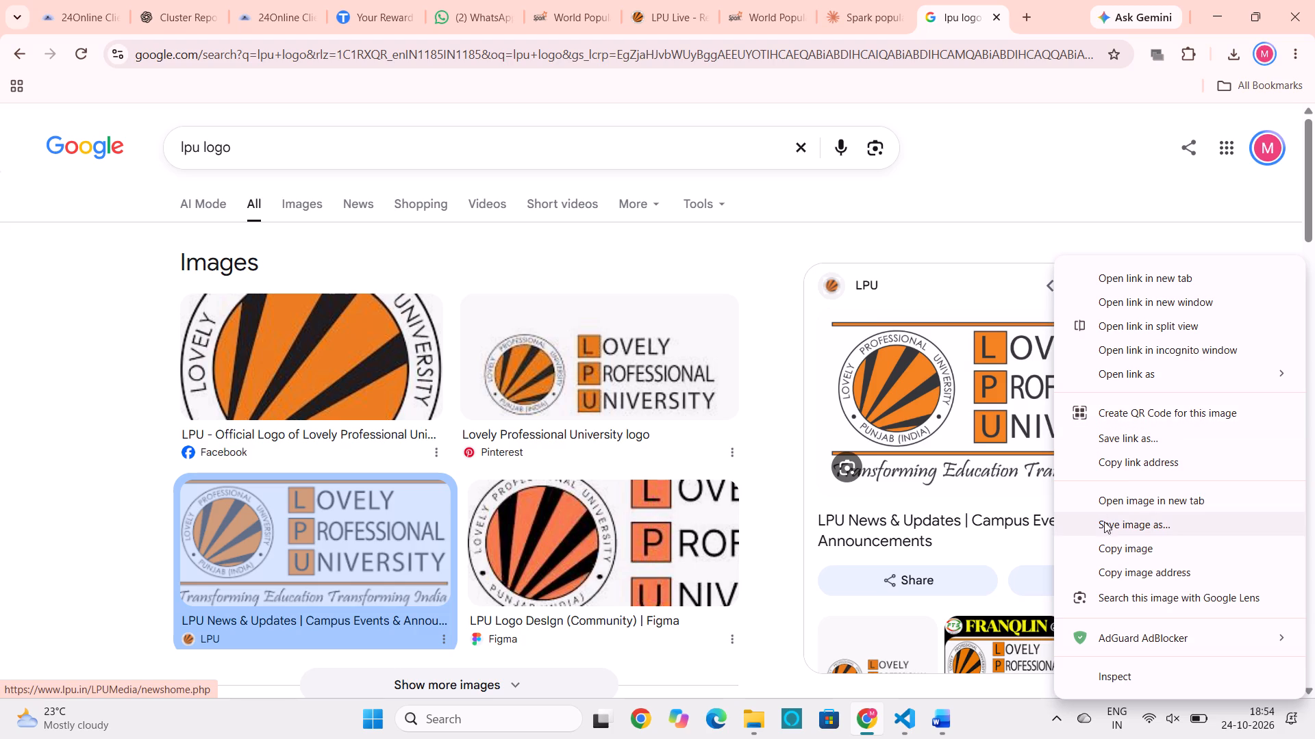
{"action": "left_click", "coordinate": [1105, 546]}
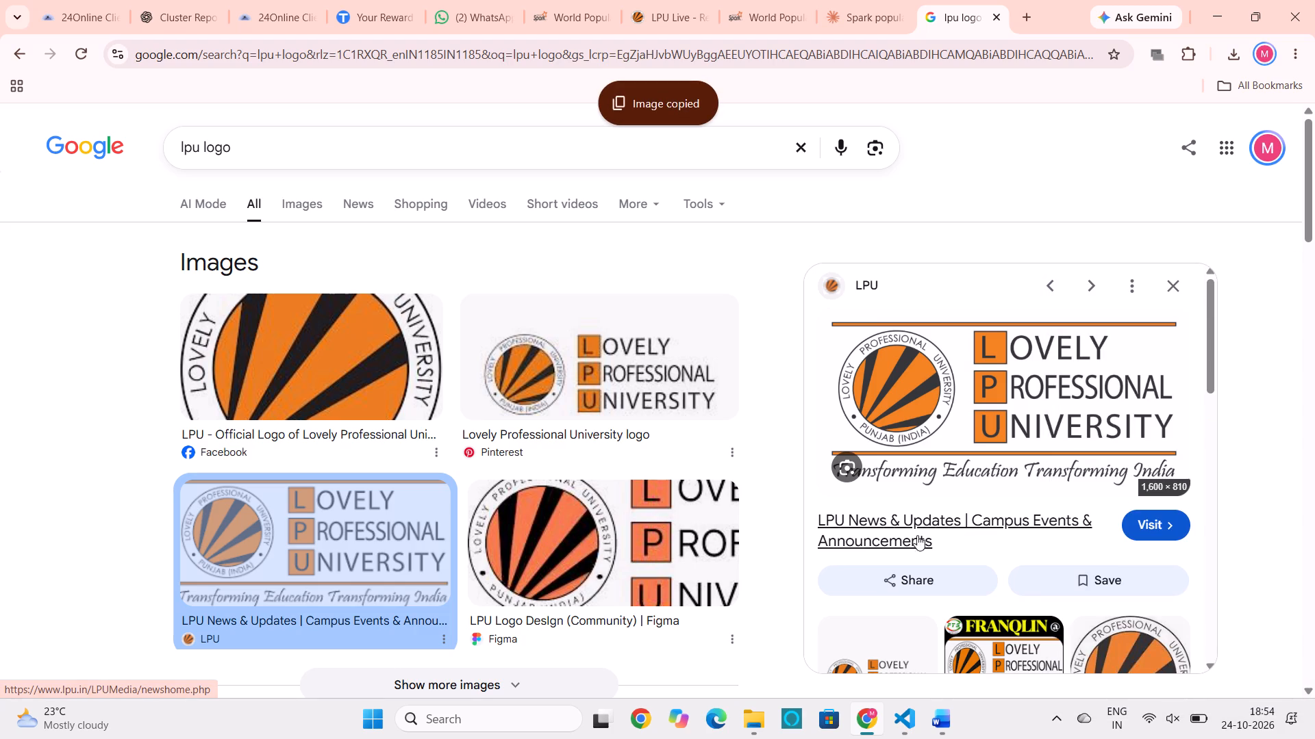
Return to the Word report and paste the copied LPU logo into the empty line above "Submitted by".
{"action": "left_click", "coordinate": [929, 708]}
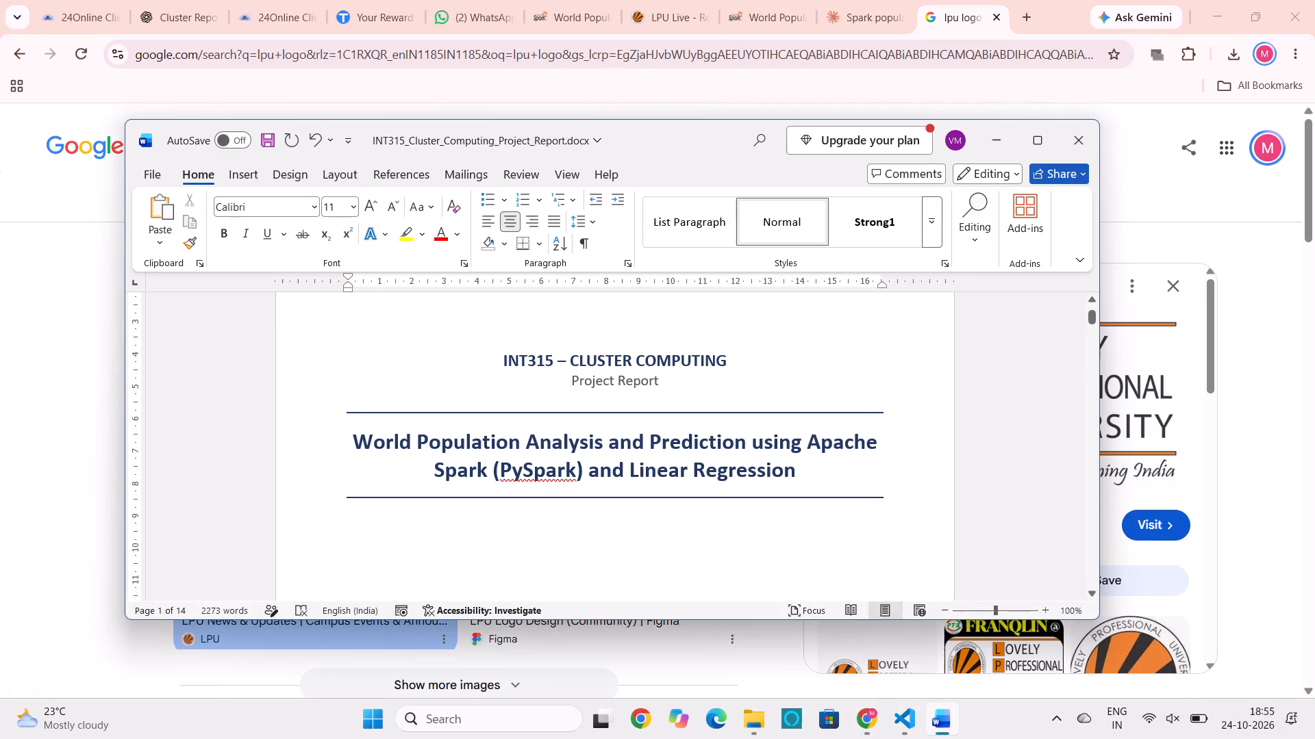
{"action": "key", "text": "ctrl+v"}
{"action": "scroll", "coordinate": [625, 493], "scroll_direction": "right", "scroll_amount": 1}
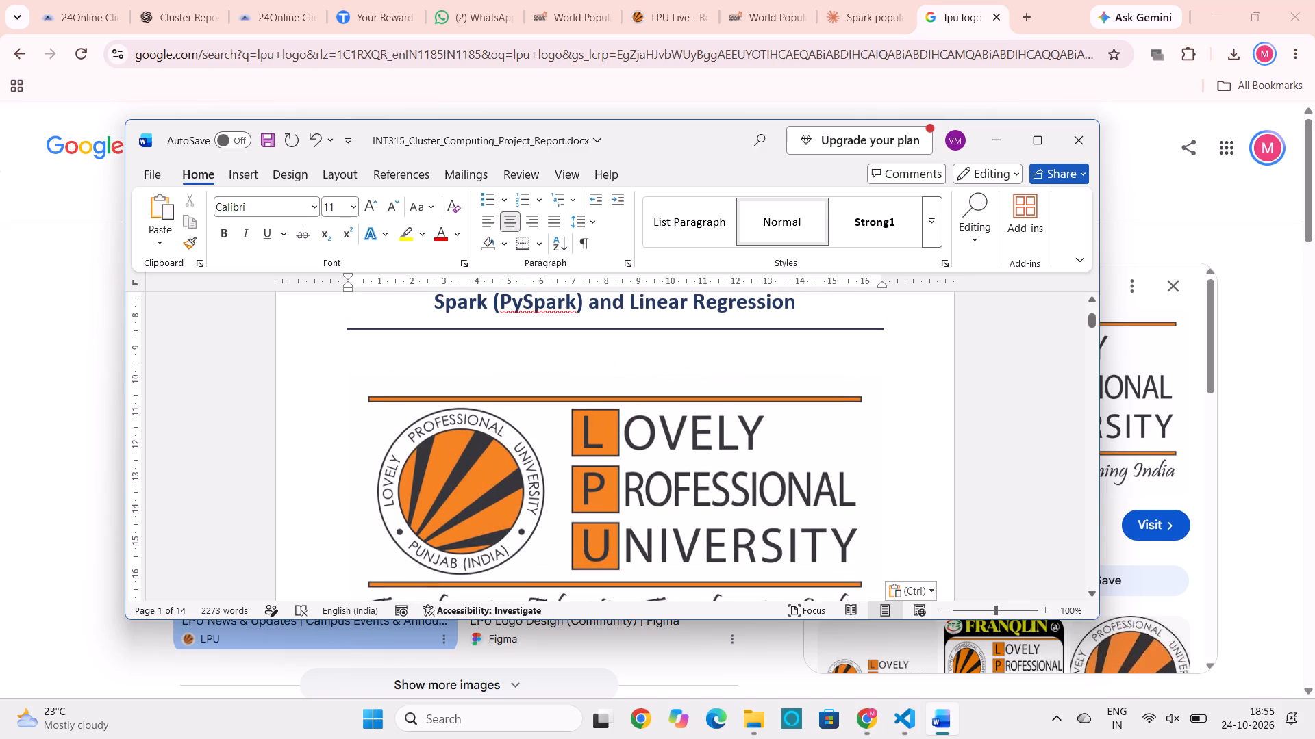
{"action": "left_click", "coordinate": [1030, 142]}
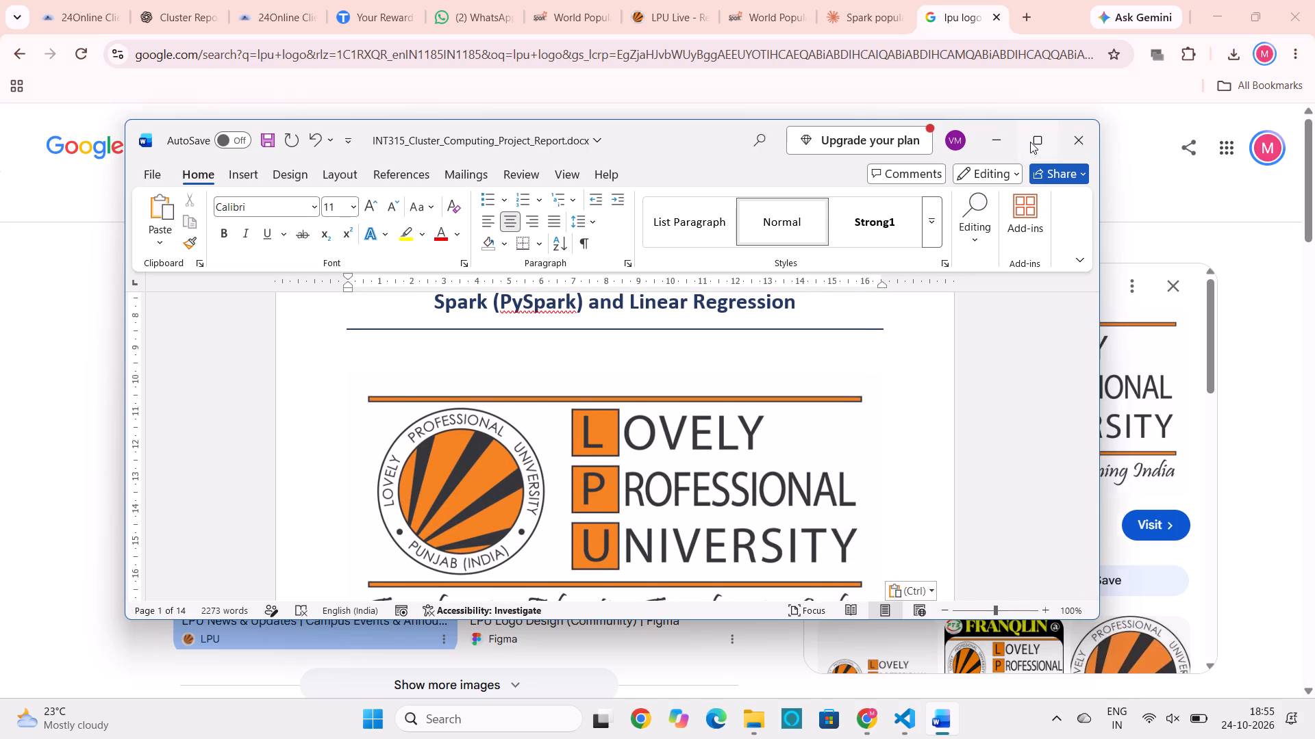
Replace the blank line after Name on the cover page with the student's name.
{"action": "scroll", "coordinate": [676, 376], "scroll_direction": "down", "scroll_amount": 3}
{"action": "scroll", "coordinate": [676, 376], "scroll_direction": "up", "scroll_amount": 2}
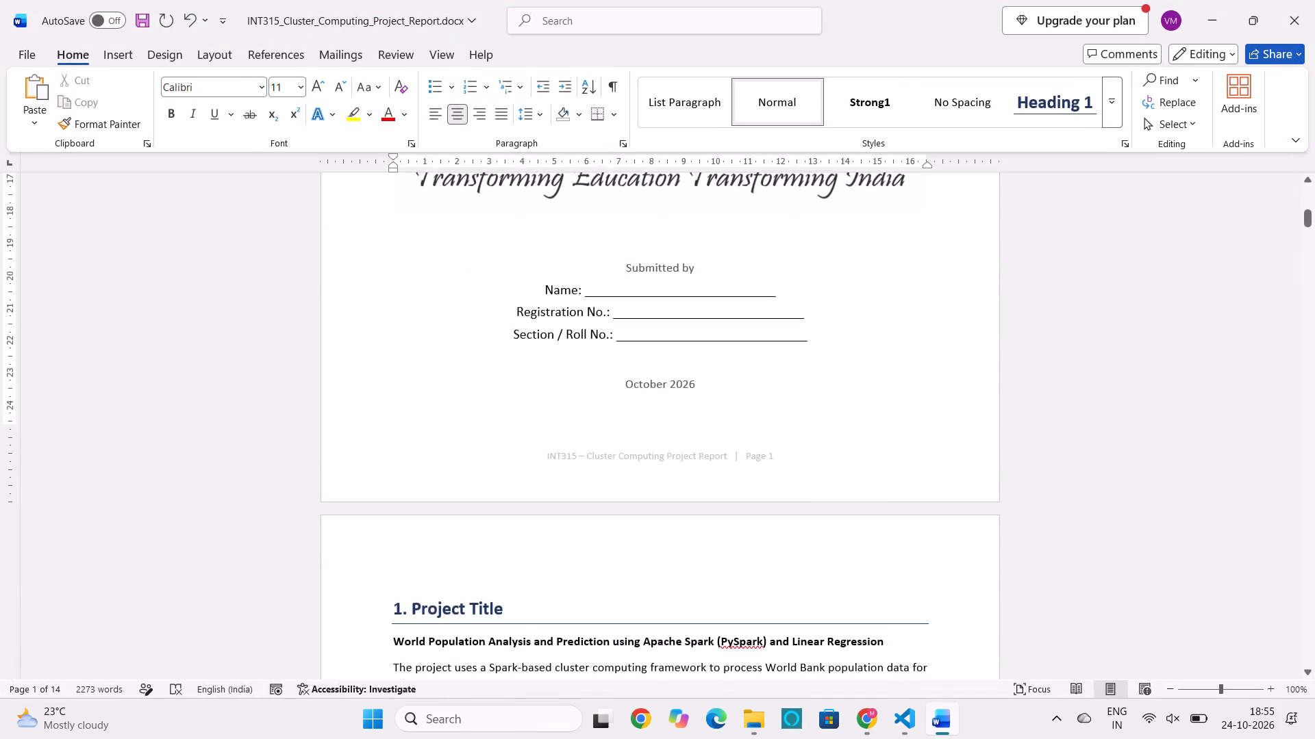
{"action": "scroll", "coordinate": [676, 376], "scroll_direction": "up", "scroll_amount": 1}
{"action": "left_click", "coordinate": [618, 486]}
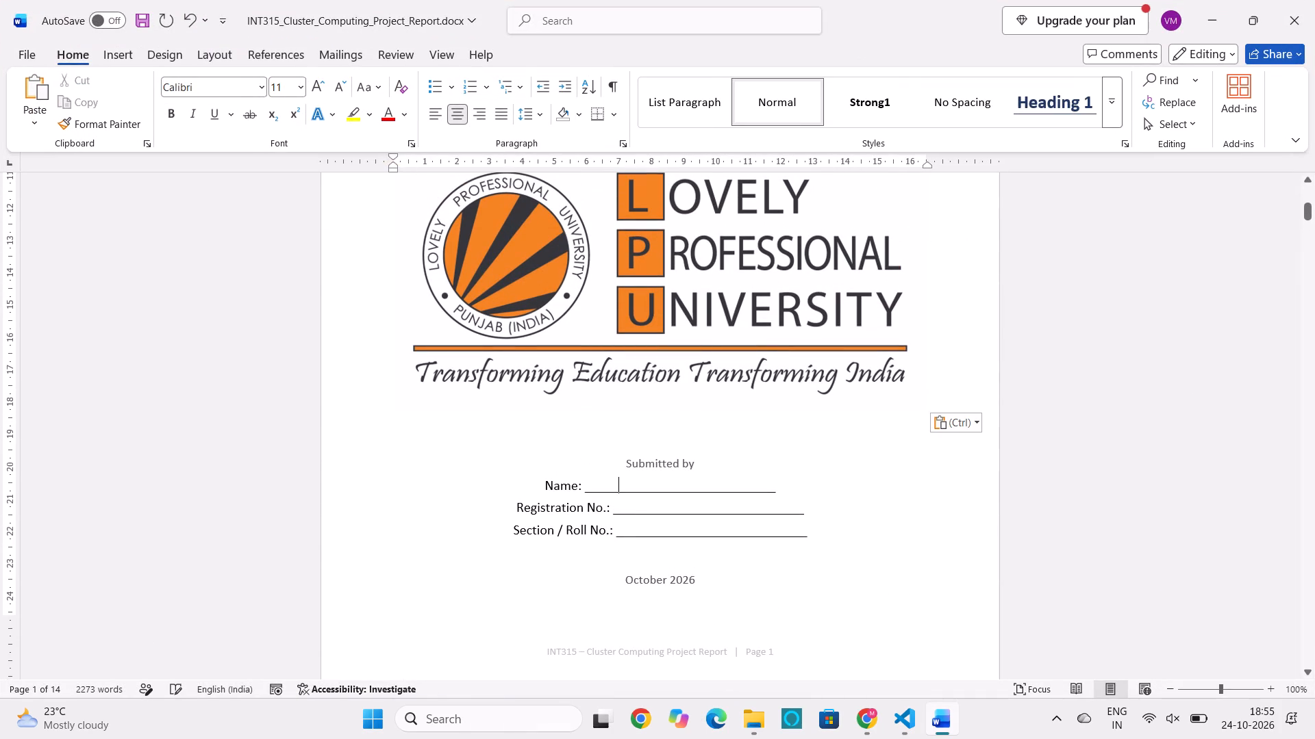
{"action": "key", "text": "Left"}
{"action": "key", "text": "Left"}
{"action": "key", "text": "Left"}
{"action": "key", "text": "Left"}
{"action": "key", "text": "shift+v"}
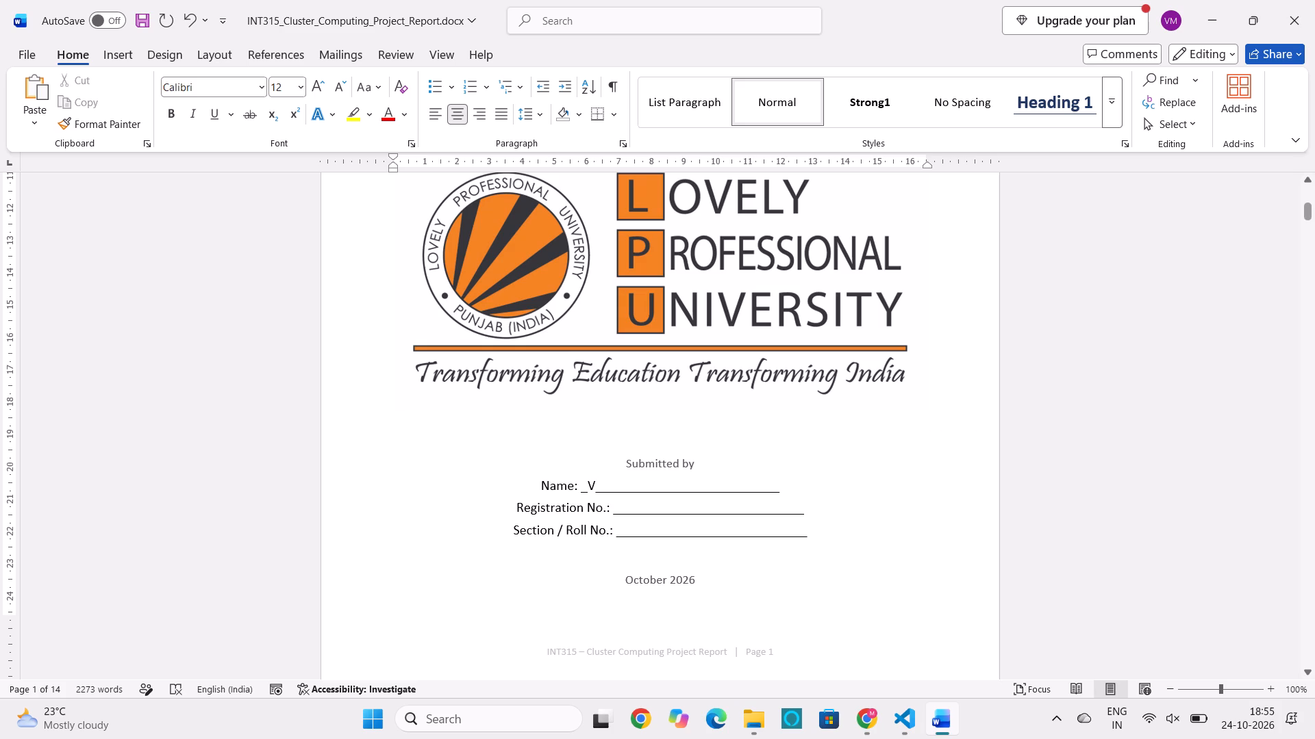
{"action": "left_click", "coordinate": [784, 485]}
{"action": "key", "text": "BackSpace"}
{"action": "key", "text": "BackSpace"}
{"action": "key", "text": "BackSpace"}
{"action": "key", "text": "BackSpace"}
{"action": "key", "text": "BackSpace"}
{"action": "key", "text": "BackSpace"}
{"action": "key", "text": "BackSpace"}
{"action": "key", "text": "BackSpace"}
{"action": "key", "text": "BackSpace"}
{"action": "key", "text": "BackSpace"}
{"action": "key", "text": "BackSpace"}
{"action": "key", "text": "BackSpace"}
{"action": "key", "text": "BackSpace"}
{"action": "key", "text": "BackSpace"}
{"action": "key", "text": "BackSpace"}
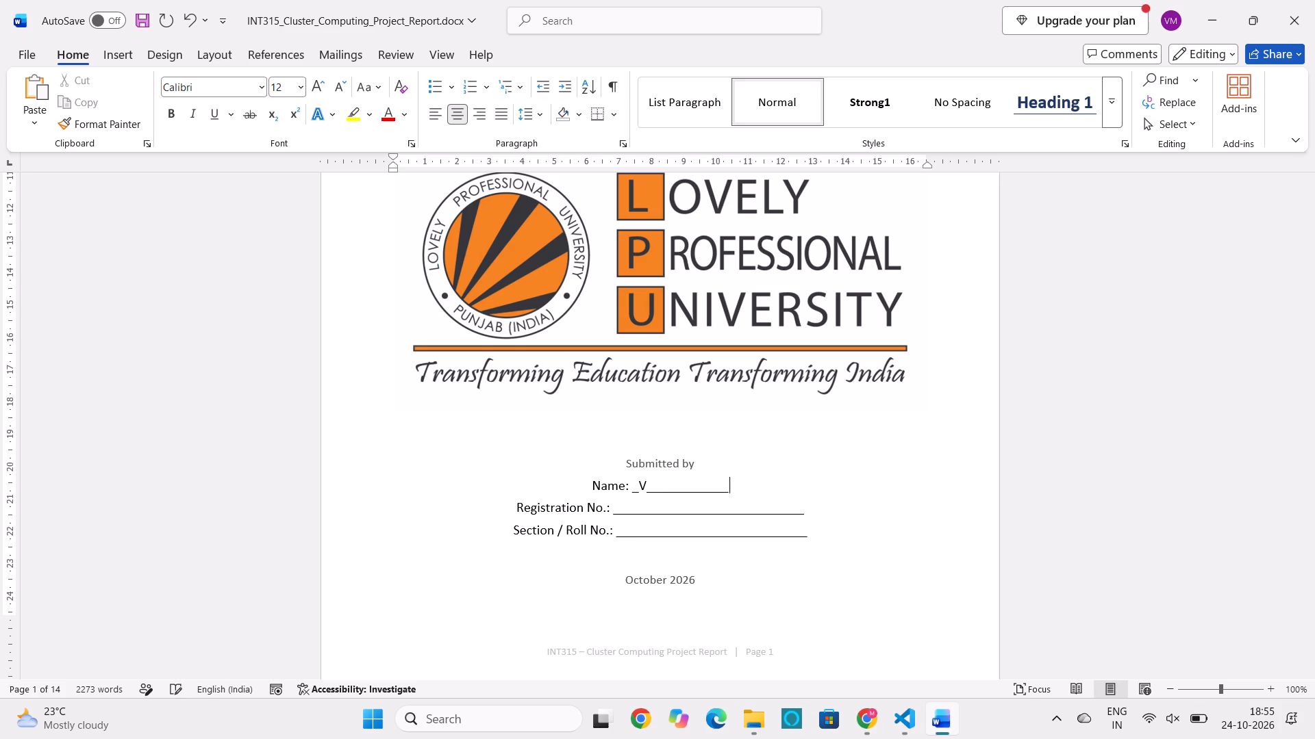
{"action": "key", "text": "BackSpace"}
{"action": "key", "text": "BackSpace"}
{"action": "key", "text": "BackSpace"}
{"action": "key", "text": "BackSpace"}
{"action": "key", "text": "BackSpace"}
{"action": "key", "text": "BackSpace"}
{"action": "key", "text": "BackSpace"}
{"action": "key", "text": "BackSpace"}
{"action": "key", "text": "BackSpace"}
{"action": "key", "text": "BackSpace"}
{"action": "key", "text": "BackSpace"}
{"action": "key", "text": "BackSpace"}
{"action": "key", "text": "BackSpace"}
{"action": "key", "text": "BackSpace"}
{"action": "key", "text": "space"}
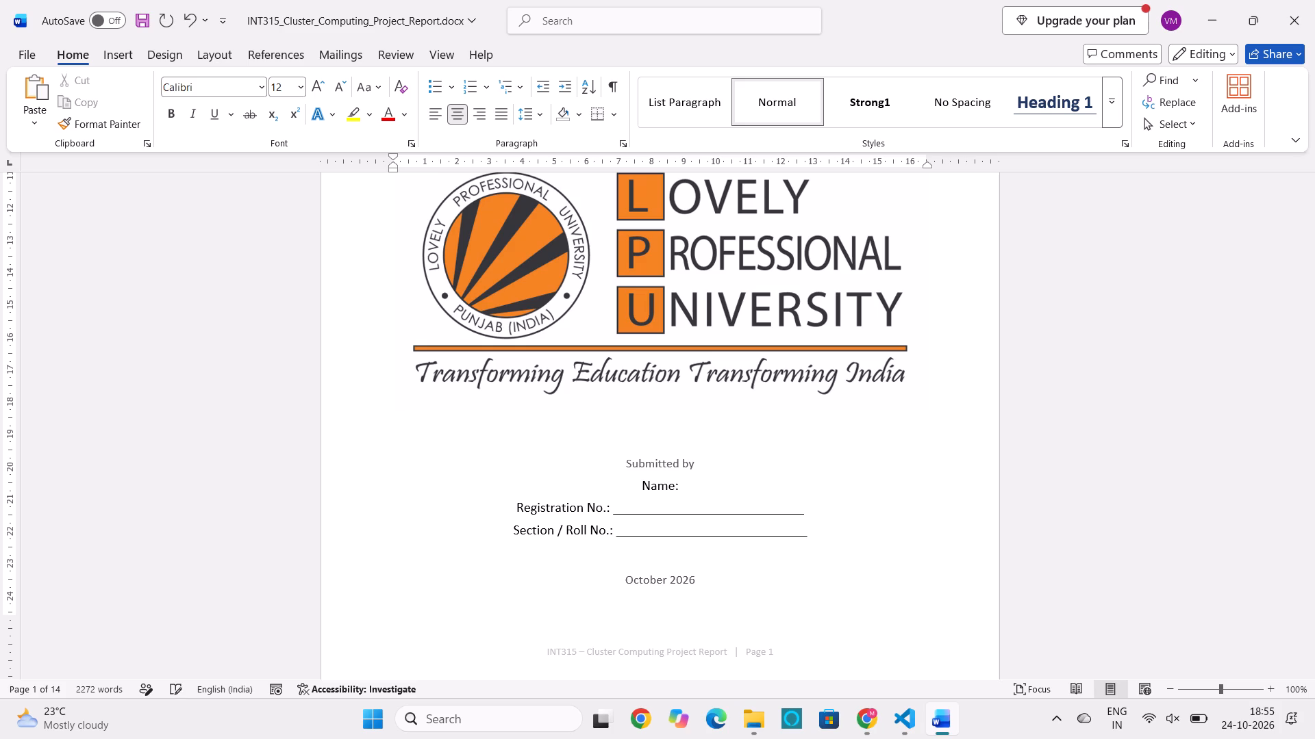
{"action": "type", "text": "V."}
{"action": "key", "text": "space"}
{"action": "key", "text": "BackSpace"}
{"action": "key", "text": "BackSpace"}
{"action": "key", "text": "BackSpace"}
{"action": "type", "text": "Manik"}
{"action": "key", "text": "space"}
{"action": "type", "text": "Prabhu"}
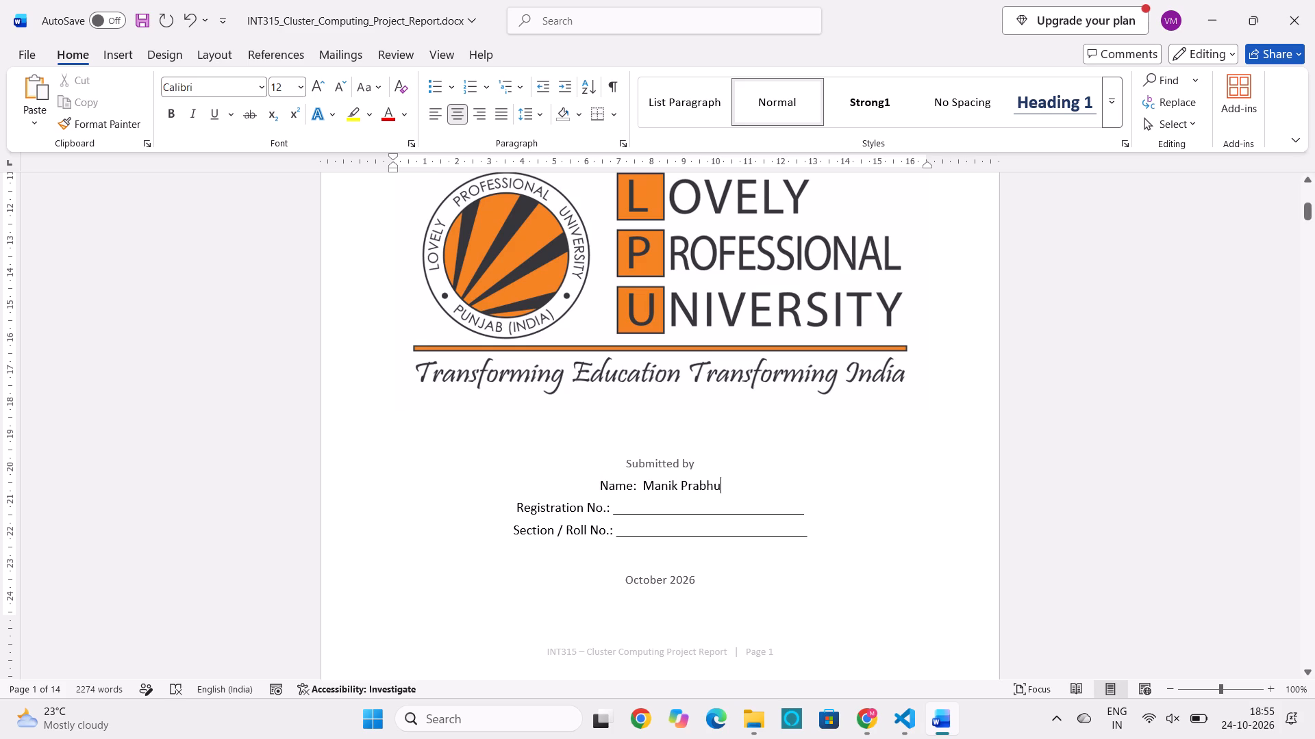
Replace the blank line after Registration No. on the cover page with the student's registration number.
{"action": "left_click", "coordinate": [816, 510]}
{"action": "key", "text": "BackSpace"}
{"action": "key", "text": "BackSpace"}
{"action": "key", "text": "BackSpace"}
{"action": "key", "text": "BackSpace"}
{"action": "key", "text": "BackSpace"}
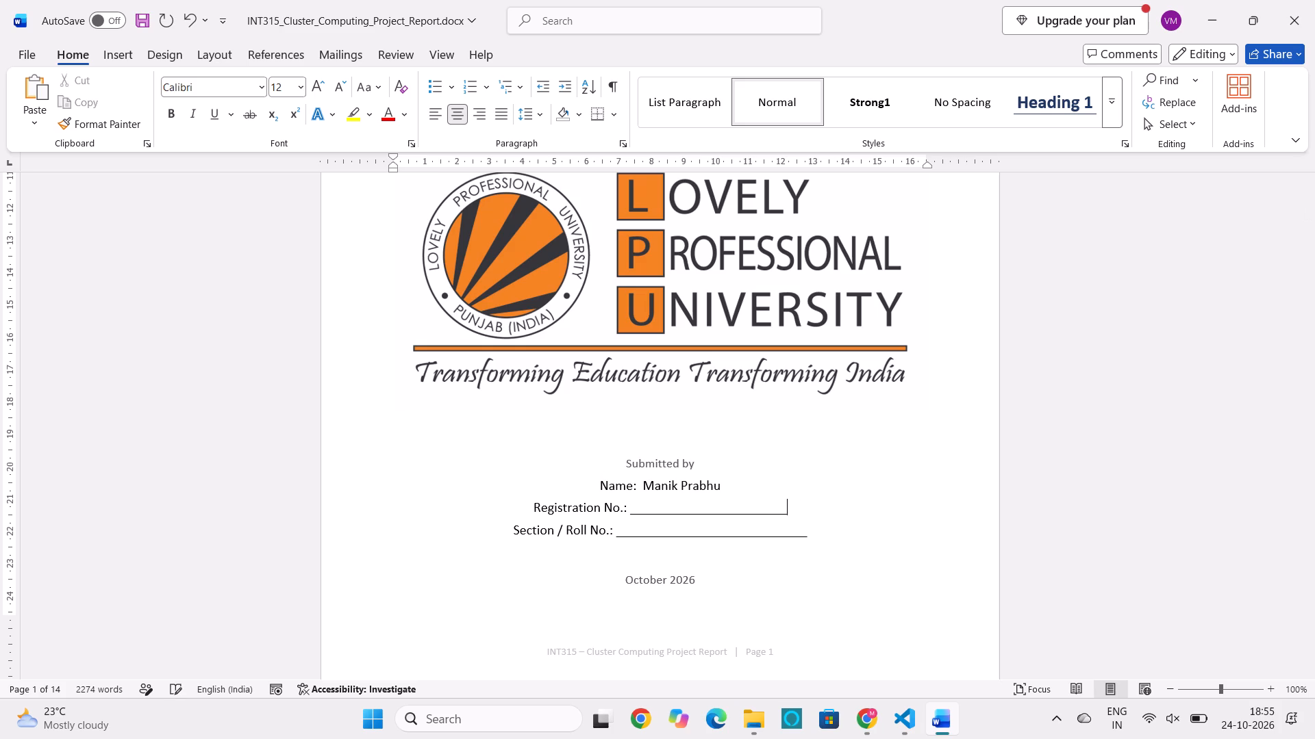
{"action": "key", "text": "BackSpace"}
{"action": "key", "text": "BackSpace"}
{"action": "key", "text": "BackSpace"}
{"action": "key", "text": "BackSpace"}
{"action": "key", "text": "BackSpace"}
{"action": "key", "text": "BackSpace"}
{"action": "key", "text": "BackSpace"}
{"action": "key", "text": "BackSpace"}
{"action": "key", "text": "BackSpace"}
{"action": "key", "text": "BackSpace"}
{"action": "key", "text": "BackSpace"}
{"action": "key", "text": "BackSpace"}
{"action": "key", "text": "BackSpace"}
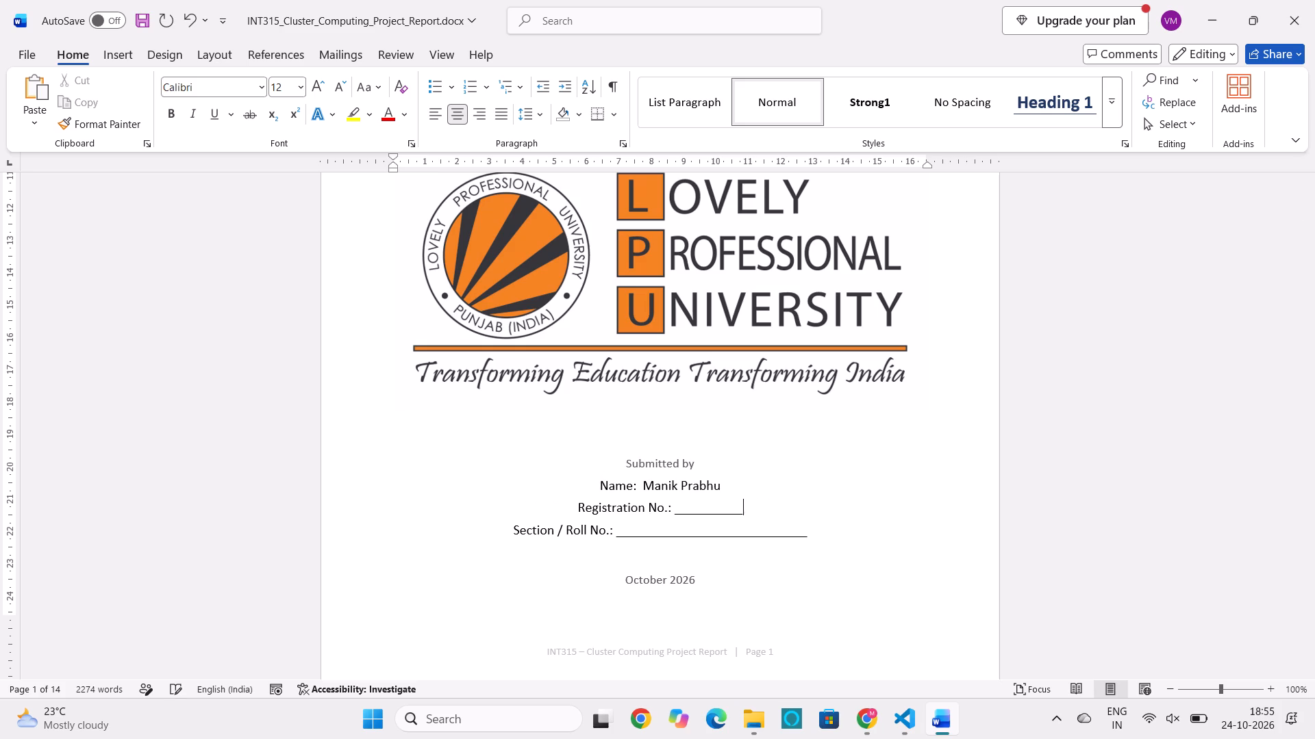
{"action": "key", "text": "BackSpace"}
{"action": "key", "text": "BackSpace"}
{"action": "key", "text": "BackSpace"}
{"action": "key", "text": "BackSpace"}
{"action": "key", "text": "BackSpace"}
{"action": "key", "text": "BackSpace"}
{"action": "key", "text": "BackSpace"}
{"action": "key", "text": "BackSpace"}
{"action": "key", "text": "BackSpace"}
{"action": "key", "text": "BackSpace"}
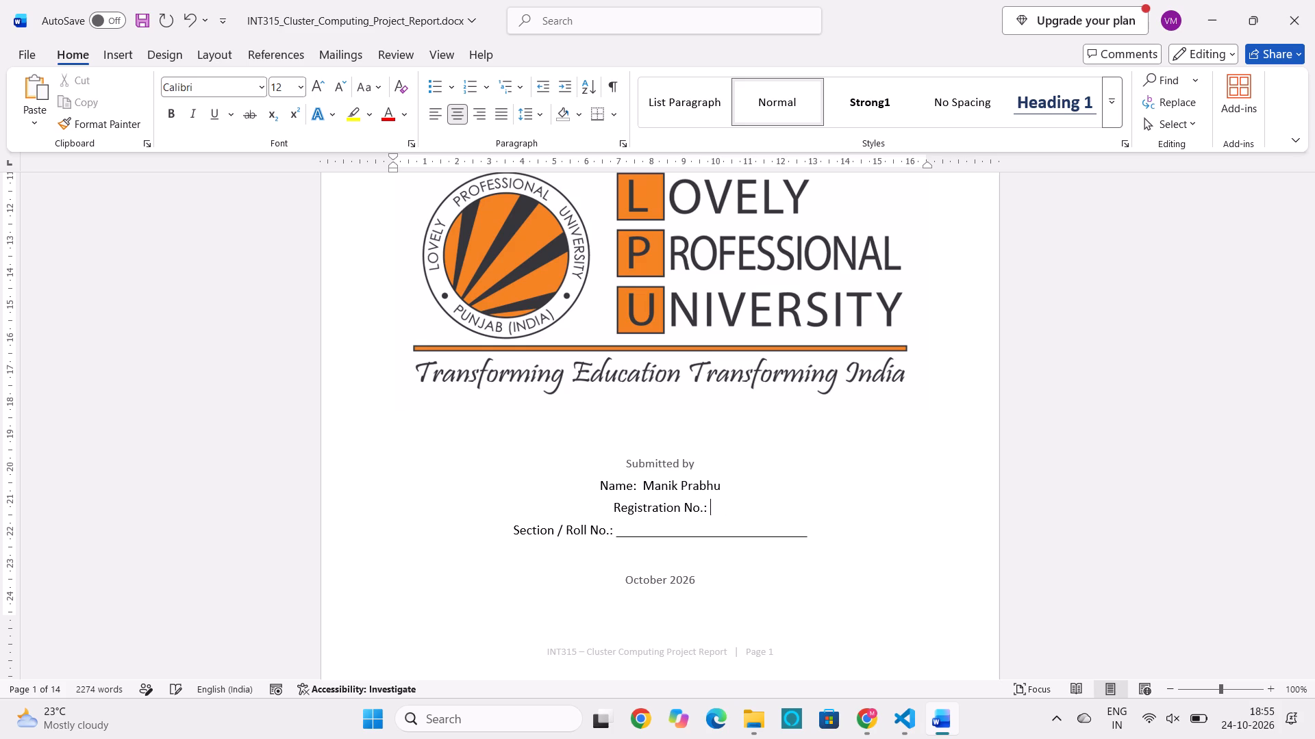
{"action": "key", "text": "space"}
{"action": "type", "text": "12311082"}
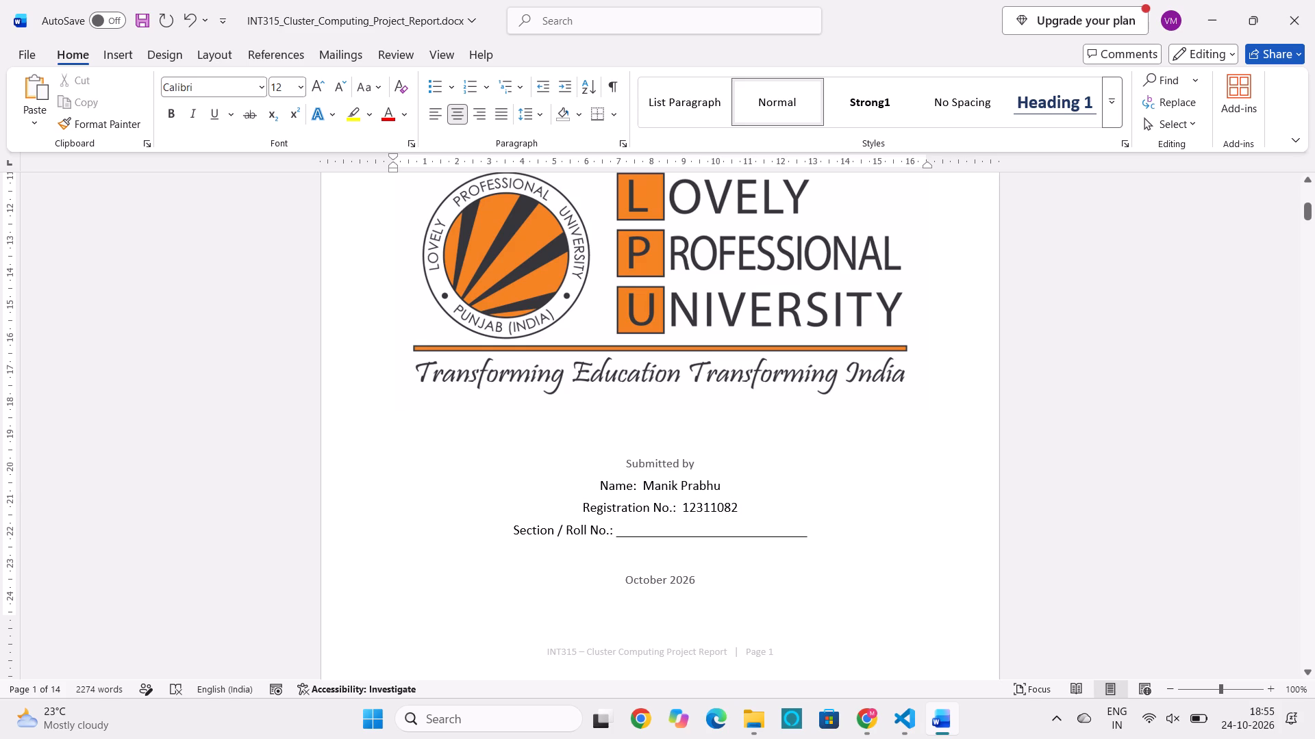
Remove the underscore blank after Section / Roll No. on the cover page.
{"action": "left_click", "coordinate": [814, 528]}
{"action": "key", "text": "BackSpace"}
{"action": "key", "text": "BackSpace"}
{"action": "key", "text": "BackSpace"}
{"action": "key", "text": "BackSpace"}
{"action": "key", "text": "BackSpace"}
{"action": "key", "text": "BackSpace"}
{"action": "key", "text": "BackSpace"}
{"action": "key", "text": "BackSpace"}
{"action": "key", "text": "BackSpace"}
{"action": "key", "text": "BackSpace"}
{"action": "key", "text": "BackSpace"}
{"action": "key", "text": "BackSpace"}
{"action": "key", "text": "BackSpace"}
{"action": "key", "text": "BackSpace"}
{"action": "key", "text": "BackSpace"}
{"action": "key", "text": "BackSpace"}
{"action": "key", "text": "BackSpace"}
{"action": "key", "text": "BackSpace"}
{"action": "key", "text": "BackSpace"}
{"action": "key", "text": "BackSpace"}
{"action": "key", "text": "BackSpace"}
{"action": "key", "text": "BackSpace"}
{"action": "key", "text": "BackSpace"}
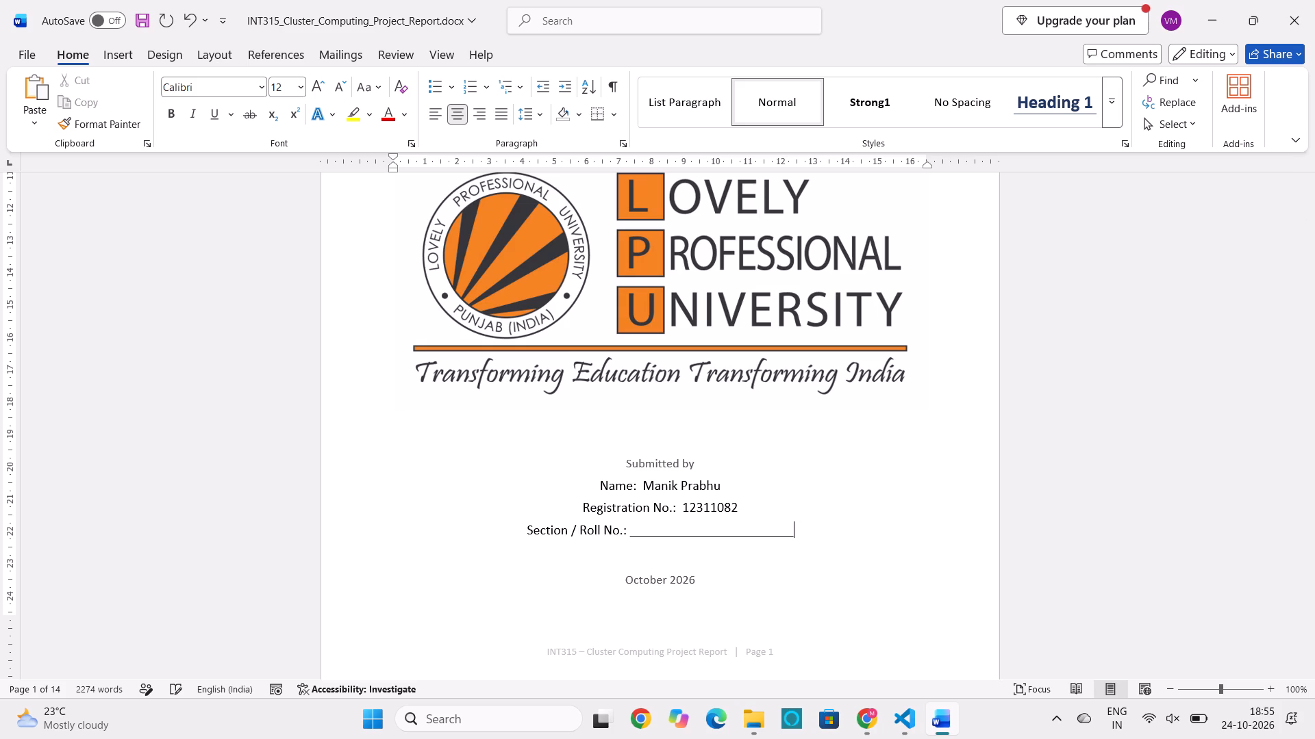
{"action": "key", "text": "BackSpace"}
{"action": "key", "text": "BackSpace"}
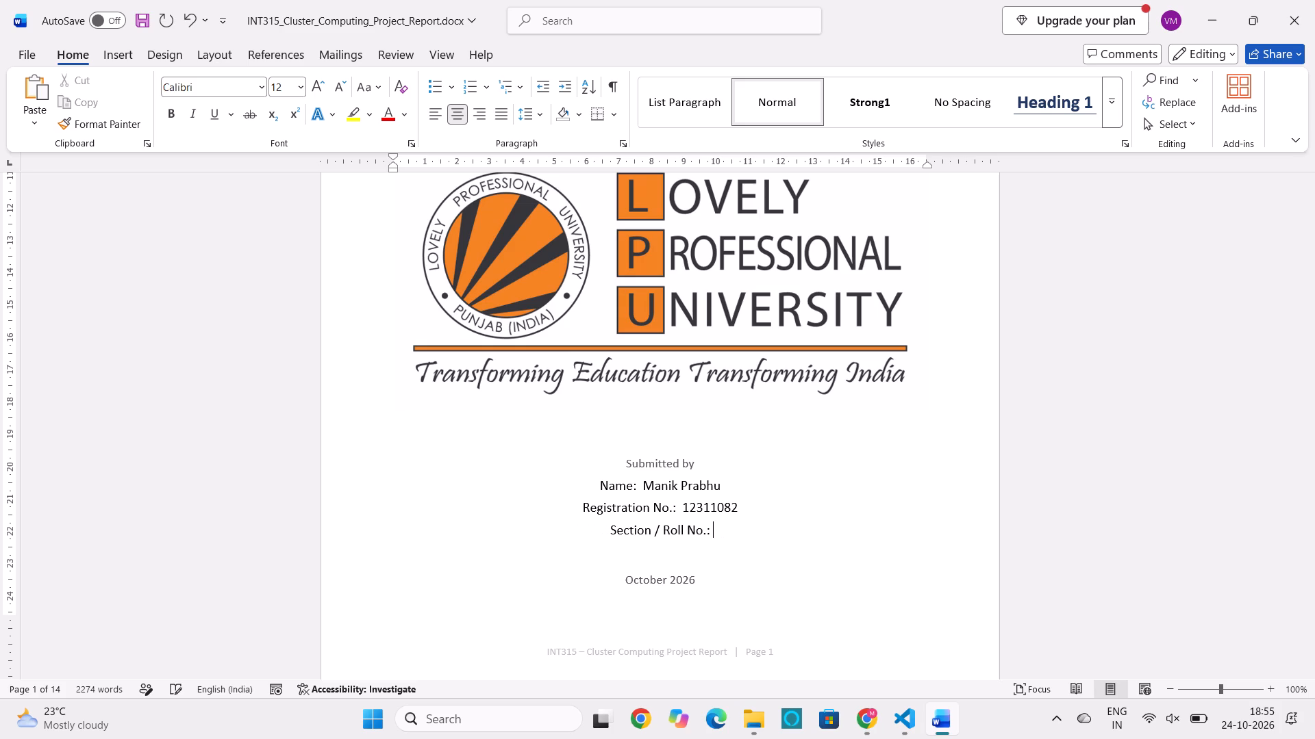
Check the group name in the LPU Live chat, then enter section K3P23GR and the roll number on the report cover.
{"action": "left_click", "coordinate": [868, 722]}
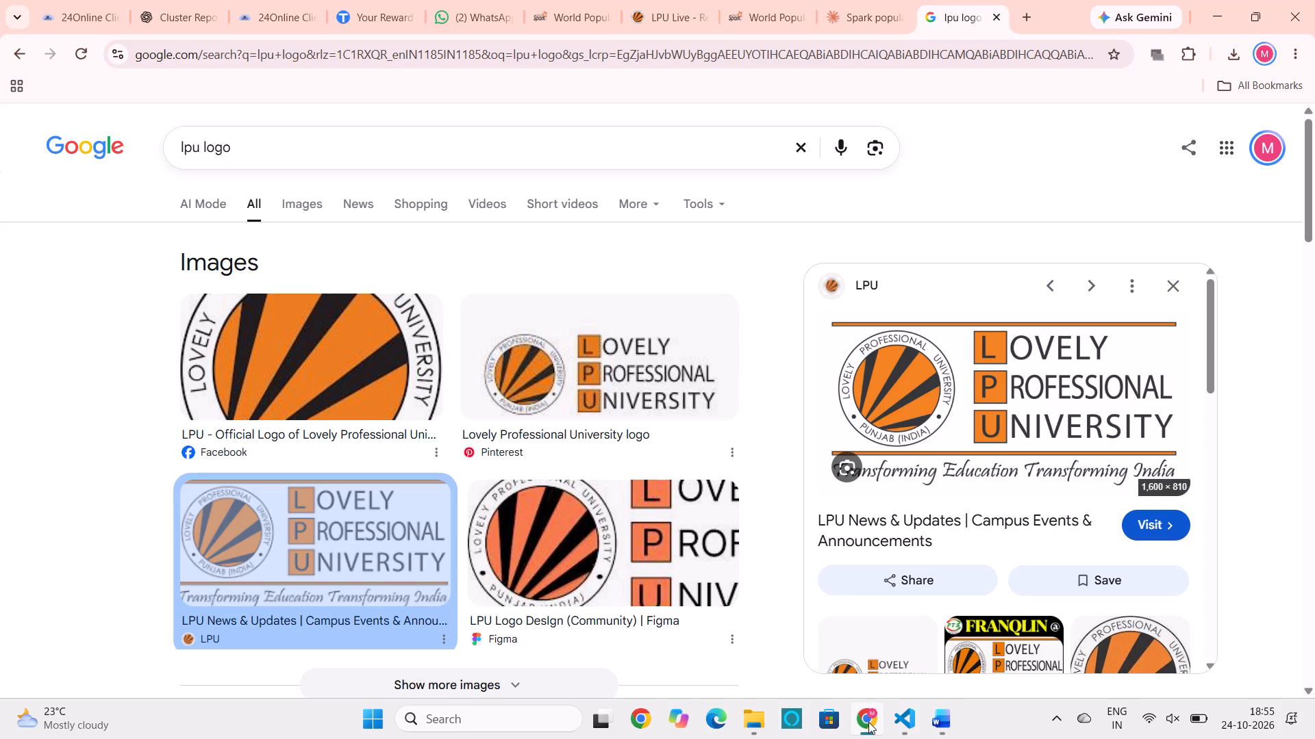
{"action": "left_click", "coordinate": [685, 10]}
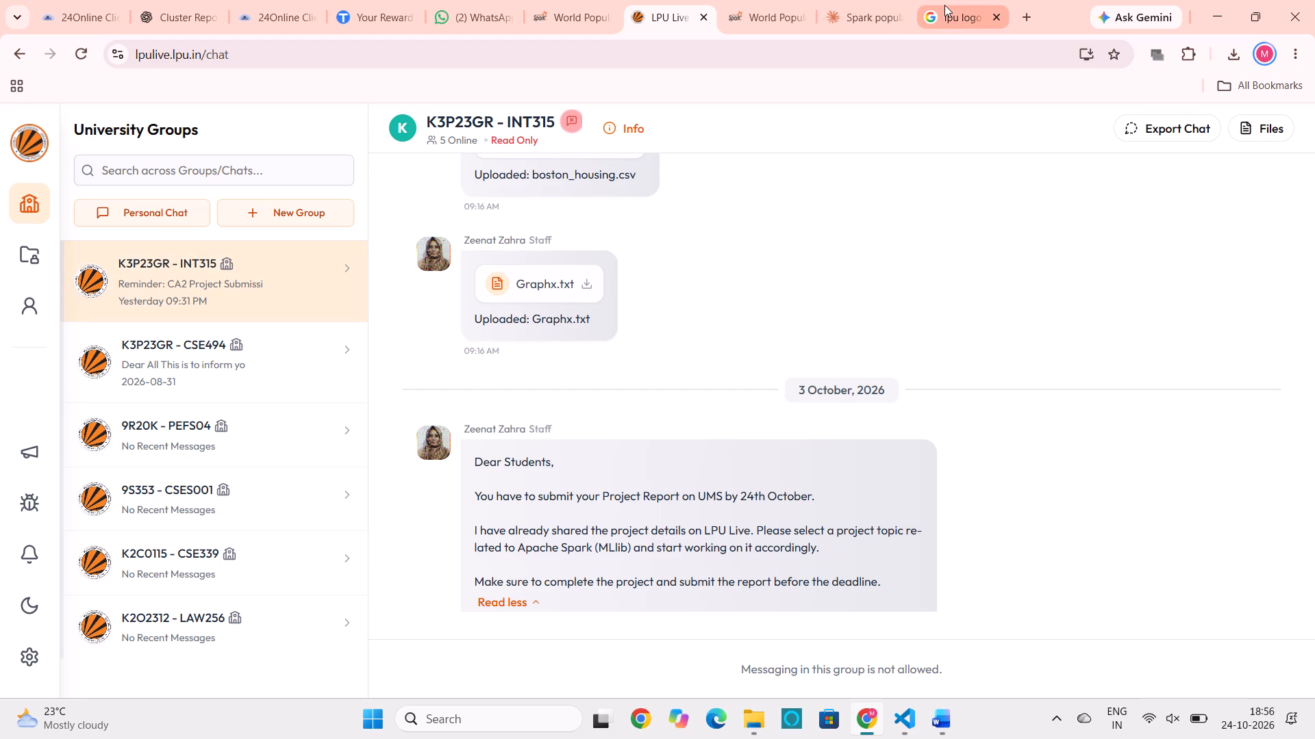
{"action": "left_click", "coordinate": [969, 0]}
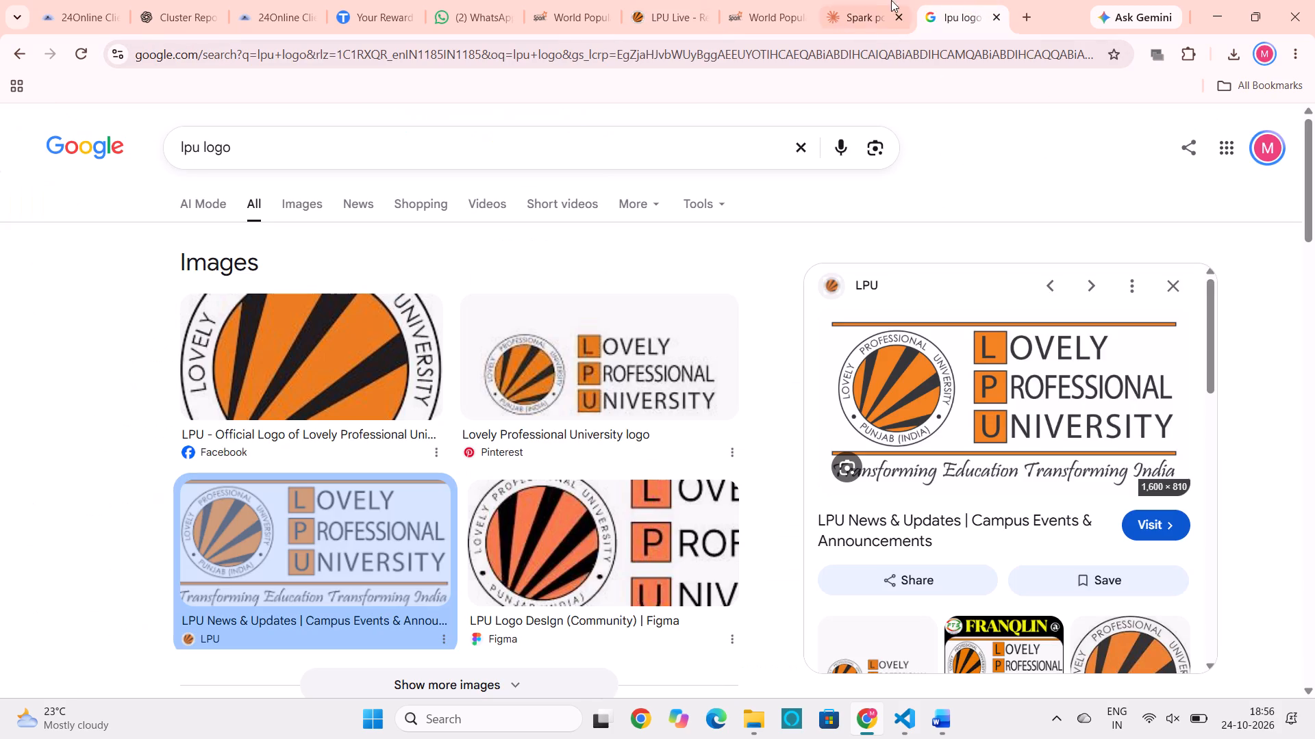
{"action": "left_click", "coordinate": [673, 12]}
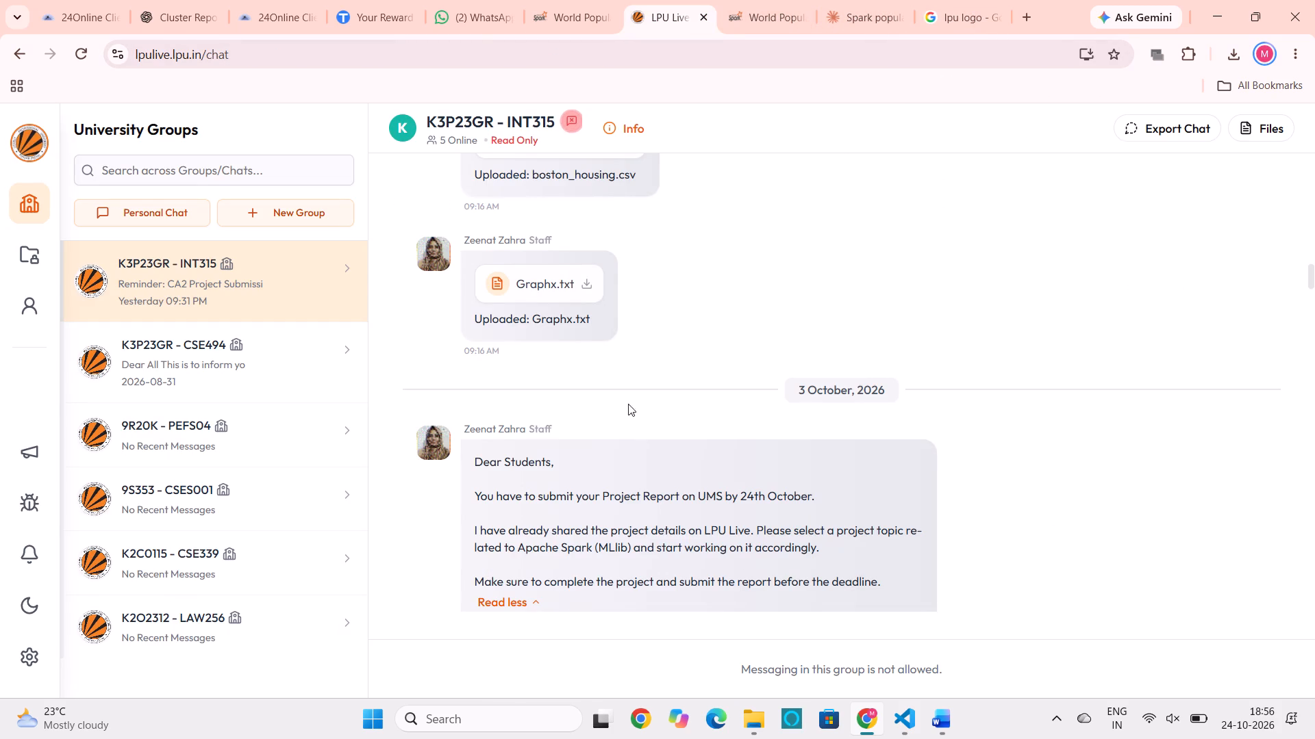
{"action": "left_click", "coordinate": [949, 717]}
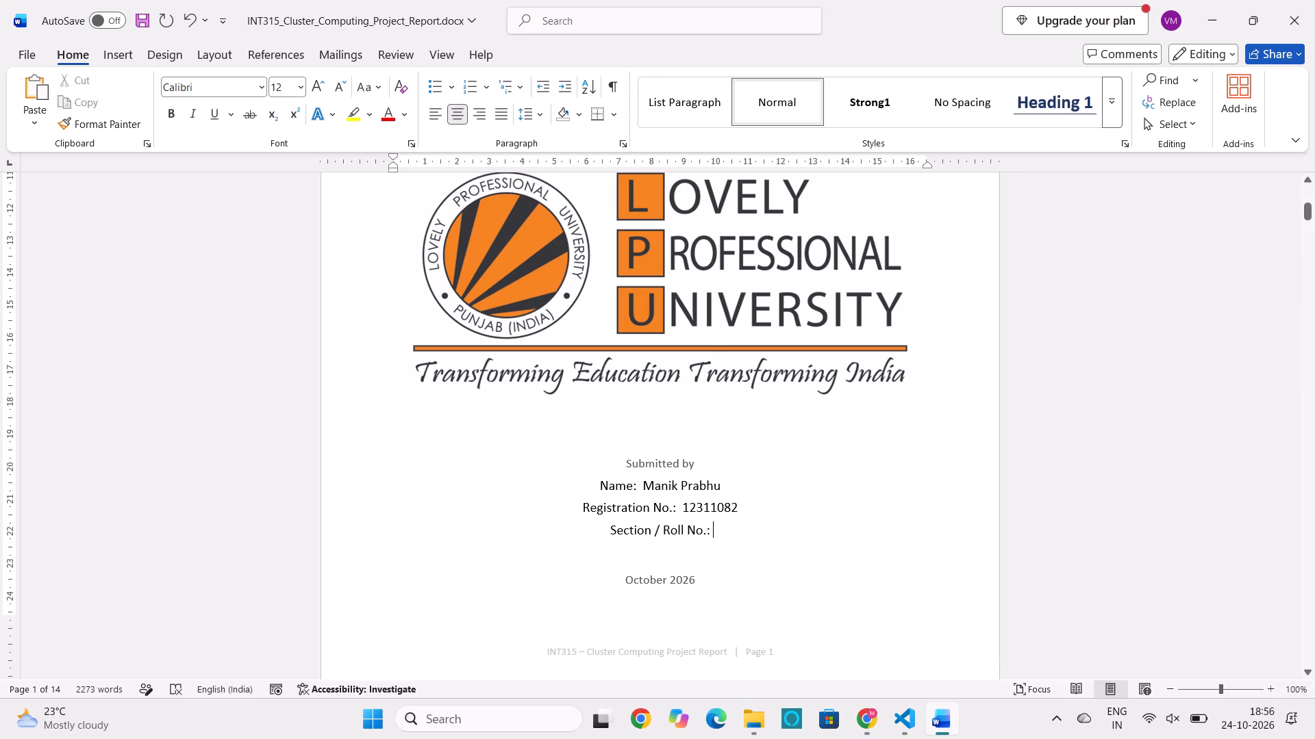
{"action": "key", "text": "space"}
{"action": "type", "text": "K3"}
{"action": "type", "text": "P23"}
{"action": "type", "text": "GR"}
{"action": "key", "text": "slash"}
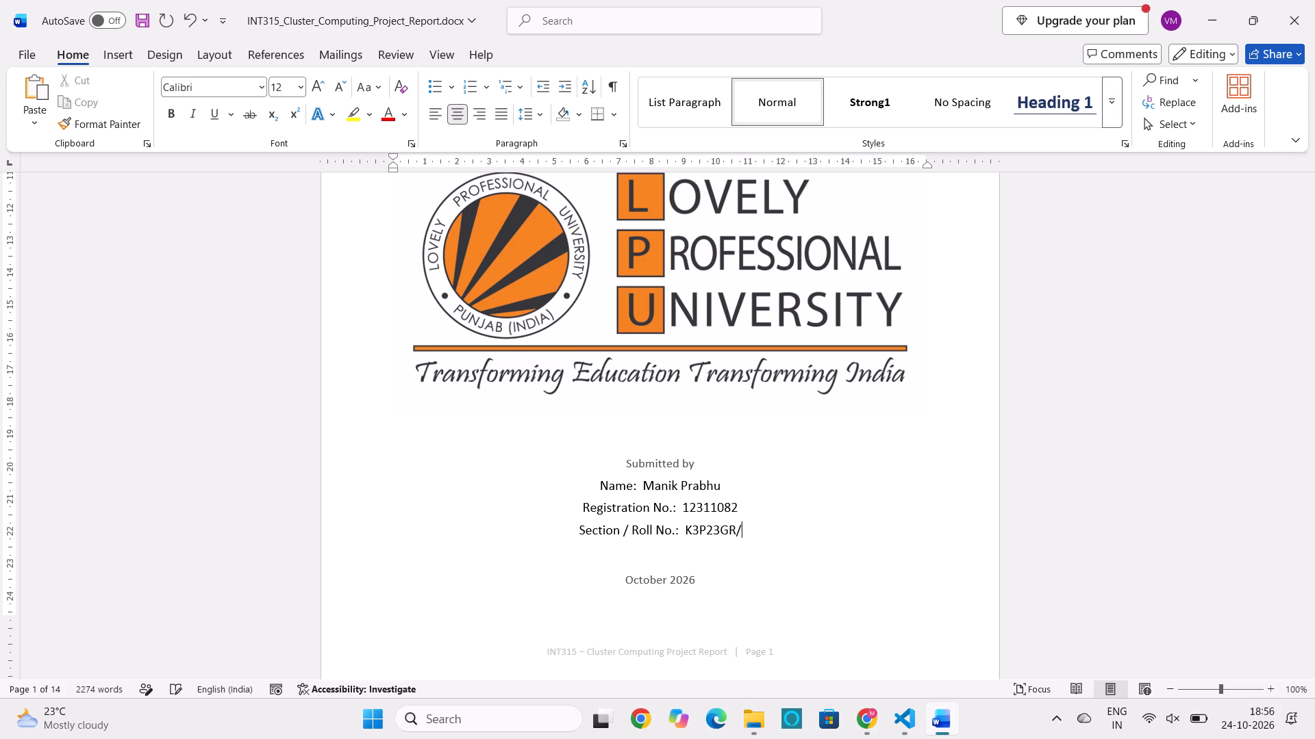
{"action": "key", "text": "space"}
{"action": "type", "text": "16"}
Look through the report from the cover page to the Conclusion and Future Scope at the end.
{"action": "scroll", "coordinate": [540, 428], "scroll_direction": "down", "scroll_amount": 1}
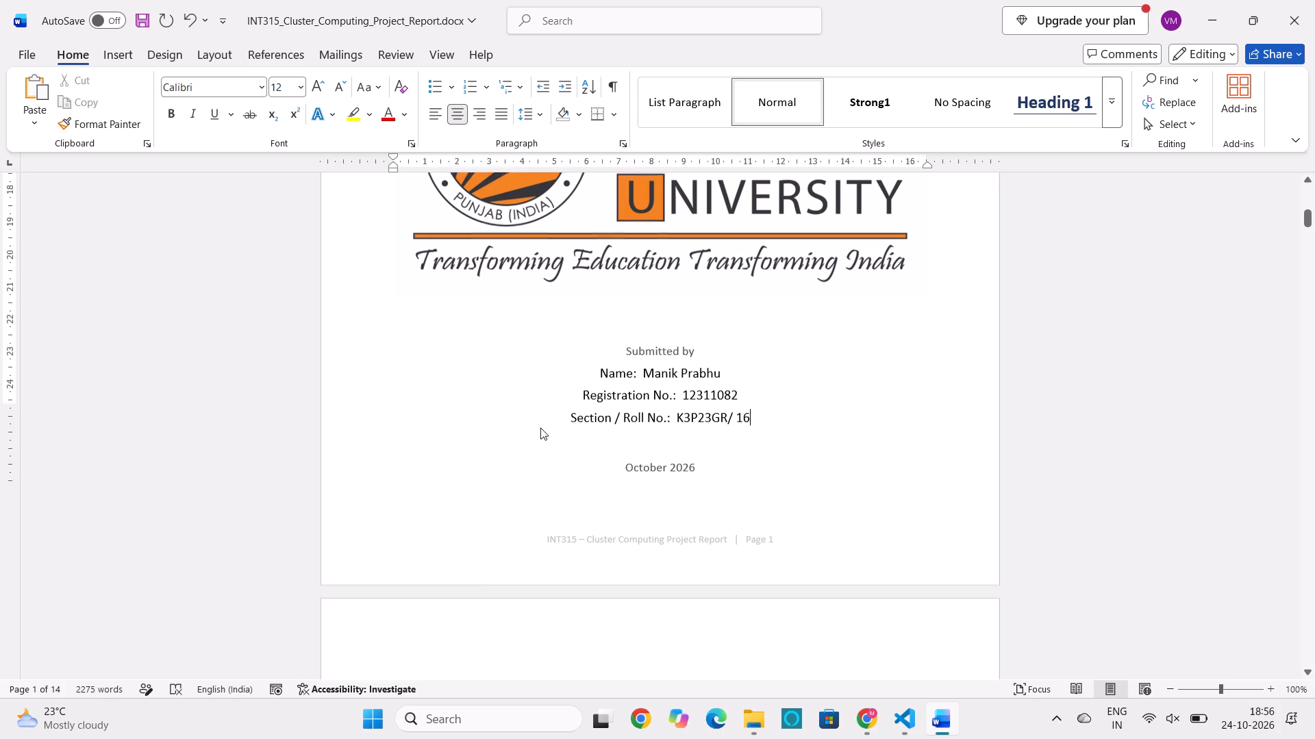
{"action": "scroll", "coordinate": [540, 428], "scroll_direction": "down", "scroll_amount": 2}
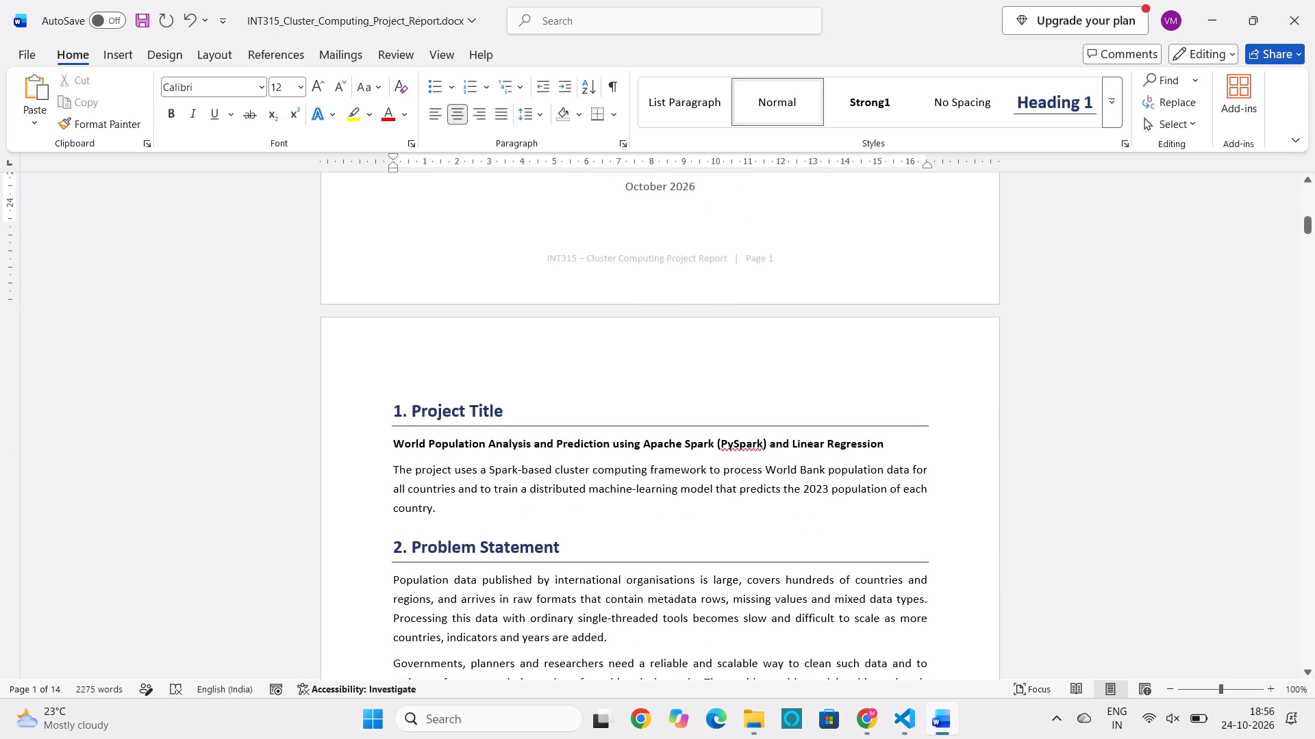
{"action": "scroll", "coordinate": [655, 347], "scroll_direction": "down", "scroll_amount": 14}
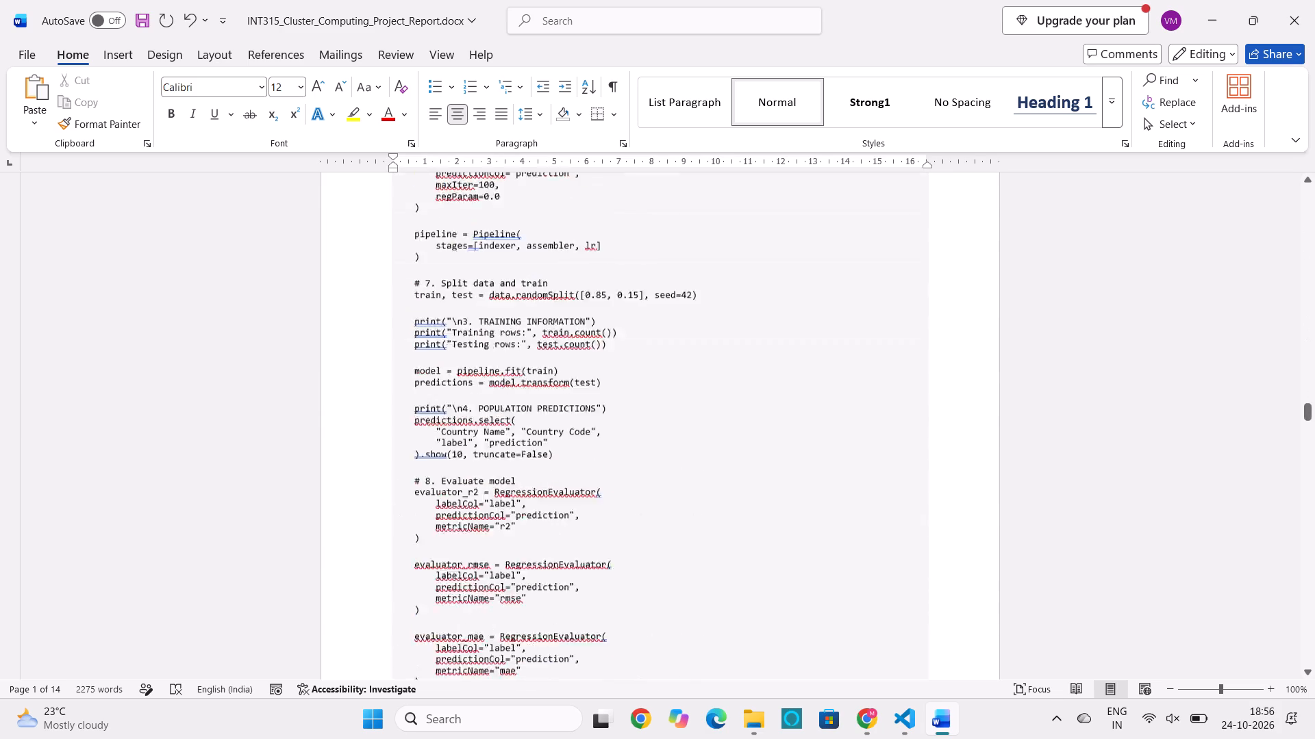
{"action": "scroll", "coordinate": [655, 347], "scroll_direction": "down", "scroll_amount": 15}
{"action": "scroll", "coordinate": [655, 347], "scroll_direction": "down", "scroll_amount": 7}
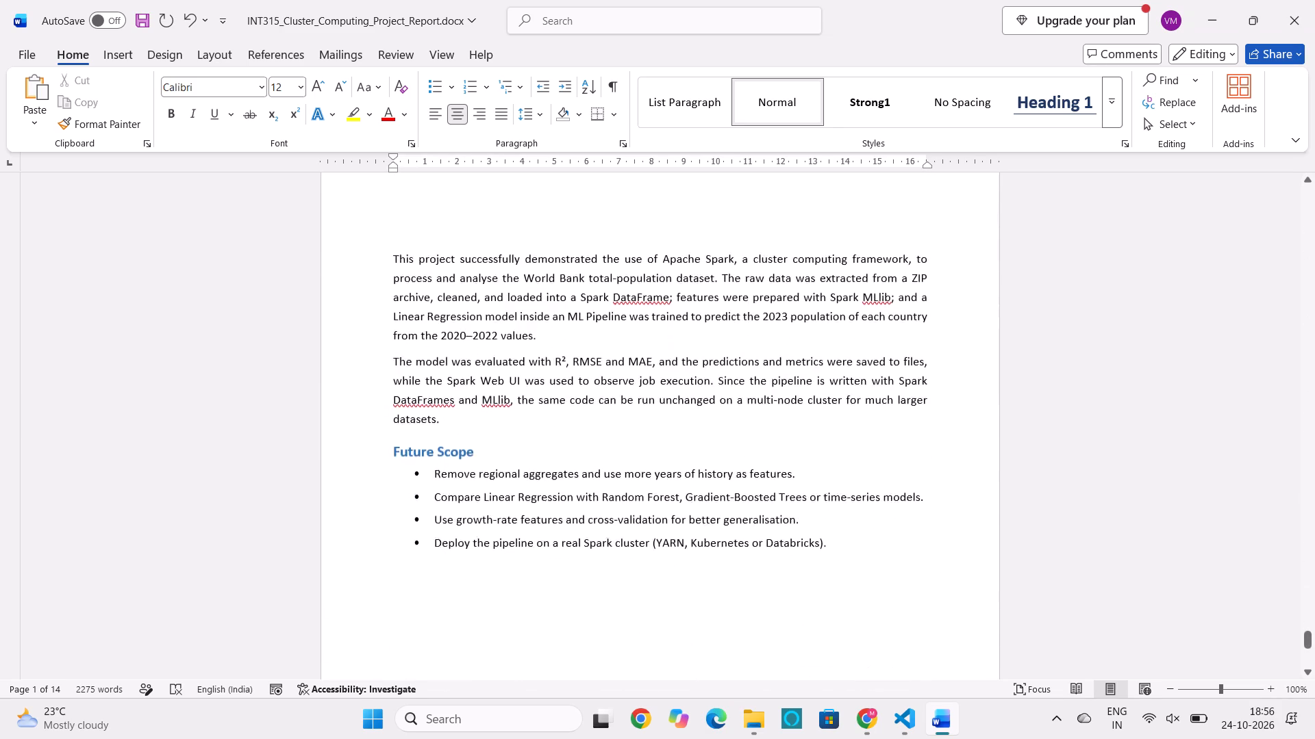
{"action": "scroll", "coordinate": [655, 347], "scroll_direction": "down", "scroll_amount": 5}
{"action": "scroll", "coordinate": [655, 347], "scroll_direction": "up", "scroll_amount": 3}
{"action": "scroll", "coordinate": [655, 347], "scroll_direction": "down", "scroll_amount": 3}
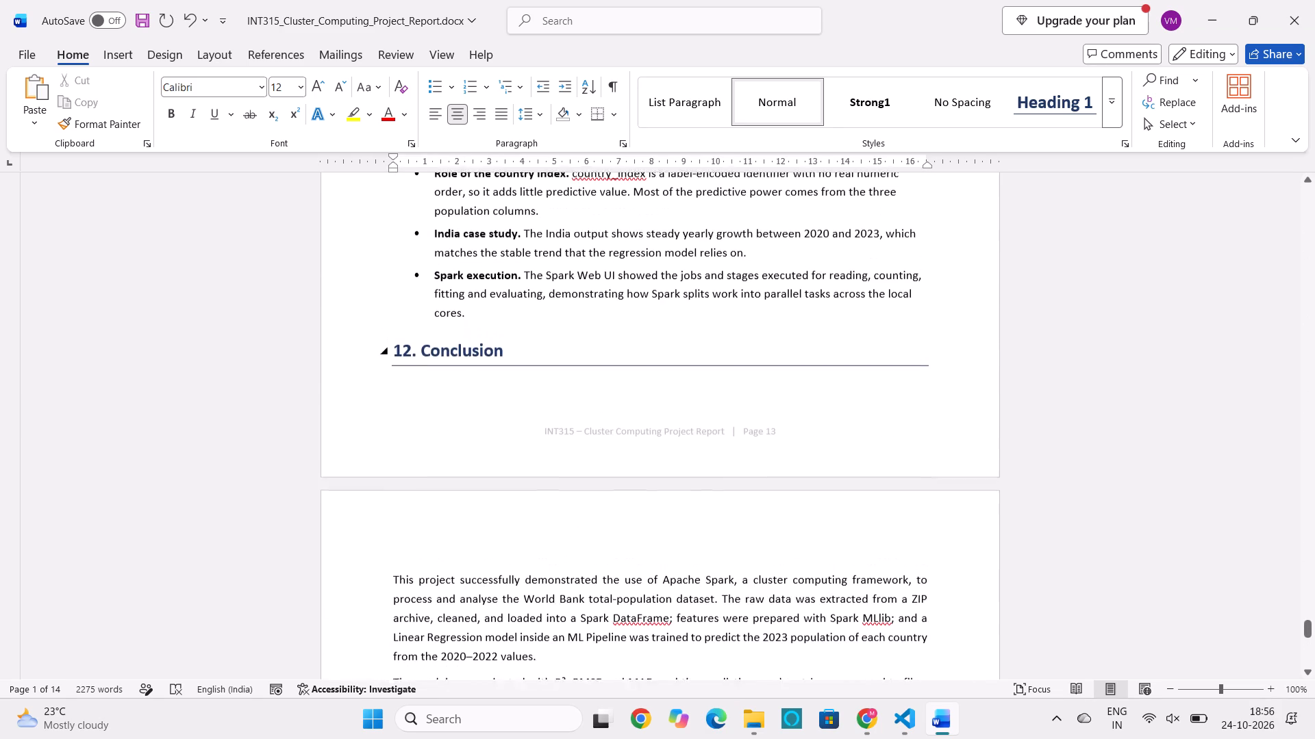
{"action": "scroll", "coordinate": [655, 347], "scroll_direction": "down", "scroll_amount": 16}
{"action": "scroll", "coordinate": [655, 347], "scroll_direction": "up", "scroll_amount": 7}
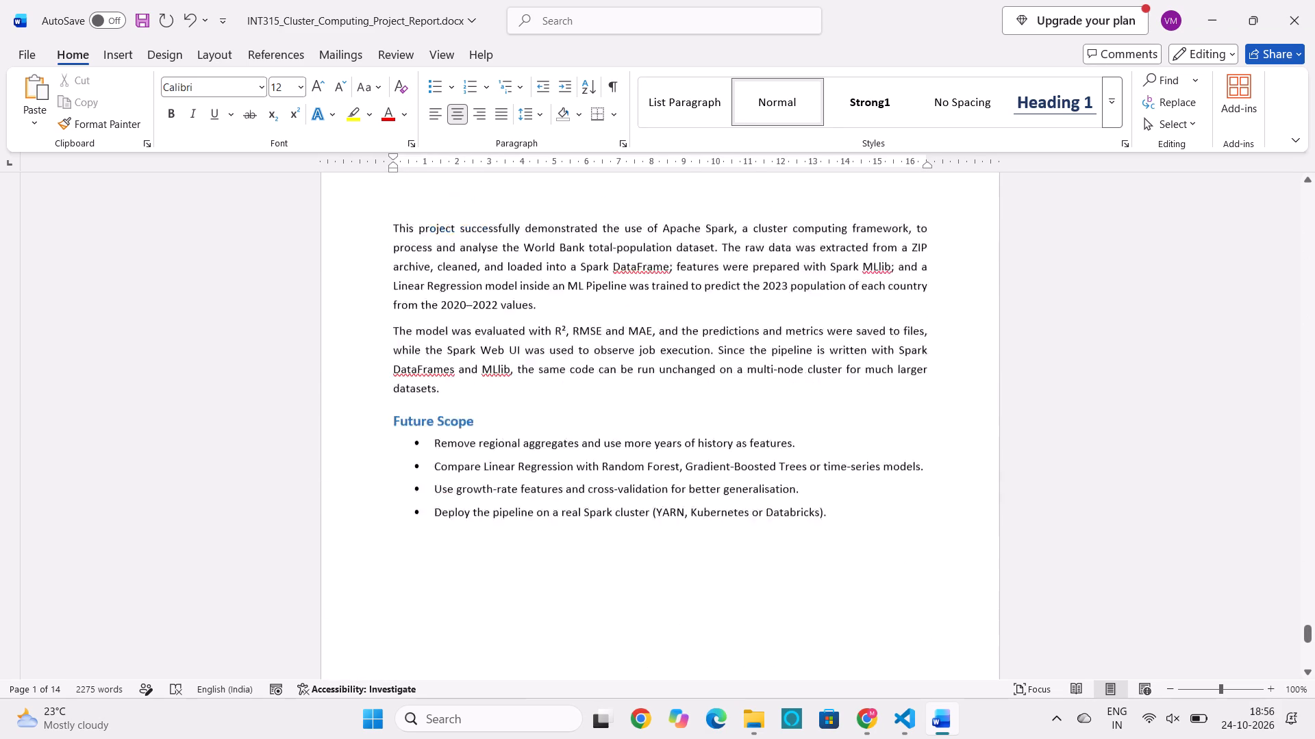
Examine the screenshot placeholders and their captions in section 10, Output / Result Screenshots.
{"action": "scroll", "coordinate": [655, 347], "scroll_direction": "up", "scroll_amount": 6}
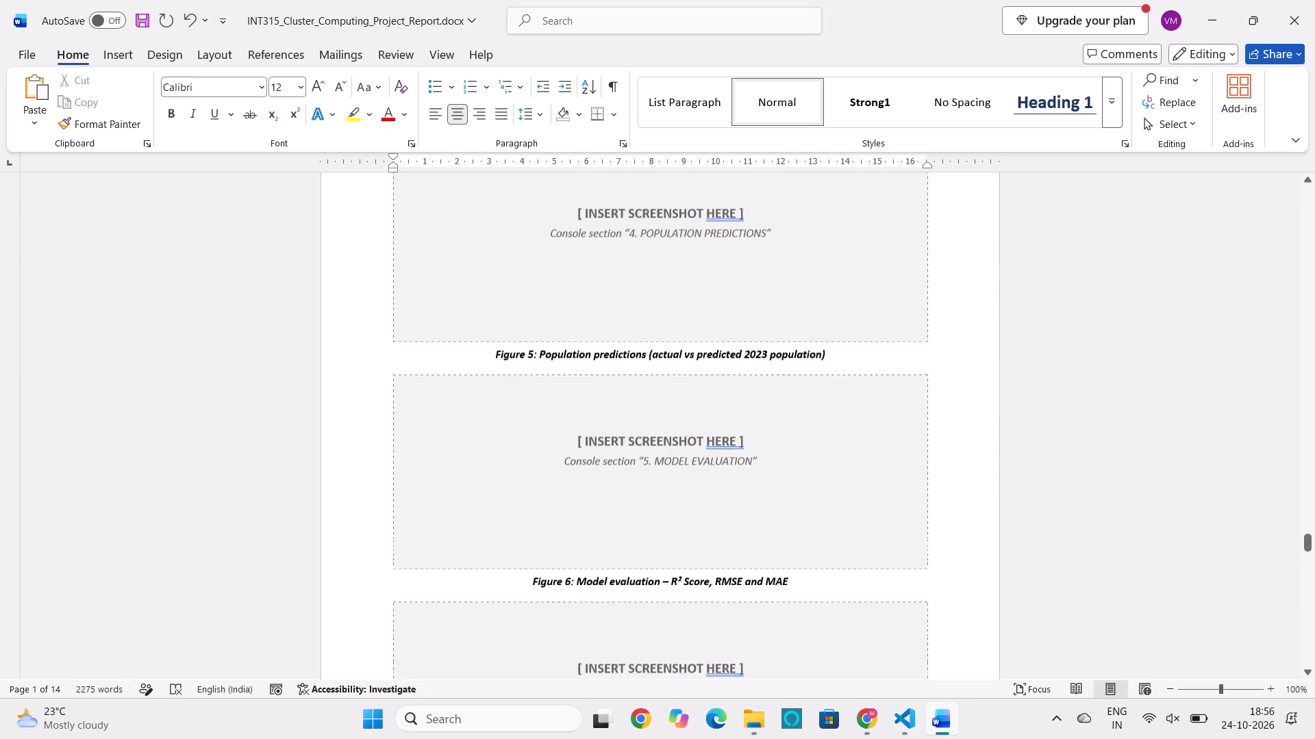
{"action": "scroll", "coordinate": [655, 347], "scroll_direction": "up", "scroll_amount": 2}
{"action": "scroll", "coordinate": [655, 347], "scroll_direction": "down", "scroll_amount": 1}
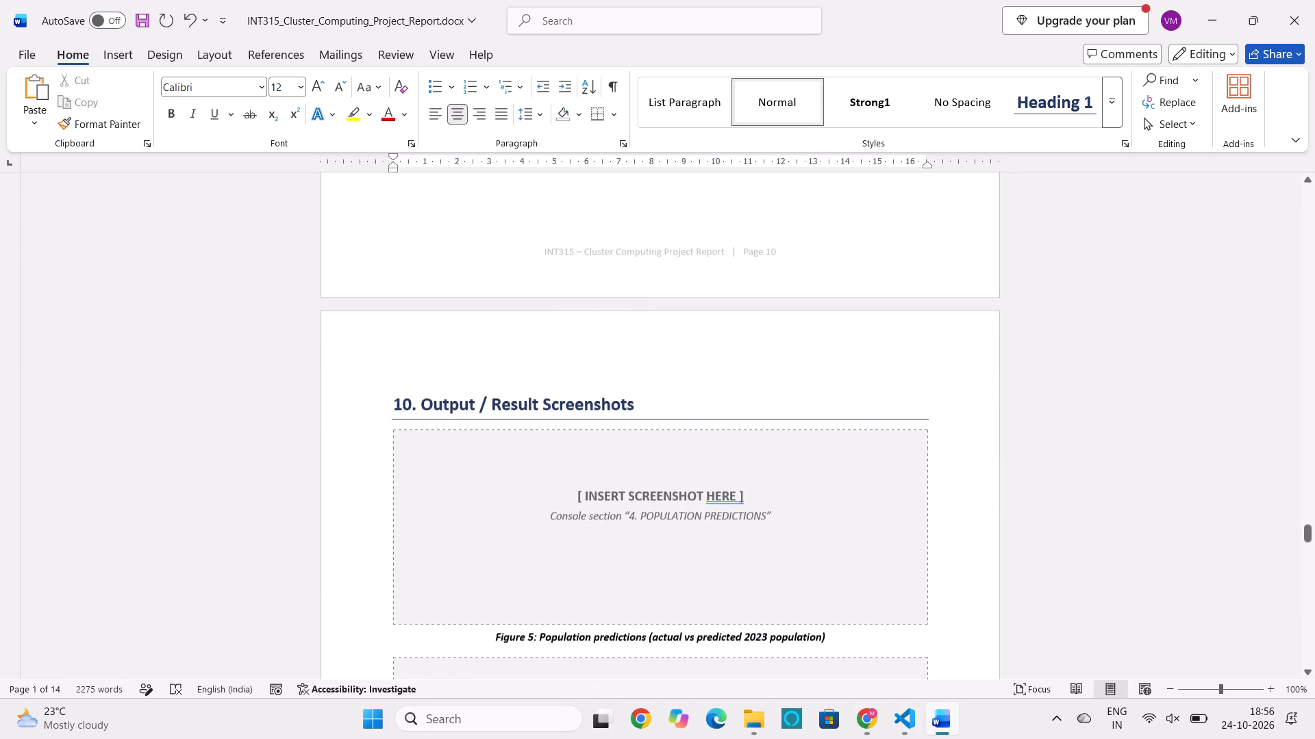
{"action": "scroll", "coordinate": [655, 347], "scroll_direction": "down", "scroll_amount": 1}
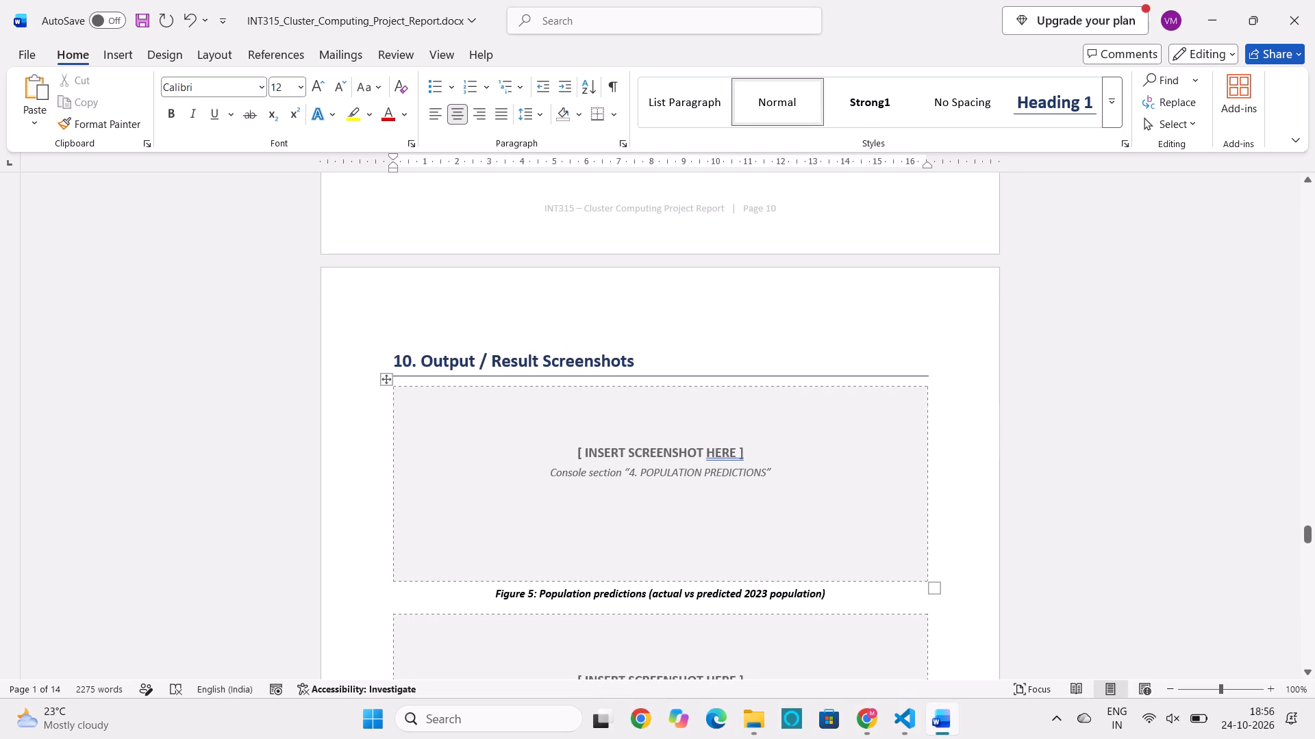
{"action": "scroll", "coordinate": [598, 522], "scroll_direction": "down", "scroll_amount": 4}
{"action": "scroll", "coordinate": [598, 522], "scroll_direction": "up", "scroll_amount": 1}
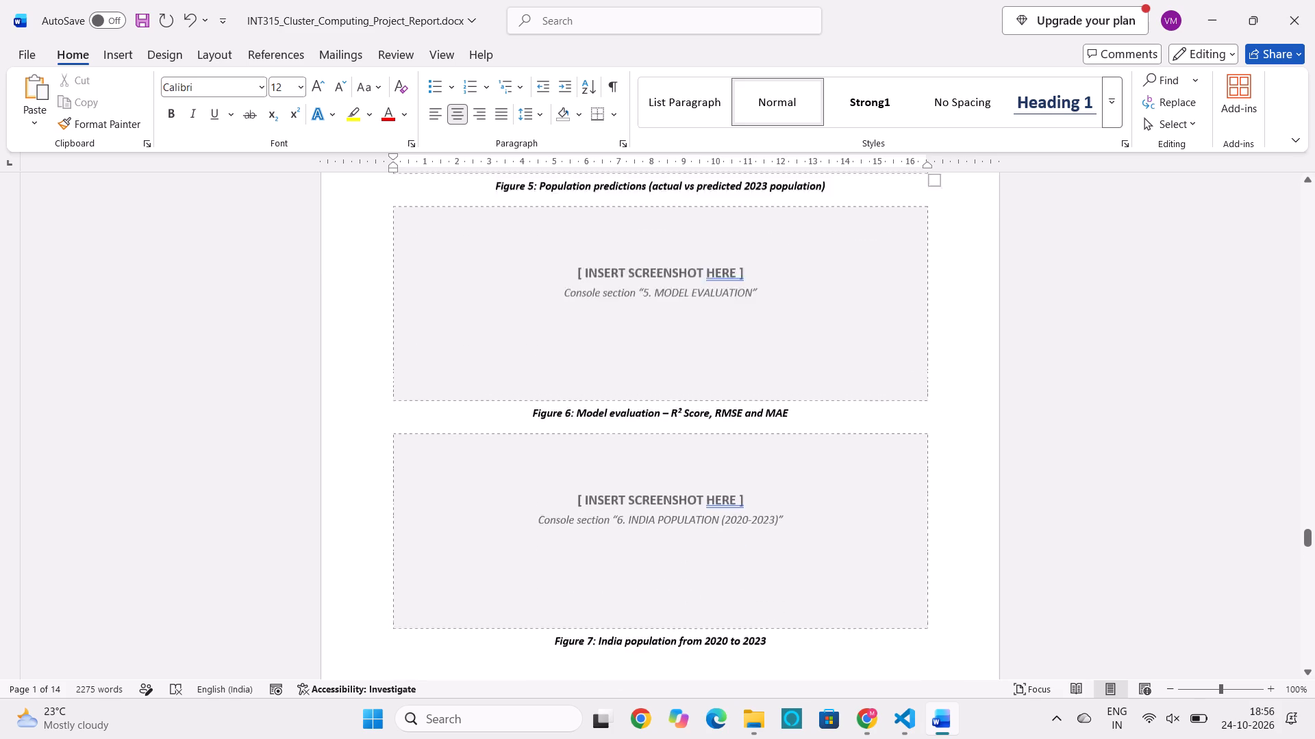
{"action": "scroll", "coordinate": [598, 522], "scroll_direction": "up", "scroll_amount": 1}
{"action": "scroll", "coordinate": [598, 522], "scroll_direction": "down", "scroll_amount": 1}
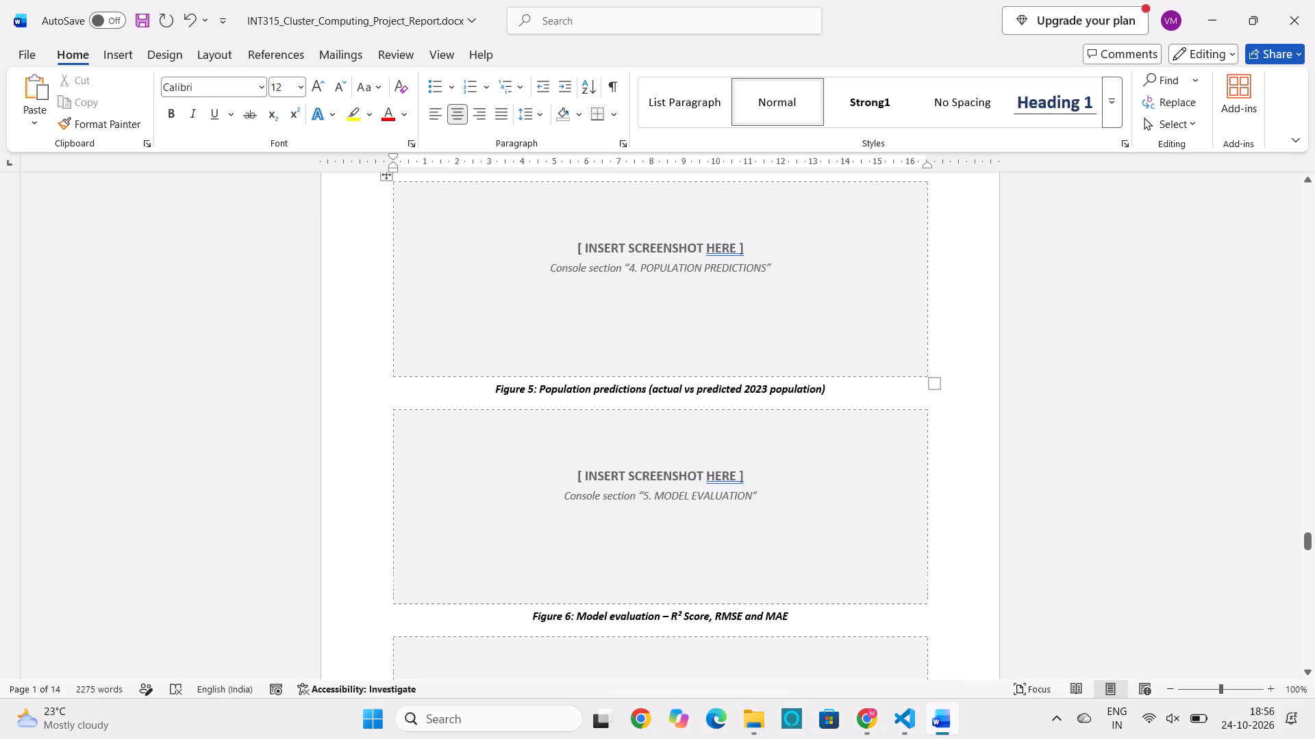
{"action": "scroll", "coordinate": [668, 335], "scroll_direction": "down", "scroll_amount": 1}
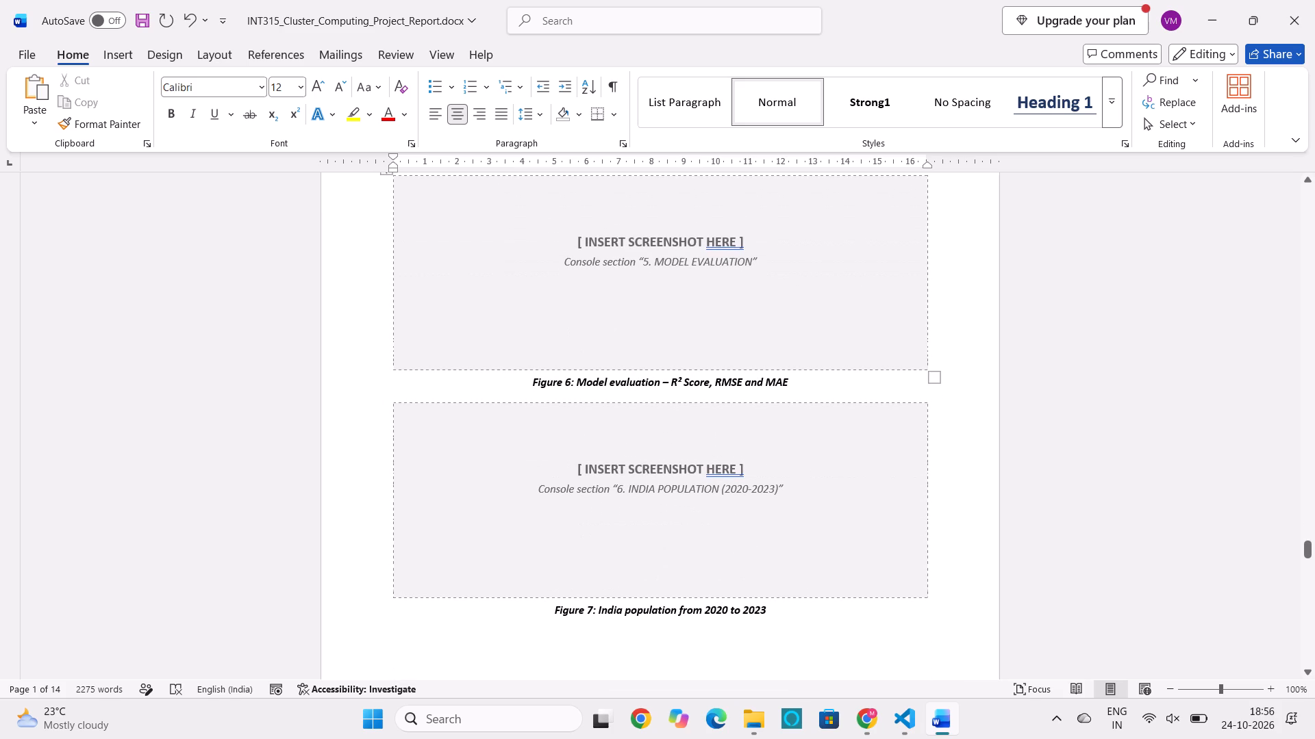
{"action": "scroll", "coordinate": [668, 335], "scroll_direction": "down", "scroll_amount": 3}
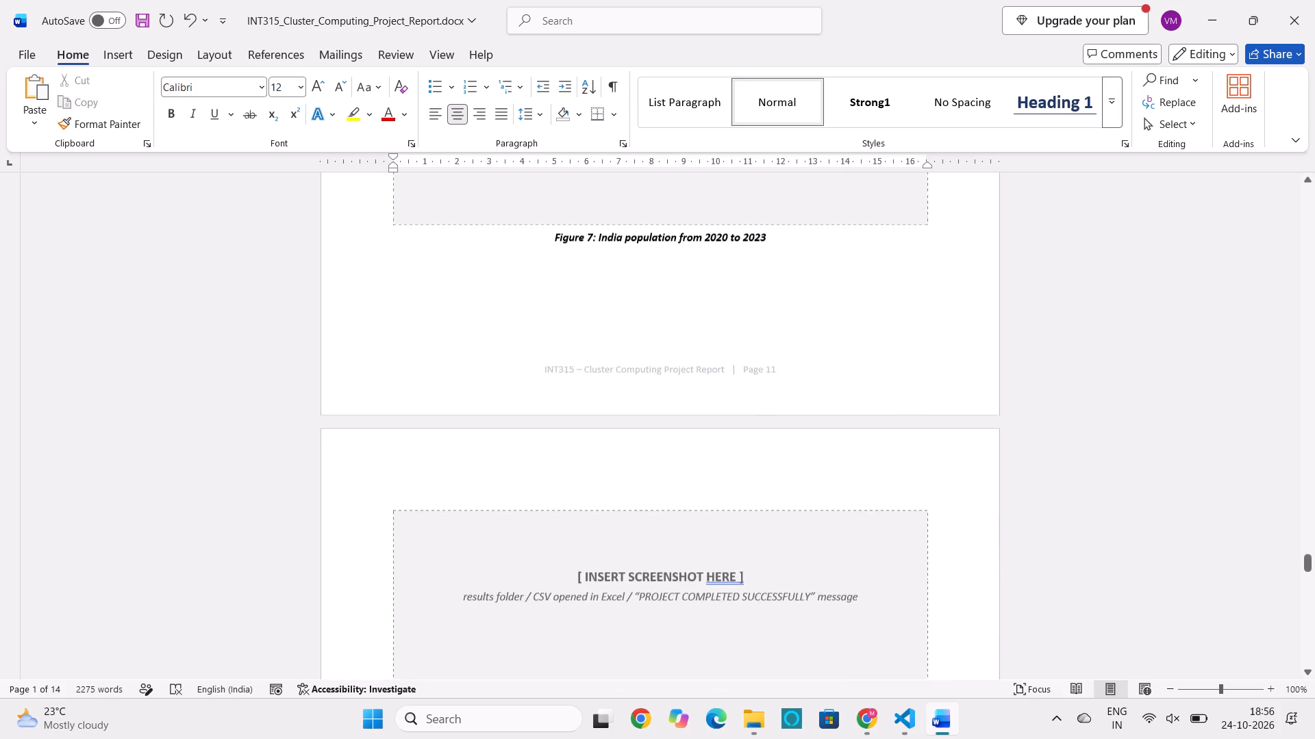
{"action": "scroll", "coordinate": [668, 335], "scroll_direction": "down", "scroll_amount": 2}
{"action": "scroll", "coordinate": [668, 335], "scroll_direction": "up", "scroll_amount": 3}
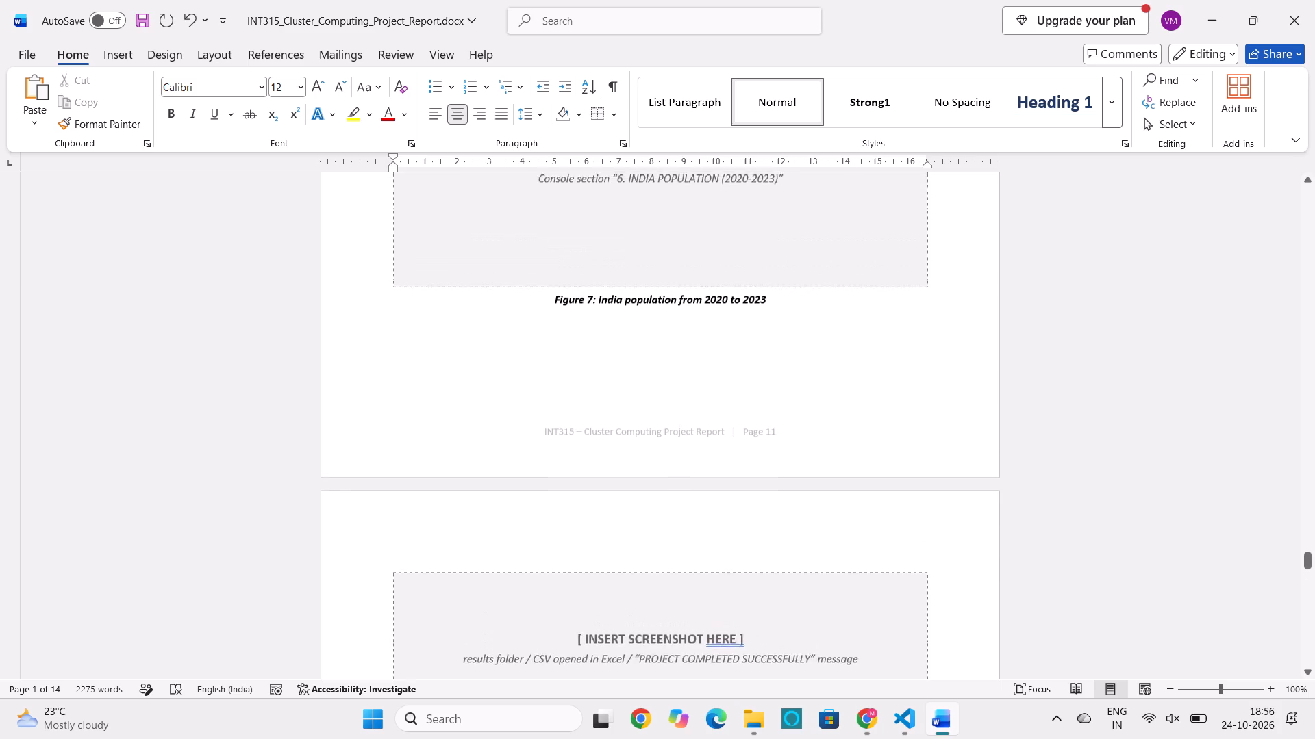
{"action": "scroll", "coordinate": [668, 335], "scroll_direction": "up", "scroll_amount": 3}
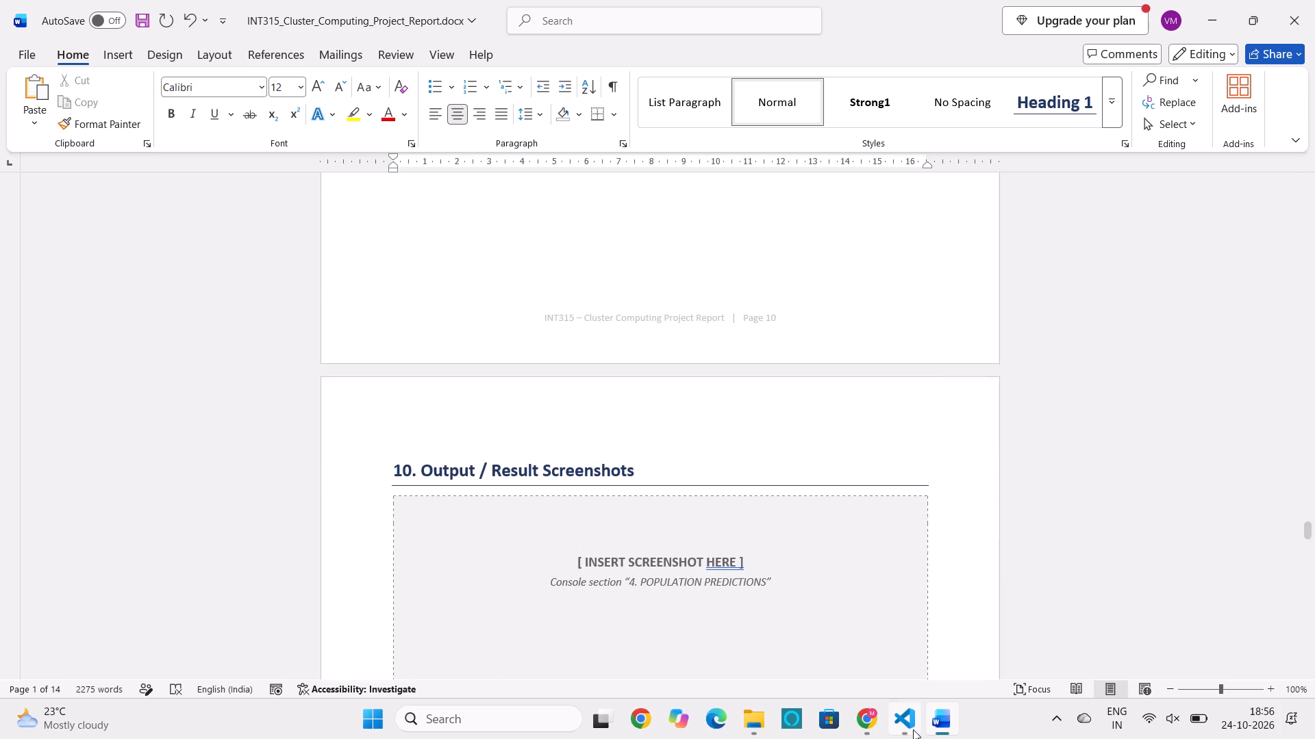
Switch to Visual Studio Code and snip the 1. DATASET INFORMATION terminal output, from its heading through the 1969 schema line.
{"action": "left_click", "coordinate": [912, 731]}
{"action": "scroll", "coordinate": [538, 390], "scroll_direction": "up", "scroll_amount": 3}
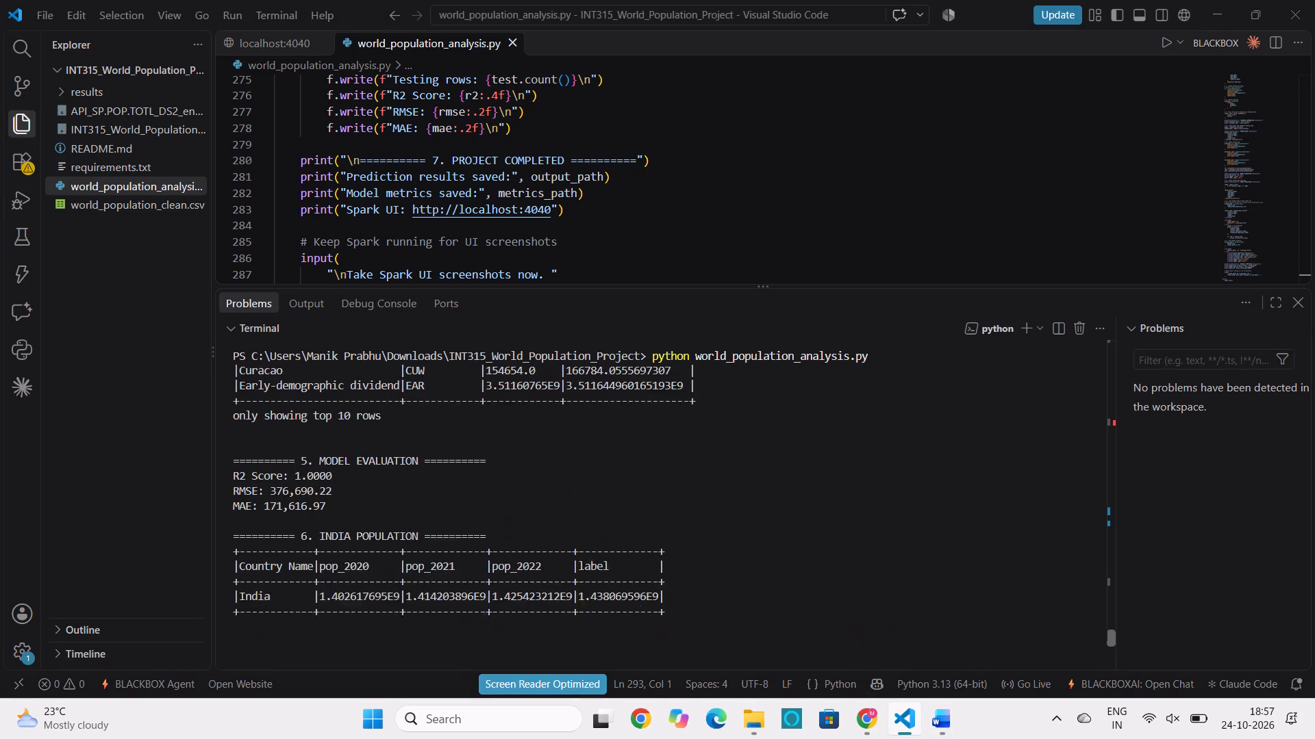
{"action": "scroll", "coordinate": [538, 390], "scroll_direction": "up", "scroll_amount": 10}
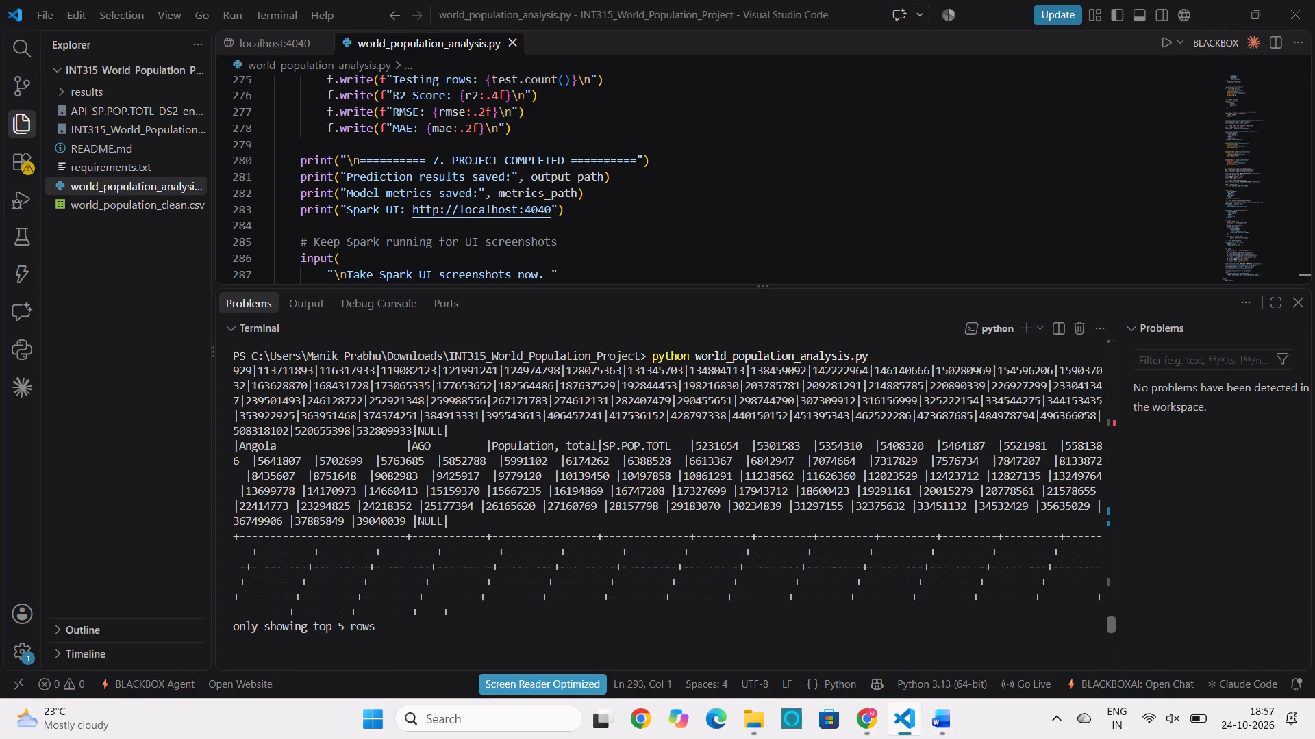
{"action": "scroll", "coordinate": [538, 390], "scroll_direction": "up", "scroll_amount": 10}
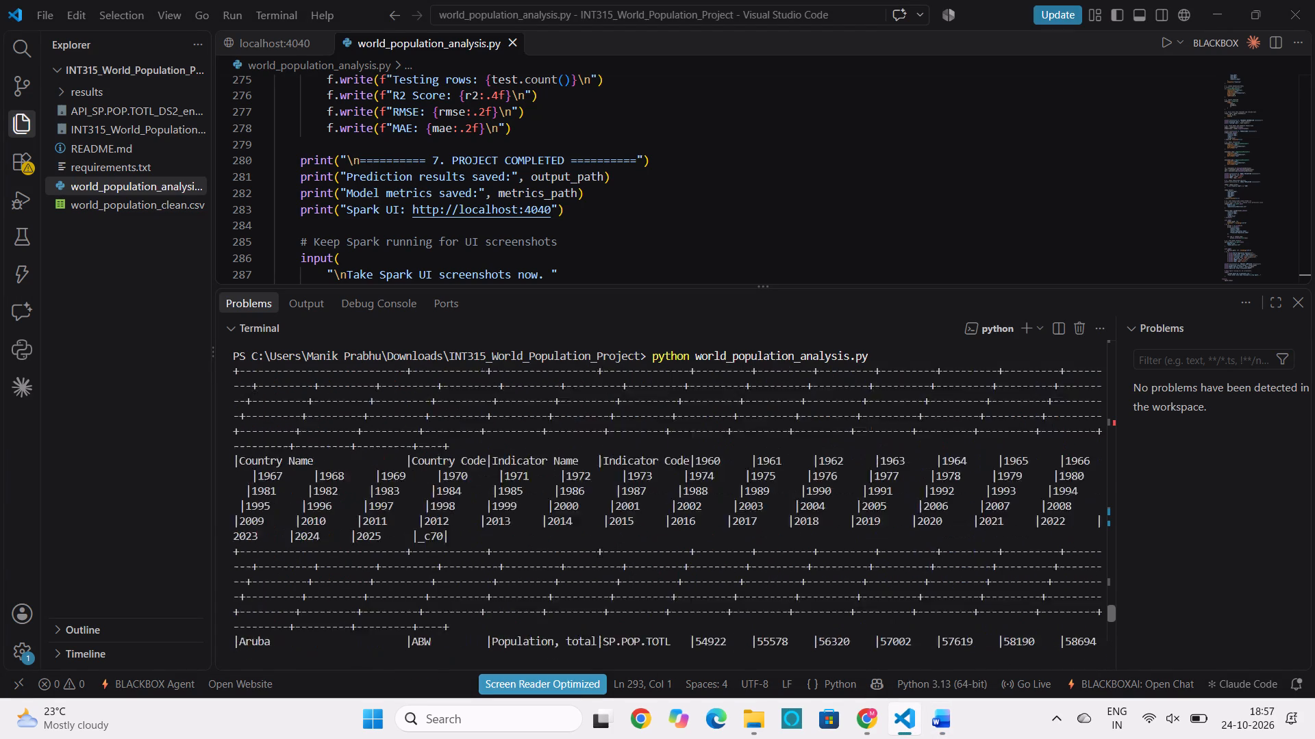
{"action": "scroll", "coordinate": [538, 390], "scroll_direction": "up", "scroll_amount": 9}
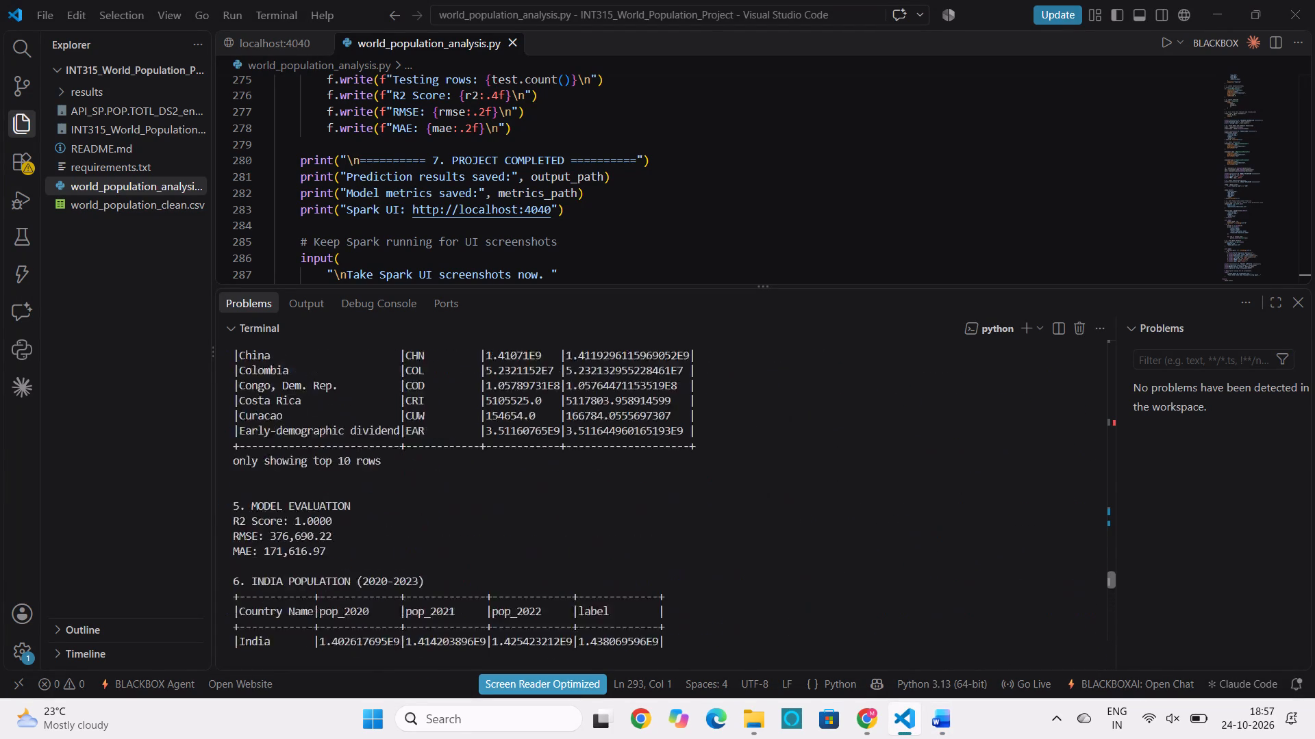
{"action": "scroll", "coordinate": [538, 390], "scroll_direction": "down", "scroll_amount": 5}
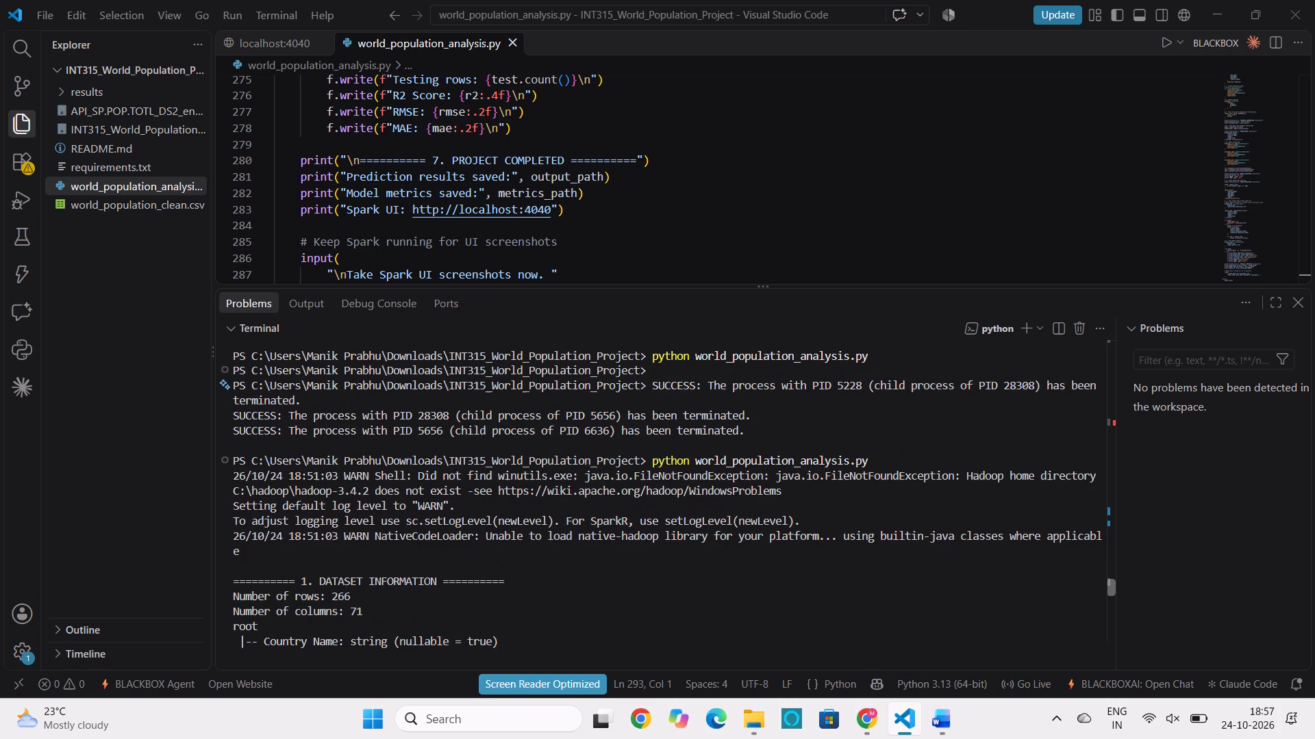
{"action": "scroll", "coordinate": [538, 390], "scroll_direction": "down", "scroll_amount": 1}
{"action": "scroll", "coordinate": [431, 576], "scroll_direction": "down", "scroll_amount": 2}
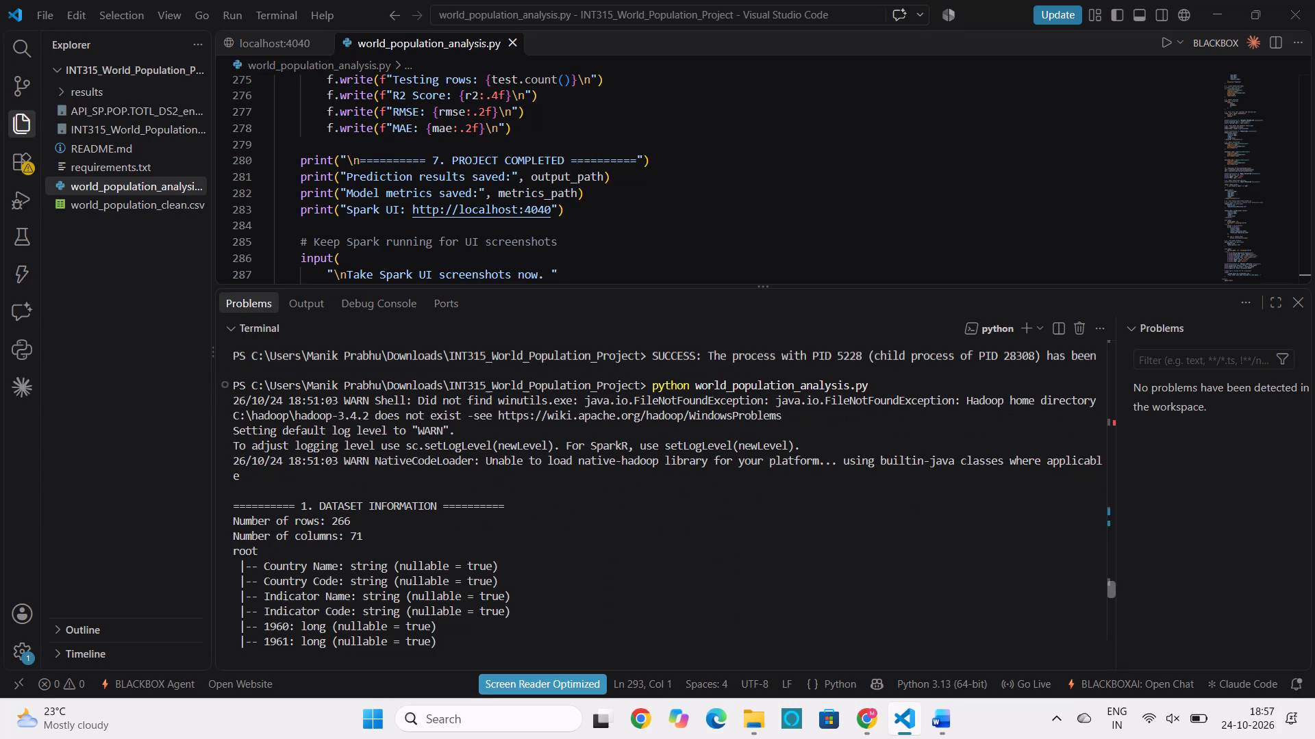
{"action": "scroll", "coordinate": [431, 576], "scroll_direction": "down", "scroll_amount": 5}
{"action": "scroll", "coordinate": [431, 576], "scroll_direction": "right", "scroll_amount": 1}
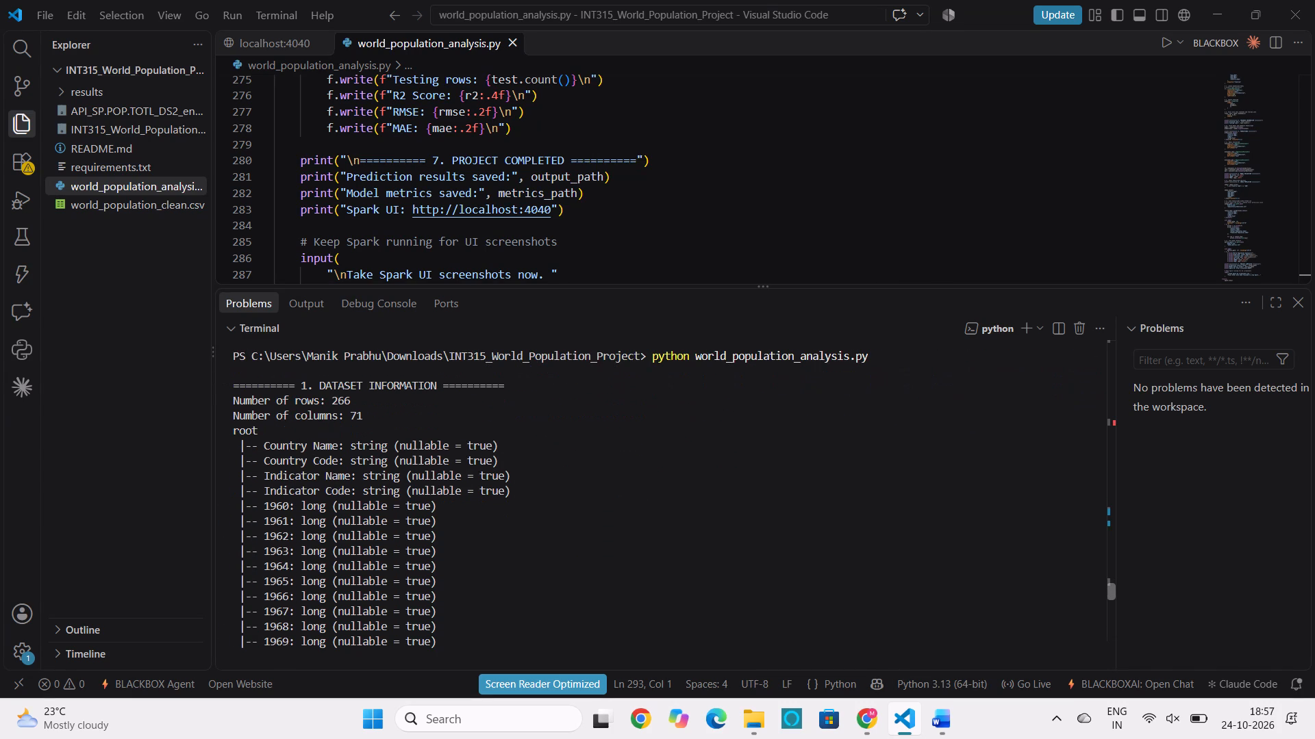
{"action": "scroll", "coordinate": [431, 576], "scroll_direction": "right", "scroll_amount": 1}
{"action": "key", "text": "shift+super+s"}
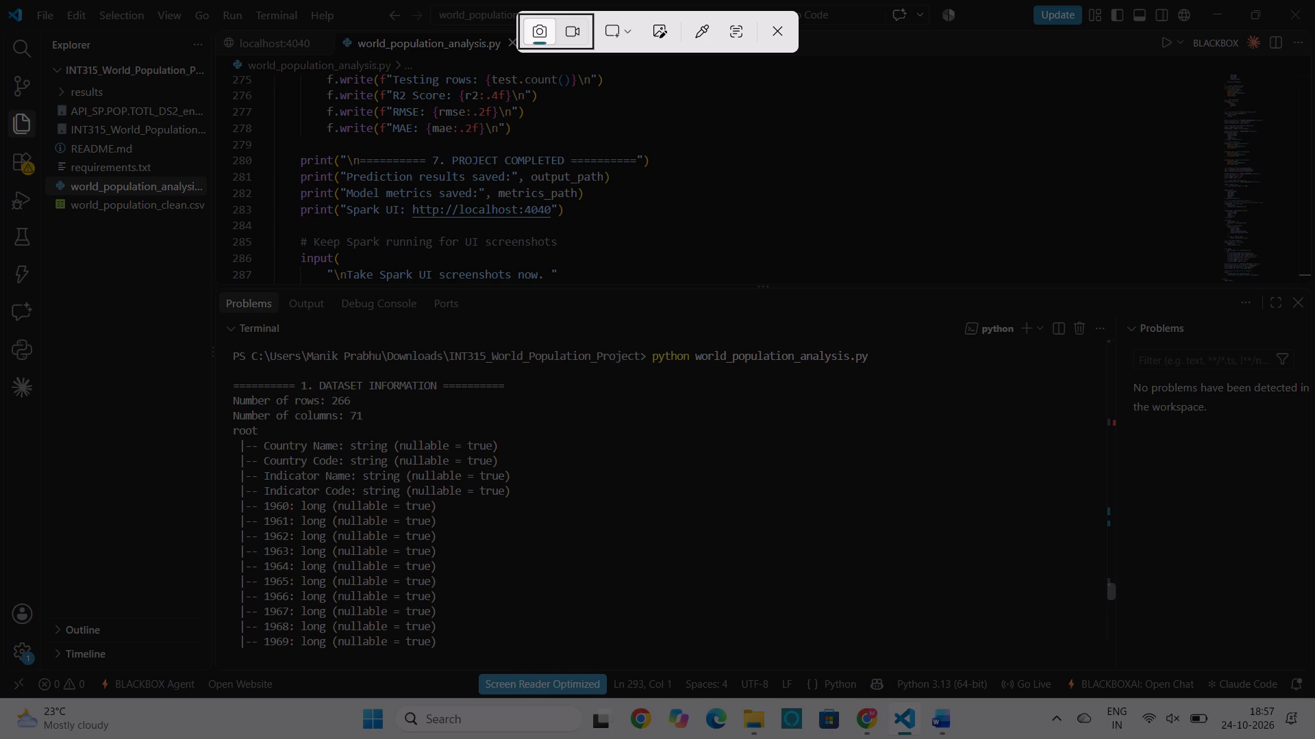
{"action": "left_click_drag", "start_coordinate": [222, 372], "coordinate": [577, 646]}
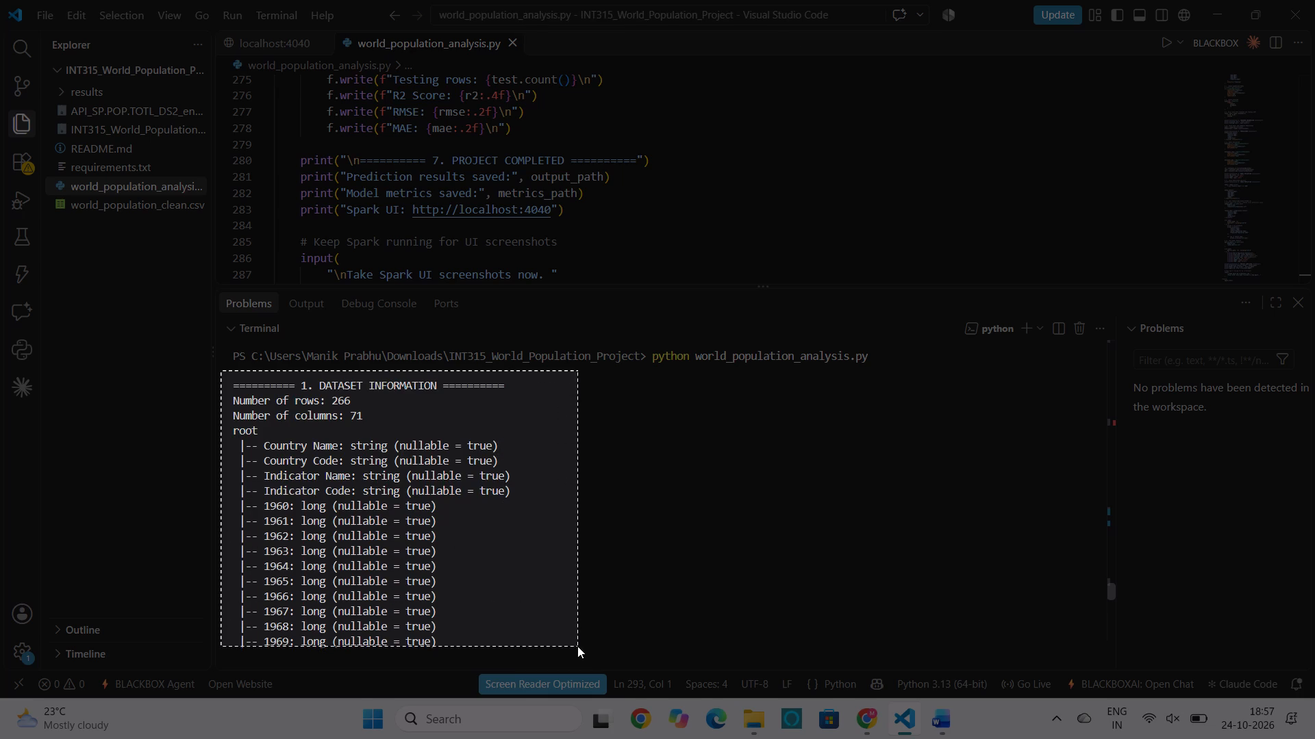
{"action": "left_click_drag", "start_coordinate": [577, 646], "coordinate": [547, 661]}
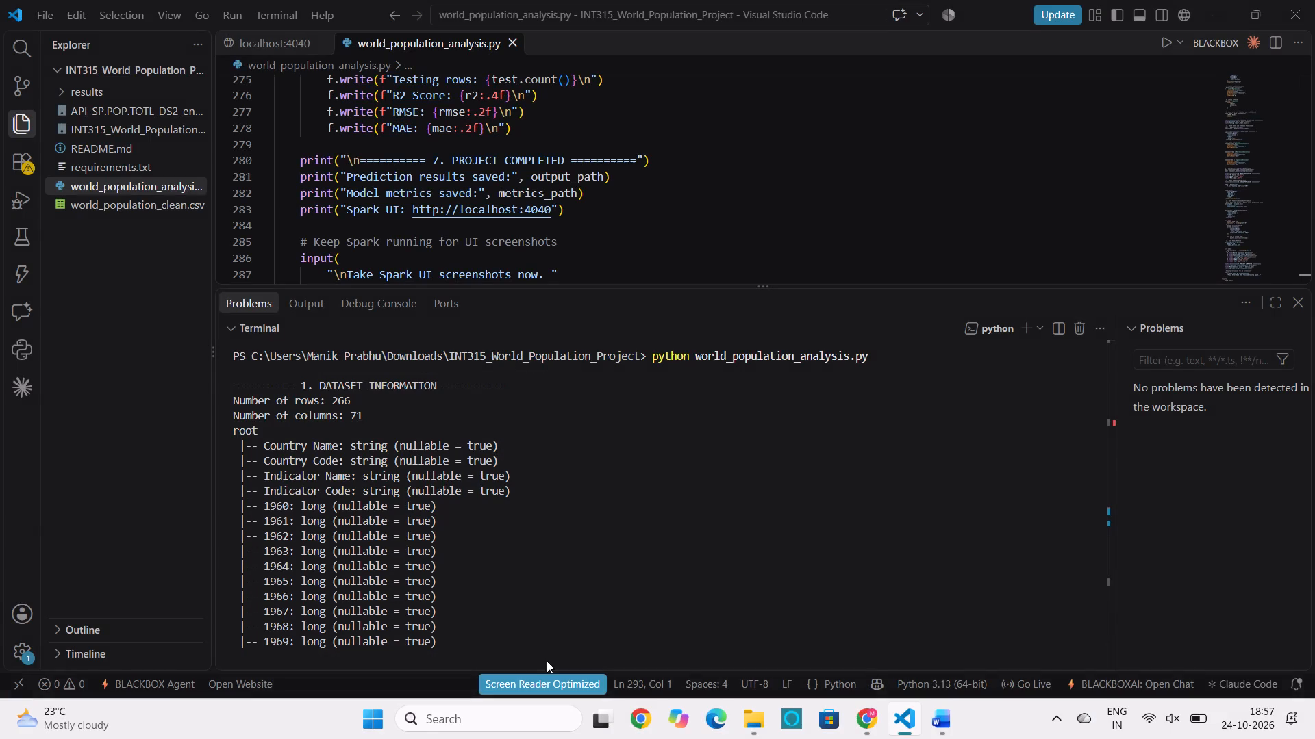
Snip the 2. CLEANED DATA terminal output, from its heading through the line below the table.
{"action": "scroll", "coordinate": [641, 498], "scroll_direction": "down", "scroll_amount": 9}
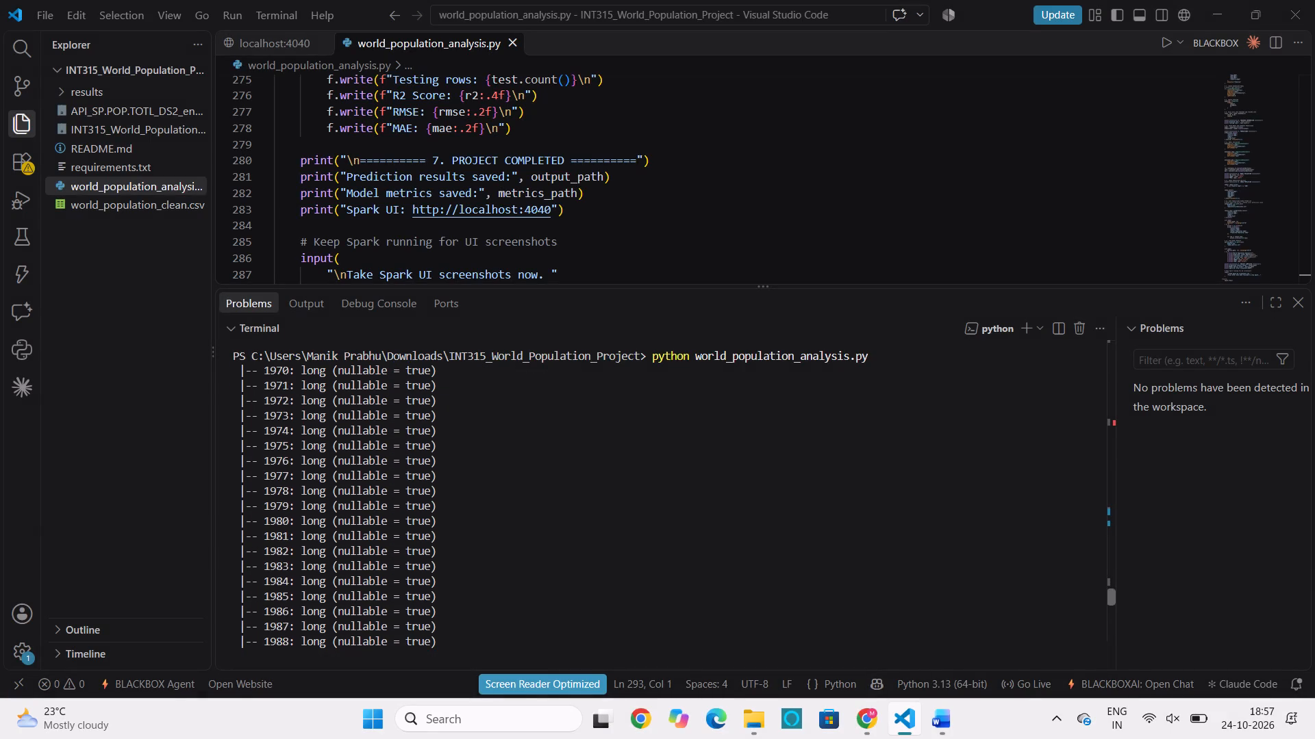
{"action": "scroll", "coordinate": [641, 498], "scroll_direction": "down", "scroll_amount": 11}
{"action": "scroll", "coordinate": [641, 498], "scroll_direction": "up", "scroll_amount": 5}
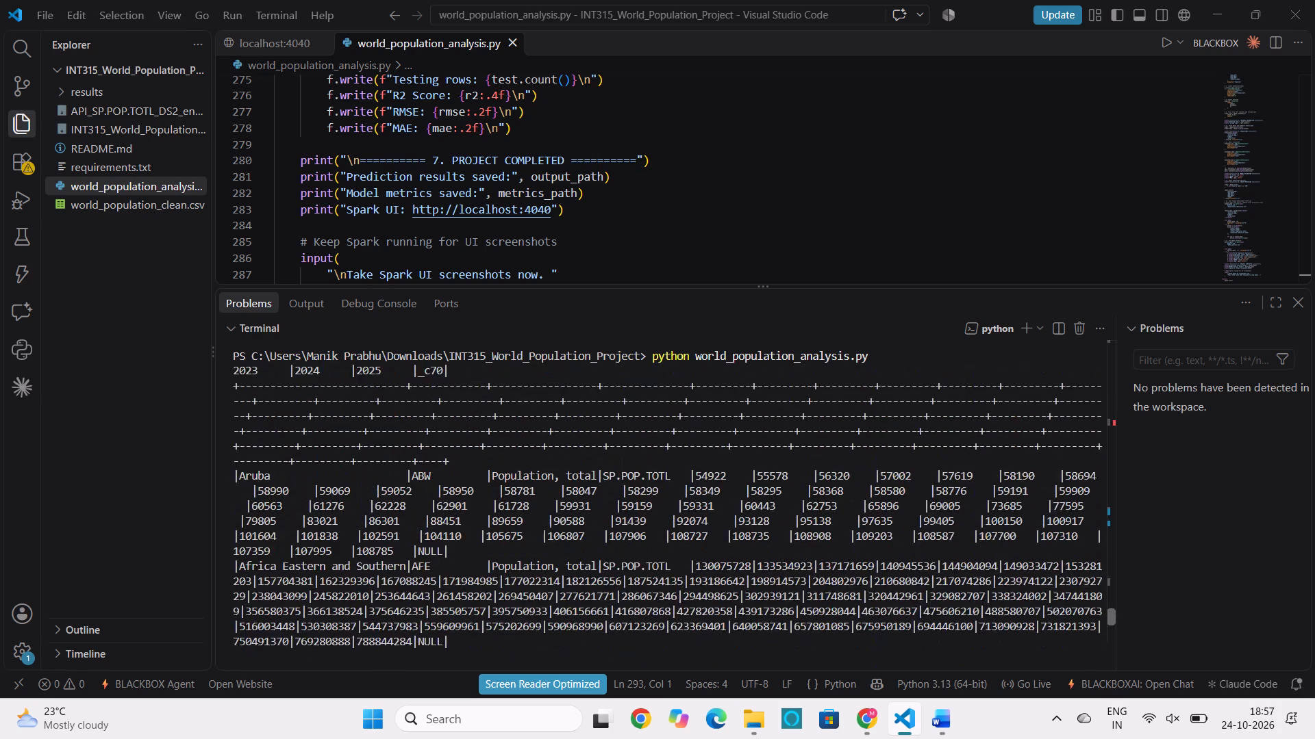
{"action": "scroll", "coordinate": [641, 498], "scroll_direction": "up", "scroll_amount": 4}
{"action": "scroll", "coordinate": [641, 498], "scroll_direction": "down", "scroll_amount": 11}
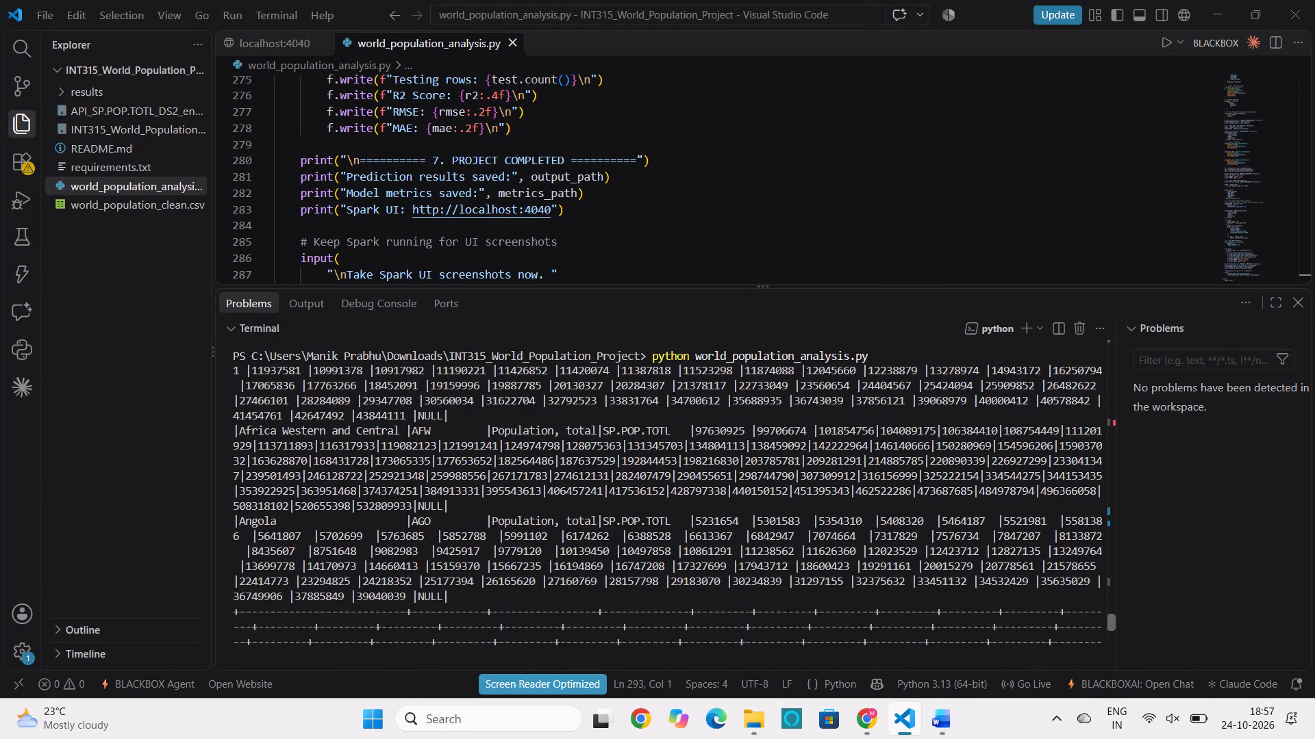
{"action": "scroll", "coordinate": [641, 498], "scroll_direction": "down", "scroll_amount": 1}
{"action": "scroll", "coordinate": [474, 435], "scroll_direction": "down", "scroll_amount": 1}
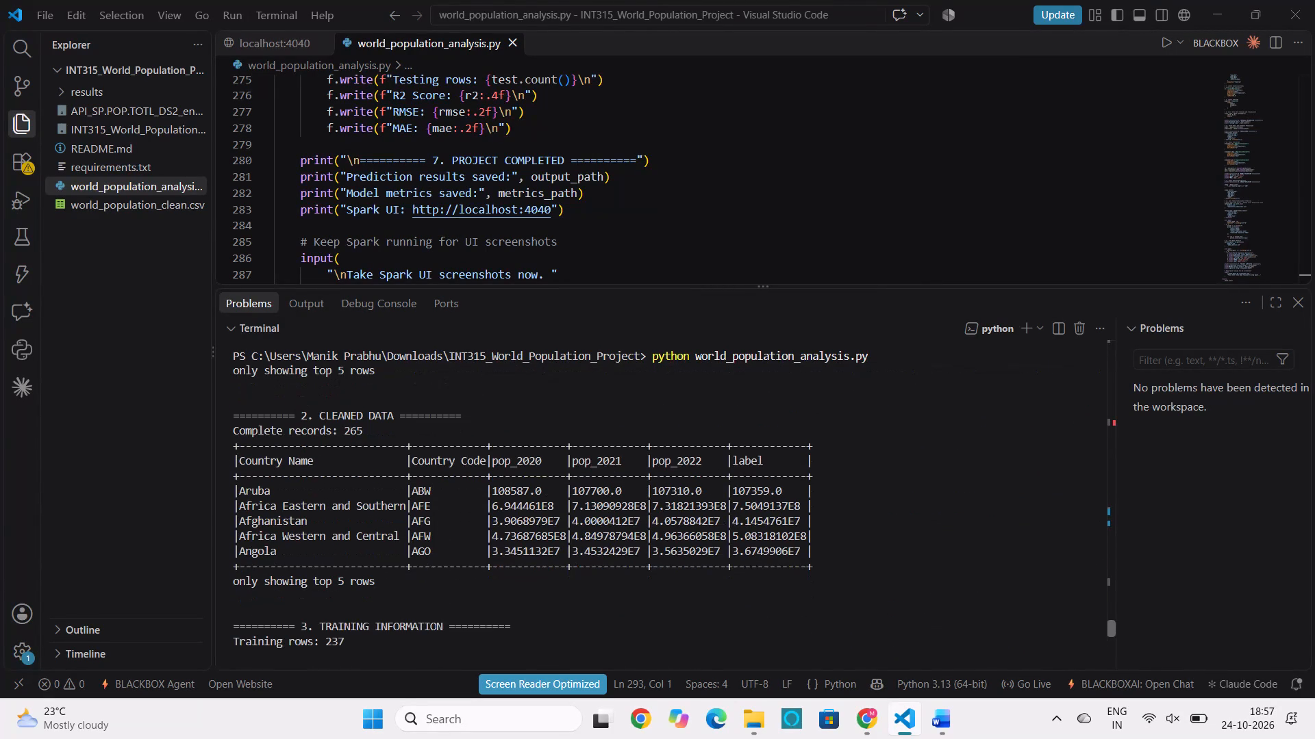
{"action": "scroll", "coordinate": [474, 435], "scroll_direction": "down", "scroll_amount": 2}
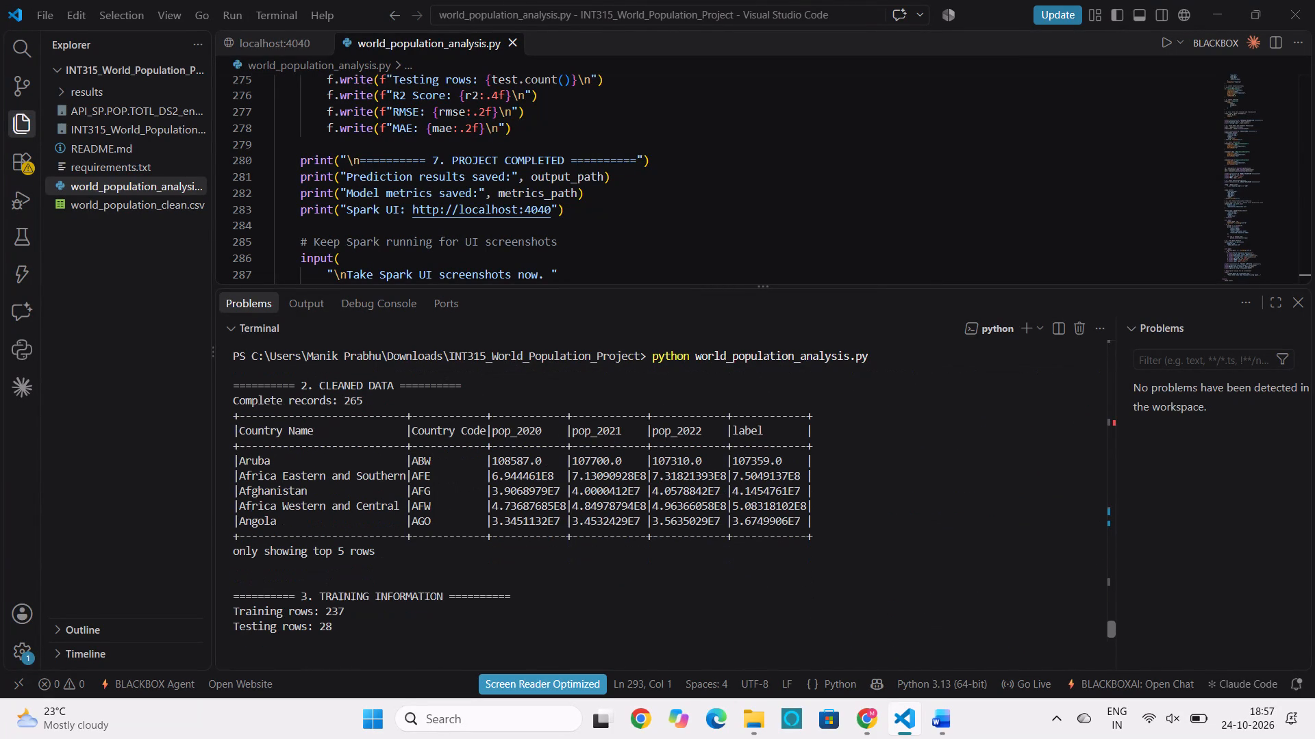
{"action": "key", "text": "shift+super+s"}
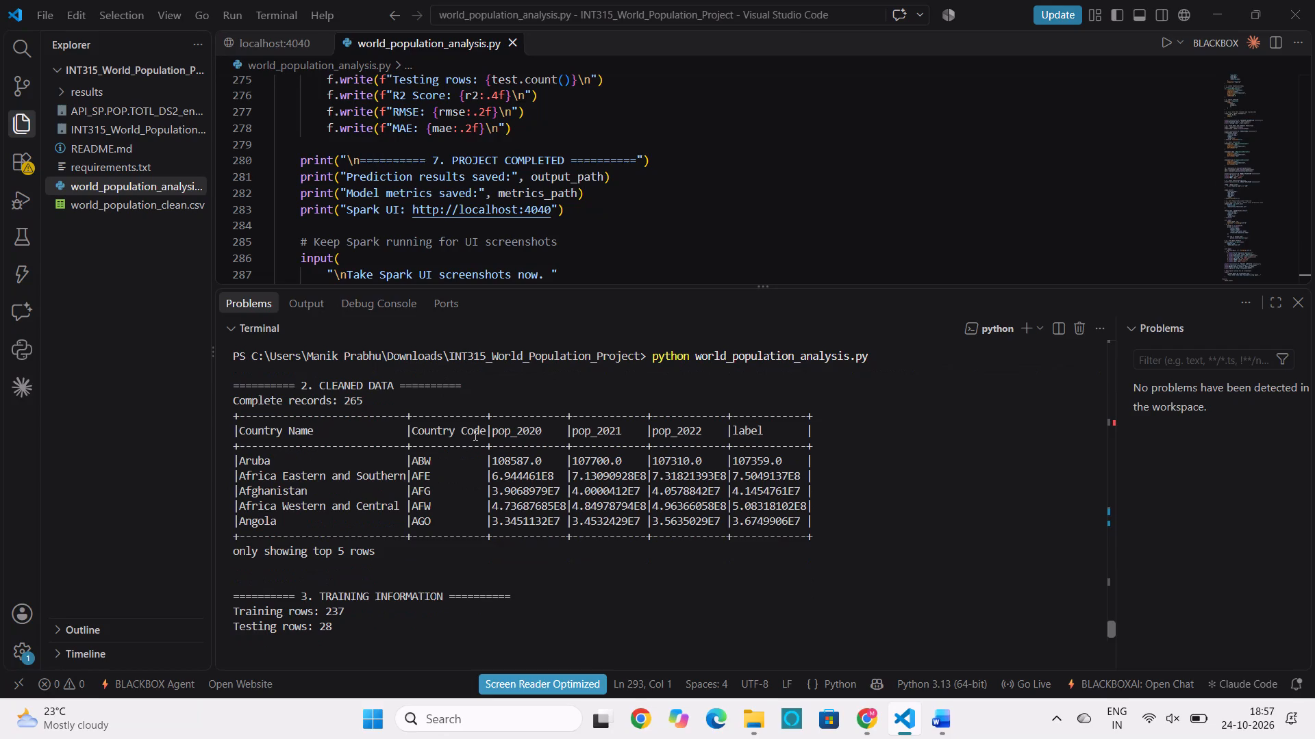
{"action": "left_click_drag", "start_coordinate": [221, 372], "coordinate": [869, 577]}
Snip the 3. TRAINING INFORMATION and 4. PREDICTIONS terminal output together, from the first heading through the end of the predictions table.
{"action": "scroll", "coordinate": [484, 458], "scroll_direction": "down", "scroll_amount": 2}
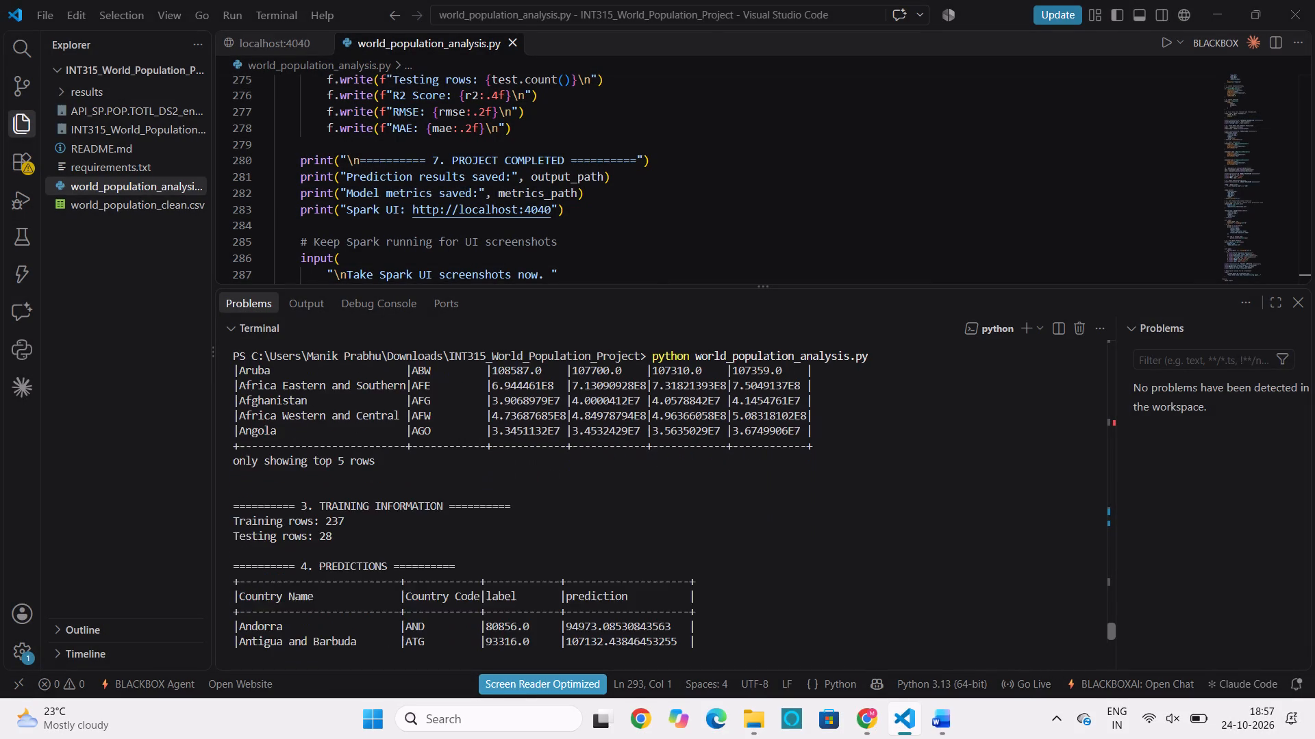
{"action": "scroll", "coordinate": [484, 458], "scroll_direction": "down", "scroll_amount": 3}
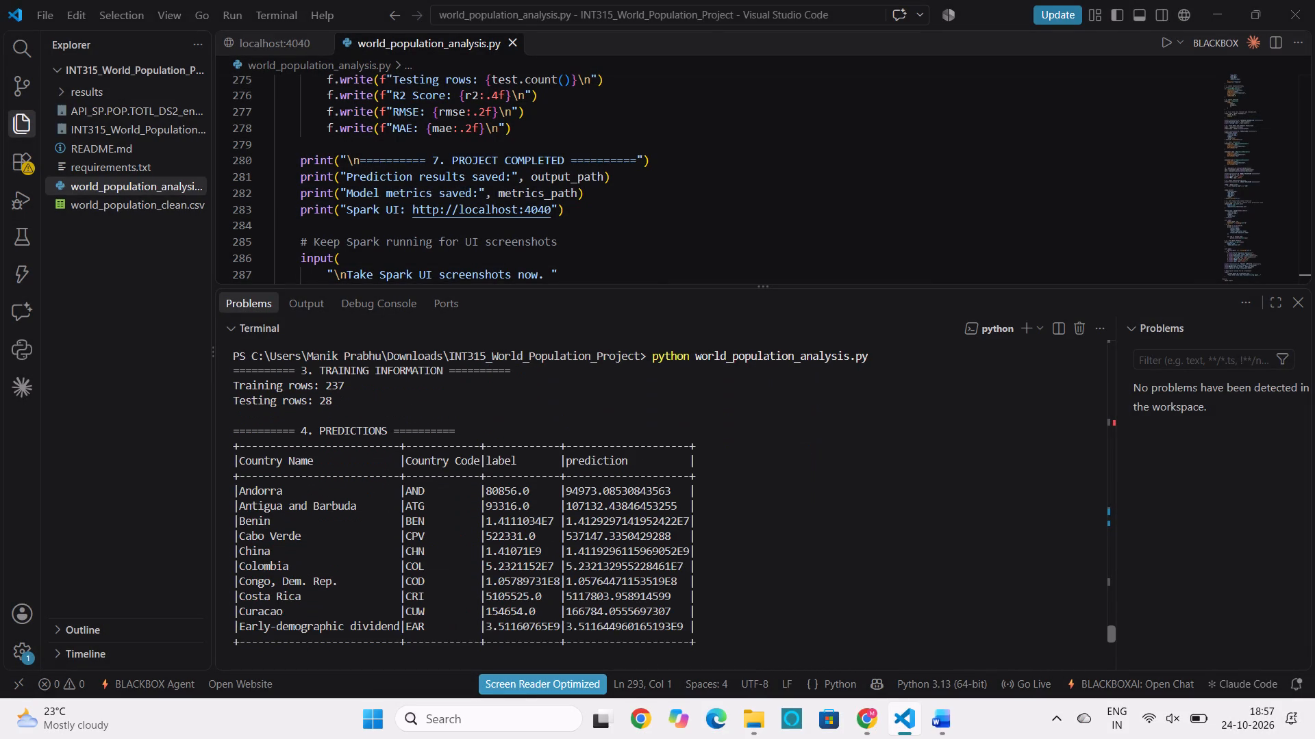
{"action": "scroll", "coordinate": [484, 458], "scroll_direction": "down", "scroll_amount": 1}
{"action": "scroll", "coordinate": [484, 458], "scroll_direction": "up", "scroll_amount": 1}
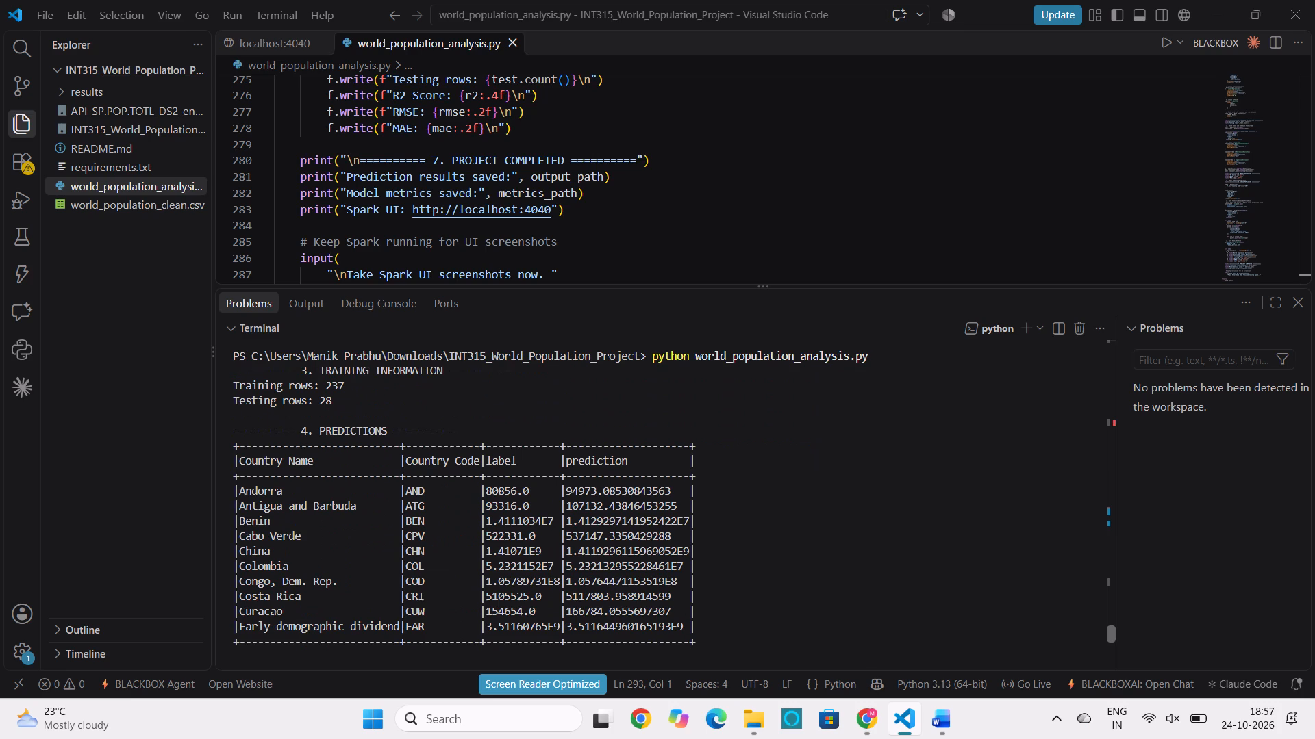
{"action": "key", "text": "shift+super+s"}
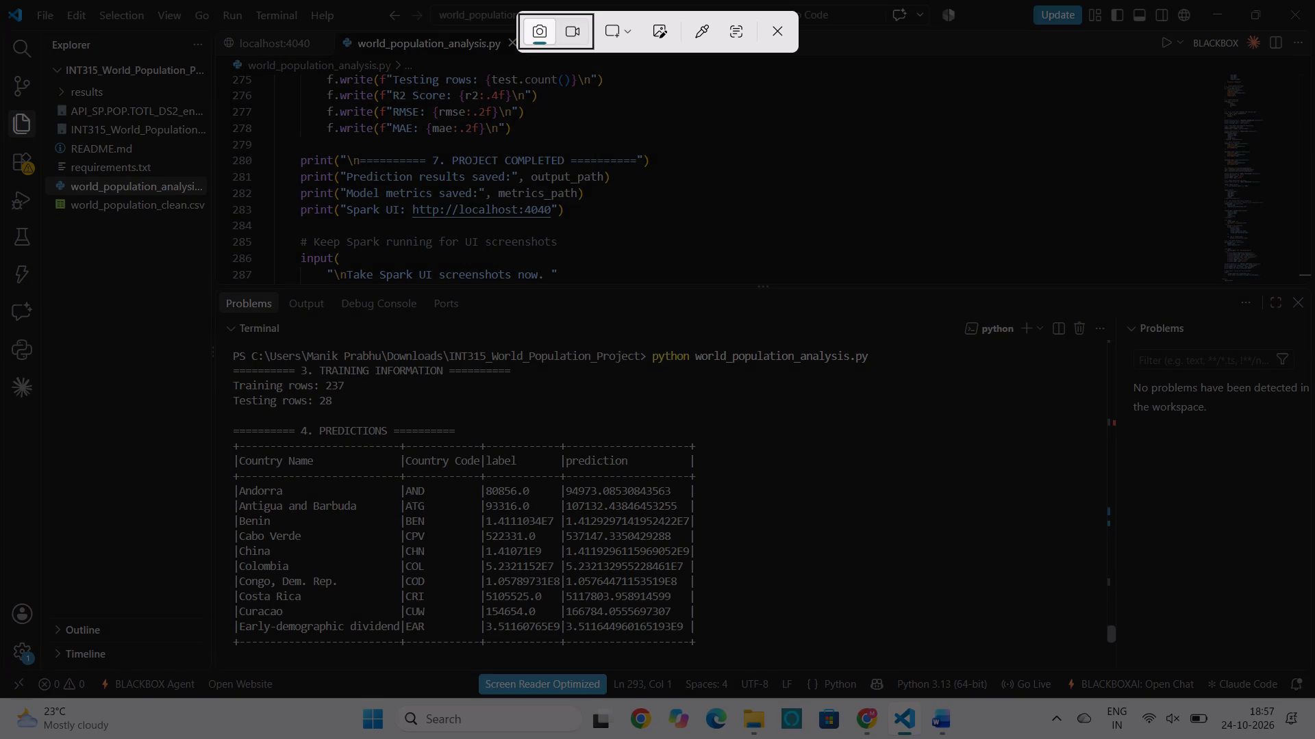
{"action": "left_click_drag", "start_coordinate": [231, 363], "coordinate": [521, 480]}
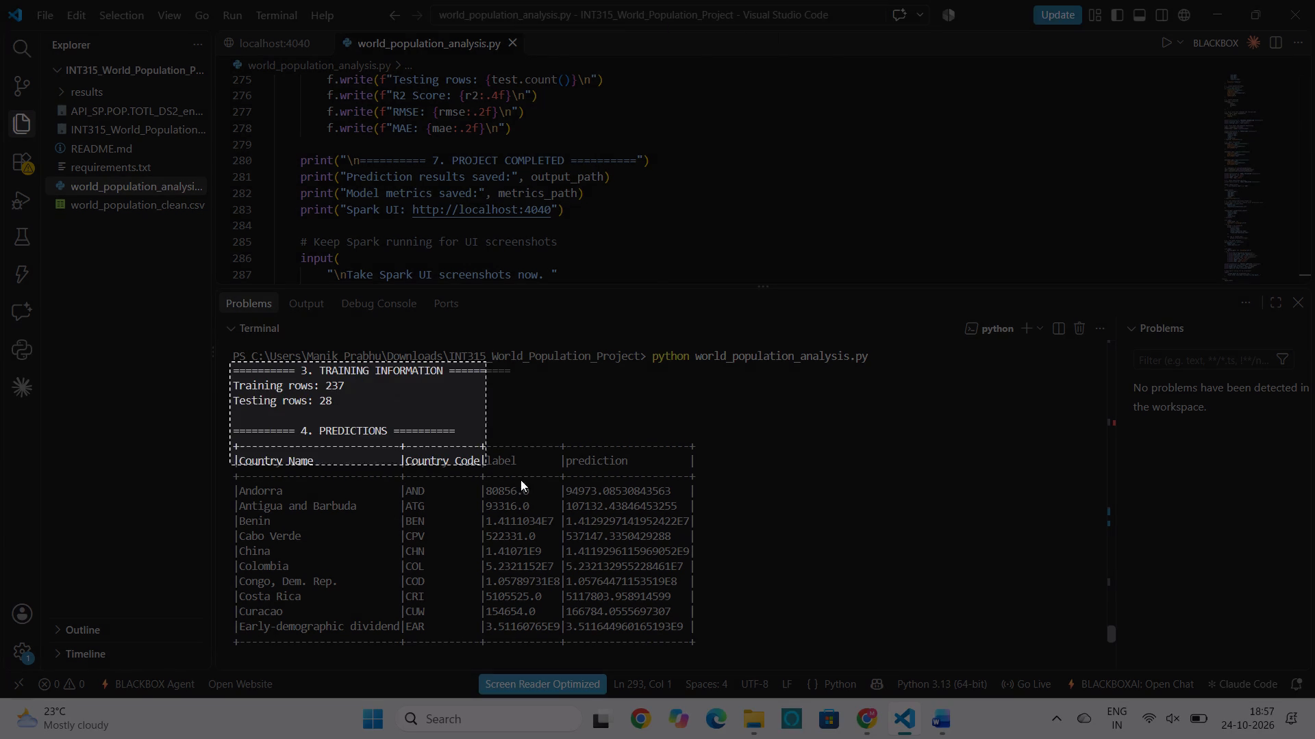
{"action": "left_click_drag", "start_coordinate": [521, 480], "coordinate": [721, 660]}
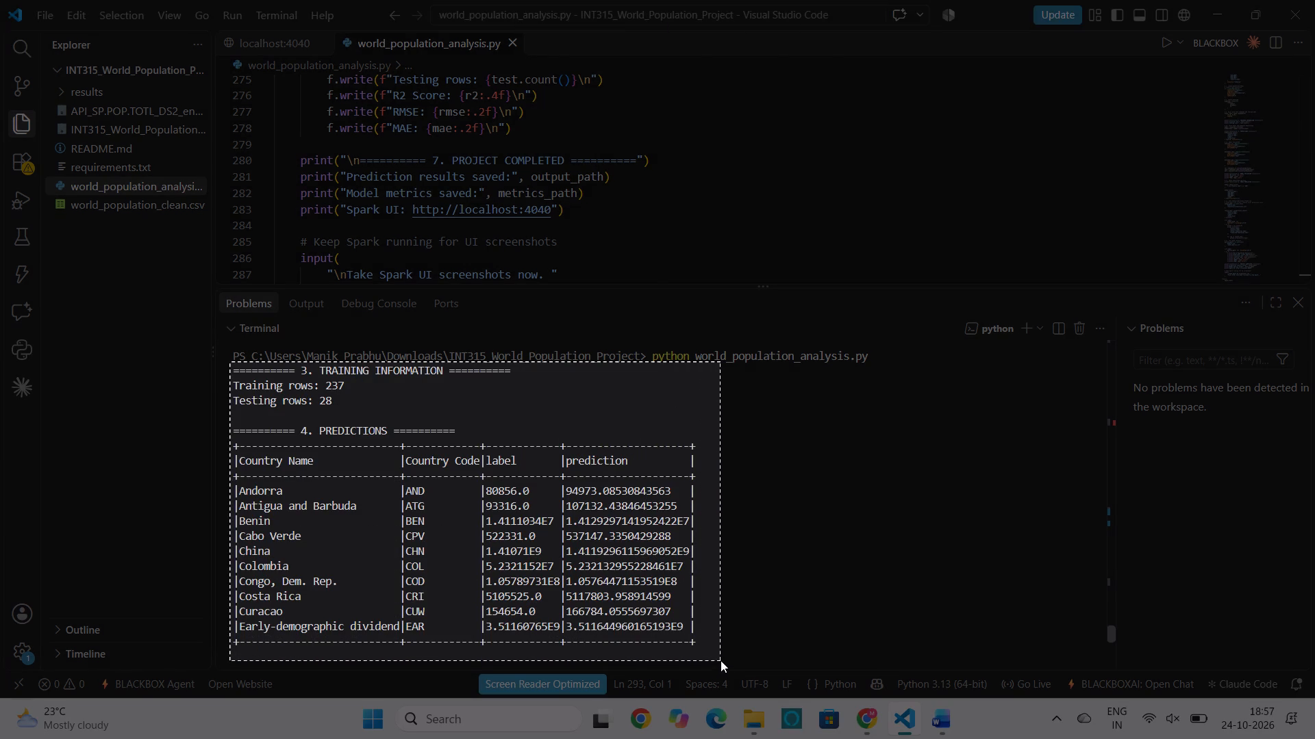
{"action": "left_click_drag", "start_coordinate": [721, 660], "coordinate": [722, 662]}
Snip the 5. MODEL EVALUATION and 6. INDIA POPULATION terminal output together in one capture.
{"action": "scroll", "coordinate": [330, 404], "scroll_direction": "down", "scroll_amount": 3}
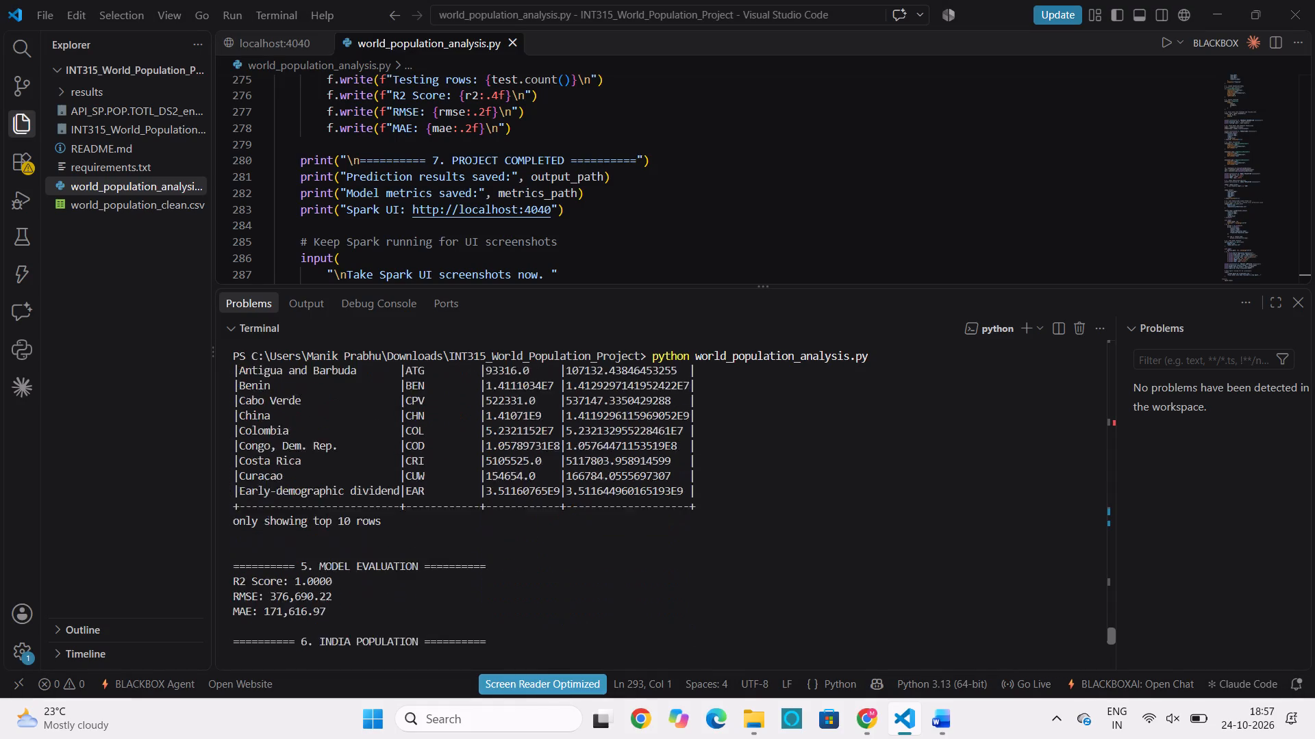
{"action": "scroll", "coordinate": [330, 404], "scroll_direction": "down", "scroll_amount": 2}
{"action": "scroll", "coordinate": [510, 451], "scroll_direction": "down", "scroll_amount": 1}
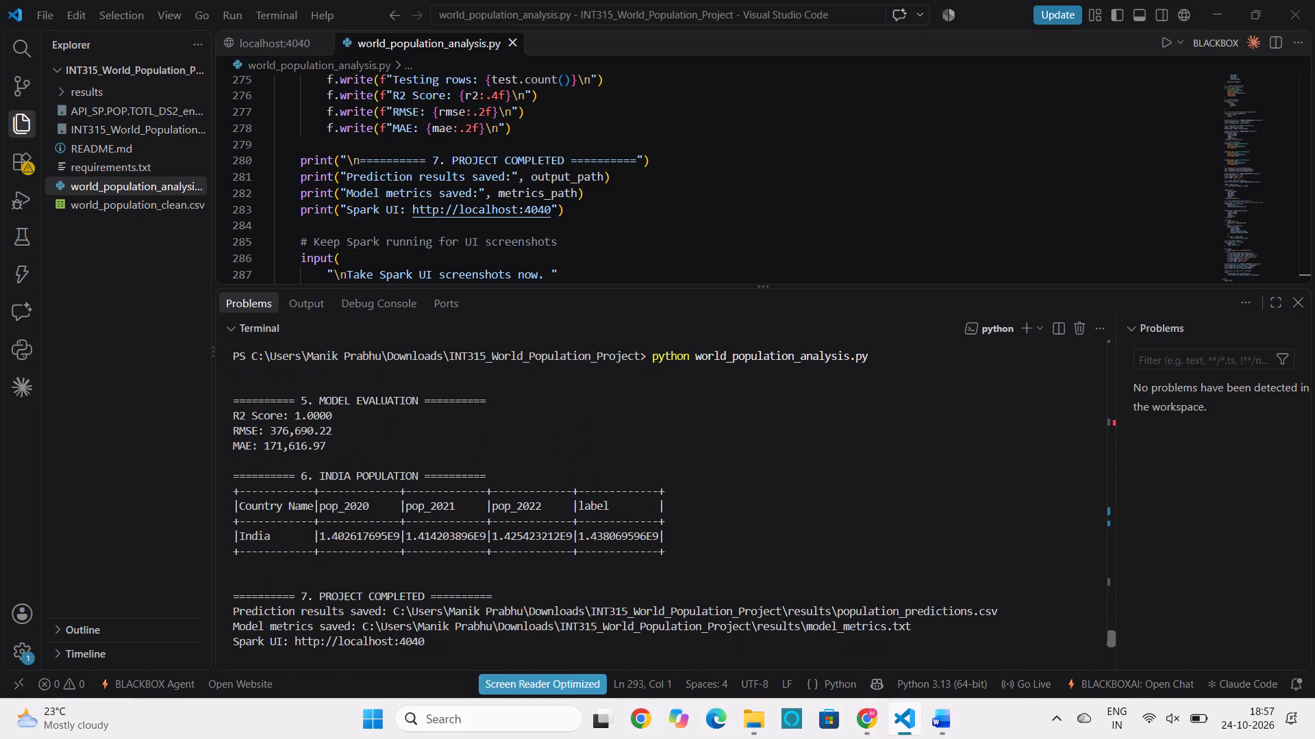
{"action": "scroll", "coordinate": [510, 451], "scroll_direction": "down", "scroll_amount": 2}
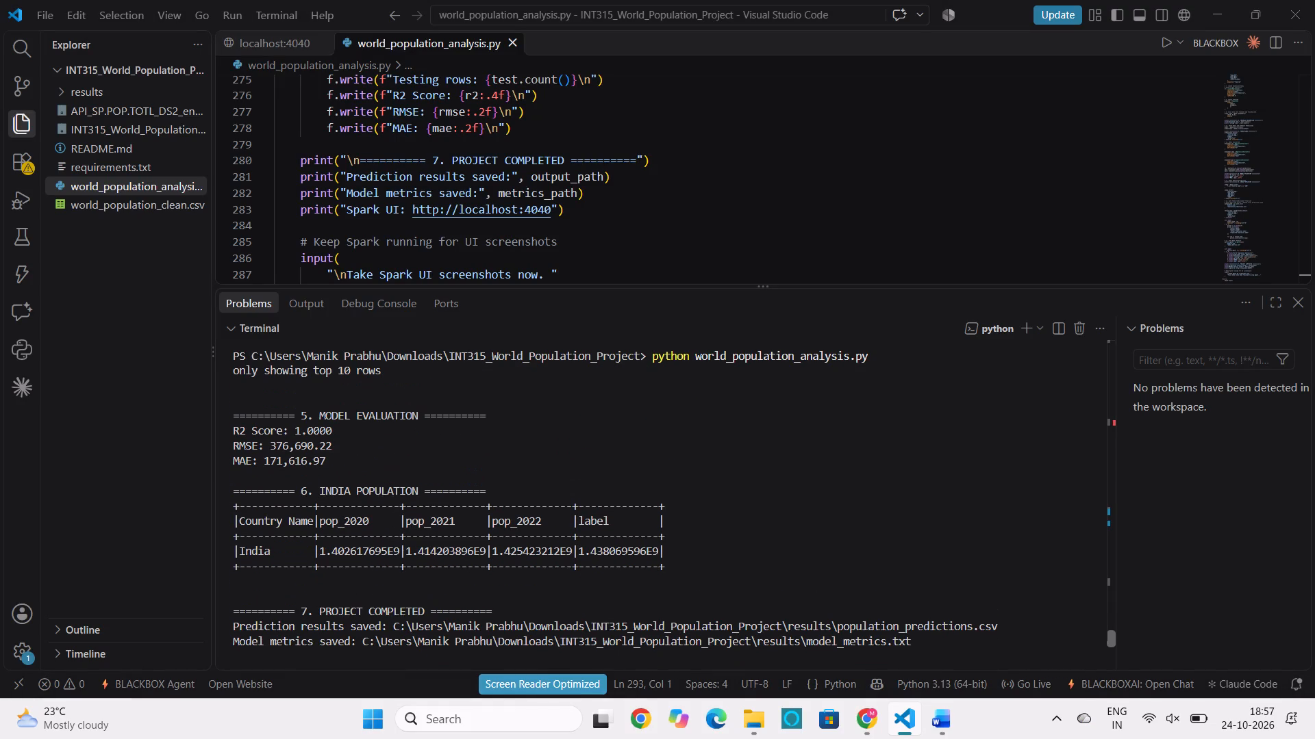
{"action": "key", "text": "shift+super+s"}
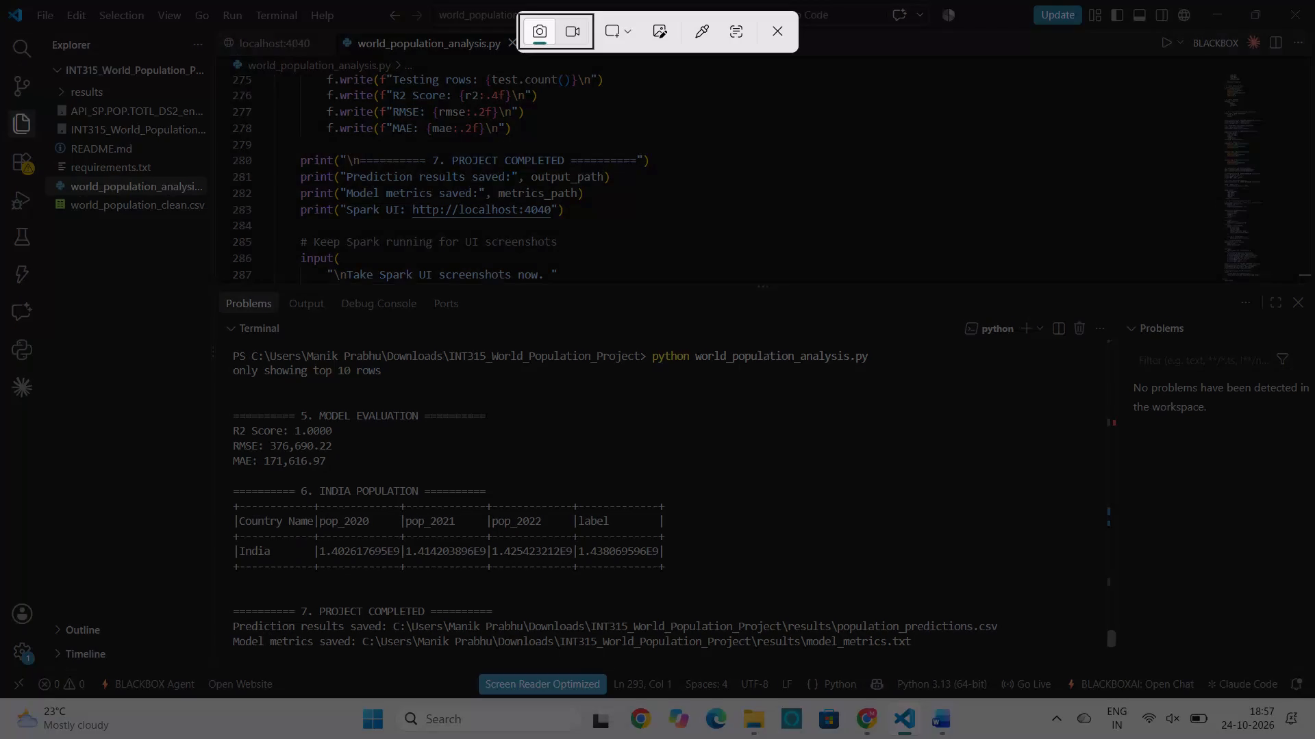
{"action": "left_click_drag", "start_coordinate": [227, 386], "coordinate": [699, 604]}
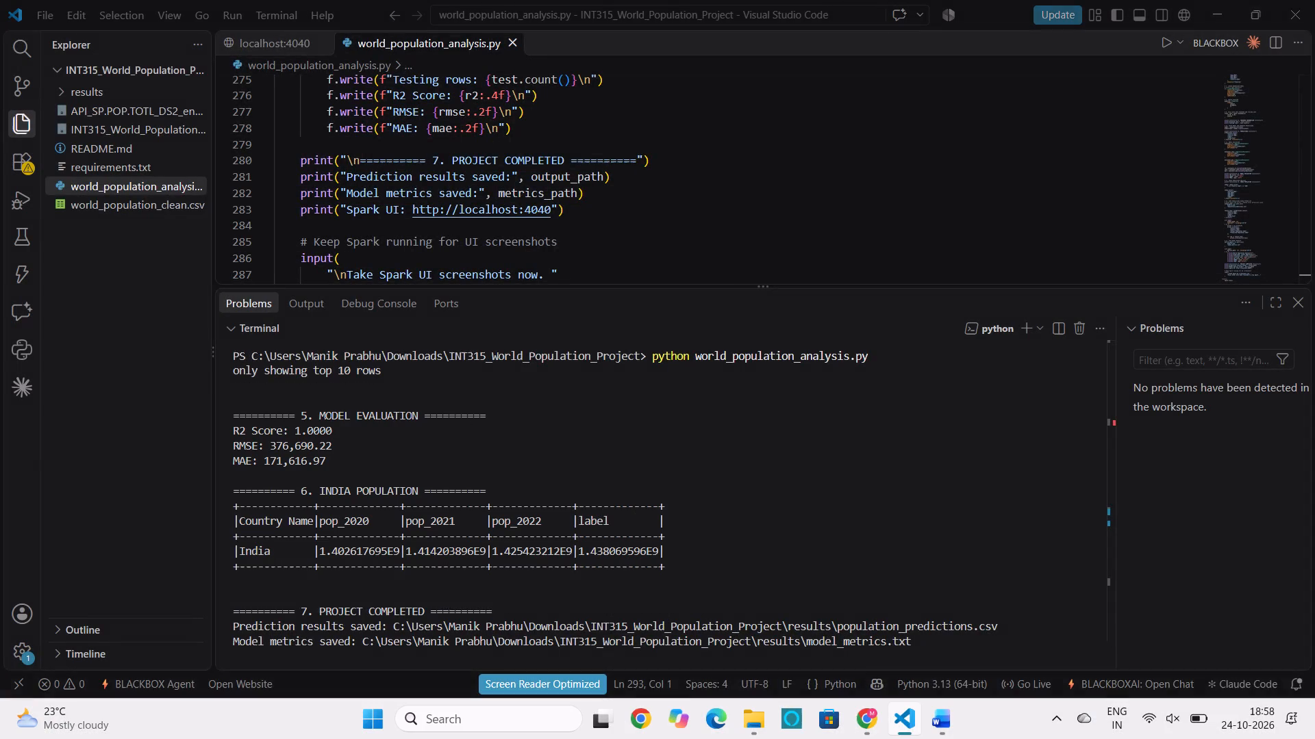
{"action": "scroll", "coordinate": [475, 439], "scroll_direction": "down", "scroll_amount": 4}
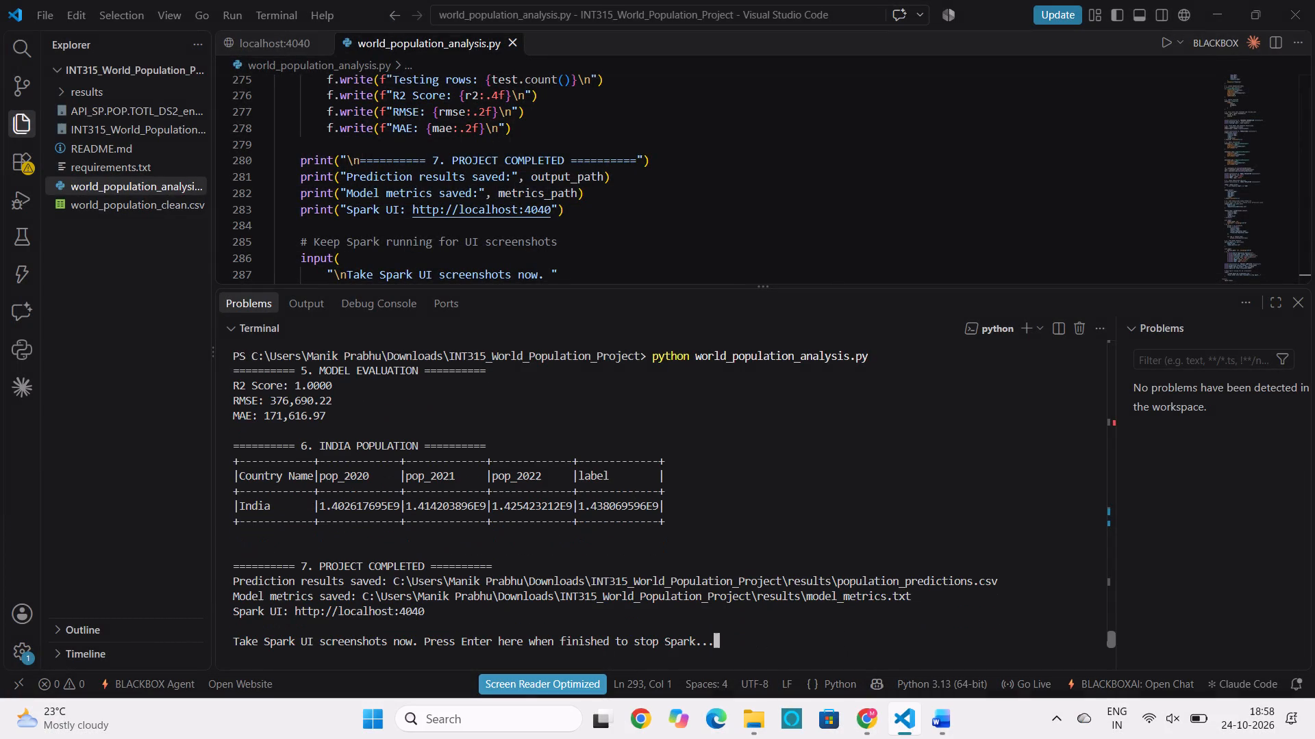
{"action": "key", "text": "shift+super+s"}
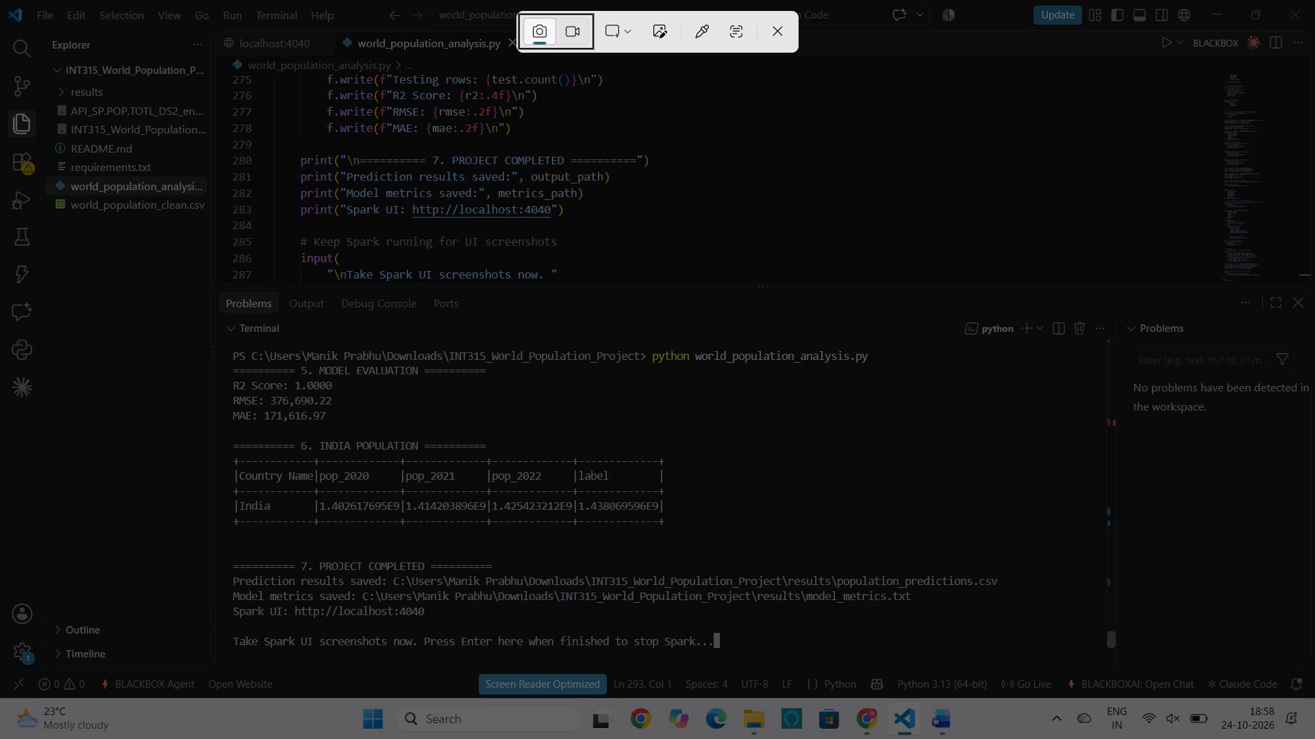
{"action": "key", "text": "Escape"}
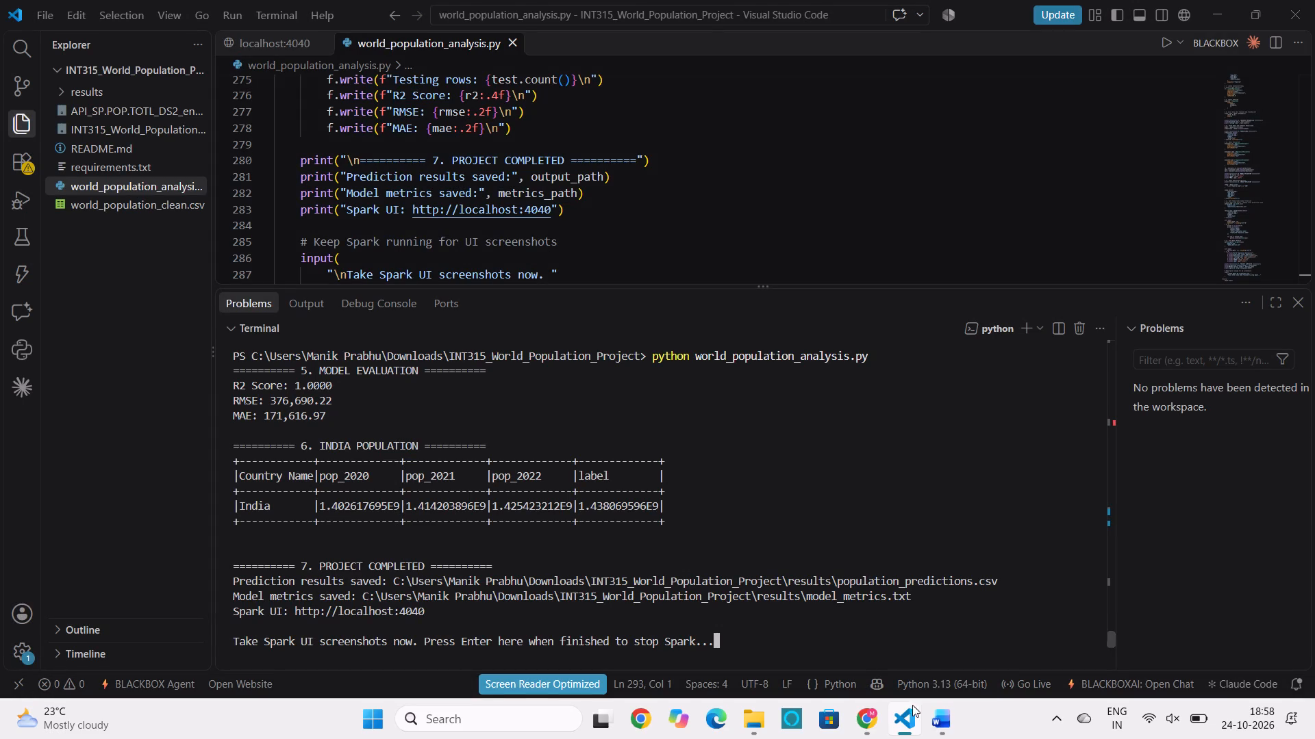
Switch to the Word report and examine which screenshots the placeholders in sections 9 and 10 require.
{"action": "left_click", "coordinate": [934, 711]}
{"action": "scroll", "coordinate": [704, 231], "scroll_direction": "up", "scroll_amount": 2}
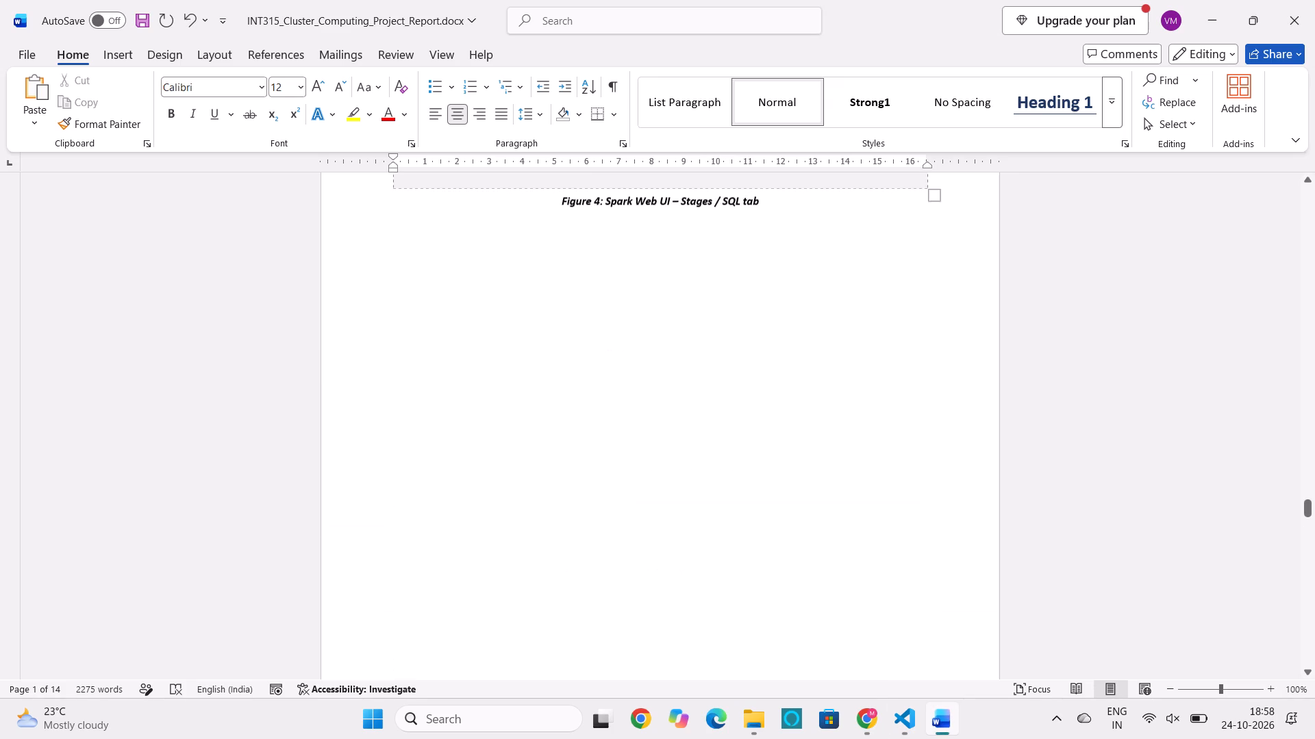
{"action": "scroll", "coordinate": [704, 231], "scroll_direction": "up", "scroll_amount": 7}
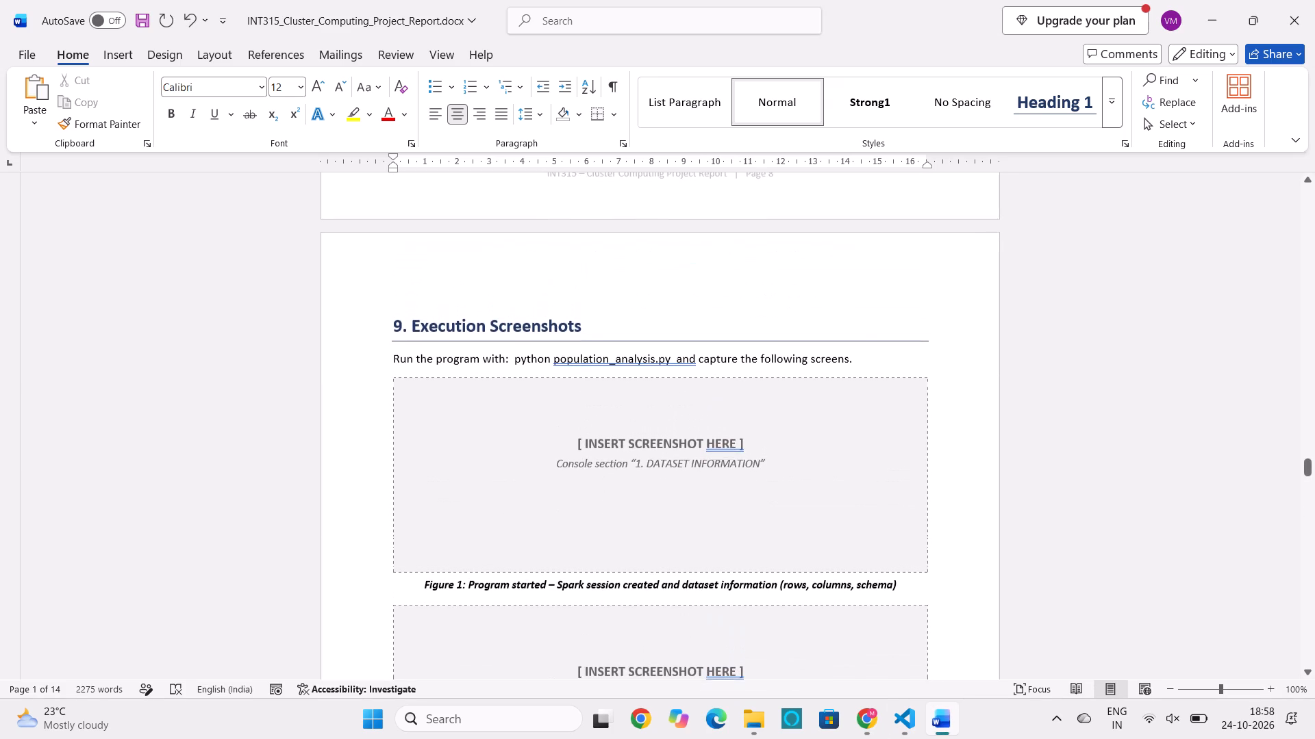
{"action": "scroll", "coordinate": [704, 231], "scroll_direction": "down", "scroll_amount": 7}
{"action": "scroll", "coordinate": [704, 231], "scroll_direction": "right", "scroll_amount": 1}
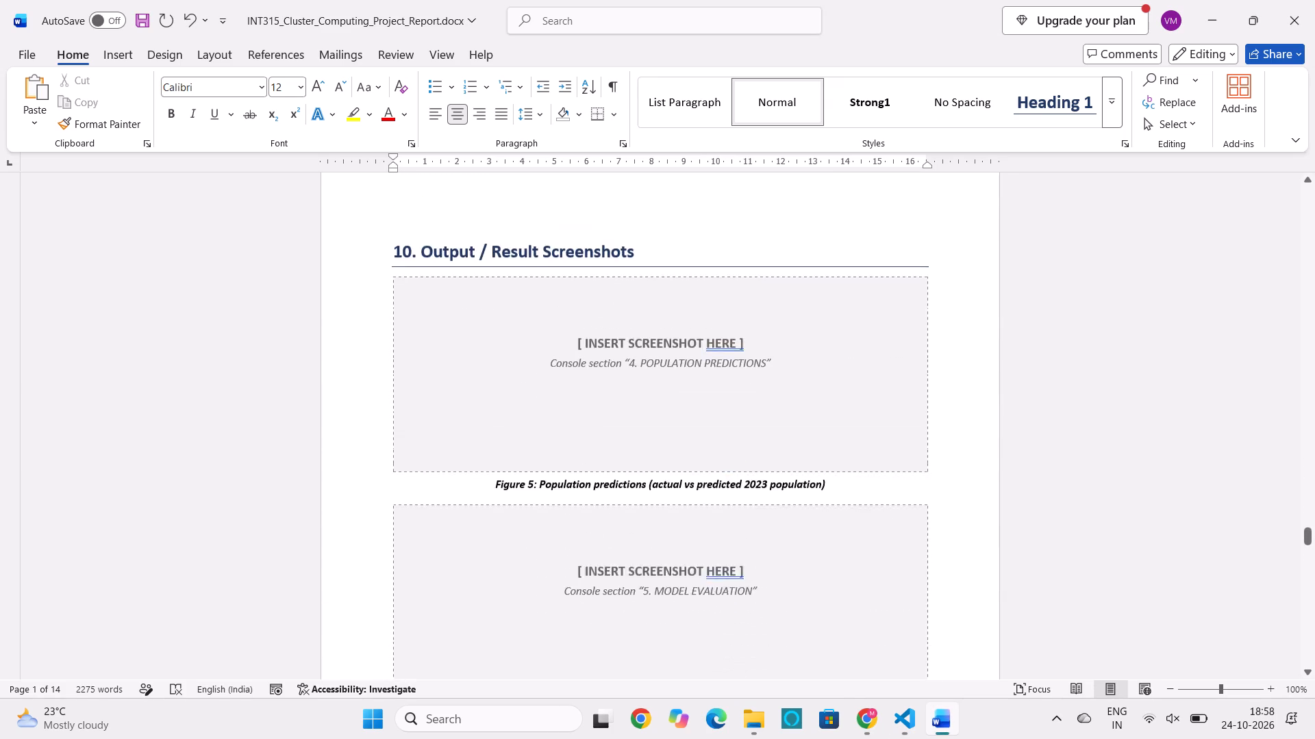
{"action": "scroll", "coordinate": [704, 231], "scroll_direction": "right", "scroll_amount": 1}
{"action": "scroll", "coordinate": [704, 231], "scroll_direction": "up", "scroll_amount": 7}
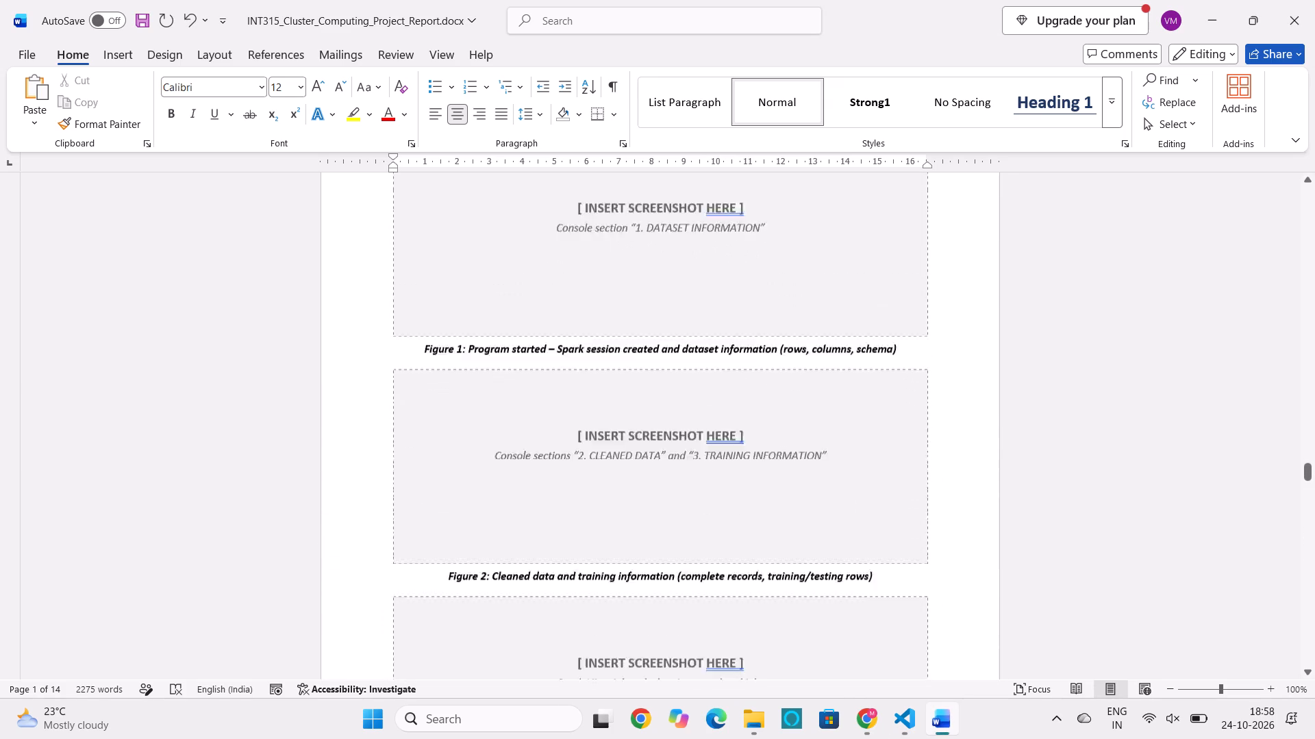
{"action": "scroll", "coordinate": [704, 231], "scroll_direction": "up", "scroll_amount": 1}
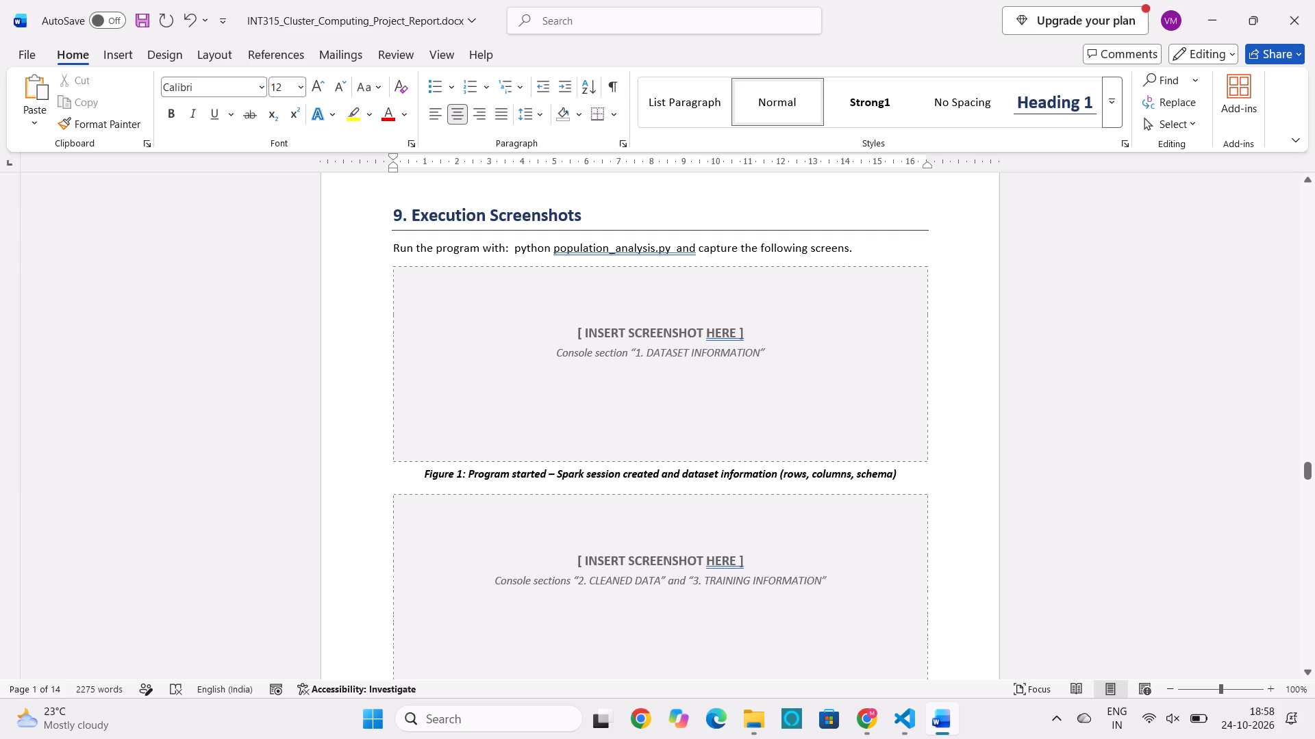
{"action": "scroll", "coordinate": [637, 355], "scroll_direction": "right", "scroll_amount": 1}
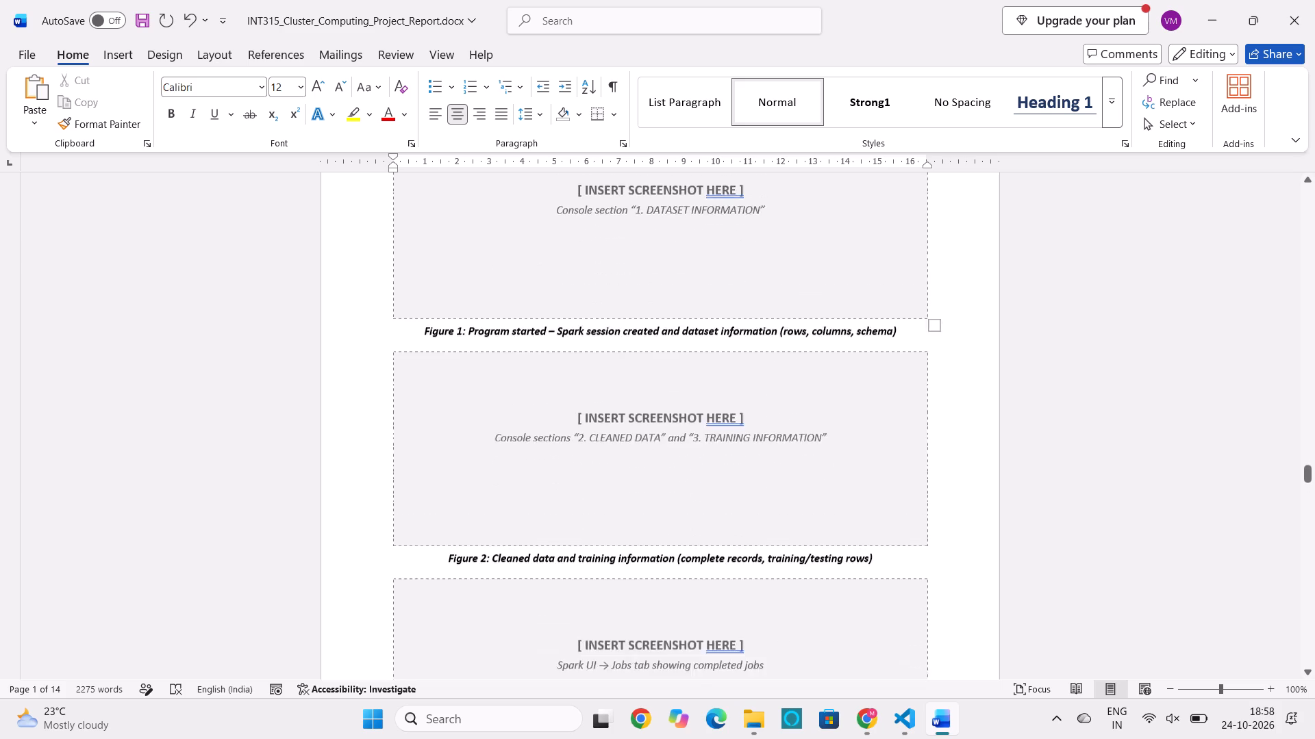
{"action": "scroll", "coordinate": [637, 355], "scroll_direction": "right", "scroll_amount": 2}
{"action": "scroll", "coordinate": [637, 355], "scroll_direction": "down", "scroll_amount": 4}
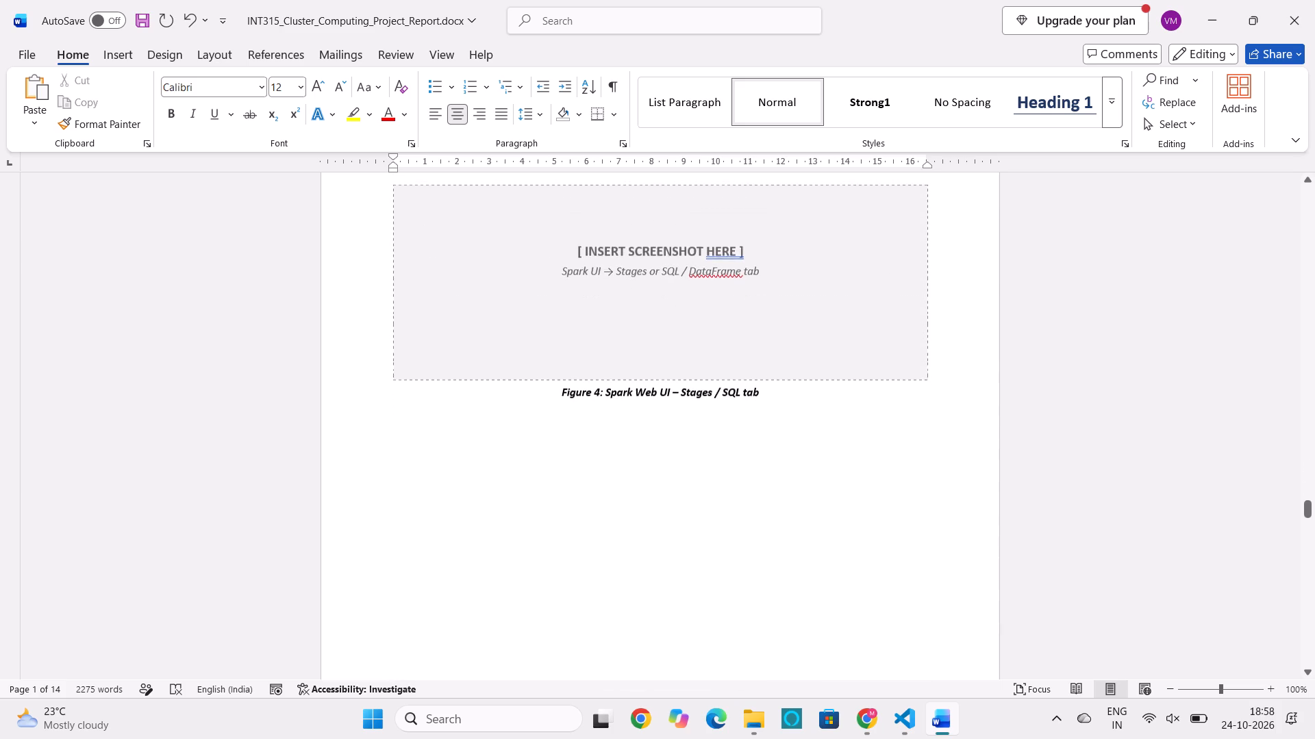
{"action": "scroll", "coordinate": [637, 355], "scroll_direction": "down", "scroll_amount": 1}
{"action": "scroll", "coordinate": [637, 355], "scroll_direction": "up", "scroll_amount": 4}
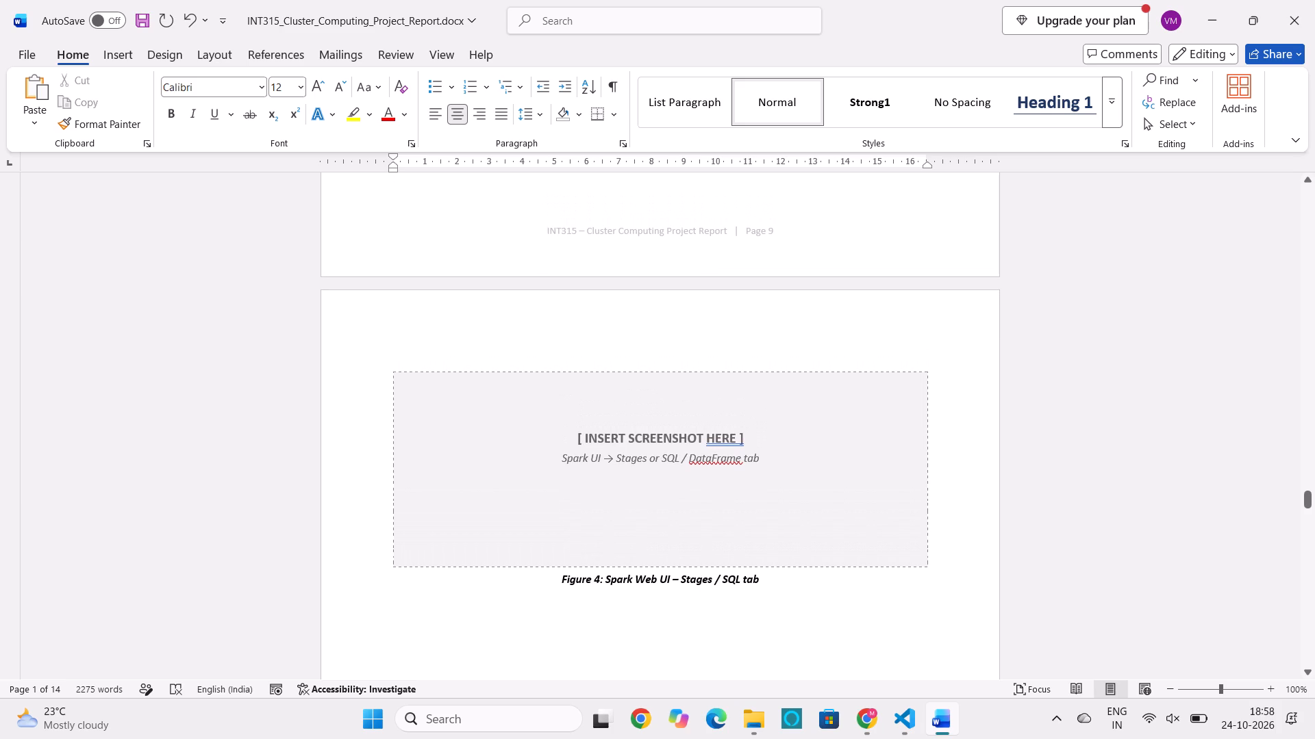
{"action": "scroll", "coordinate": [637, 355], "scroll_direction": "up", "scroll_amount": 2}
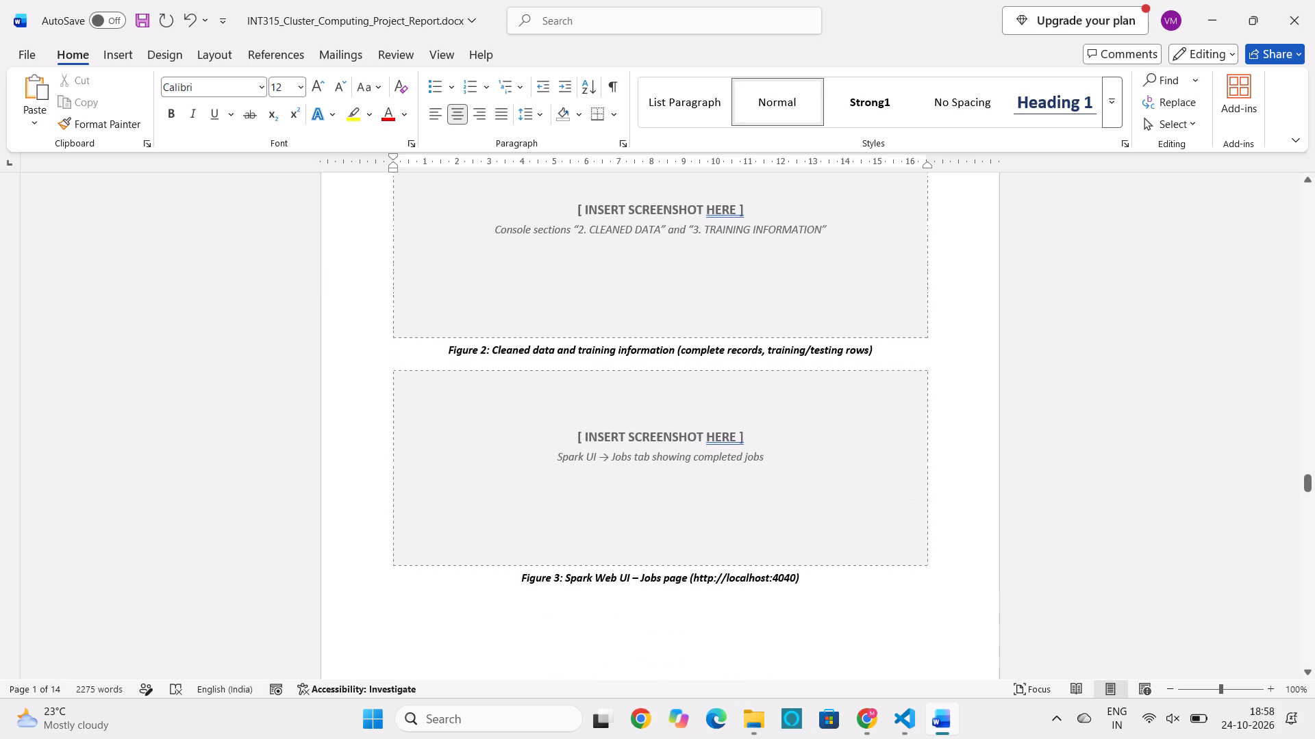
{"action": "scroll", "coordinate": [637, 355], "scroll_direction": "down", "scroll_amount": 6}
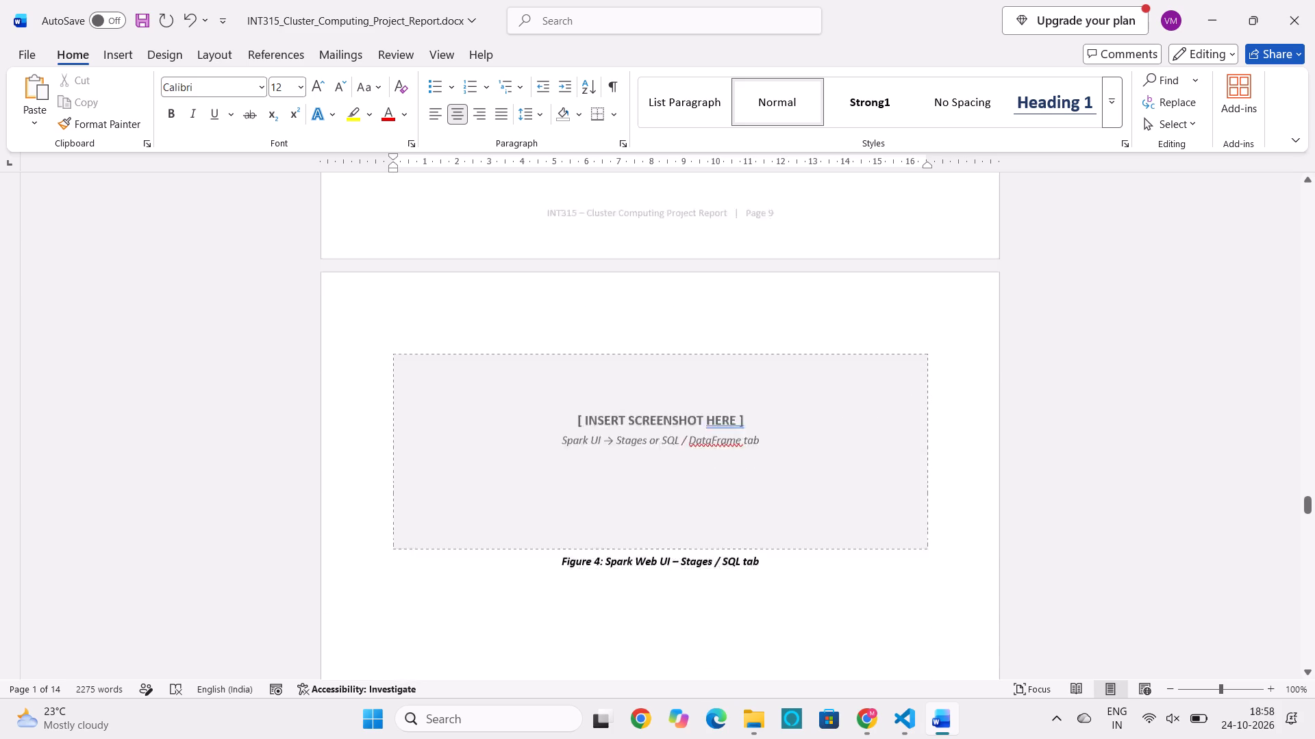
{"action": "scroll", "coordinate": [637, 355], "scroll_direction": "down", "scroll_amount": 3}
{"action": "scroll", "coordinate": [637, 355], "scroll_direction": "up", "scroll_amount": 2}
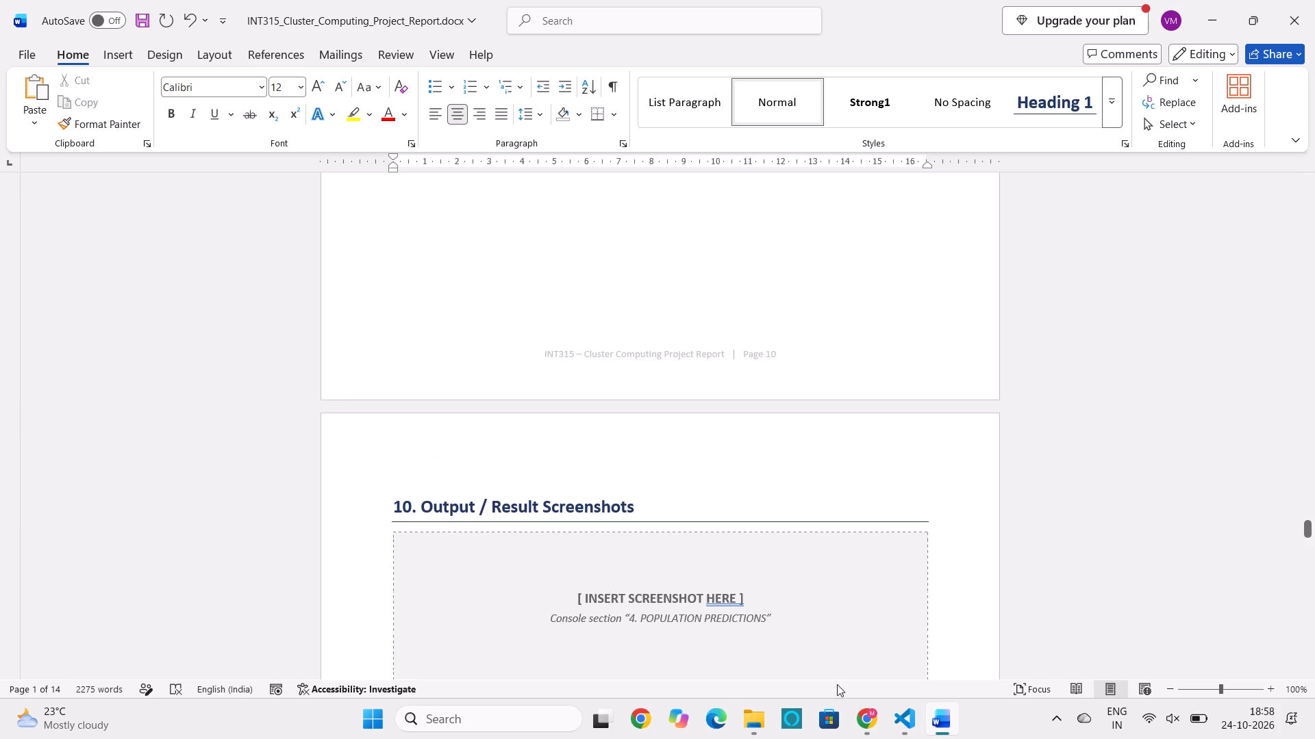
Switch to Visual Studio Code and examine the results folder's contents, opening model_metrics.txt for viewing.
{"action": "left_click", "coordinate": [906, 730]}
{"action": "scroll", "coordinate": [660, 332], "scroll_direction": "down", "scroll_amount": 1}
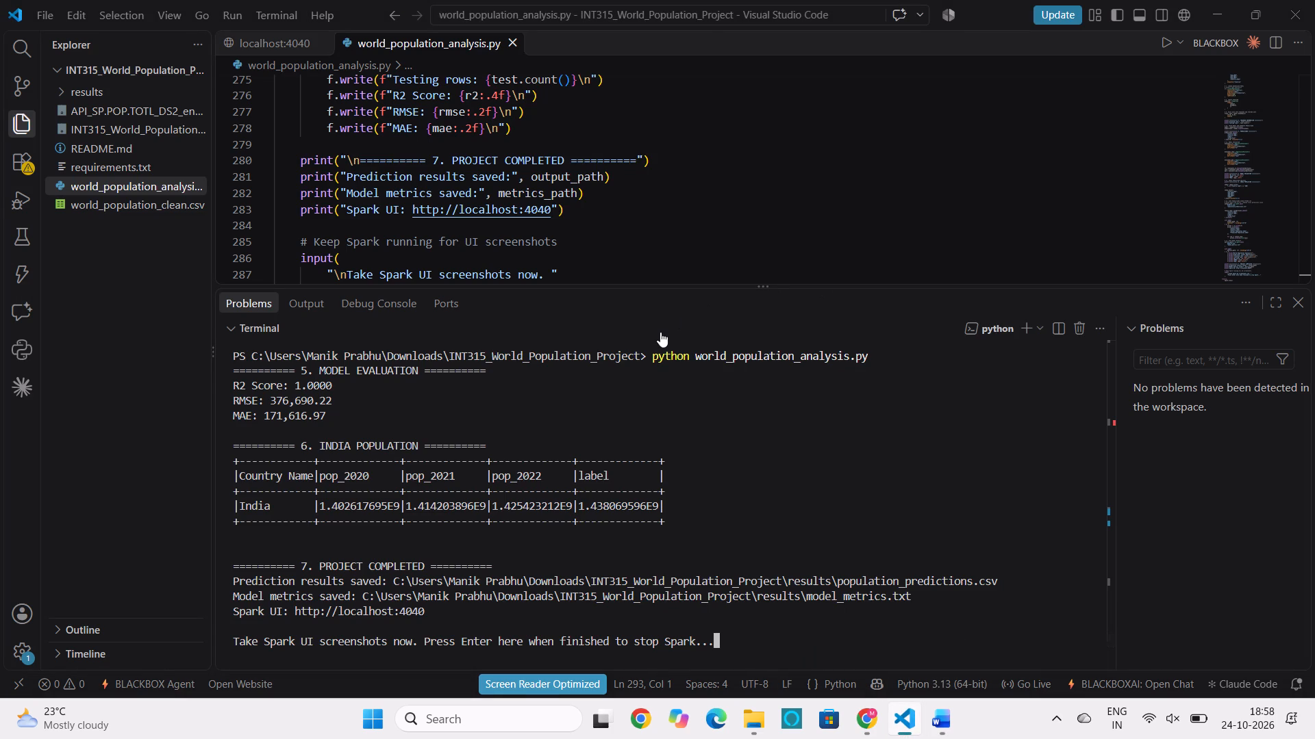
{"action": "scroll", "coordinate": [660, 332], "scroll_direction": "down", "scroll_amount": 1}
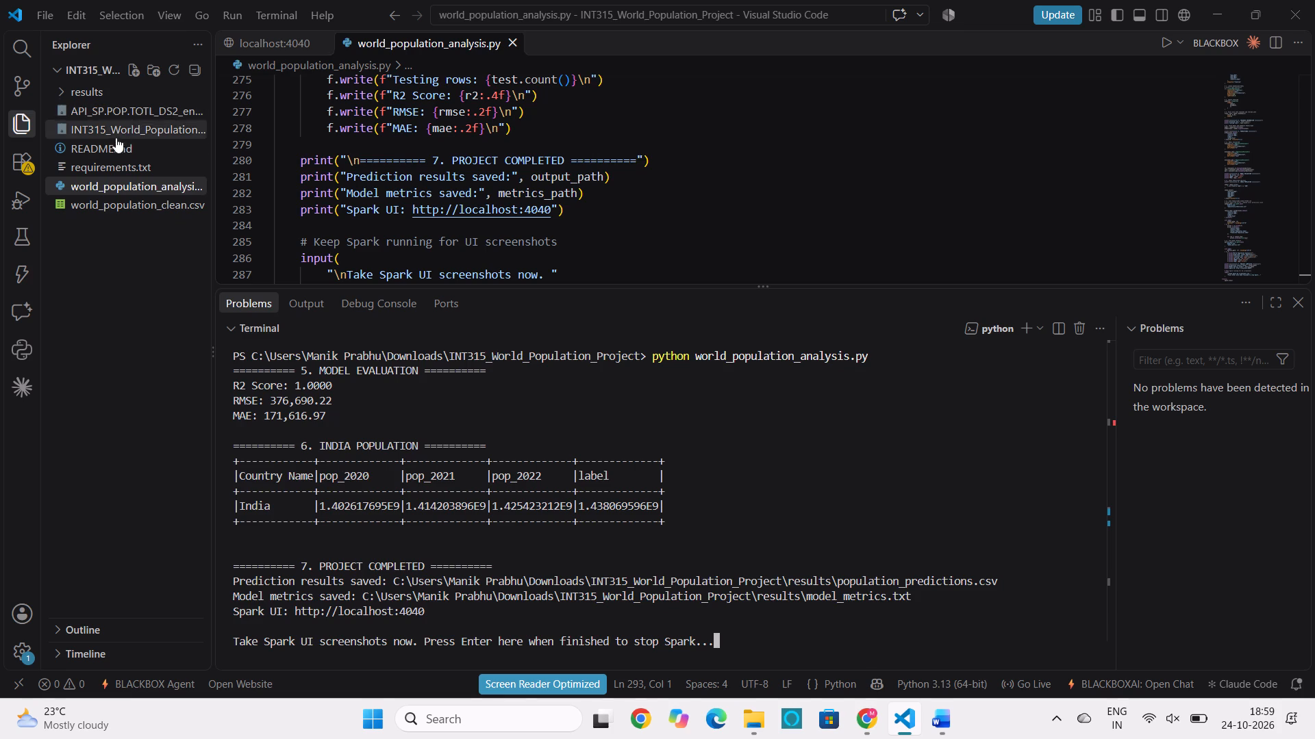
{"action": "double_click", "coordinate": [133, 88]}
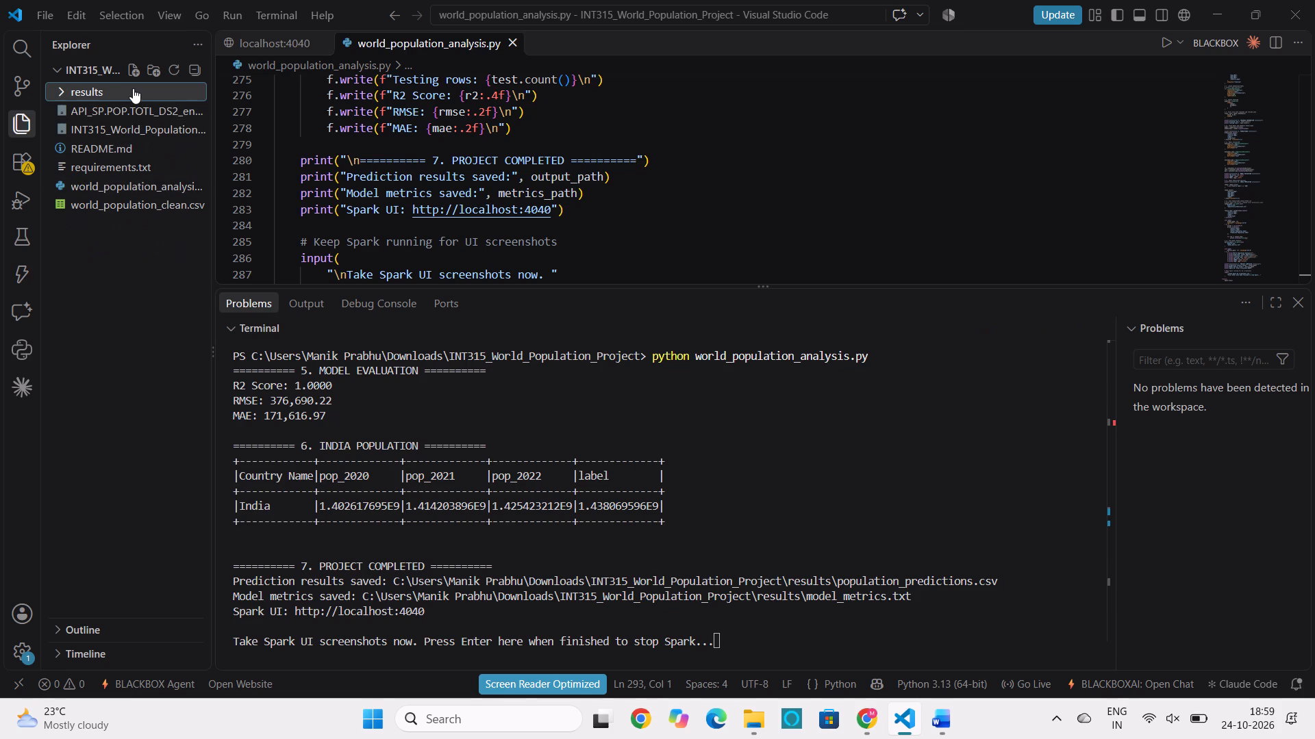
{"action": "left_click", "coordinate": [133, 88]}
{"action": "left_click", "coordinate": [119, 104]}
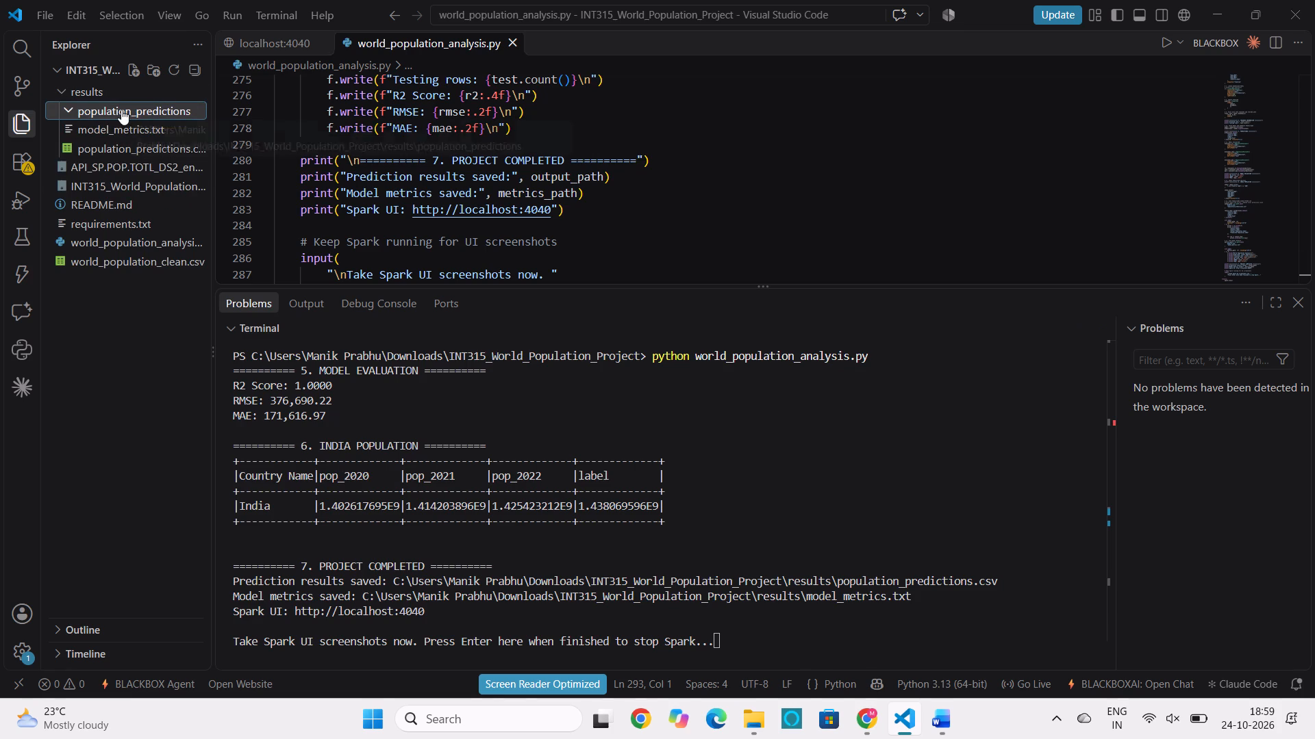
{"action": "left_click", "coordinate": [121, 109]}
{"action": "left_click", "coordinate": [121, 123]}
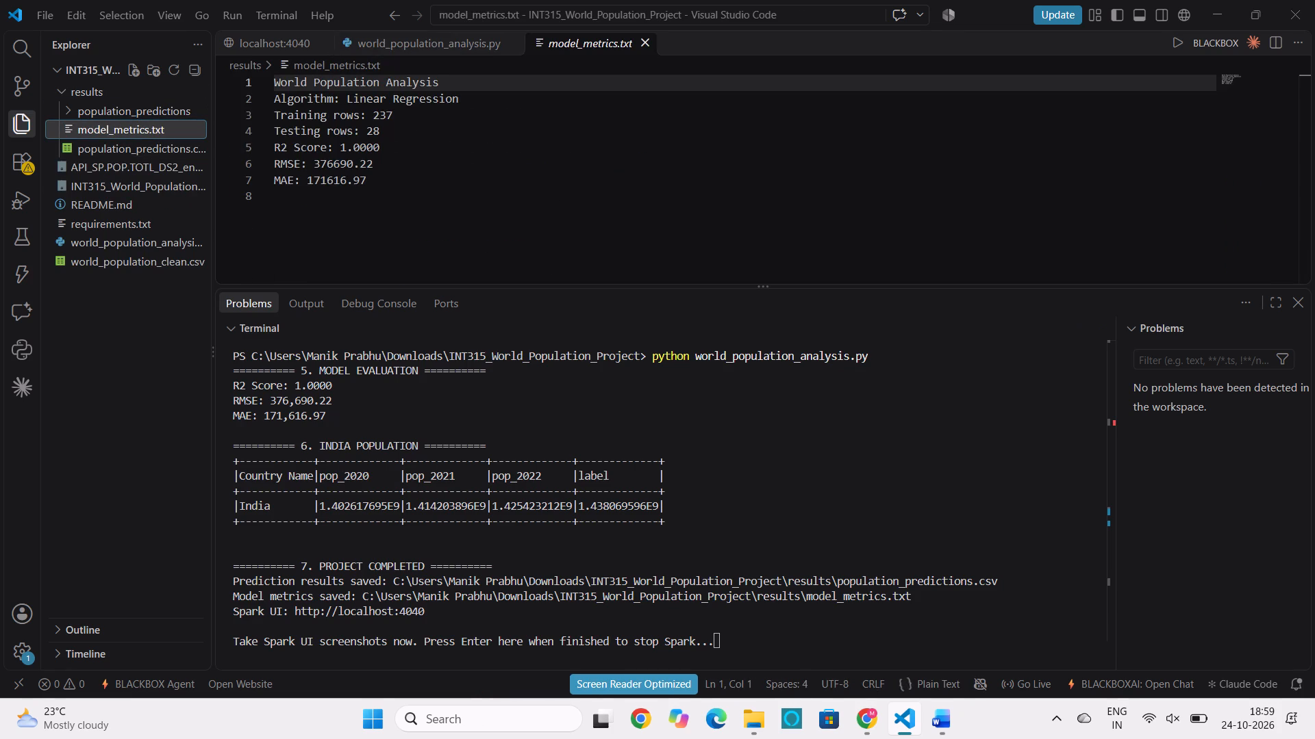
{"action": "scroll", "coordinate": [354, 163], "scroll_direction": "up", "scroll_amount": 1}
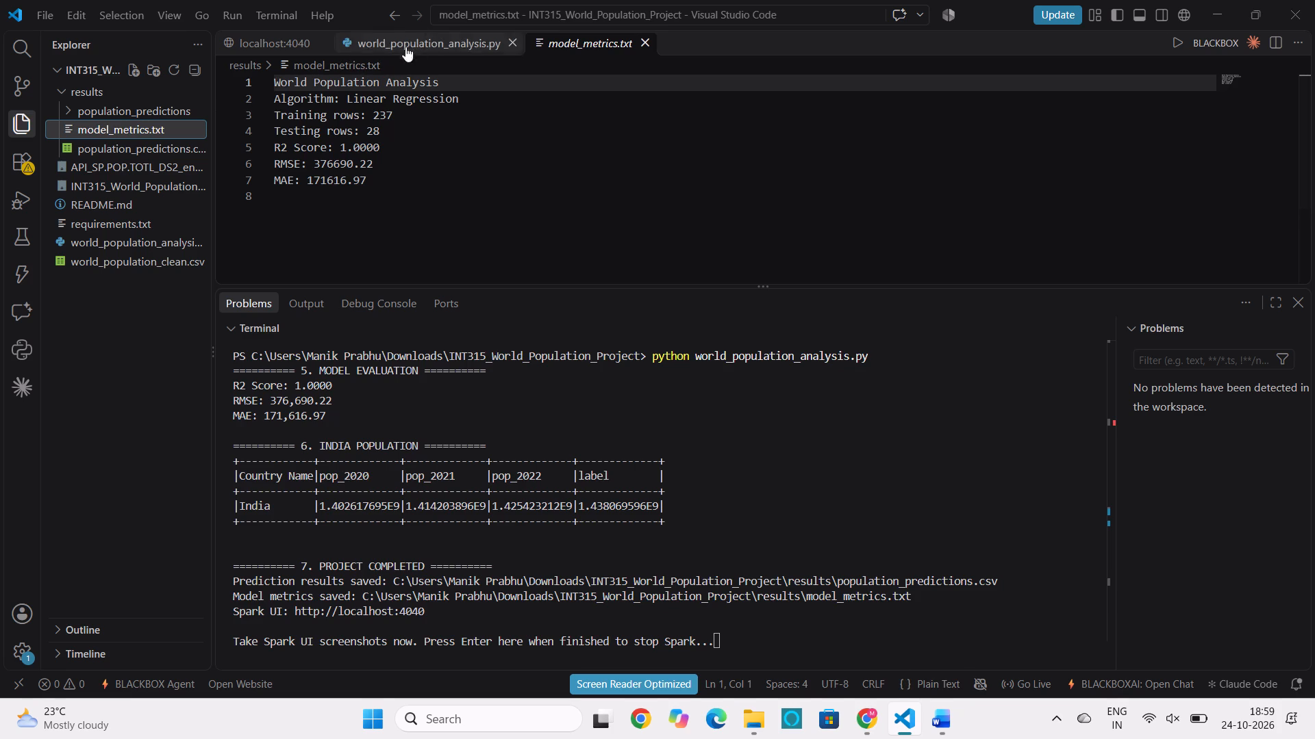
{"action": "left_click", "coordinate": [241, 62]}
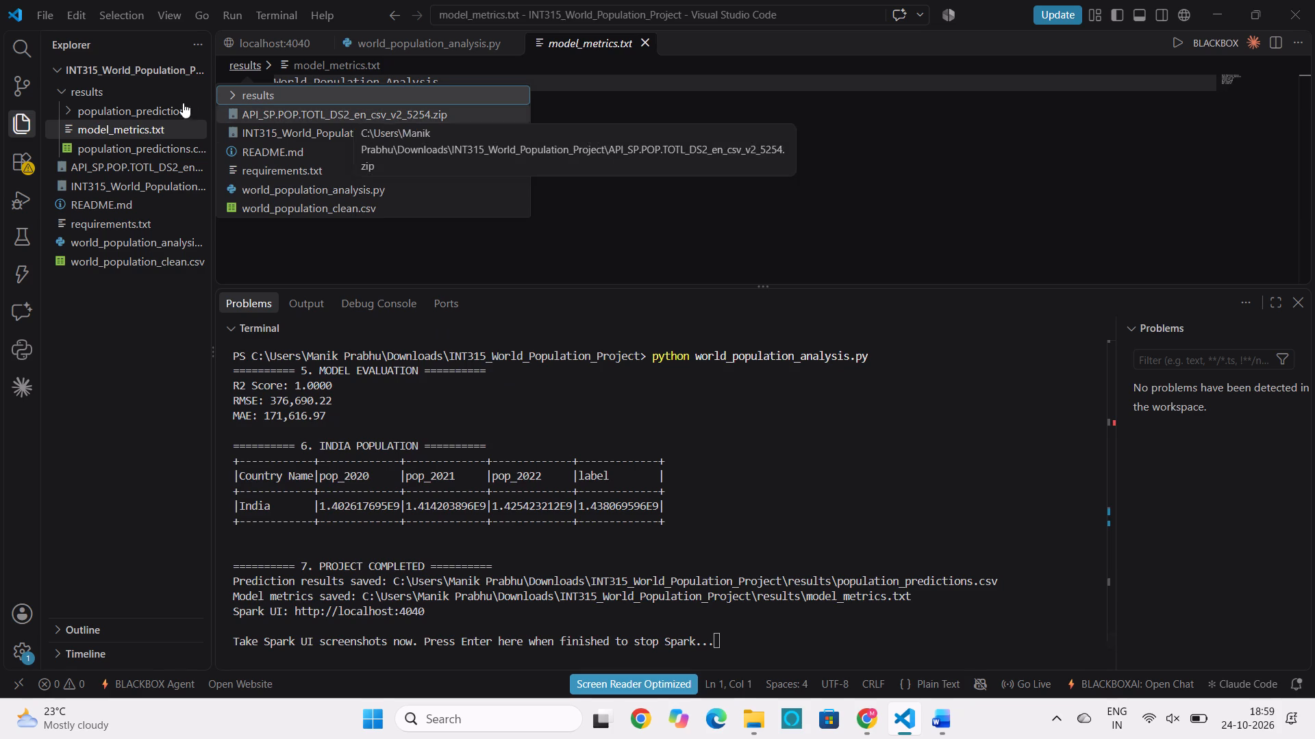
{"action": "left_click", "coordinate": [154, 127]}
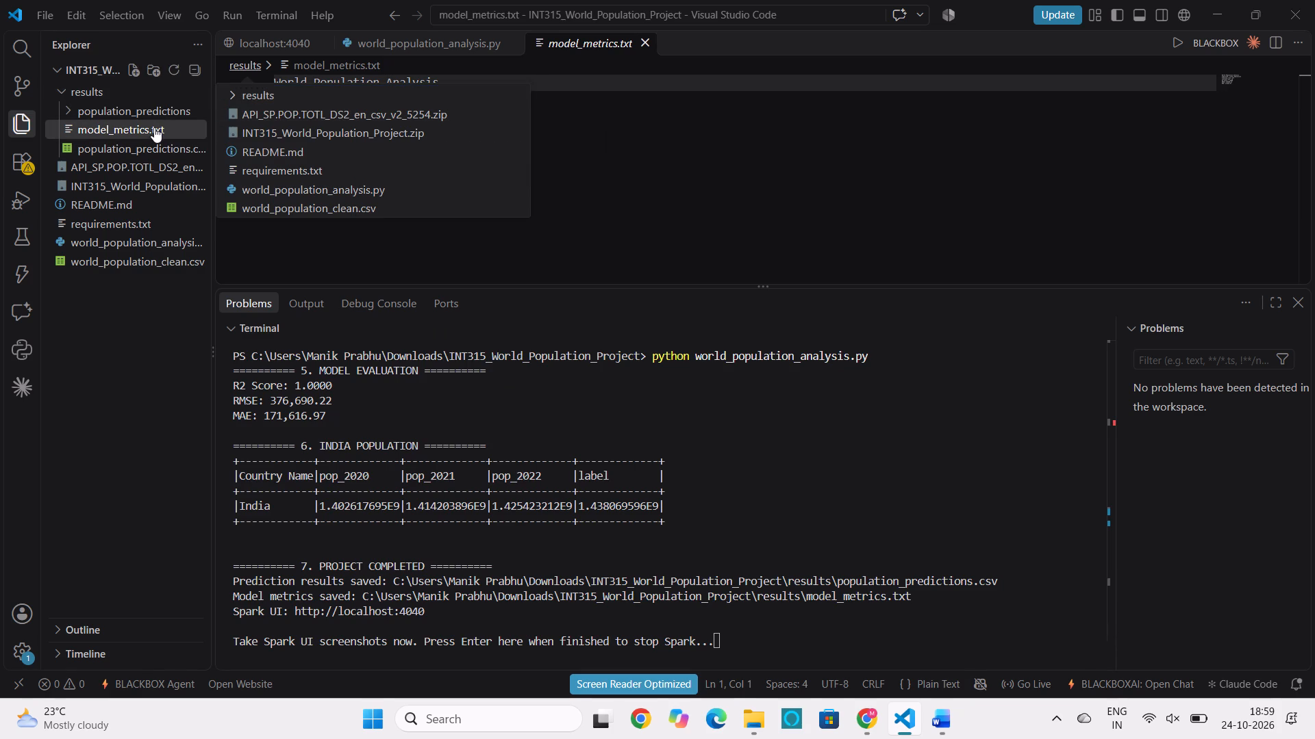
{"action": "left_click", "coordinate": [150, 103]}
{"action": "left_click", "coordinate": [150, 103]}
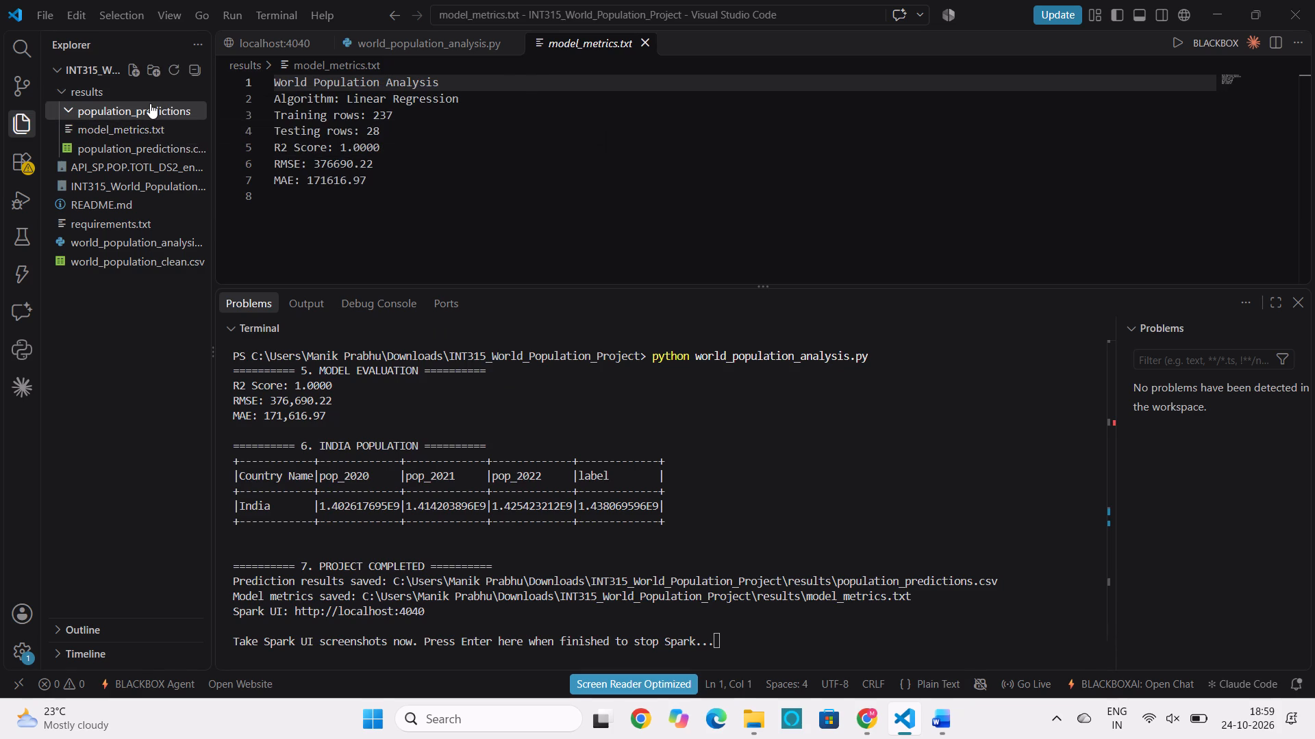
{"action": "left_click", "coordinate": [150, 103]}
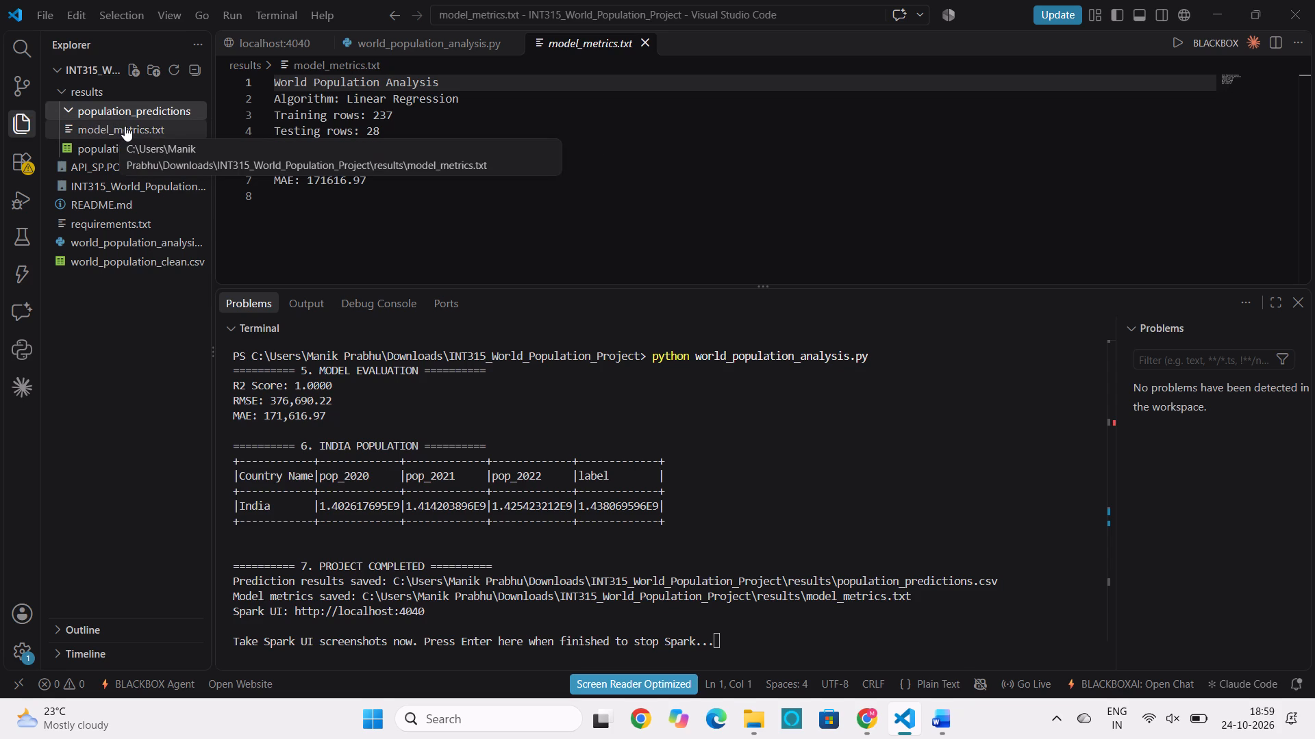
{"action": "left_click", "coordinate": [125, 126]}
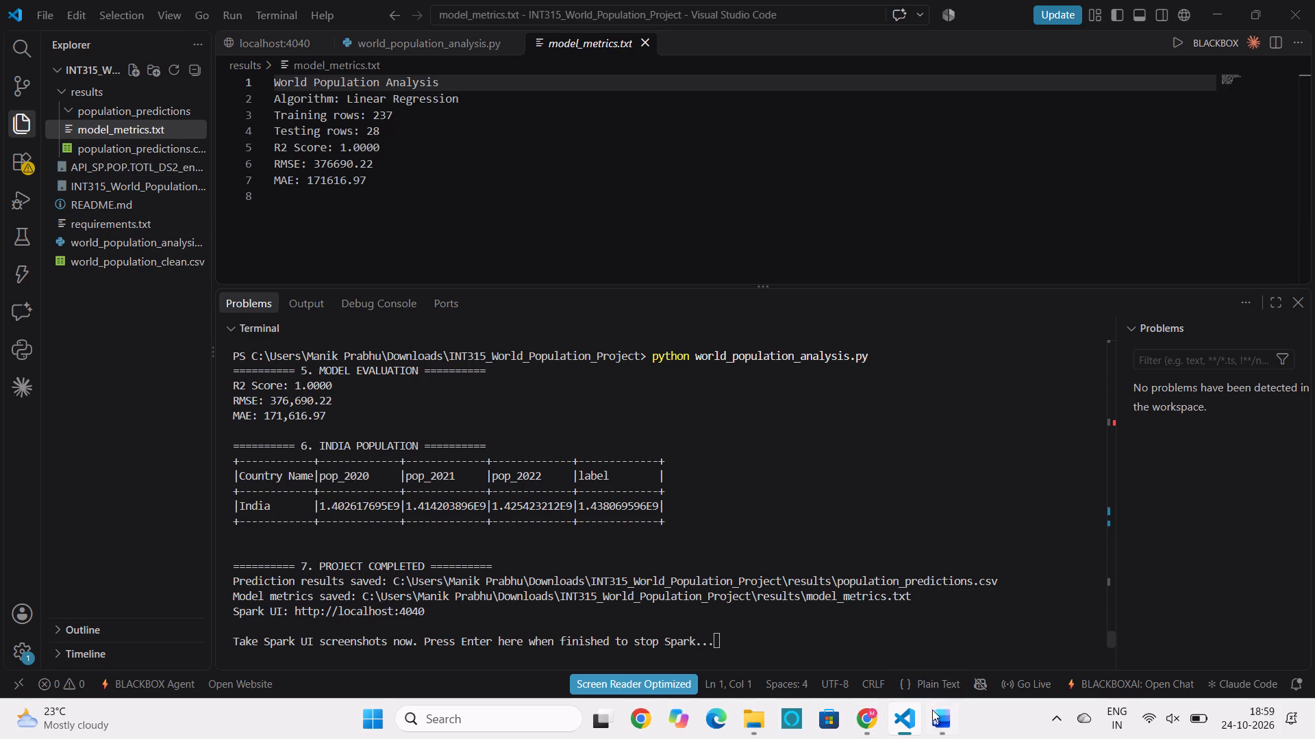
Compare the section 10 placeholders in the Word report with the predictions and model evaluation output in the Visual Studio Code terminal.
{"action": "left_click", "coordinate": [948, 622]}
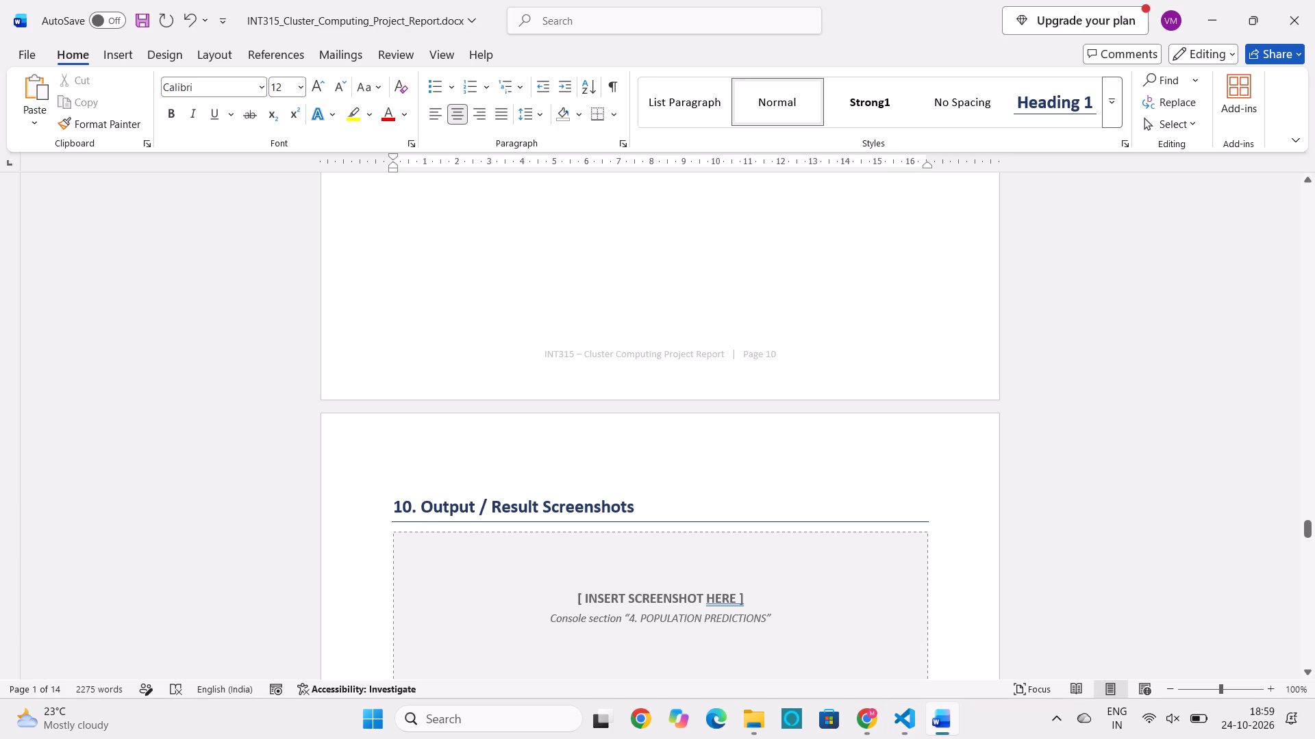
{"action": "scroll", "coordinate": [692, 303], "scroll_direction": "down", "scroll_amount": 2}
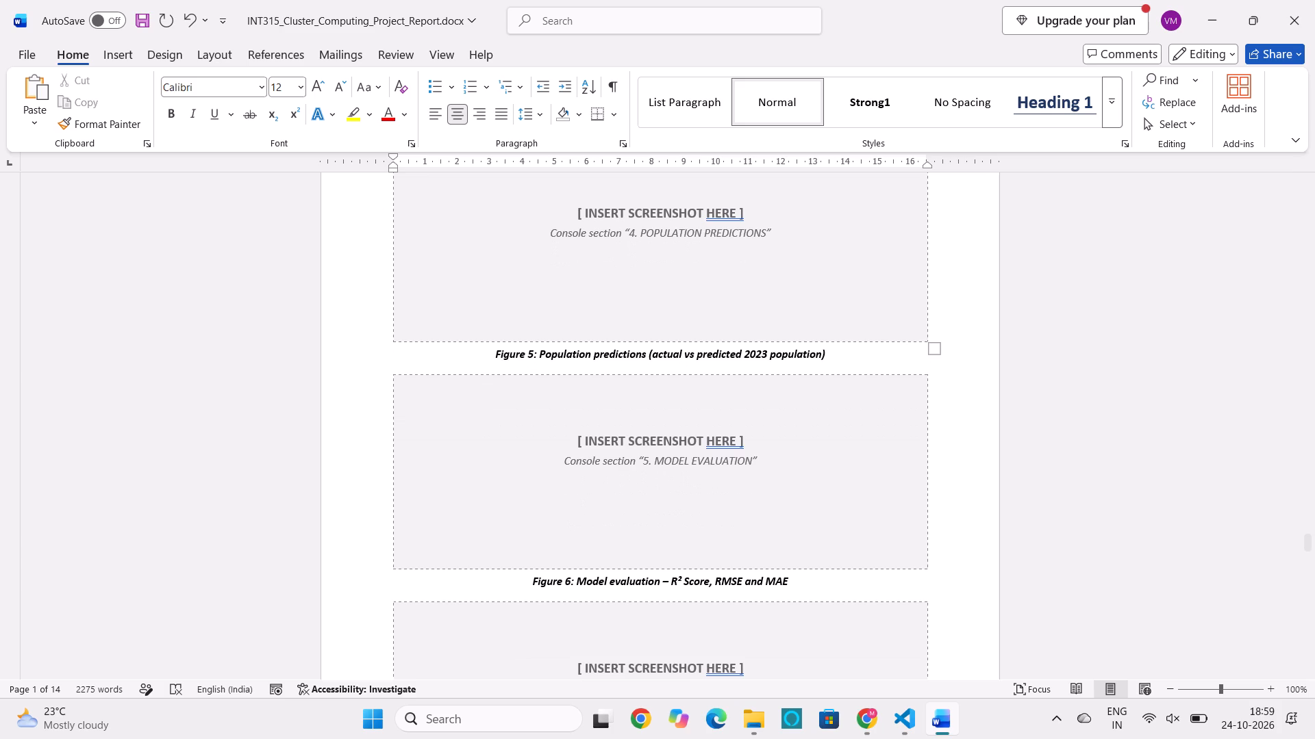
{"action": "left_click", "coordinate": [860, 712]}
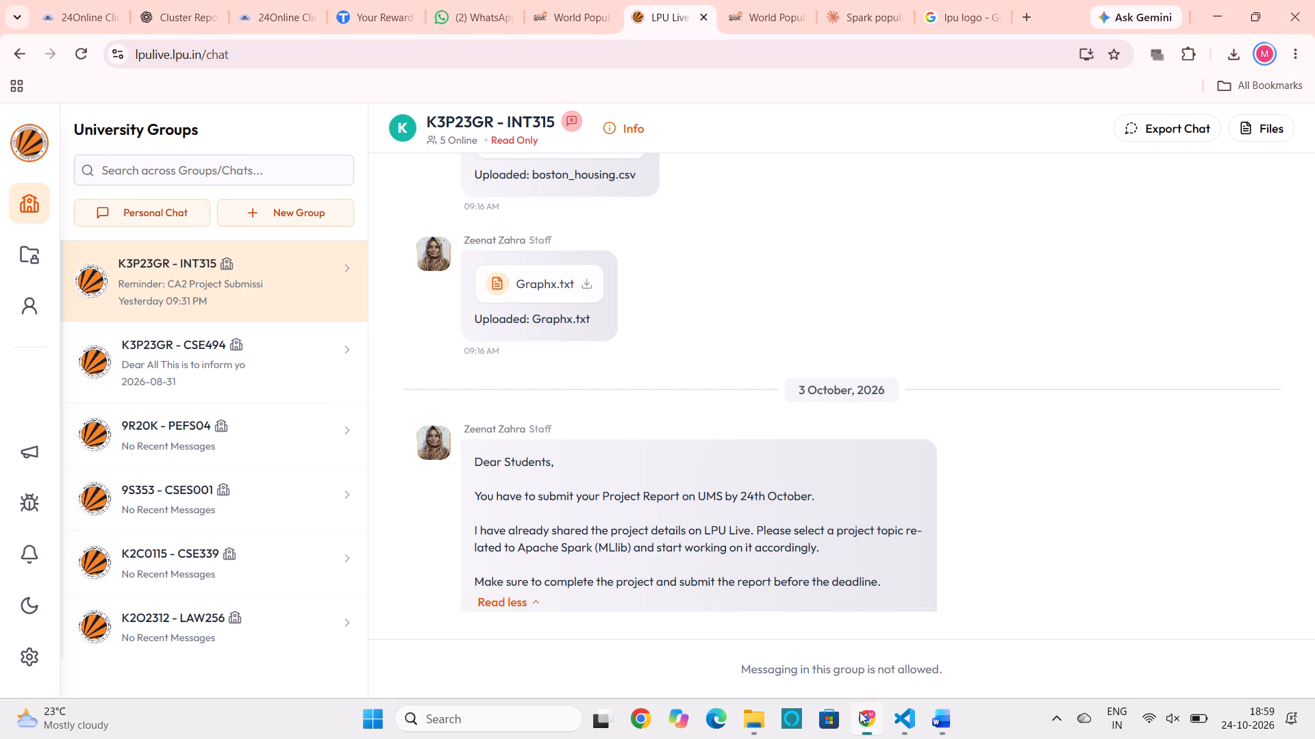
{"action": "left_click", "coordinate": [908, 738]}
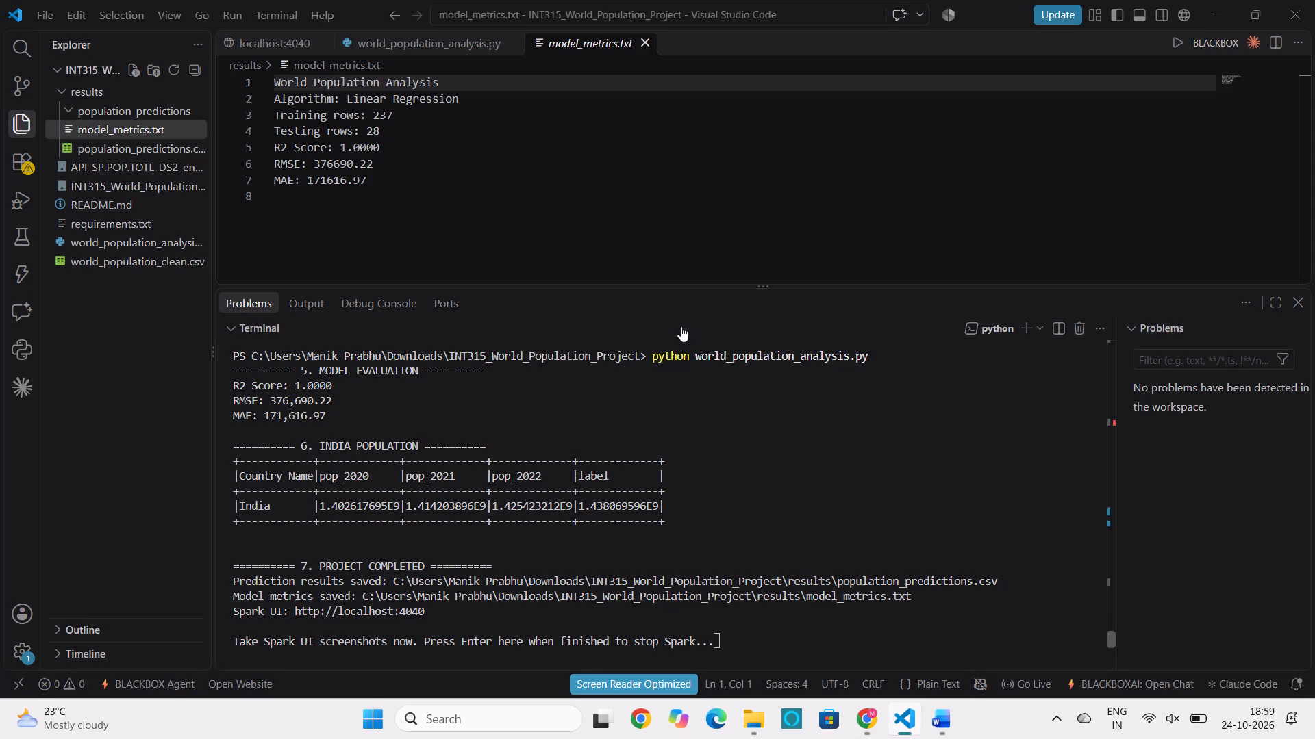
{"action": "scroll", "coordinate": [584, 190], "scroll_direction": "up", "scroll_amount": 1}
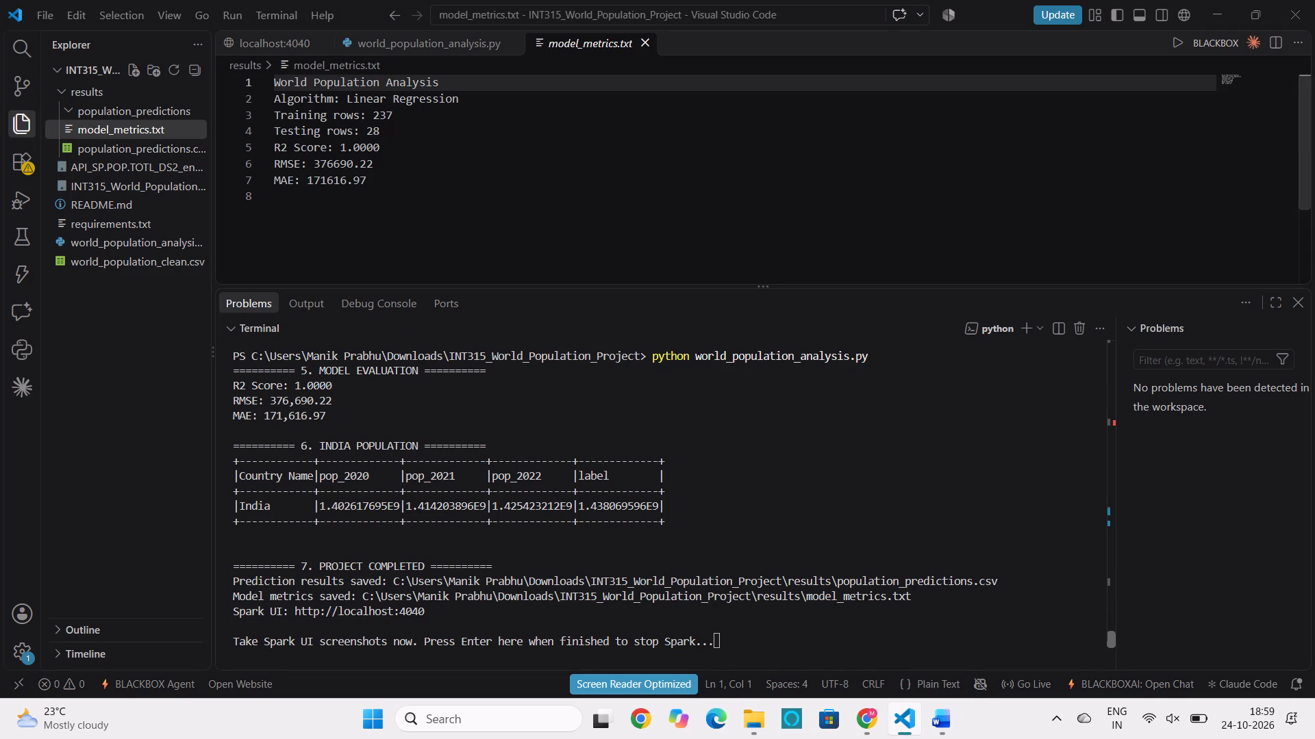
{"action": "scroll", "coordinate": [454, 454], "scroll_direction": "down", "scroll_amount": 1}
{"action": "scroll", "coordinate": [454, 454], "scroll_direction": "up", "scroll_amount": 3}
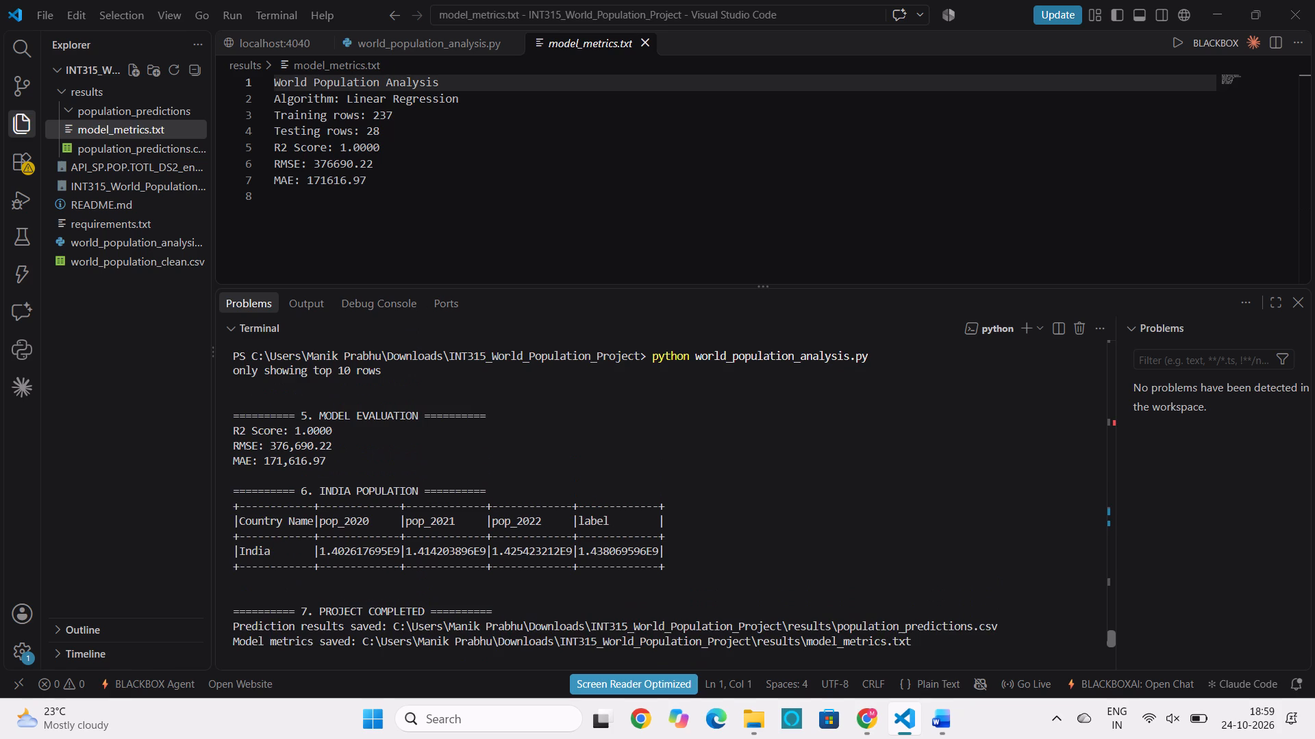
{"action": "scroll", "coordinate": [454, 454], "scroll_direction": "up", "scroll_amount": 6}
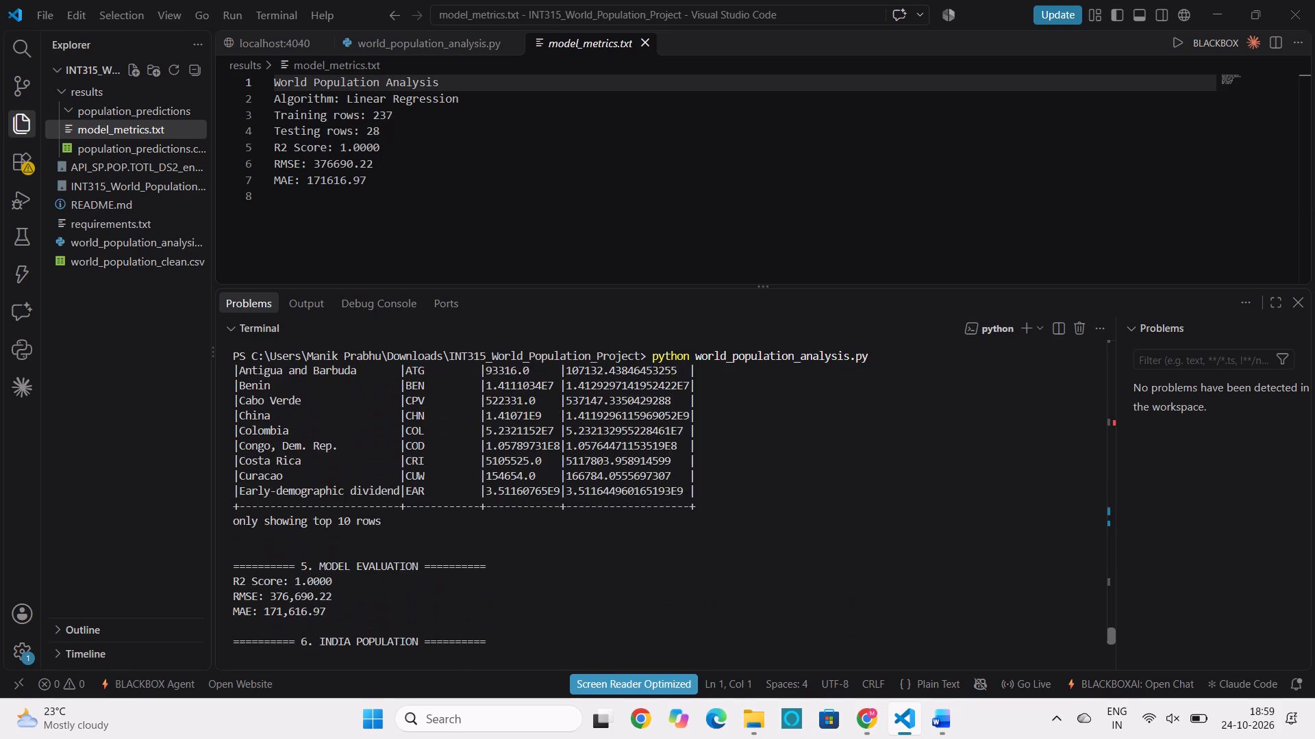
{"action": "scroll", "coordinate": [454, 454], "scroll_direction": "up", "scroll_amount": 1}
{"action": "scroll", "coordinate": [454, 454], "scroll_direction": "down", "scroll_amount": 1}
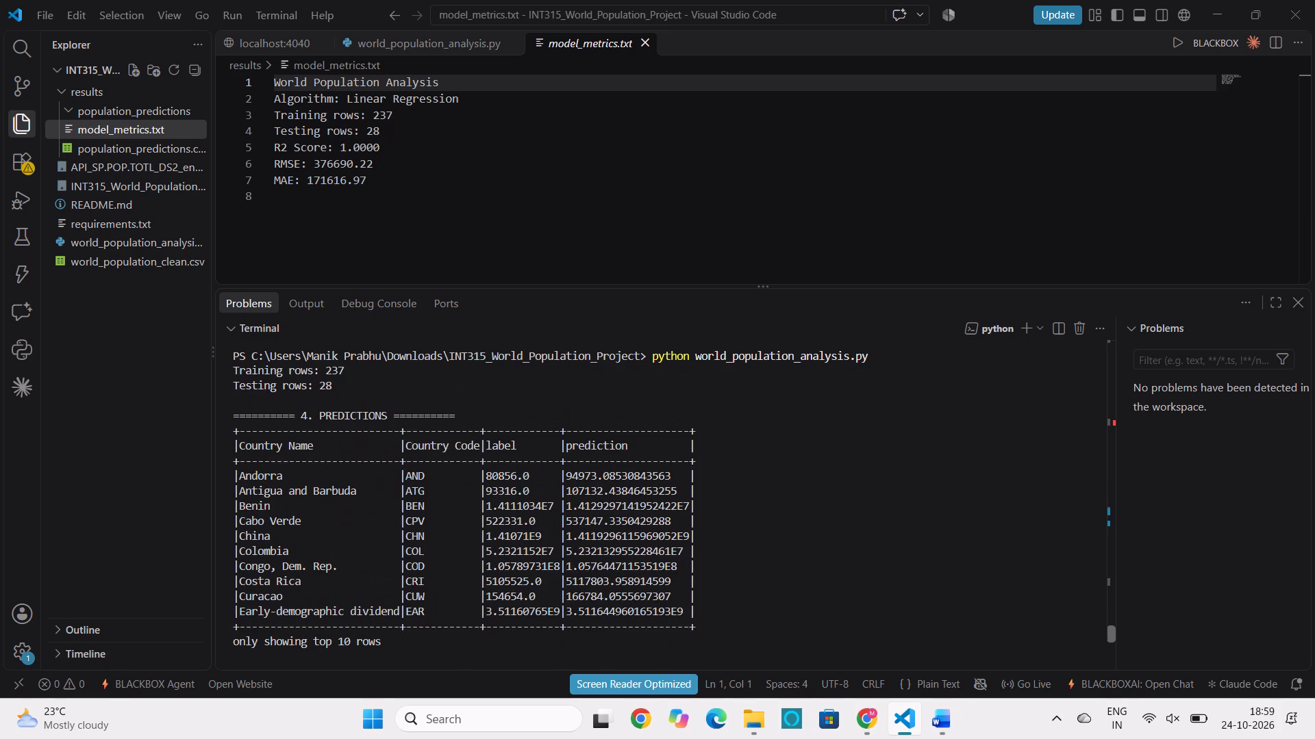
In the Word report, insert Screenshot 2026-10-24 185722.png from Pictures > Screenshots into the Figure 1 placeholder in section 9.
{"action": "left_click", "coordinate": [946, 727]}
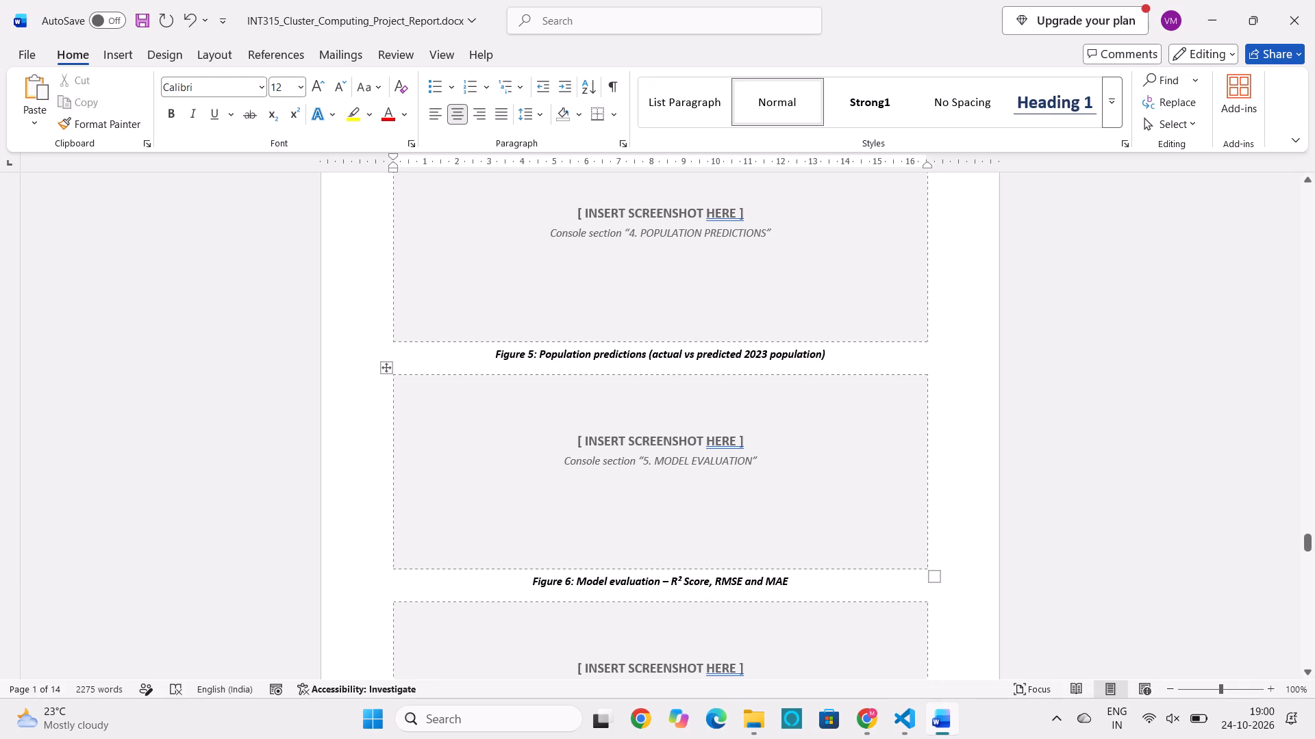
{"action": "scroll", "coordinate": [805, 368], "scroll_direction": "up", "scroll_amount": 7}
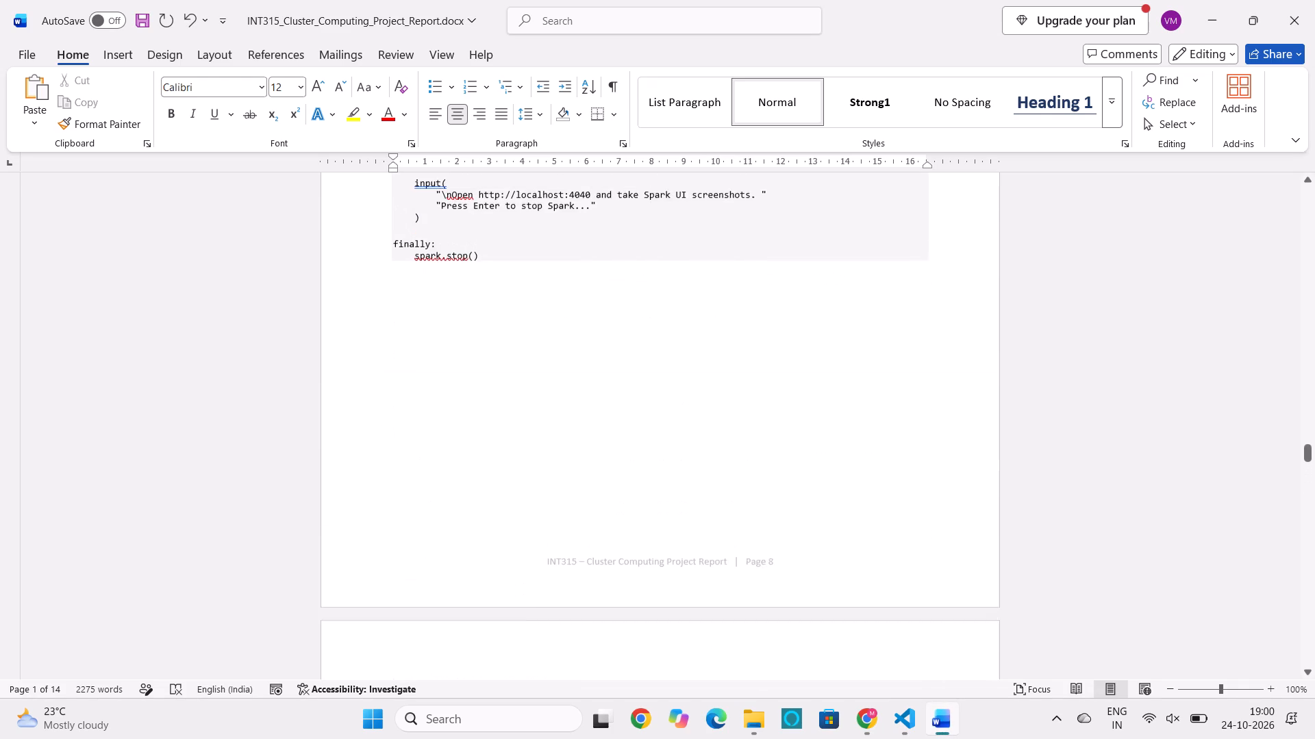
{"action": "scroll", "coordinate": [698, 407], "scroll_direction": "down", "scroll_amount": 4}
{"action": "scroll", "coordinate": [730, 283], "scroll_direction": "up", "scroll_amount": 1}
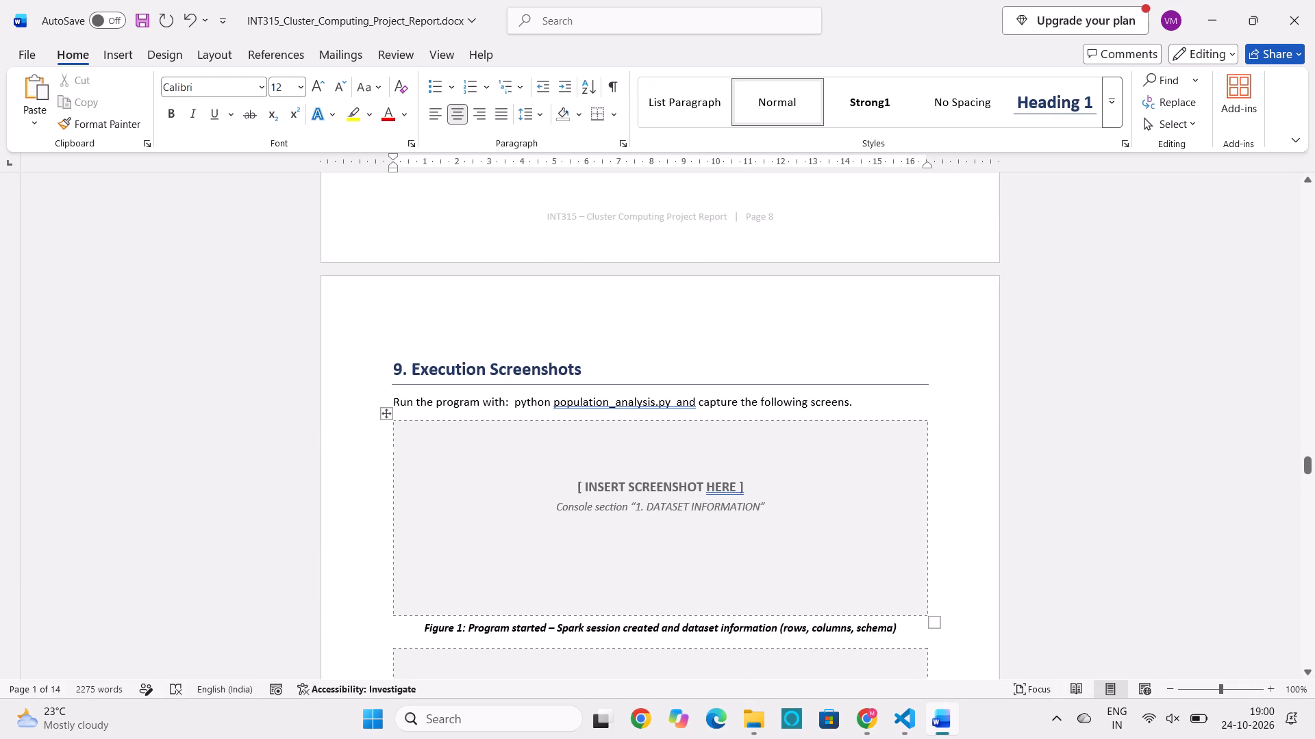
{"action": "left_click", "coordinate": [722, 491]}
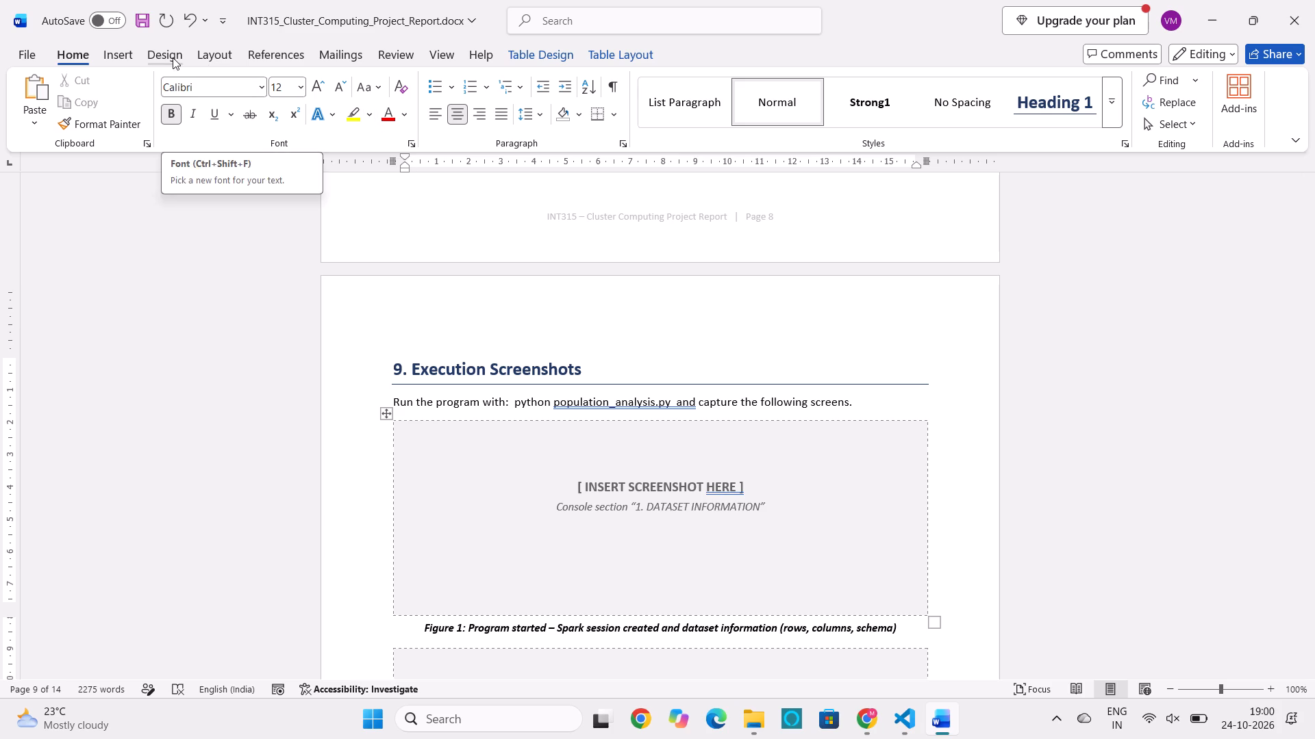
{"action": "left_click", "coordinate": [123, 56]}
{"action": "left_click", "coordinate": [136, 125]}
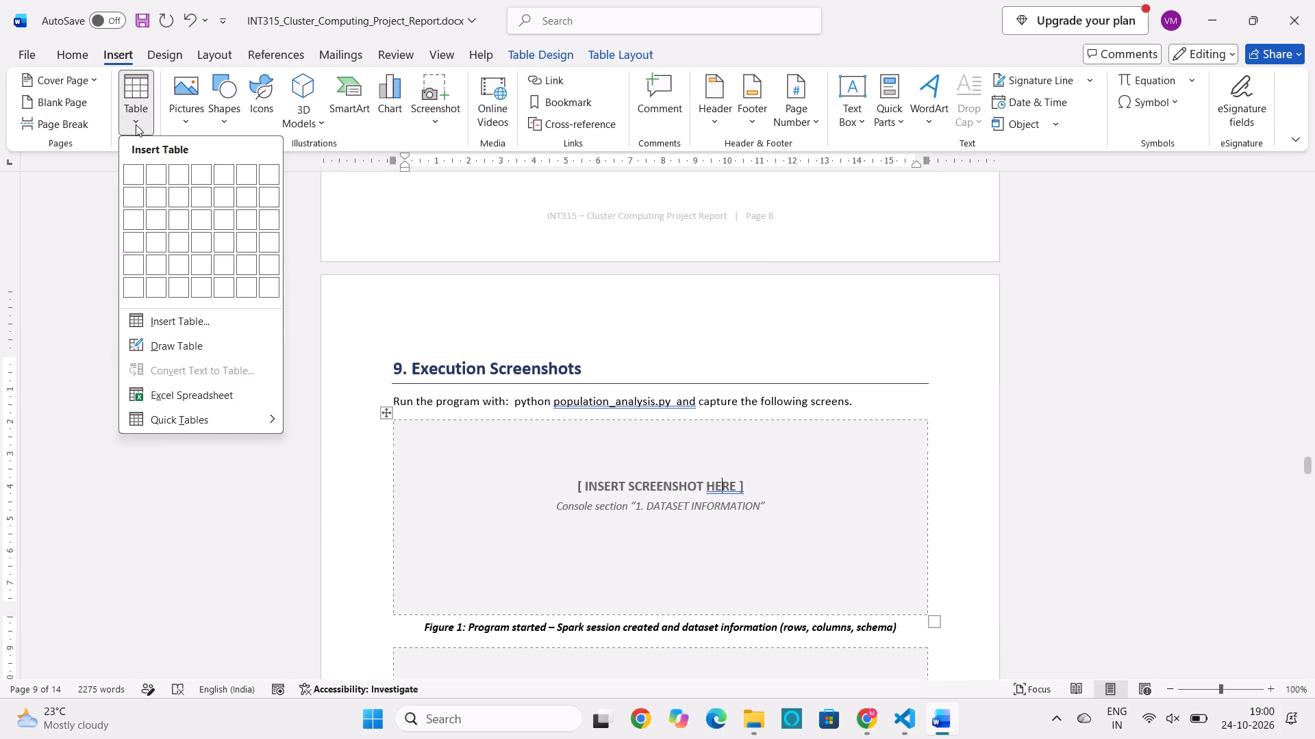
{"action": "left_click", "coordinate": [175, 115]}
{"action": "left_click", "coordinate": [212, 171]}
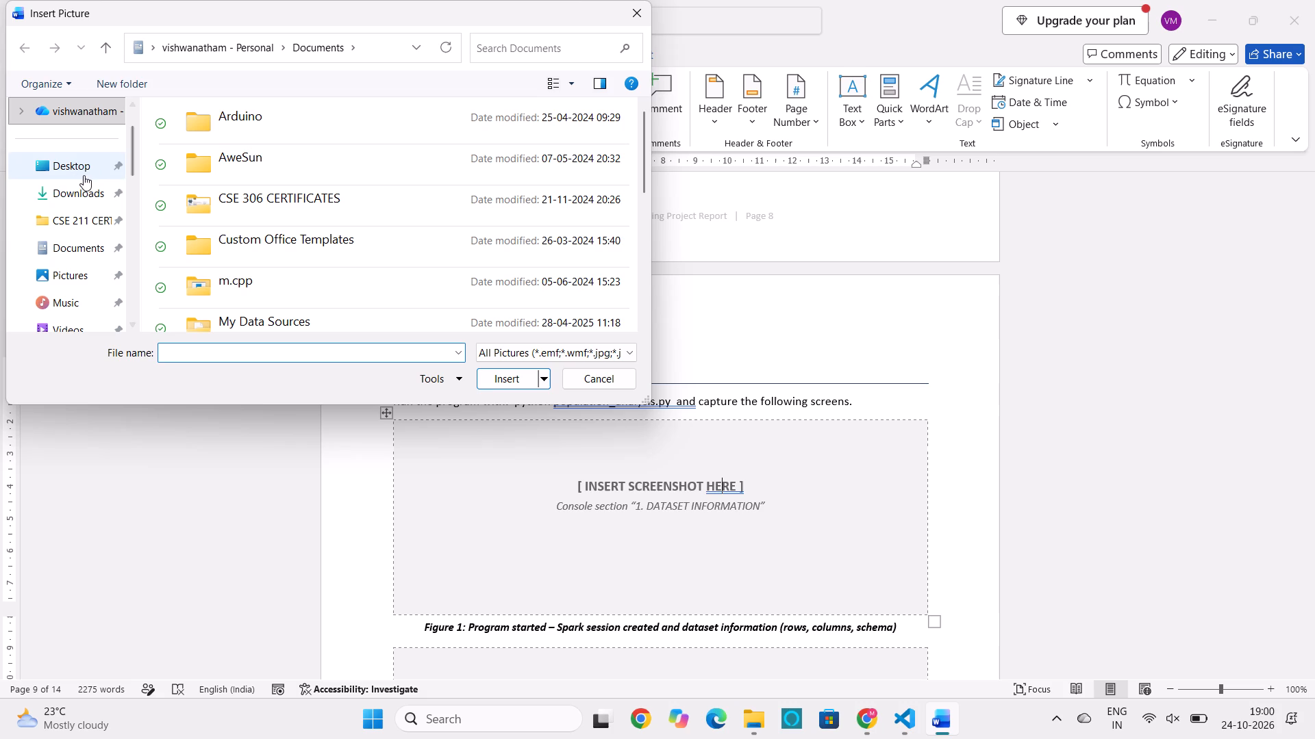
{"action": "left_click", "coordinate": [84, 270]}
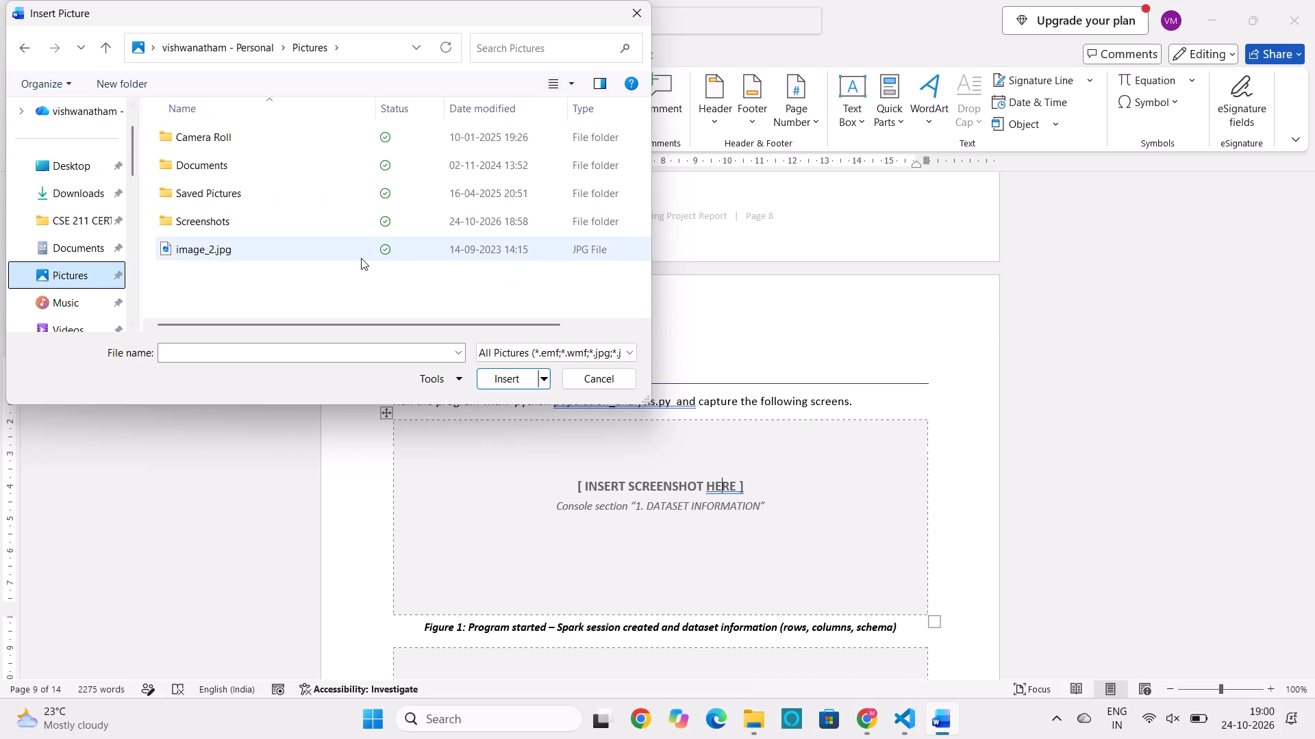
{"action": "double_click", "coordinate": [299, 216]}
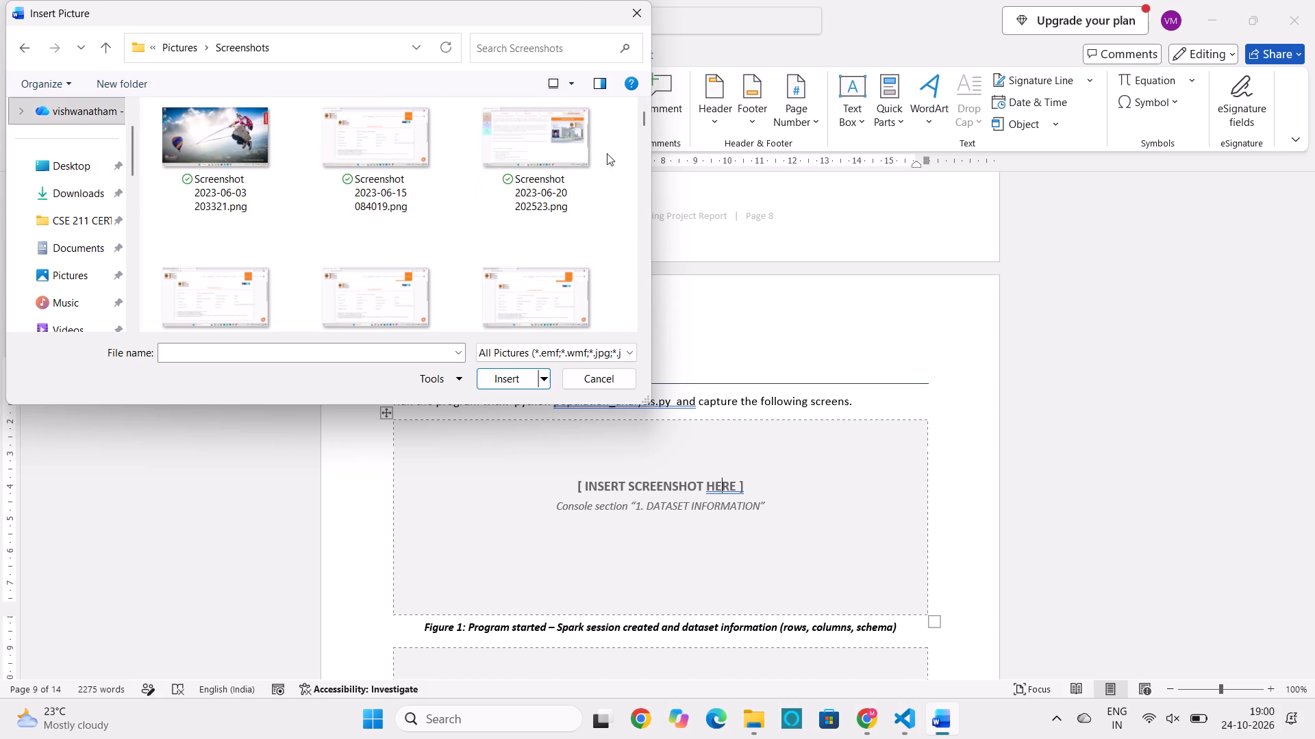
{"action": "left_click_drag", "start_coordinate": [644, 118], "coordinate": [652, 330]}
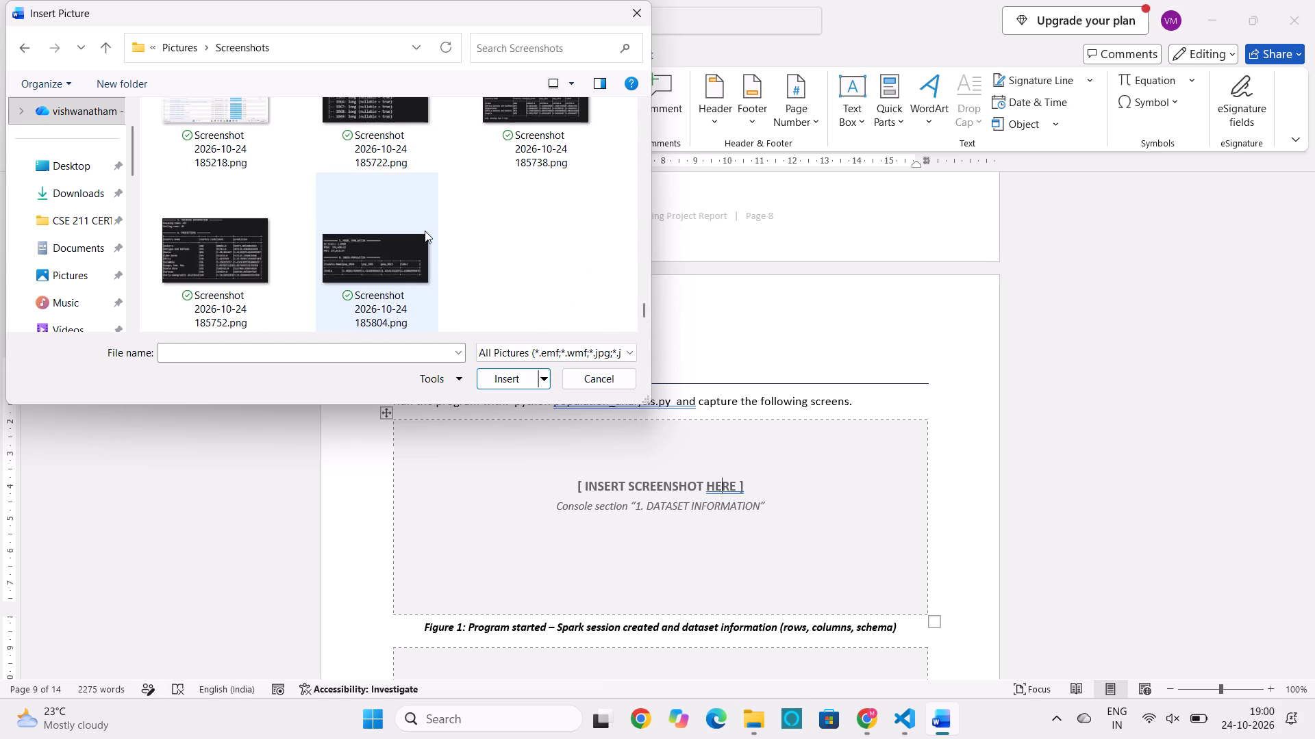
{"action": "scroll", "coordinate": [425, 231], "scroll_direction": "up", "scroll_amount": 6, "text": "ctrl"}
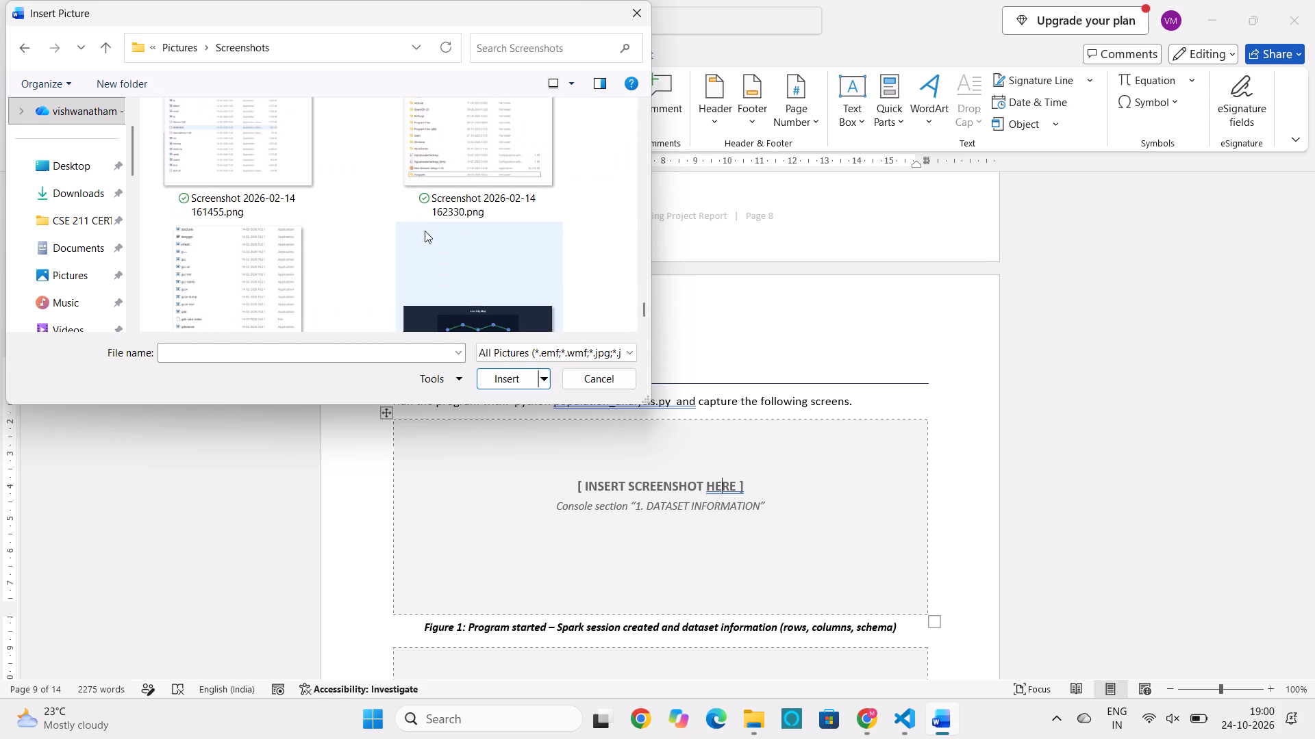
{"action": "scroll", "coordinate": [425, 231], "scroll_direction": "up", "scroll_amount": 1, "text": "ctrl"}
{"action": "scroll", "coordinate": [425, 231], "scroll_direction": "down", "scroll_amount": 14}
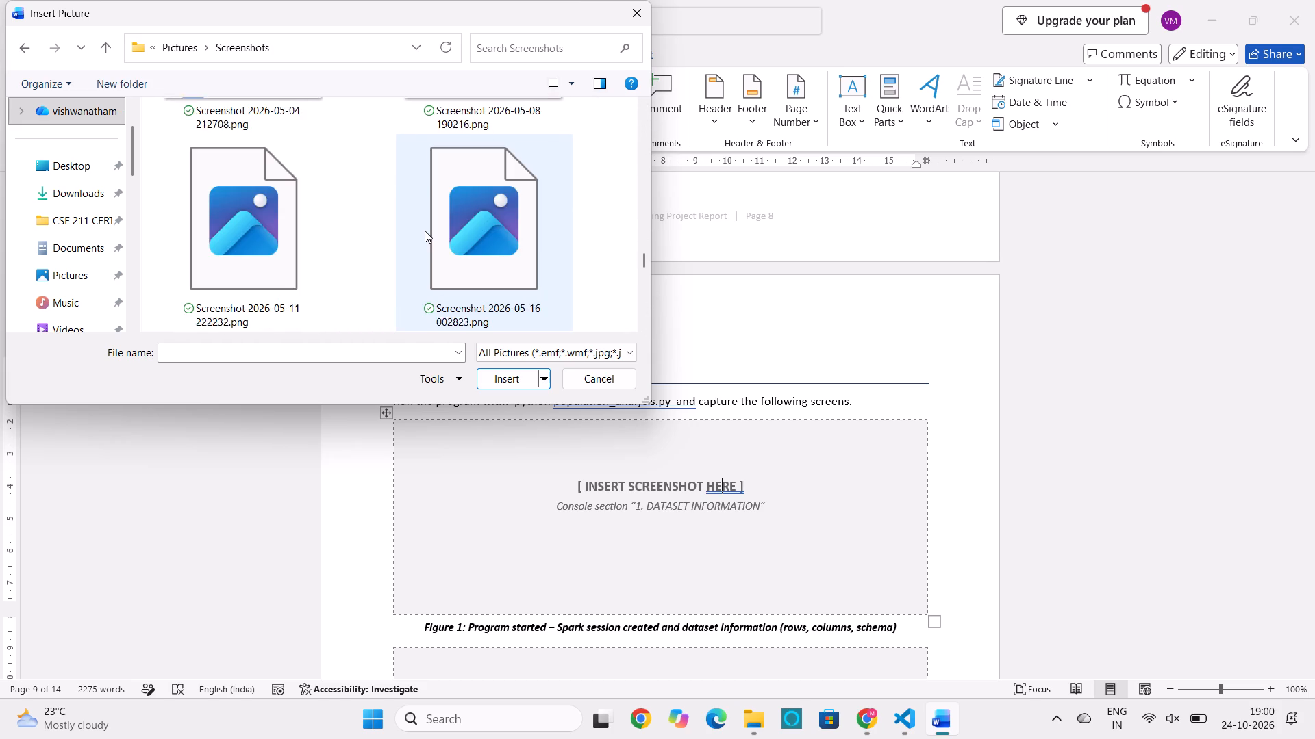
{"action": "scroll", "coordinate": [425, 231], "scroll_direction": "down", "scroll_amount": 20}
{"action": "scroll", "coordinate": [425, 231], "scroll_direction": "down", "scroll_amount": 20}
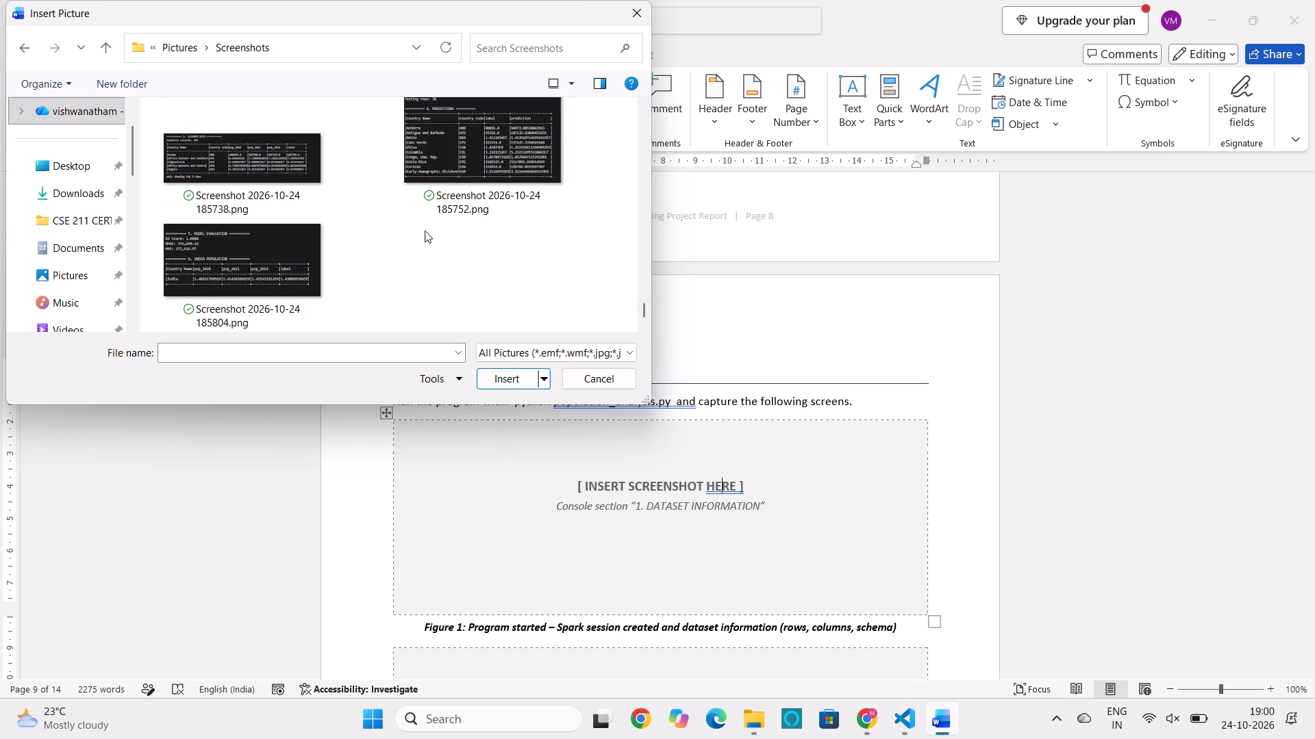
{"action": "scroll", "coordinate": [413, 197], "scroll_direction": "up", "scroll_amount": 1}
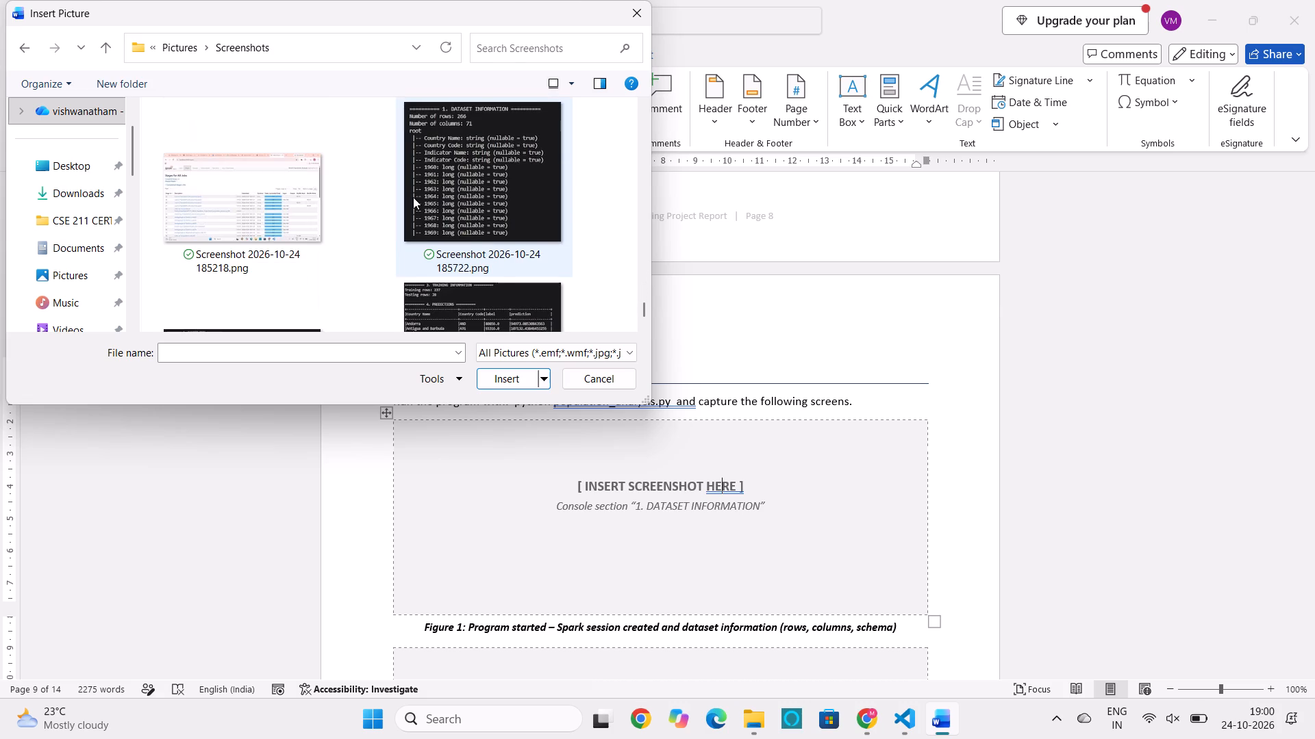
{"action": "left_click", "coordinate": [472, 176]}
{"action": "left_click", "coordinate": [499, 376]}
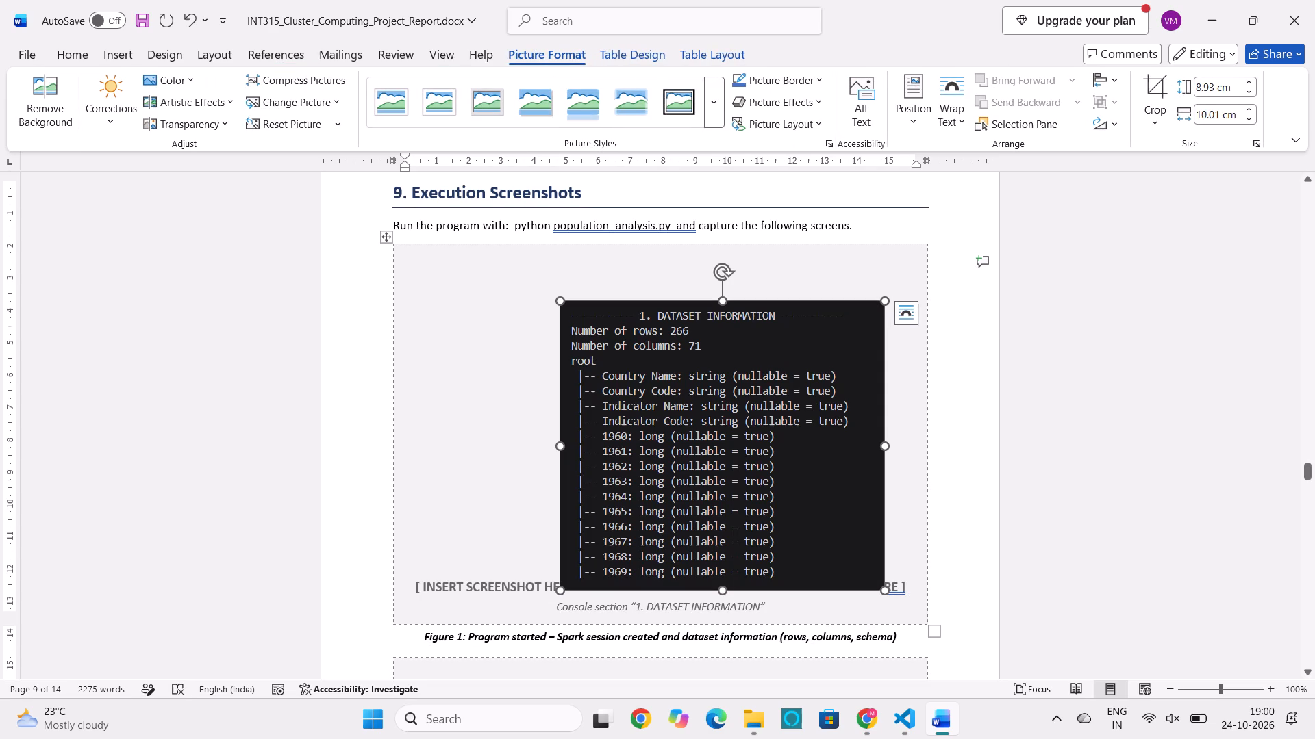
Stretch the inserted dataset information picture horizontally to fill most of the Figure 1 placeholder's width.
{"action": "left_click_drag", "start_coordinate": [564, 448], "coordinate": [420, 396]}
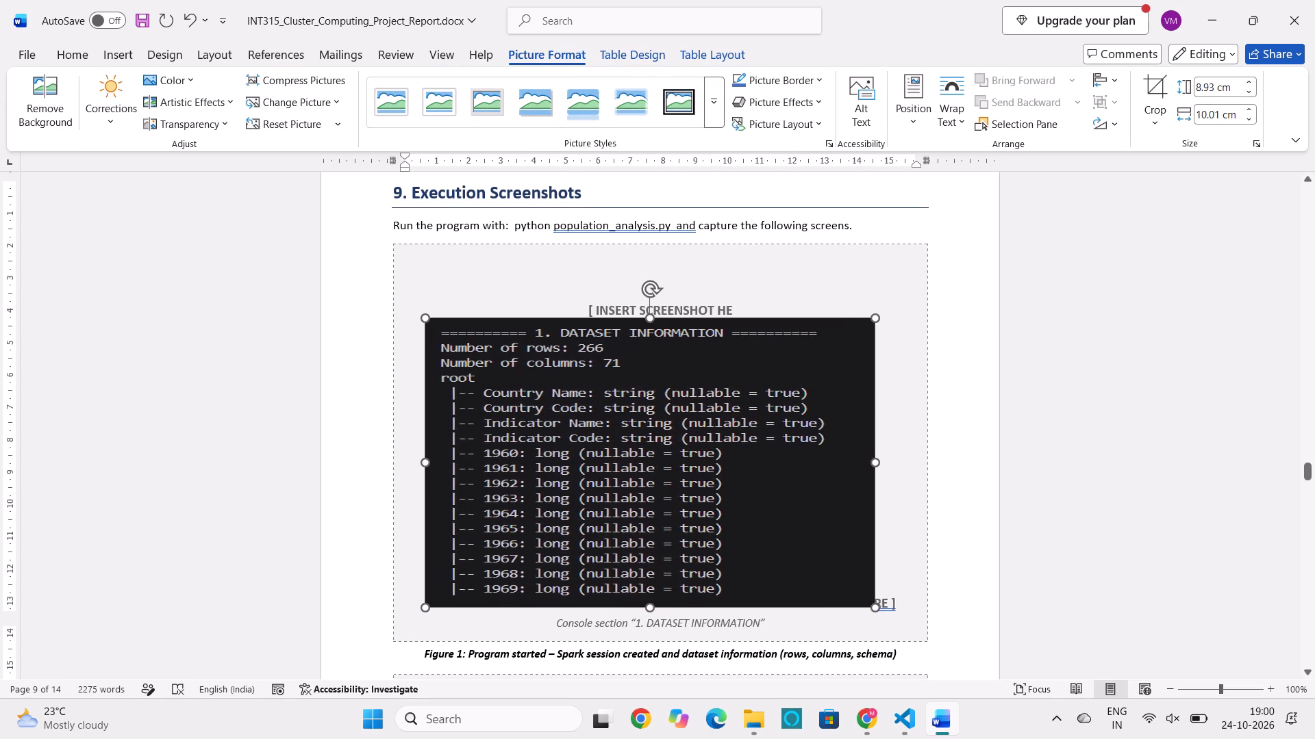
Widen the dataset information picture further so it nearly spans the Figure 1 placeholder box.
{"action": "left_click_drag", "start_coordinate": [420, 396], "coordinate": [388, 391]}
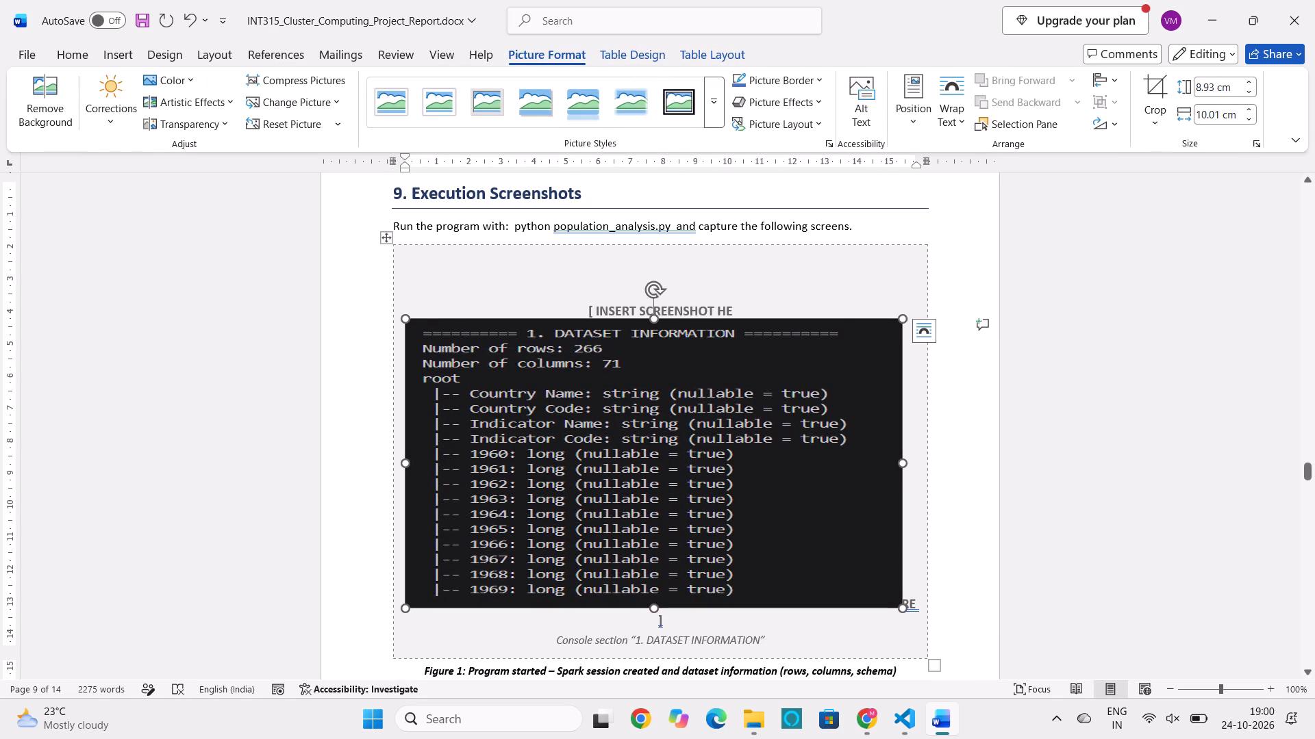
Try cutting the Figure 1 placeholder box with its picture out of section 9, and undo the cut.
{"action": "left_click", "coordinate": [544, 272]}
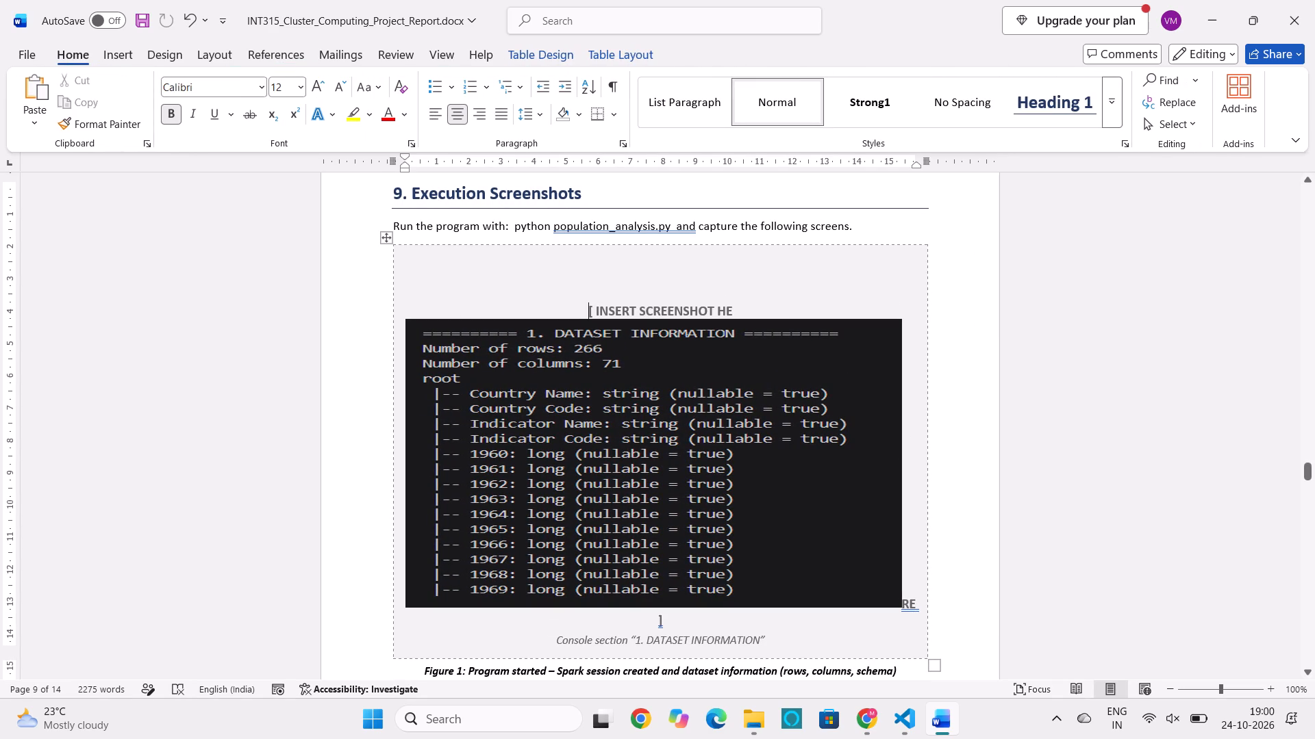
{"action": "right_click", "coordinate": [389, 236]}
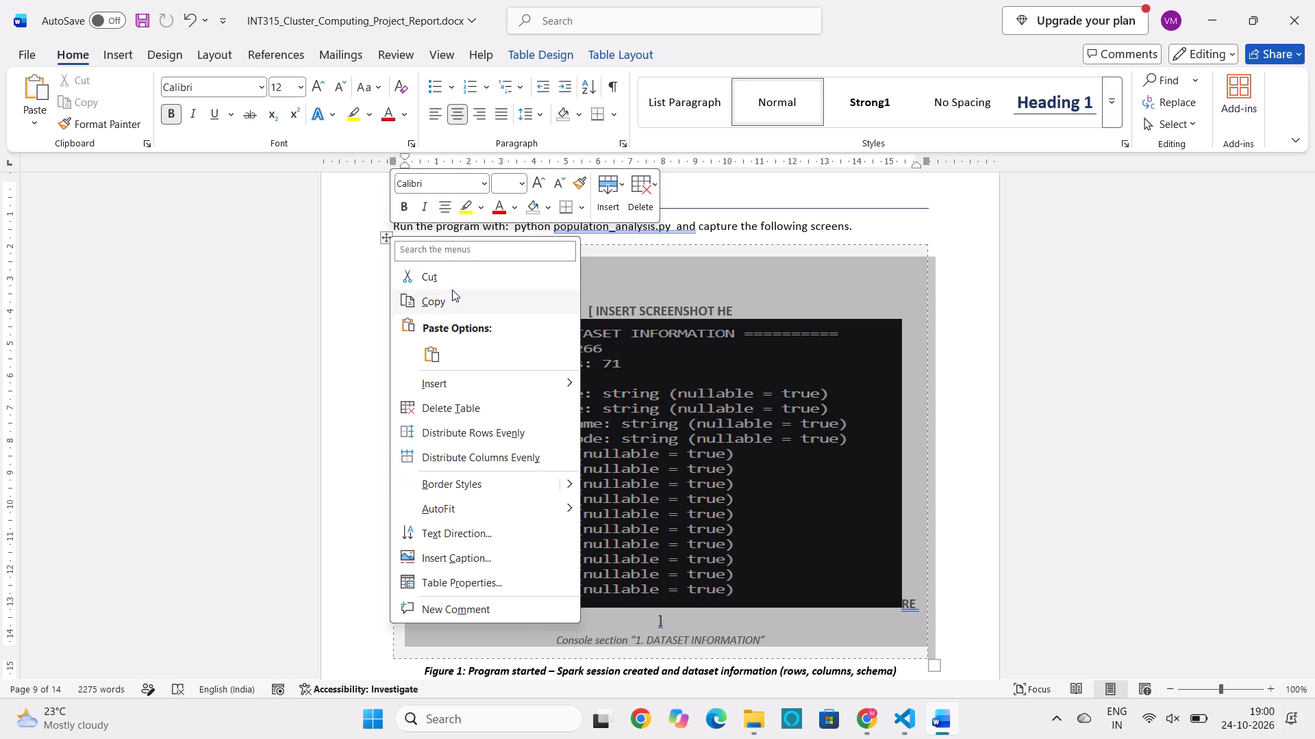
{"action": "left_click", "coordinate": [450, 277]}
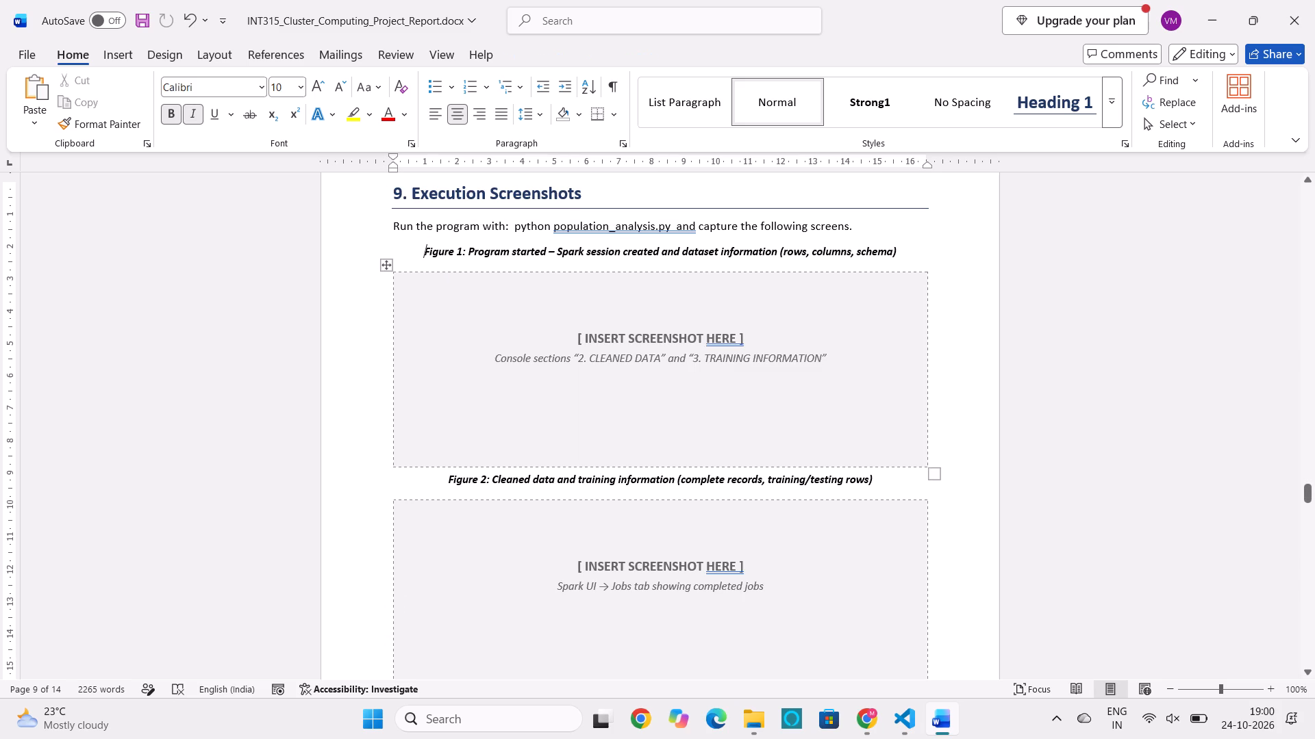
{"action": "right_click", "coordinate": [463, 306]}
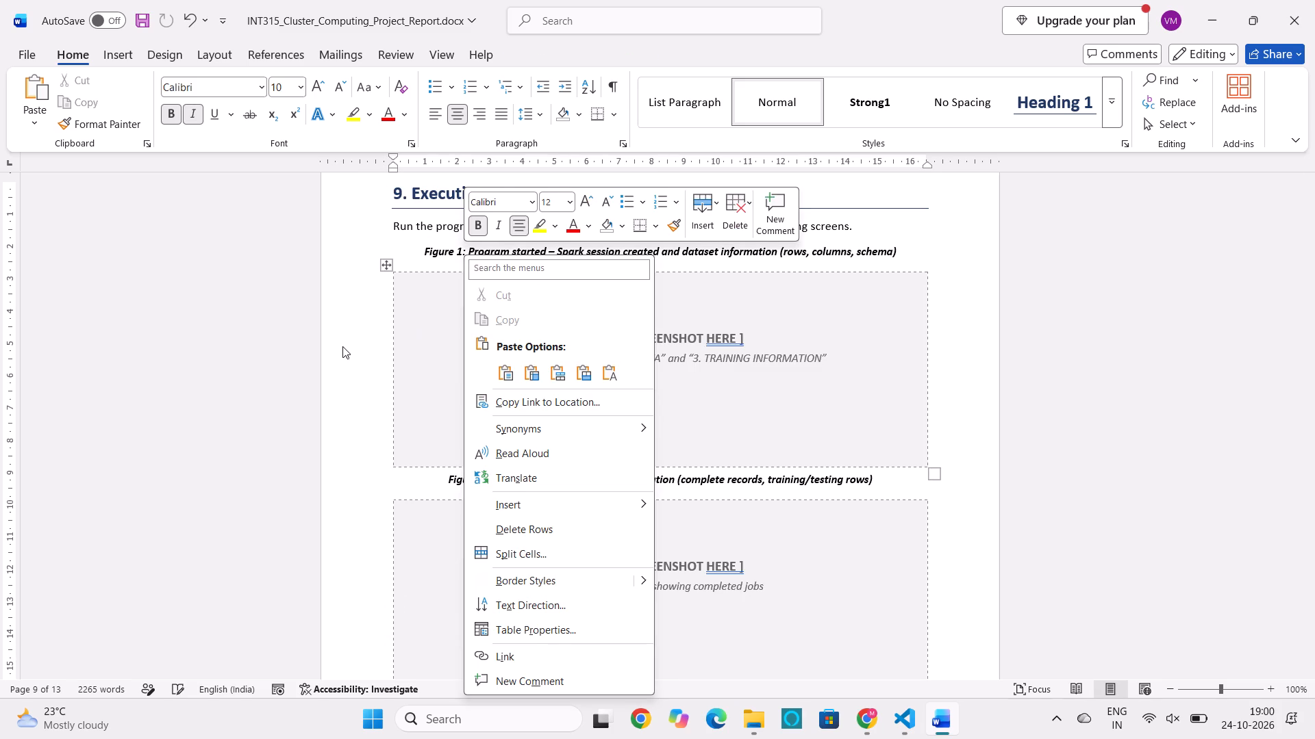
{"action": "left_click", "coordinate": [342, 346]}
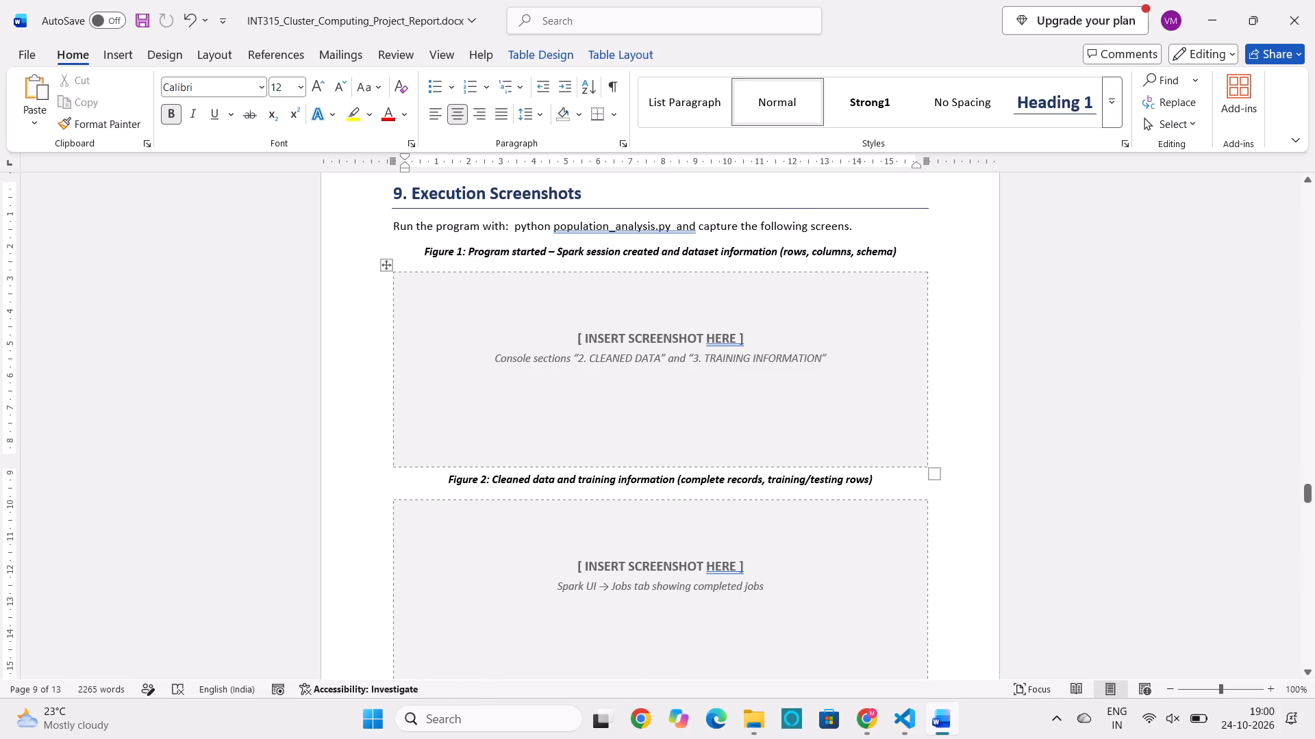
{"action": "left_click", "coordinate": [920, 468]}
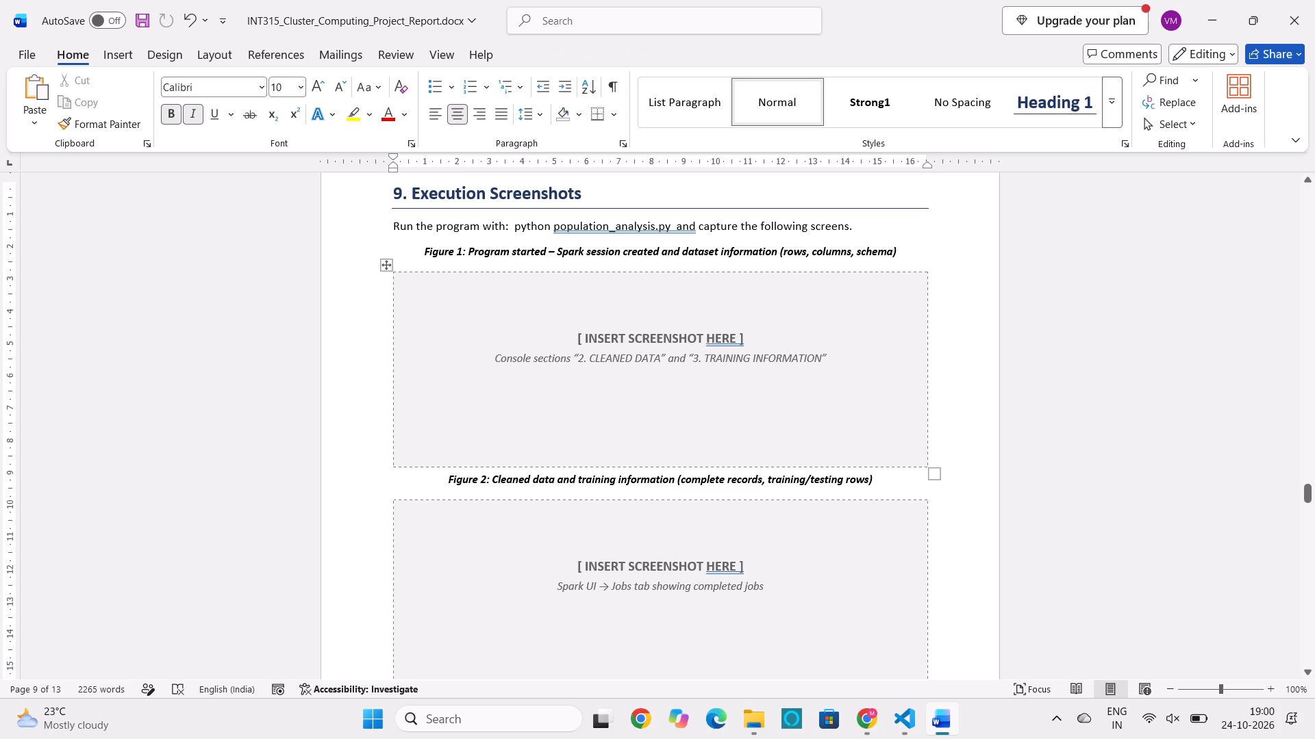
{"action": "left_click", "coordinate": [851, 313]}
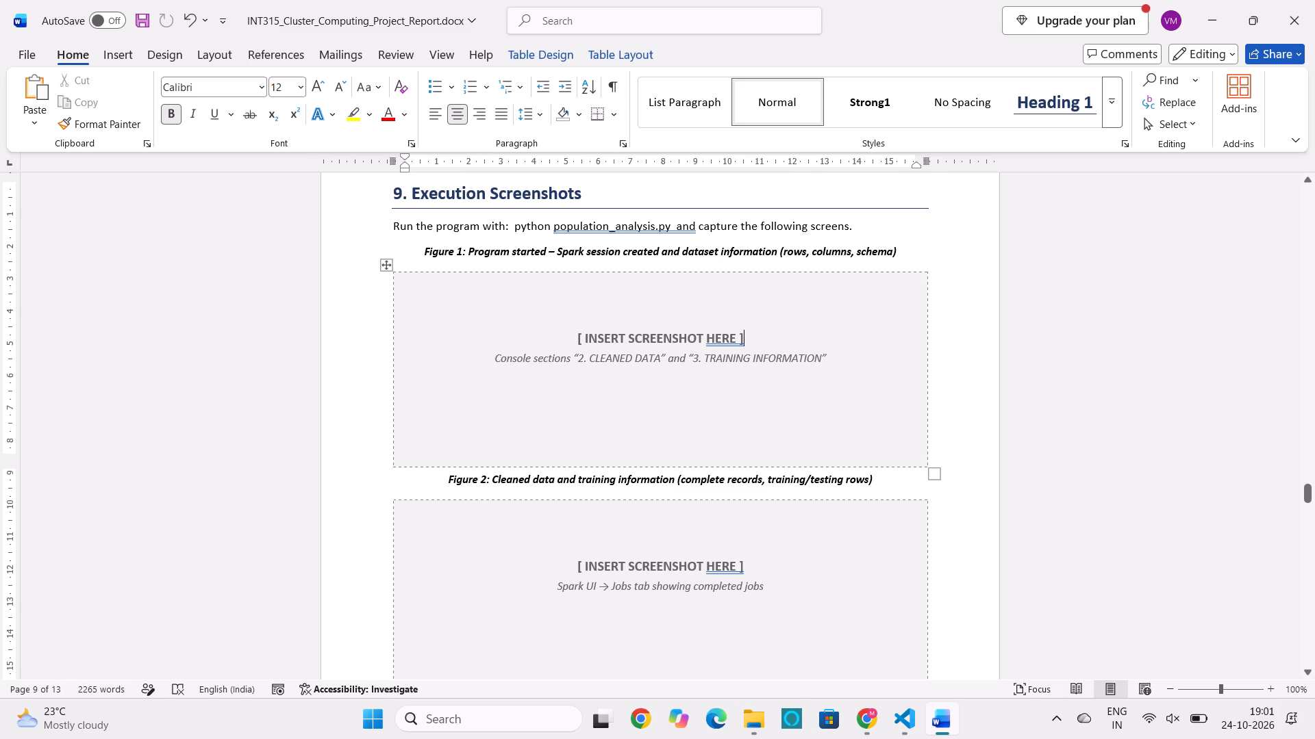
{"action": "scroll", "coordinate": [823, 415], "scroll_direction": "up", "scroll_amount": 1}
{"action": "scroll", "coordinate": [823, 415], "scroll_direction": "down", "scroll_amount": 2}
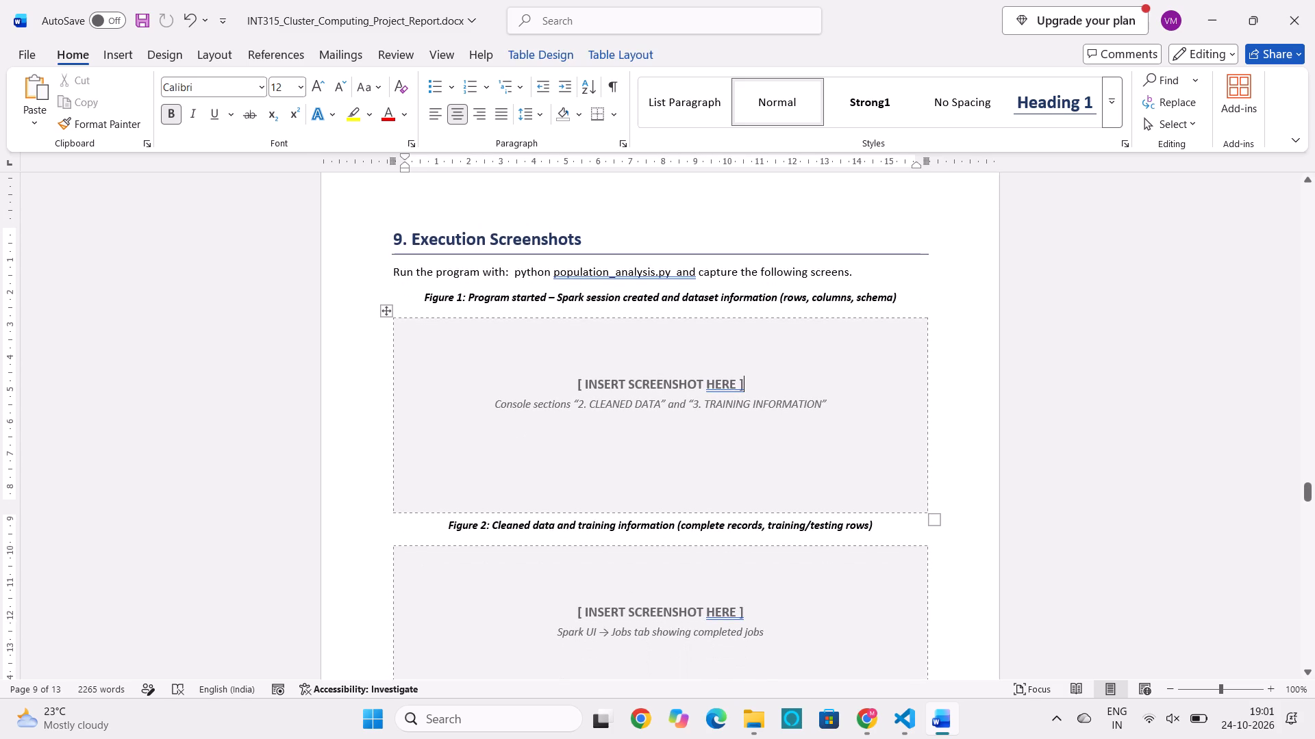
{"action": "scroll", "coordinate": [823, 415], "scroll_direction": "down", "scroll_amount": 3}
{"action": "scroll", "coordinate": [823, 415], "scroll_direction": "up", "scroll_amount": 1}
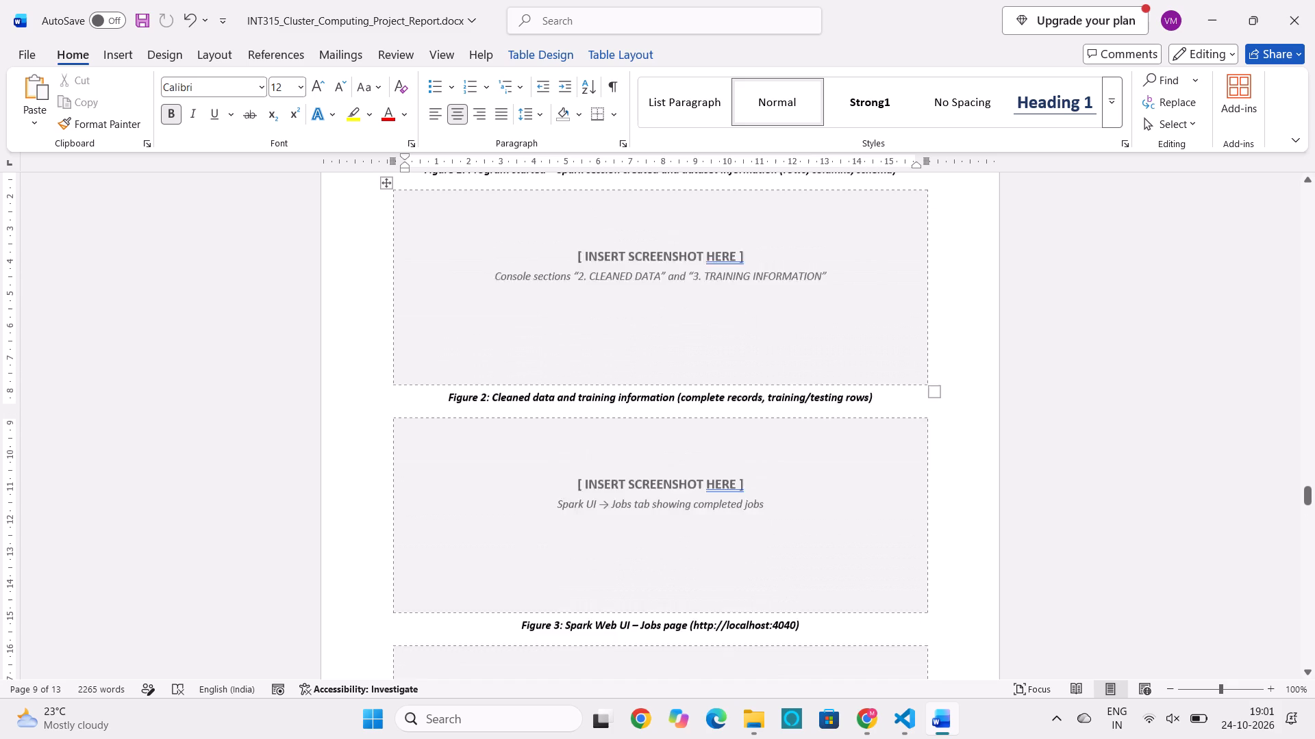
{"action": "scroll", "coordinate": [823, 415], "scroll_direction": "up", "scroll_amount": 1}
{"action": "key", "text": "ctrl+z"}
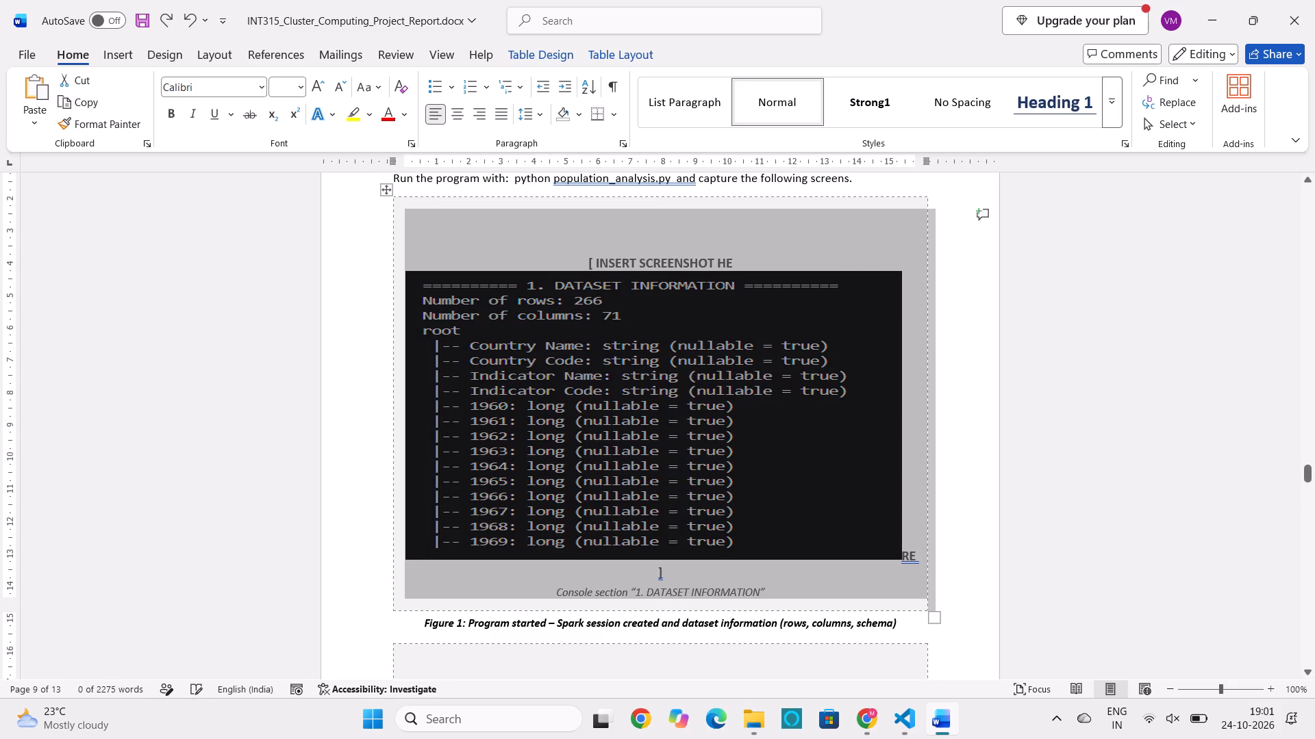
Delete the dataset information picture from the Figure 1 placeholder box.
{"action": "scroll", "coordinate": [768, 345], "scroll_direction": "up", "scroll_amount": 1}
{"action": "left_click", "coordinate": [731, 471]}
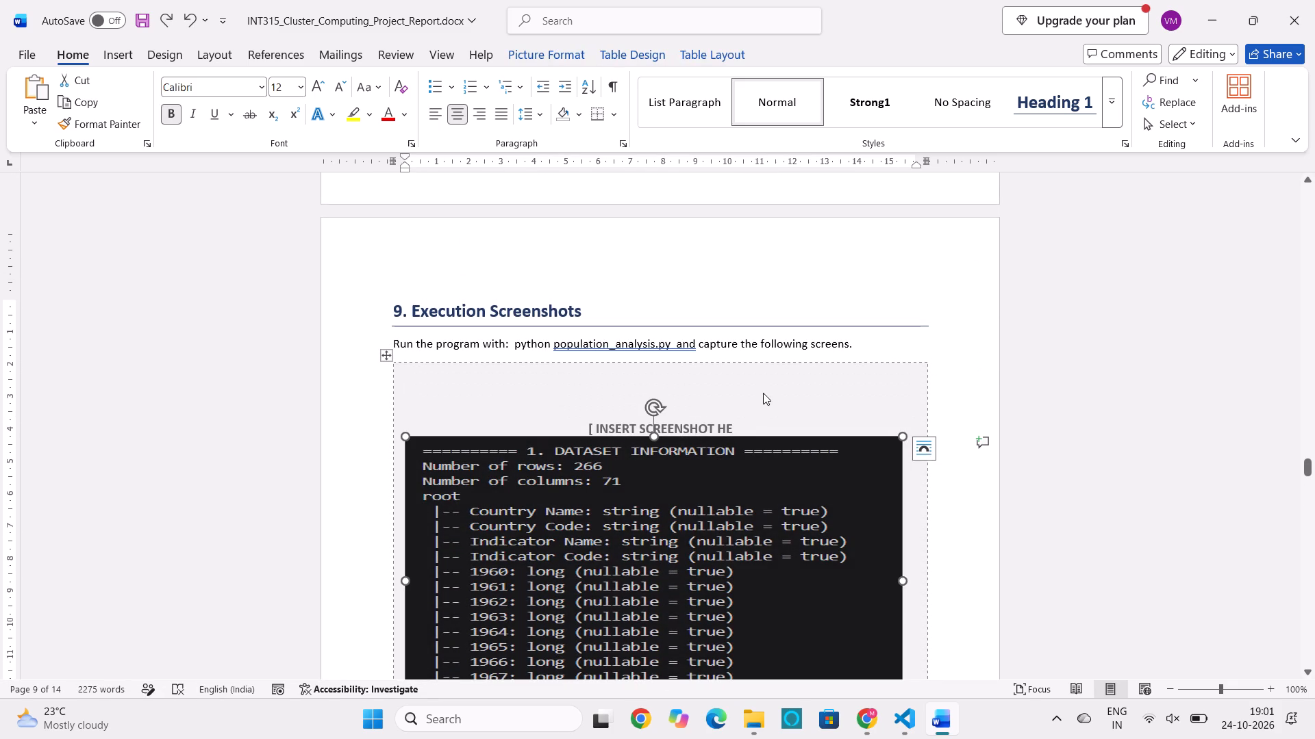
{"action": "left_click", "coordinate": [721, 492]}
{"action": "left_click_drag", "start_coordinate": [721, 492], "coordinate": [796, 456]}
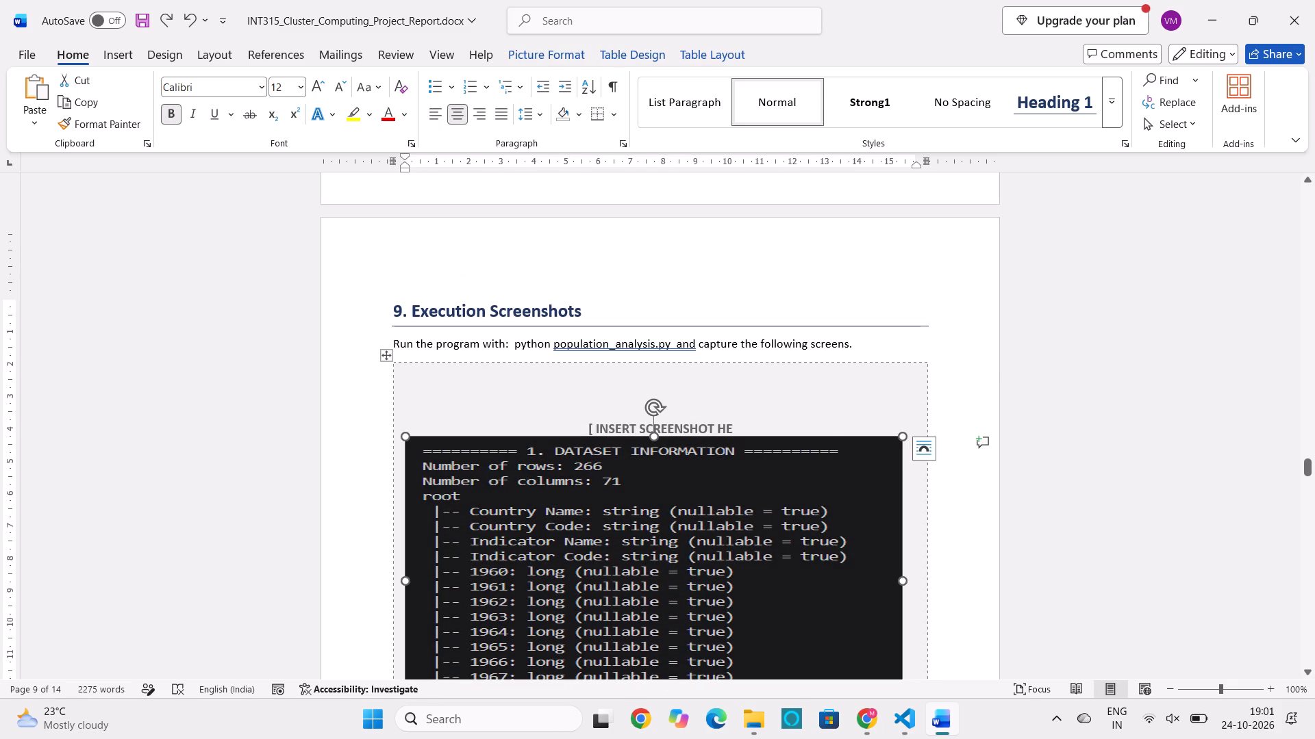
{"action": "right_click", "coordinate": [796, 456]}
{"action": "left_click", "coordinate": [721, 481]}
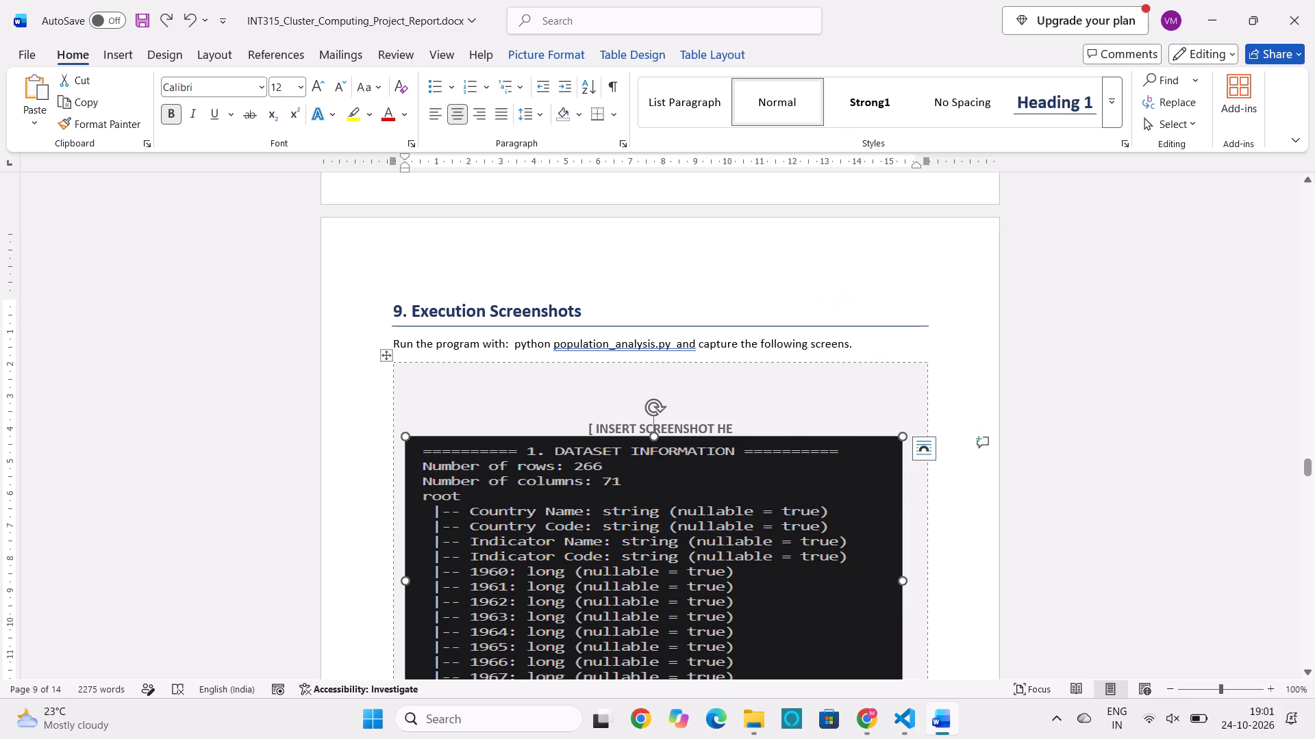
{"action": "left_click_drag", "start_coordinate": [405, 435], "coordinate": [853, 477]}
{"action": "left_click", "coordinate": [713, 502]}
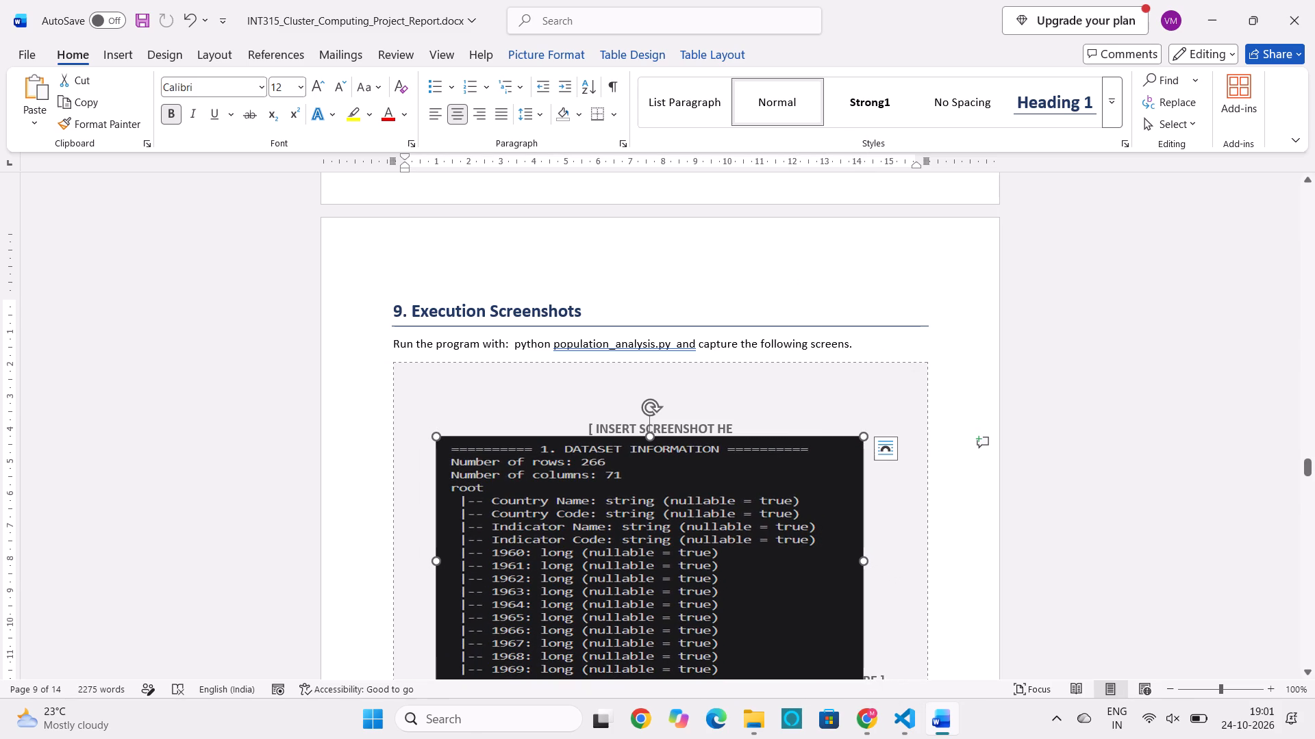
{"action": "key", "text": "Delete"}
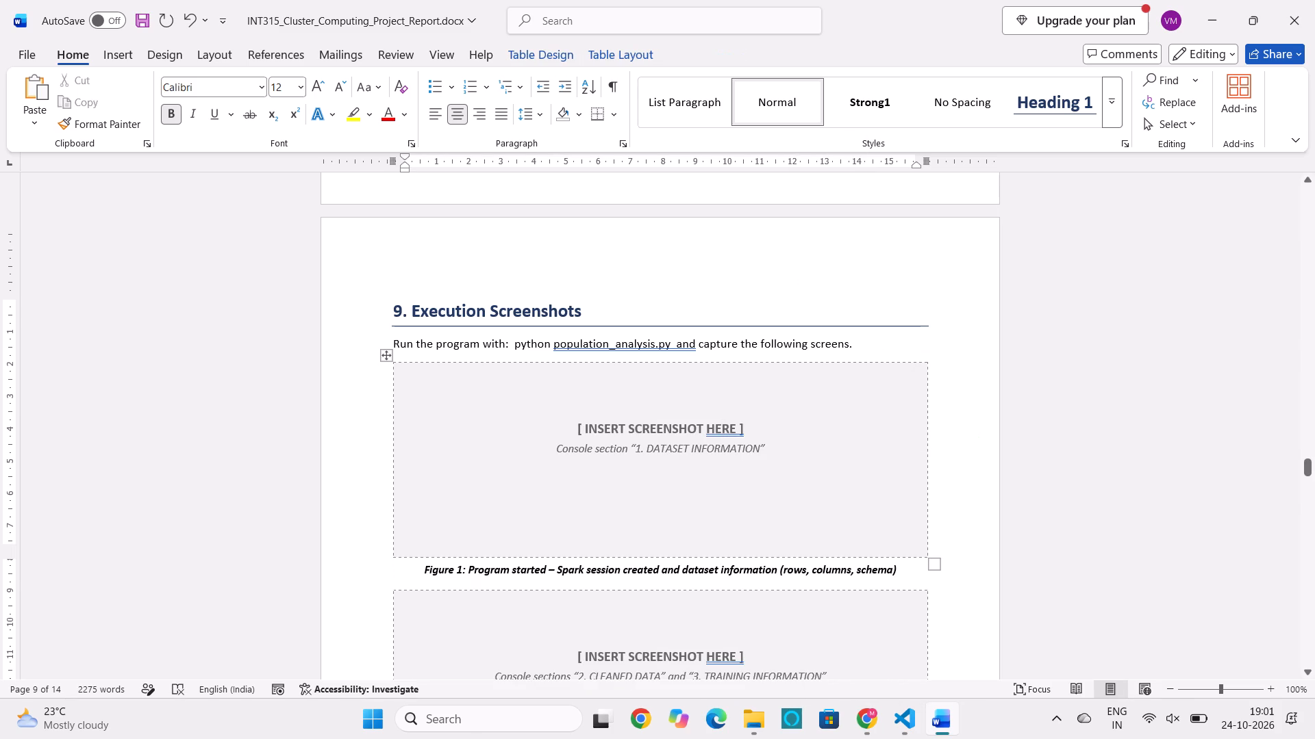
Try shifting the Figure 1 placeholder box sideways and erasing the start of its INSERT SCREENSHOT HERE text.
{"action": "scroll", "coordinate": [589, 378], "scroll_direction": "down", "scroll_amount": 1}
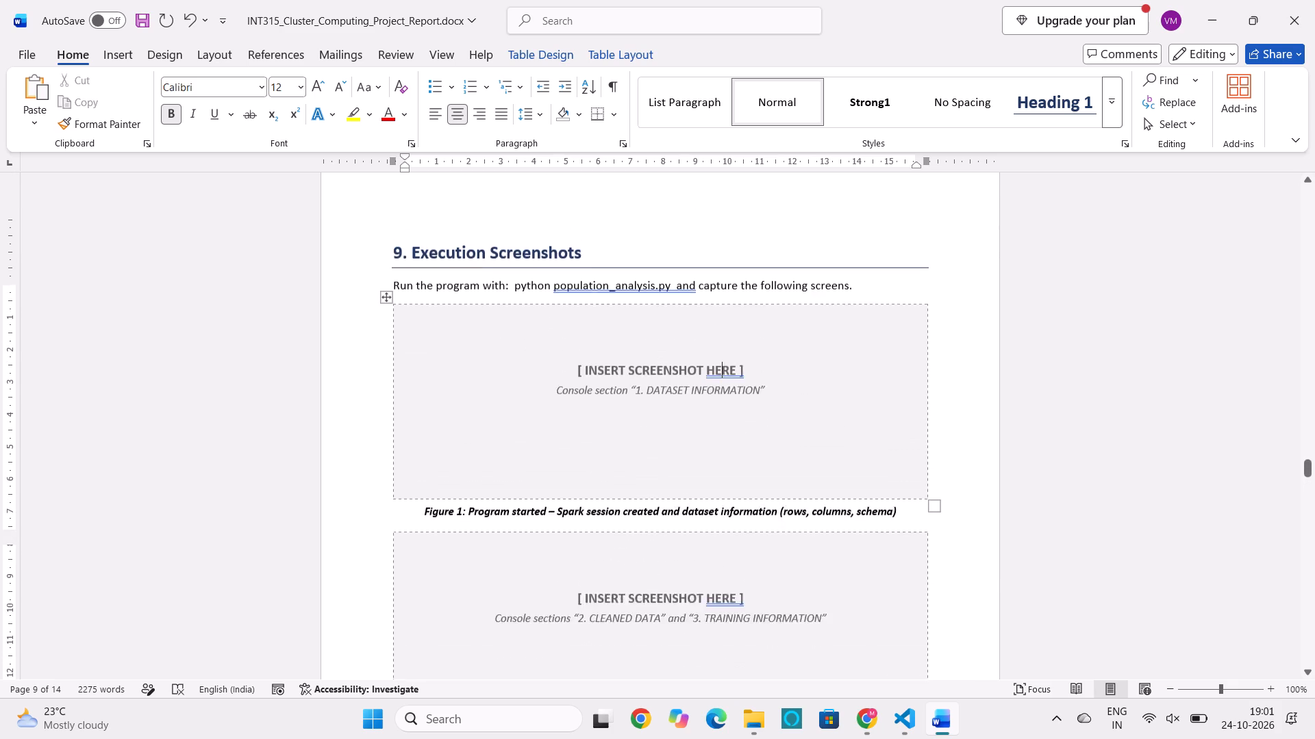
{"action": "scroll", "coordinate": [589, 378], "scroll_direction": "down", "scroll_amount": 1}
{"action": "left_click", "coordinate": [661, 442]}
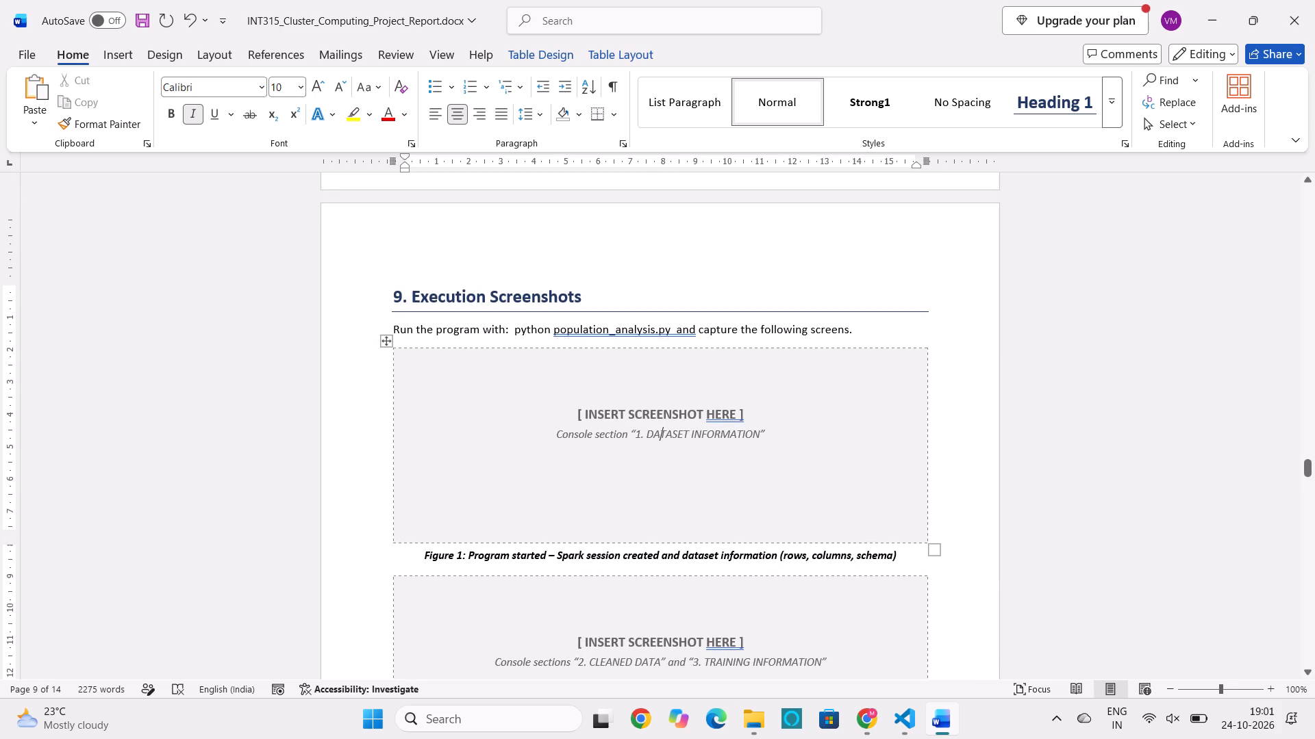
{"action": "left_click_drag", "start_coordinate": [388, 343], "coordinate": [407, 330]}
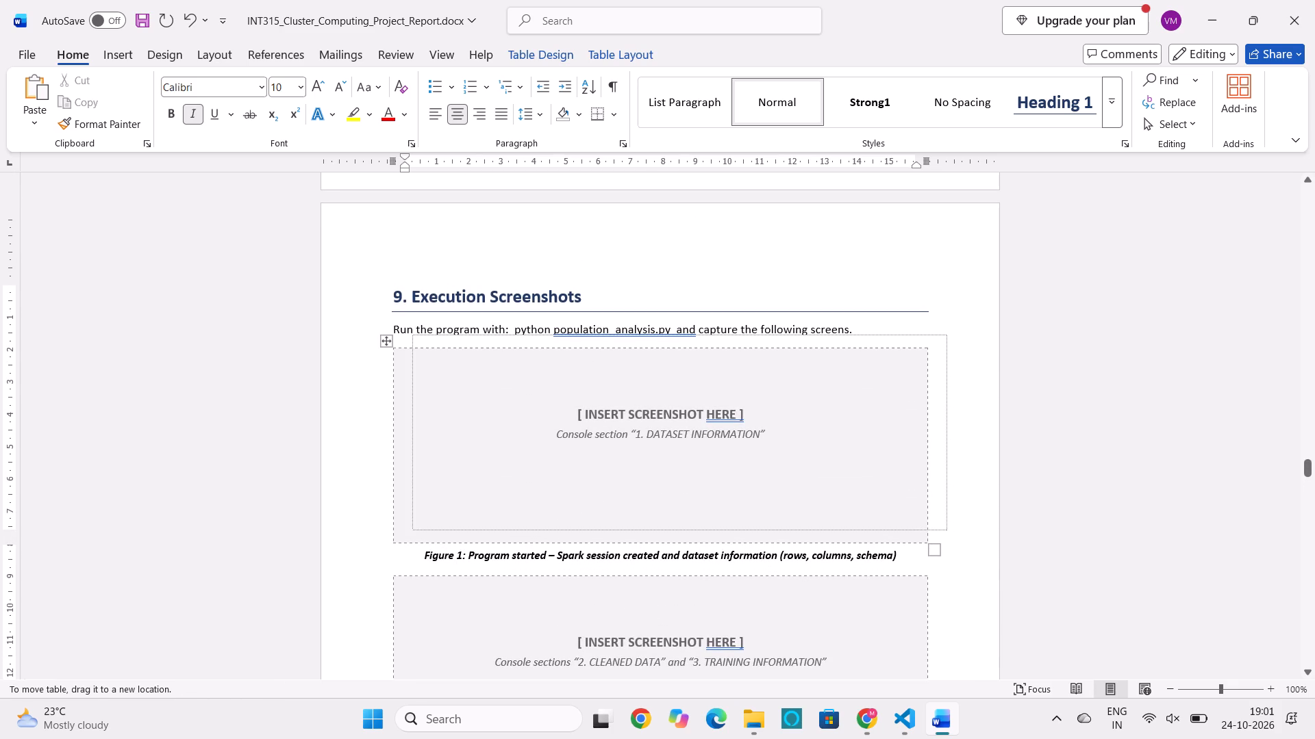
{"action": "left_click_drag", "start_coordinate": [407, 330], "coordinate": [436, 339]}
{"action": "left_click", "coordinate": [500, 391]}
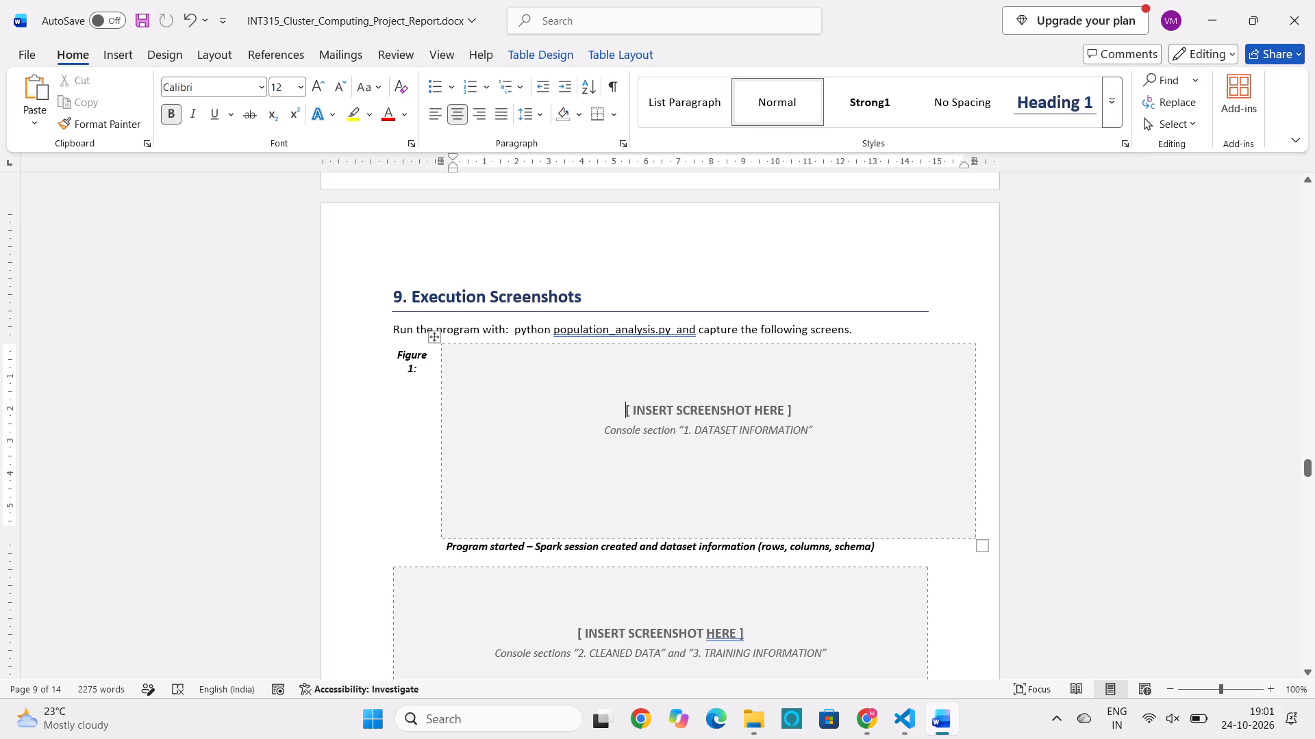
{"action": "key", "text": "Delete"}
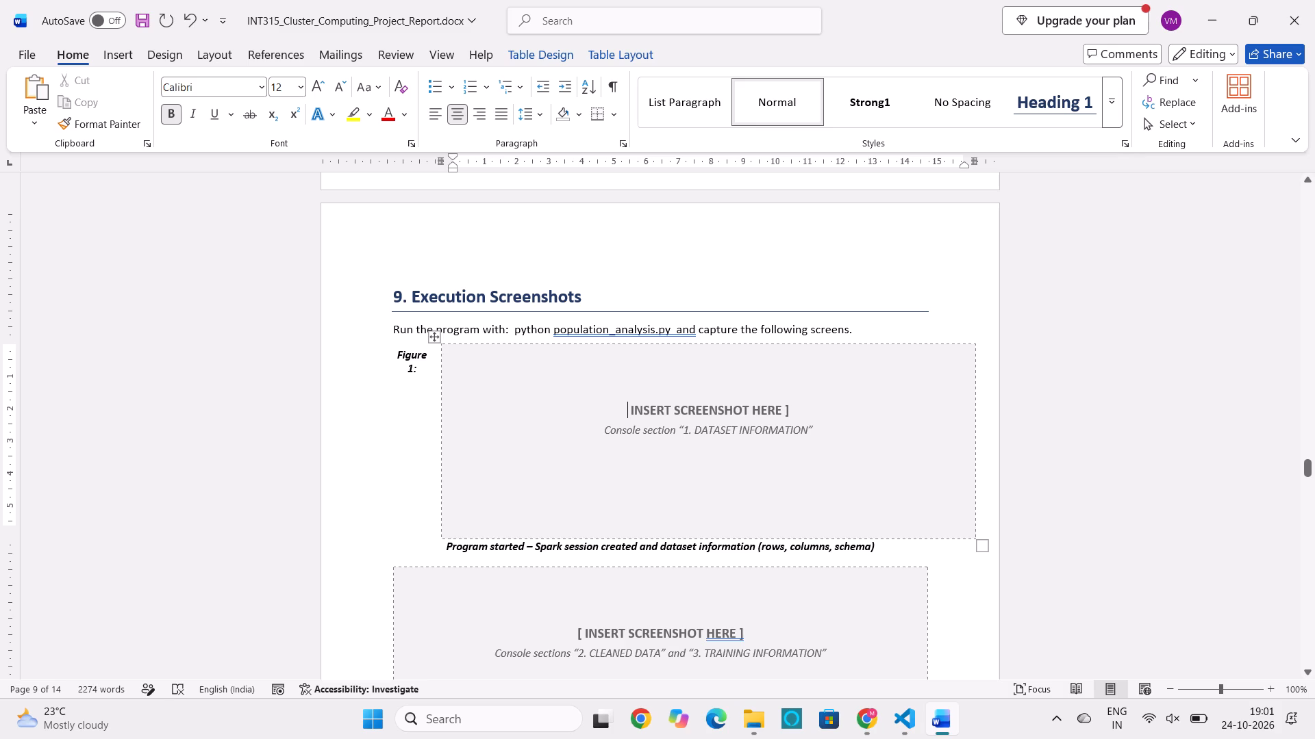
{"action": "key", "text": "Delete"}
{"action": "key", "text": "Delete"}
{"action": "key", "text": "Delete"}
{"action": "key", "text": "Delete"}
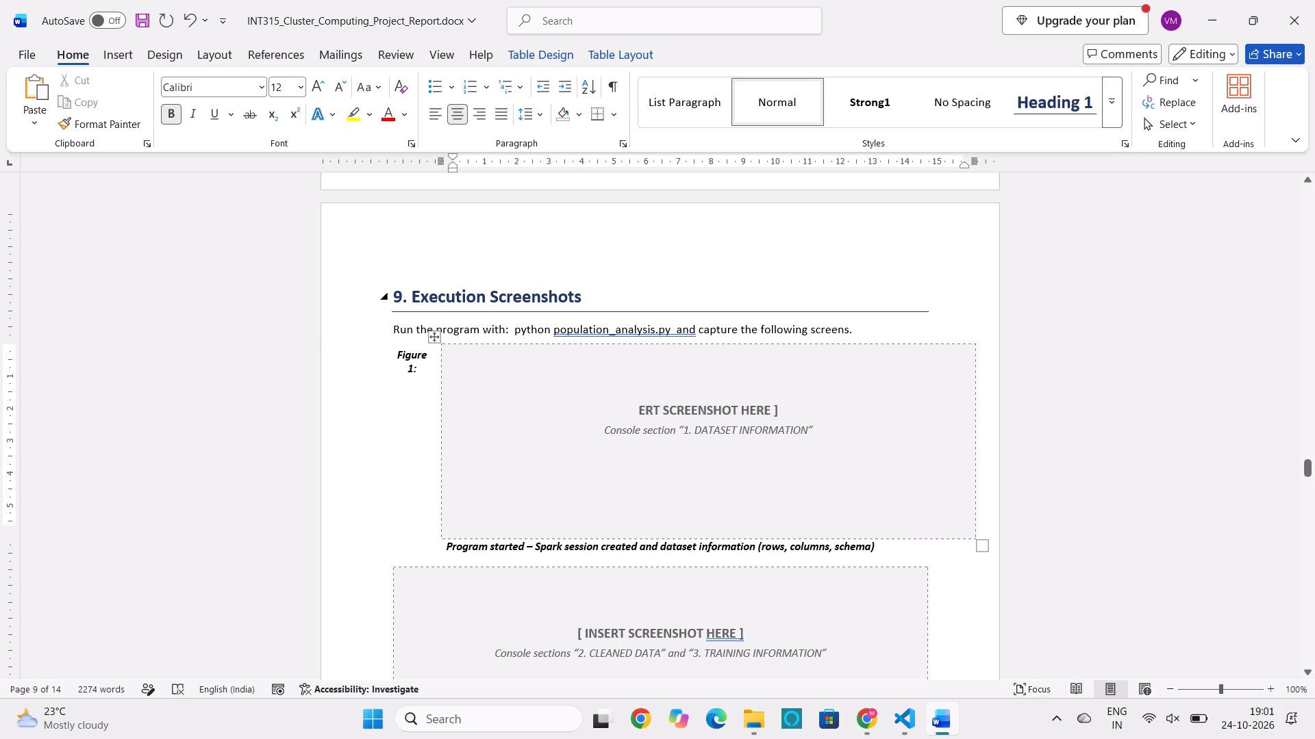
Cut the whole Figure 1 placeholder table out of section 9, keeping its caption.
{"action": "left_click", "coordinate": [437, 338]}
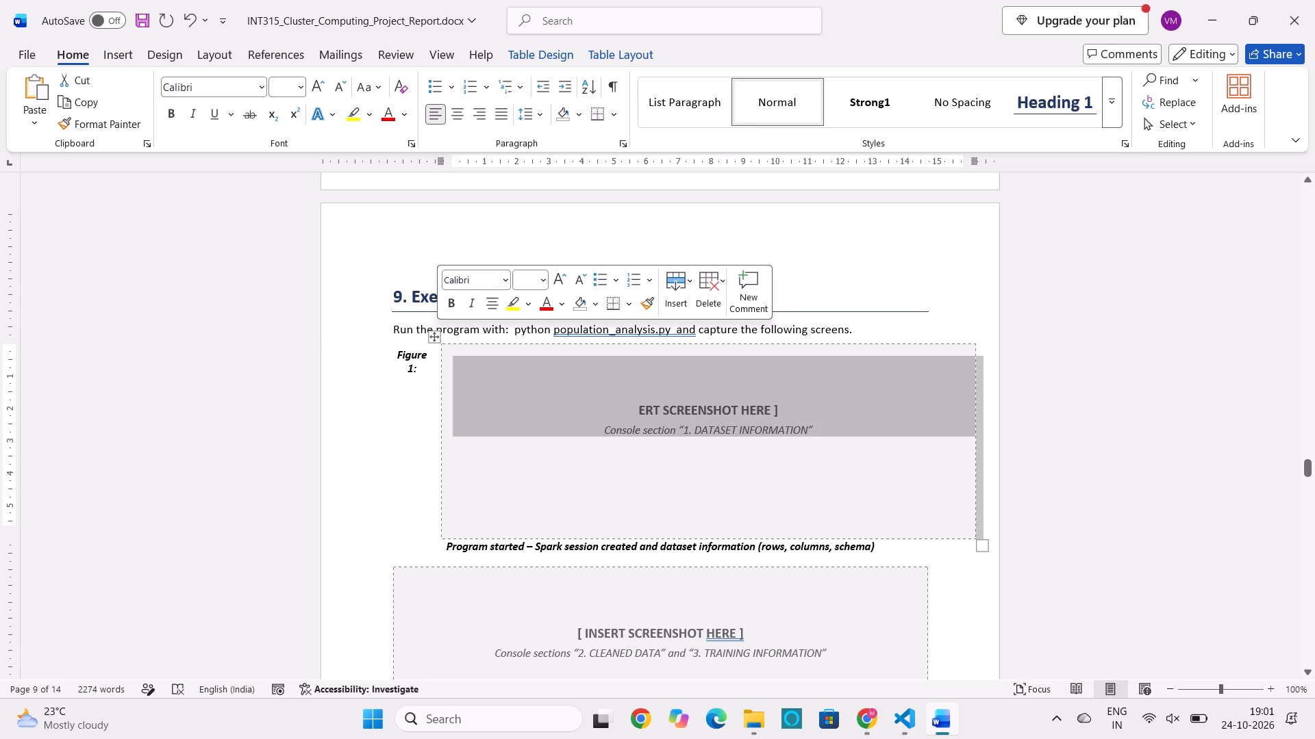
{"action": "right_click", "coordinate": [437, 338]}
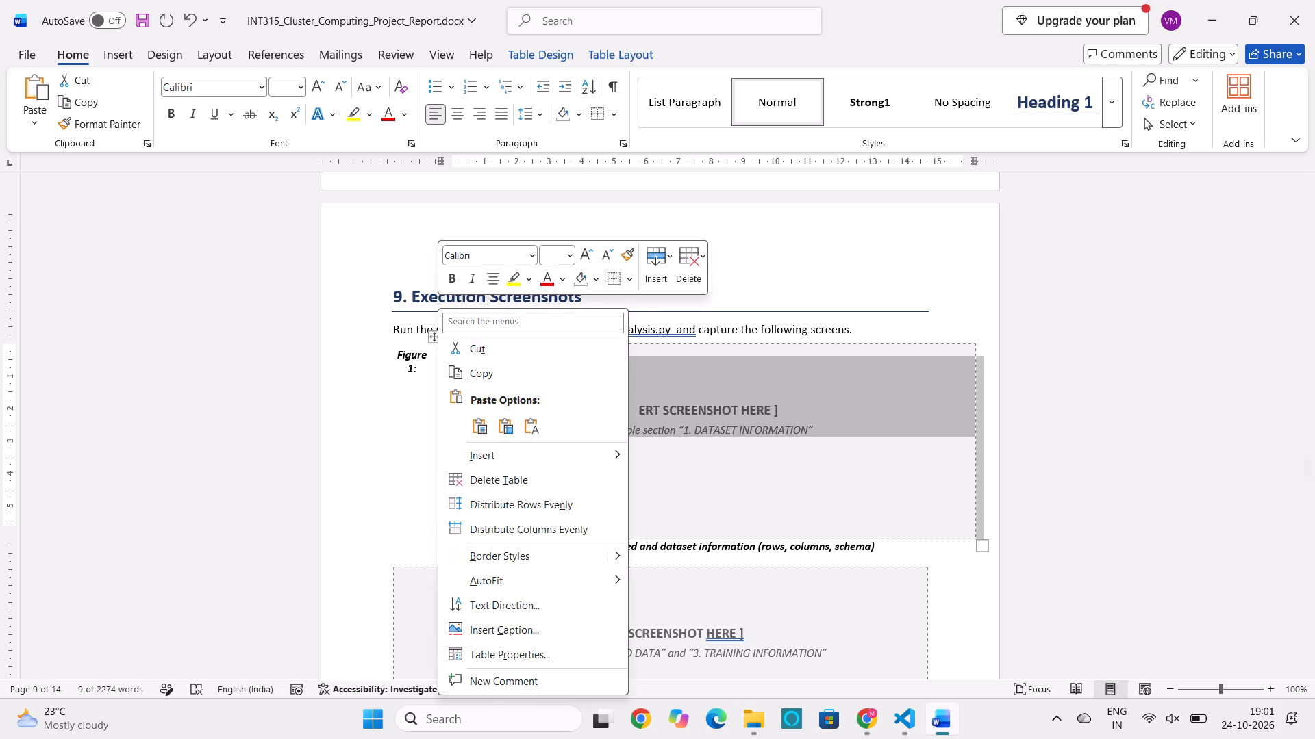
{"action": "left_click", "coordinate": [486, 359]}
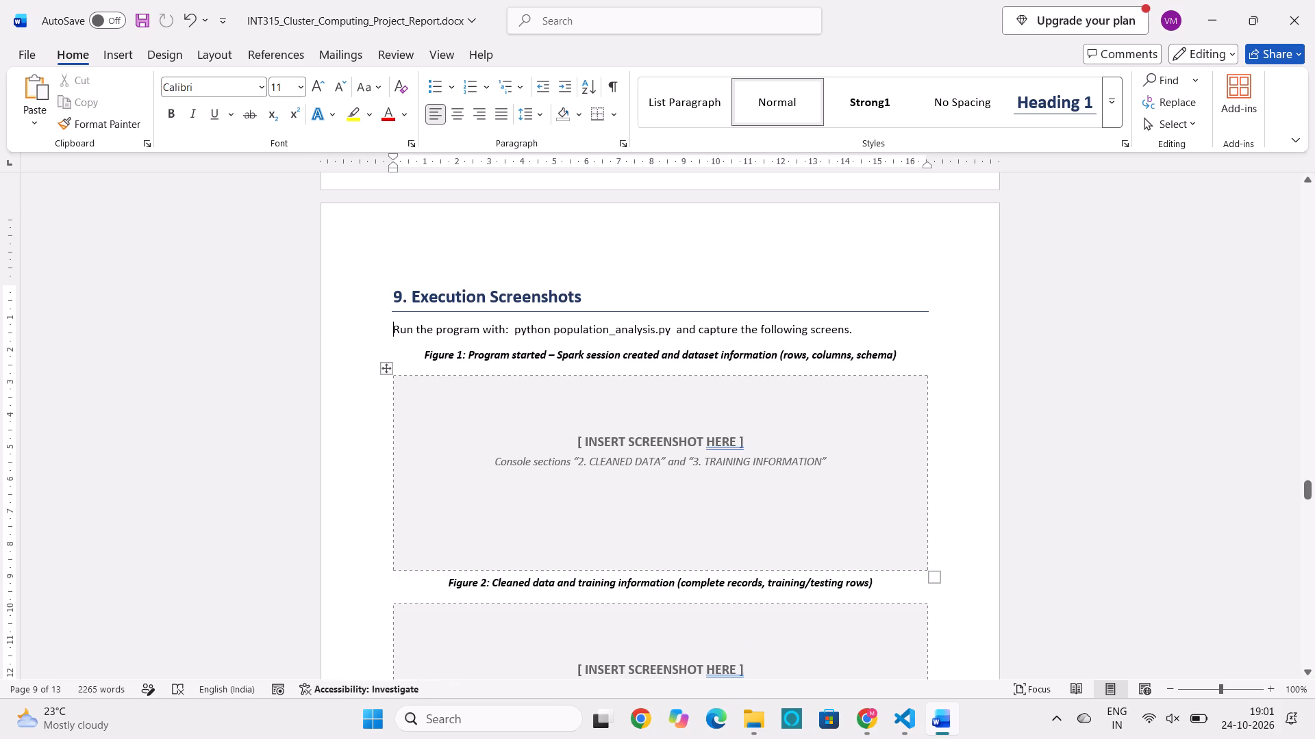
Add two blank lines between the section 9 introductory sentence and the Figure 1 caption.
{"action": "left_click", "coordinate": [899, 333]}
{"action": "key", "text": "Return"}
{"action": "key", "text": "Return"}
{"action": "key", "text": "Return"}
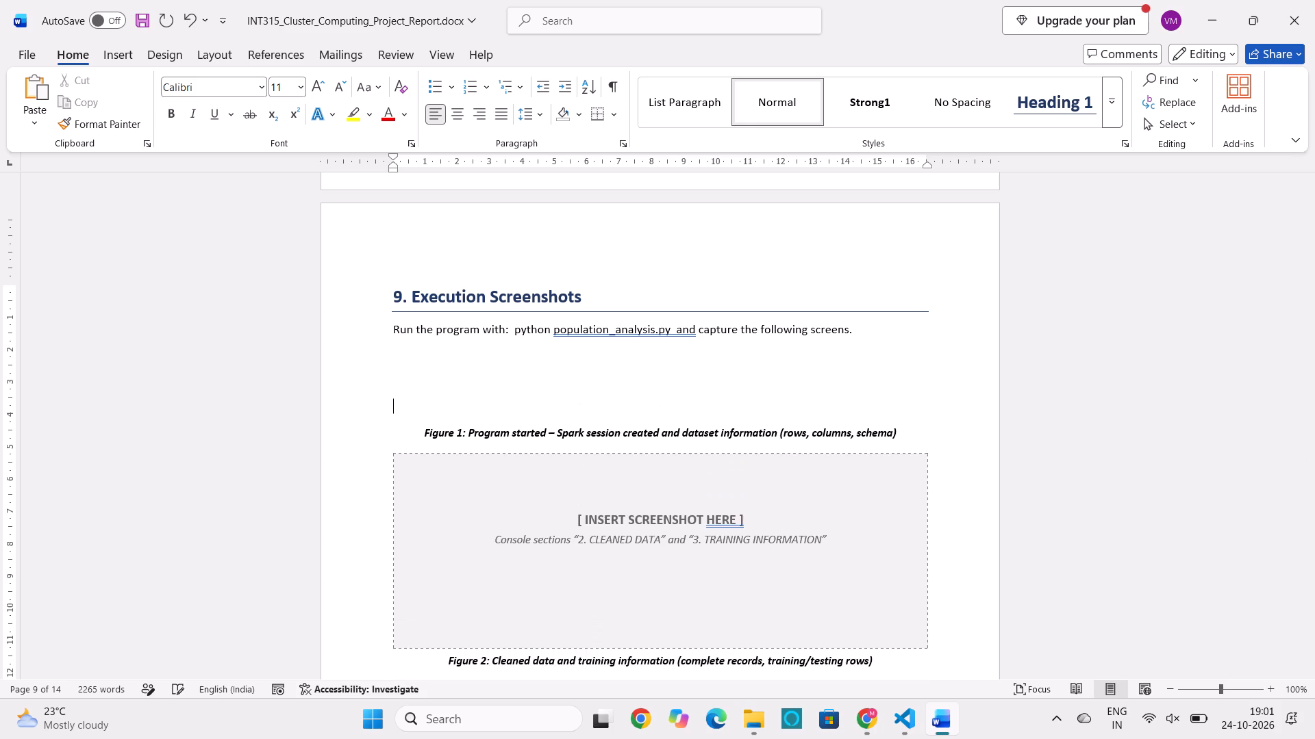
{"action": "key", "text": "BackSpace"}
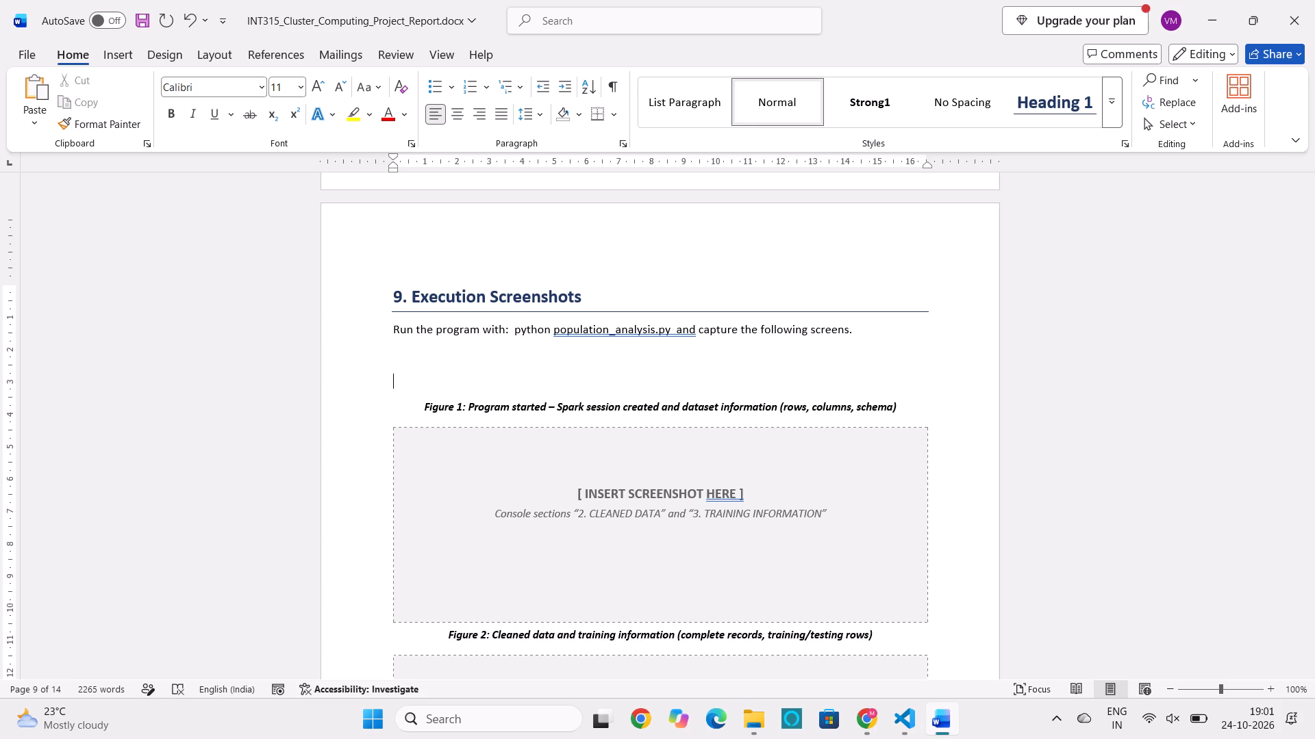
Insert the dataset information picture Screenshot 2026-10-24 185722.png from this device on the blank line above the Figure 1 caption.
{"action": "left_click", "coordinate": [122, 47]}
{"action": "left_click", "coordinate": [186, 129]}
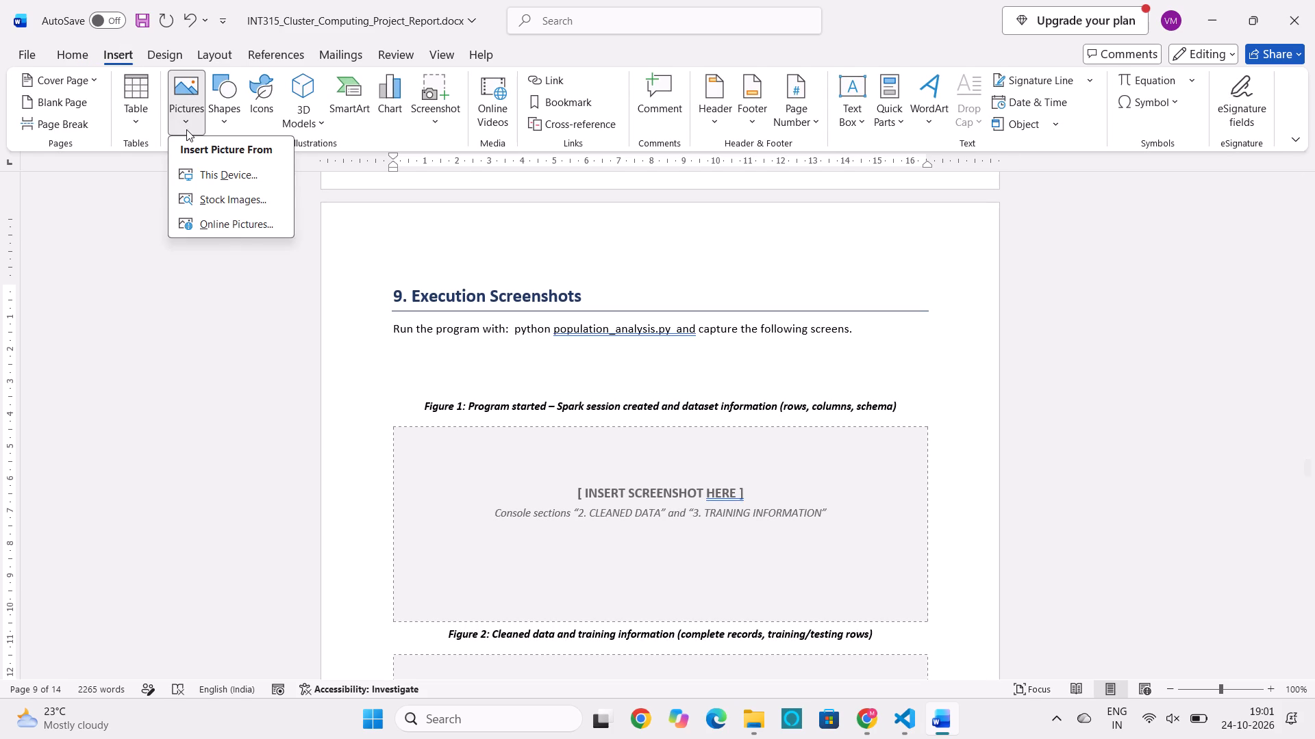
{"action": "left_click", "coordinate": [218, 178]}
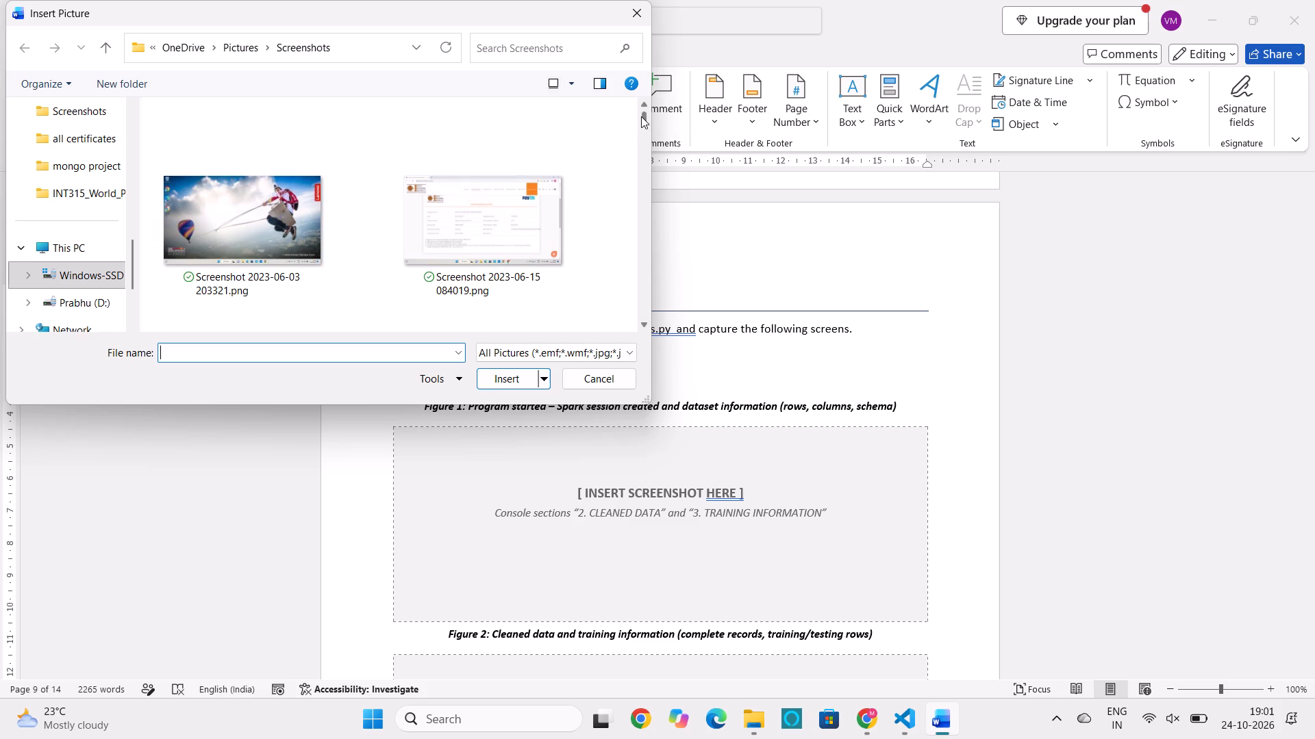
{"action": "left_click_drag", "start_coordinate": [641, 116], "coordinate": [642, 312]}
{"action": "scroll", "coordinate": [571, 246], "scroll_direction": "up", "scroll_amount": 1}
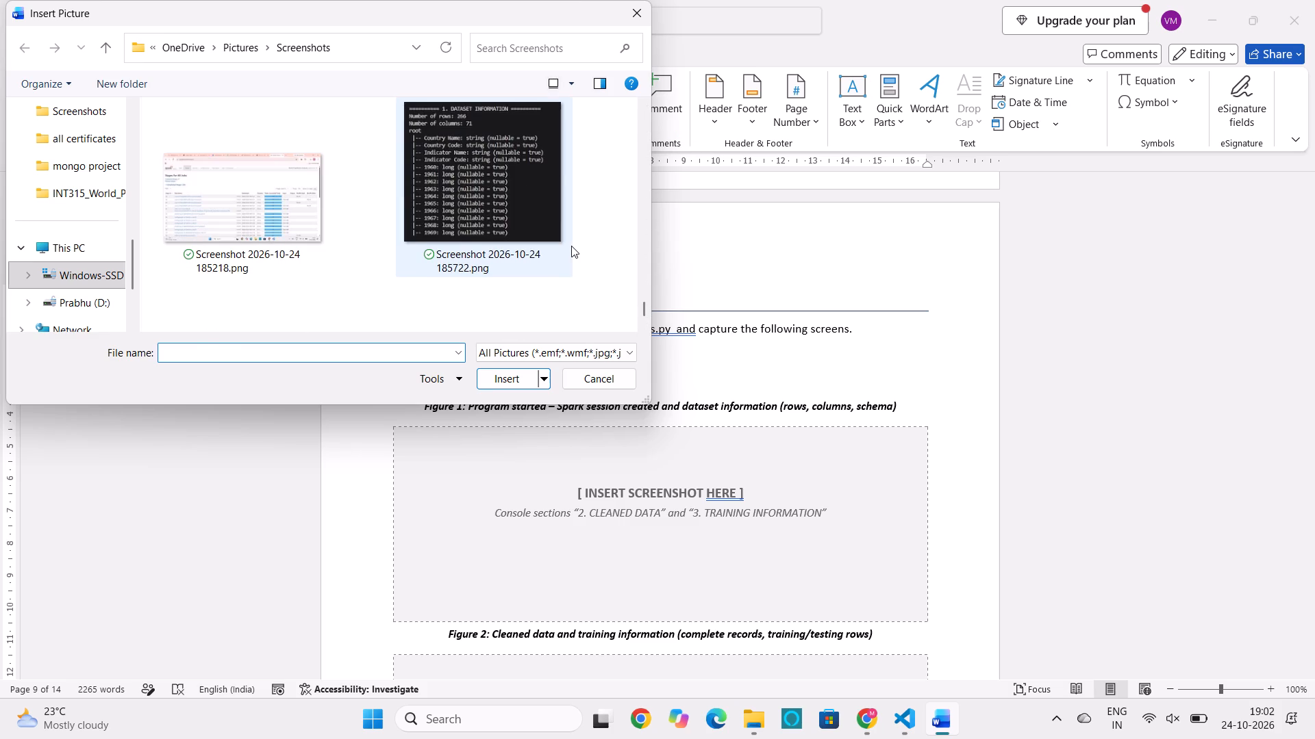
{"action": "scroll", "coordinate": [553, 225], "scroll_direction": "down", "scroll_amount": 1}
{"action": "scroll", "coordinate": [553, 225], "scroll_direction": "up", "scroll_amount": 2}
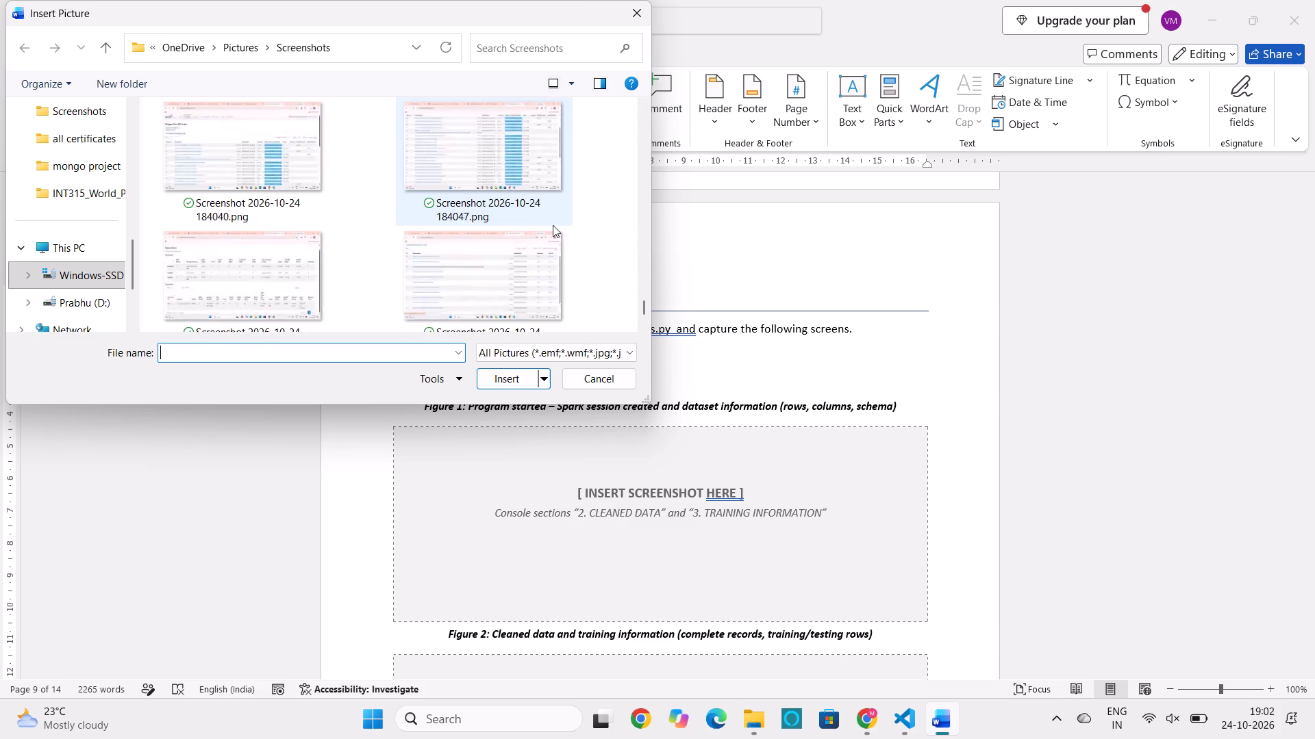
{"action": "scroll", "coordinate": [553, 225], "scroll_direction": "down", "scroll_amount": 1}
{"action": "scroll", "coordinate": [553, 225], "scroll_direction": "up", "scroll_amount": 1}
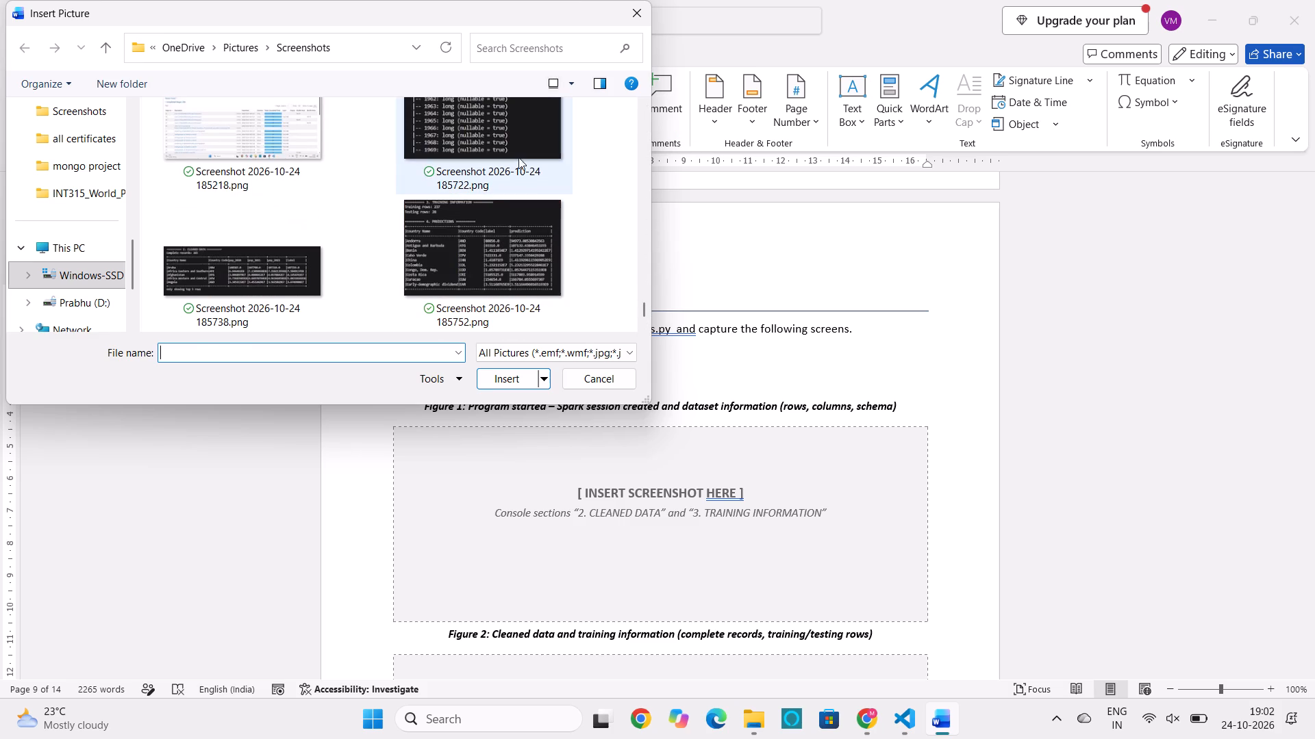
{"action": "scroll", "coordinate": [564, 151], "scroll_direction": "up", "scroll_amount": 1}
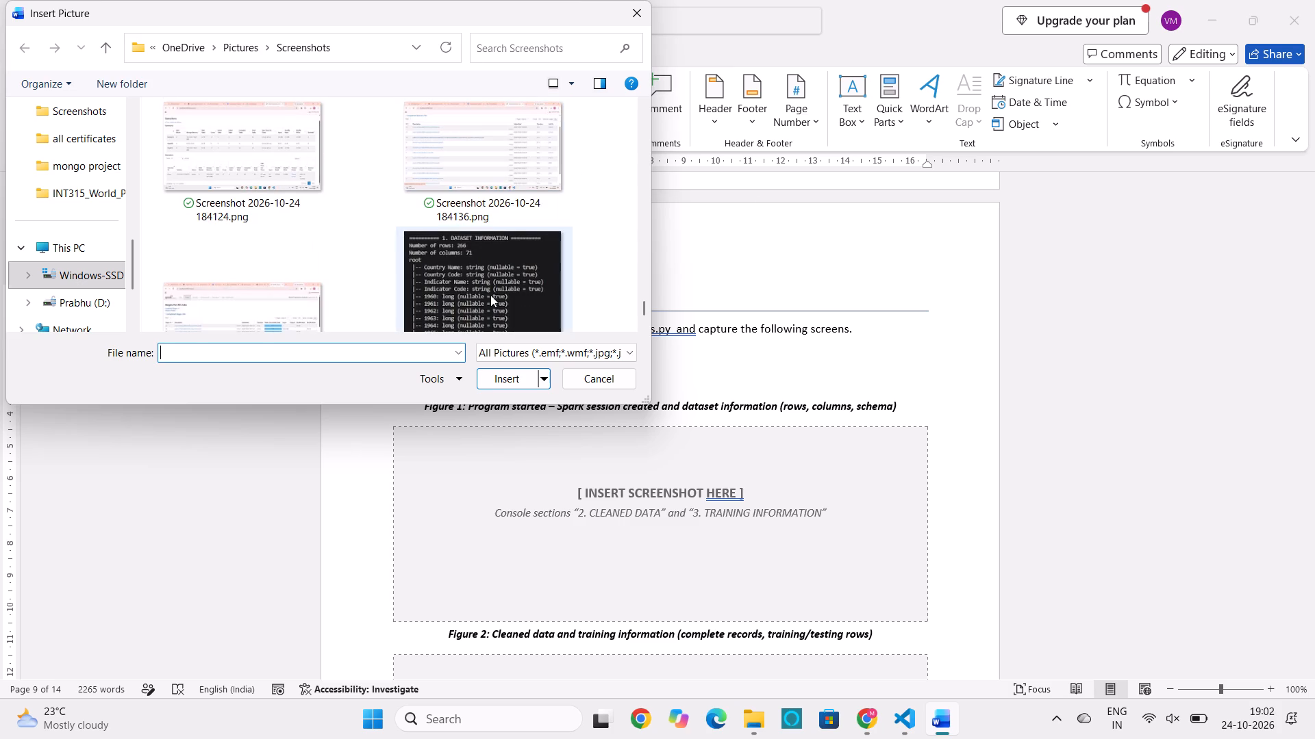
{"action": "left_click", "coordinate": [490, 295]}
{"action": "left_click", "coordinate": [505, 384]}
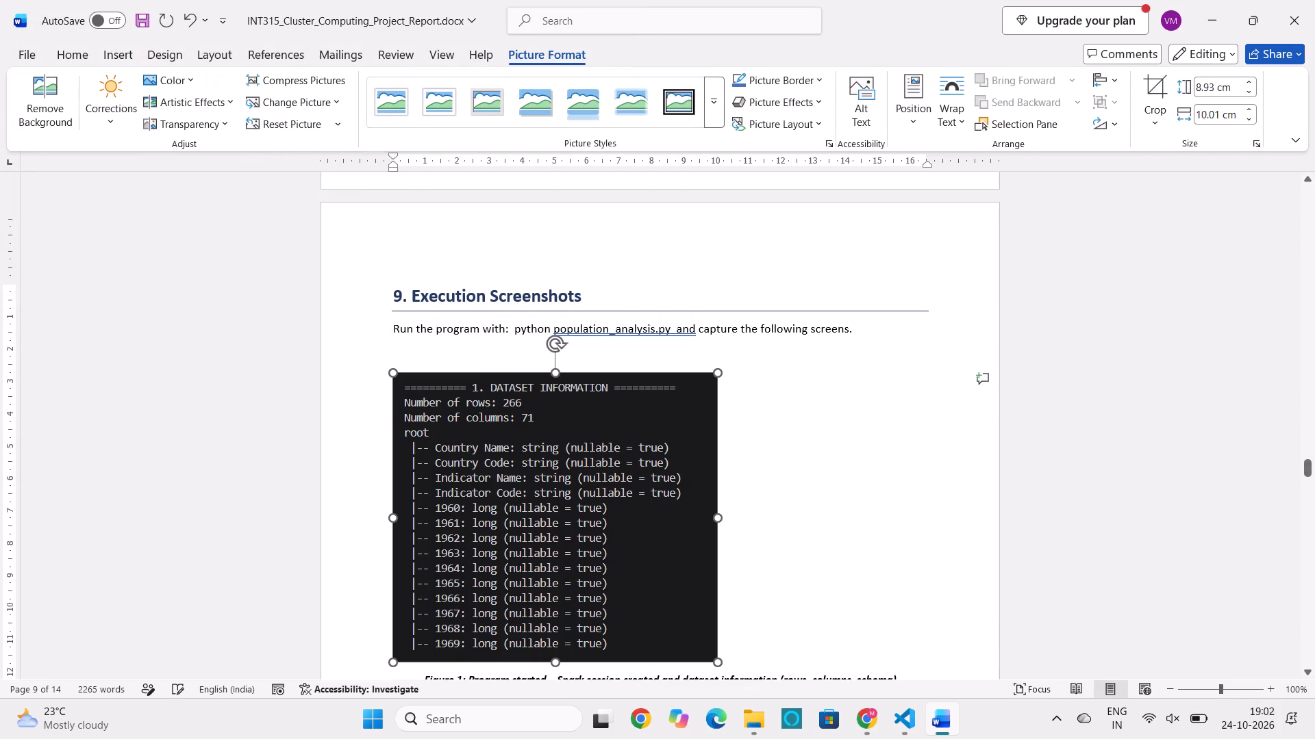
Stretch the dataset information picture horizontally to about 12.5 cm wide, keeping its height.
{"action": "scroll", "coordinate": [551, 424], "scroll_direction": "down", "scroll_amount": 1}
{"action": "left_click_drag", "start_coordinate": [546, 370], "coordinate": [656, 359]}
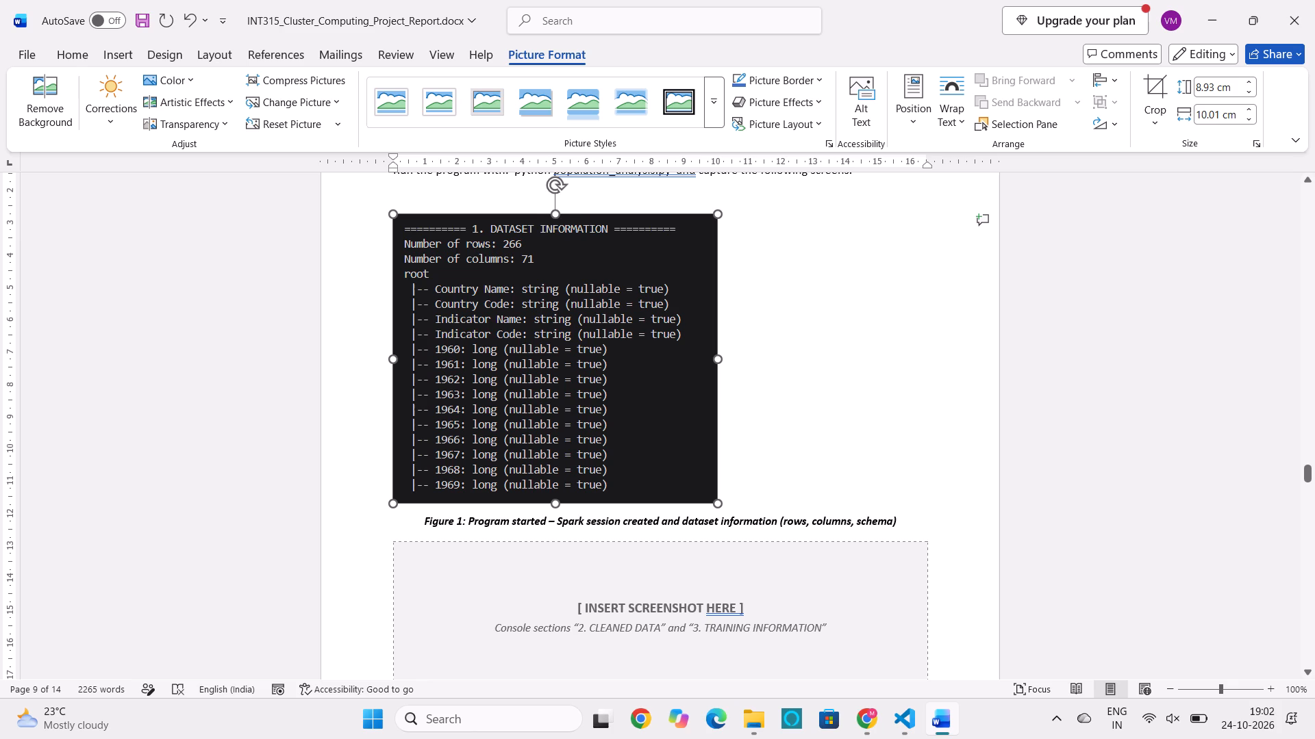
{"action": "left_click_drag", "start_coordinate": [394, 357], "coordinate": [451, 356]}
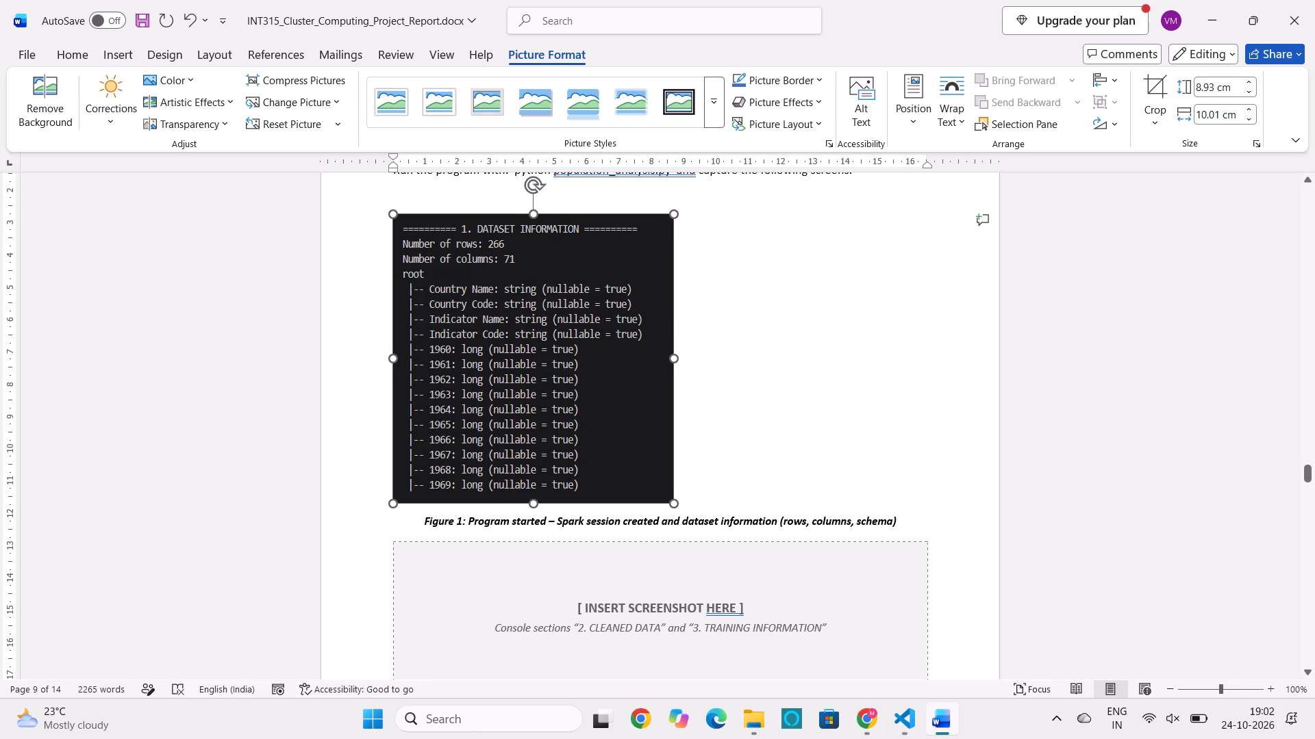
{"action": "left_click_drag", "start_coordinate": [451, 356], "coordinate": [310, 350]}
{"action": "left_click", "coordinate": [860, 283]}
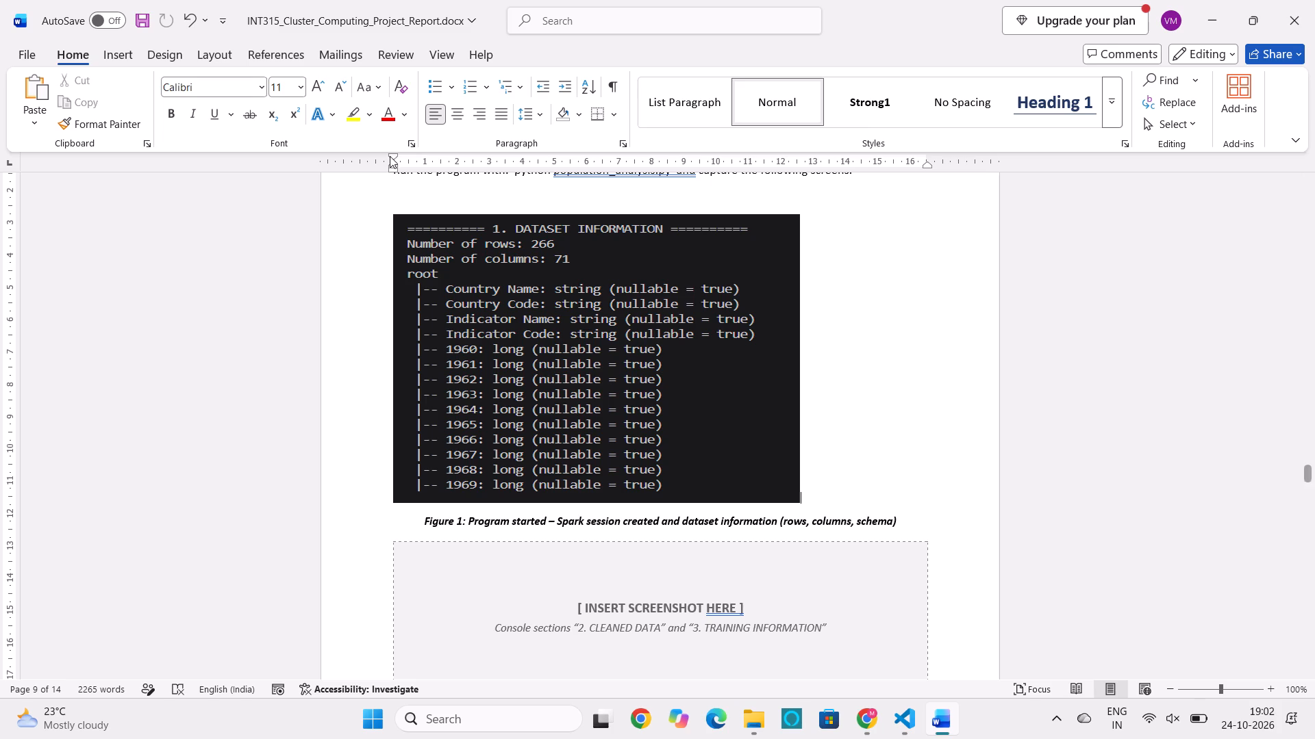
Indent the first line of the dataset information picture's paragraph to about 2.25 cm so it sits centred above its caption.
{"action": "left_click_drag", "start_coordinate": [390, 155], "coordinate": [461, 158]}
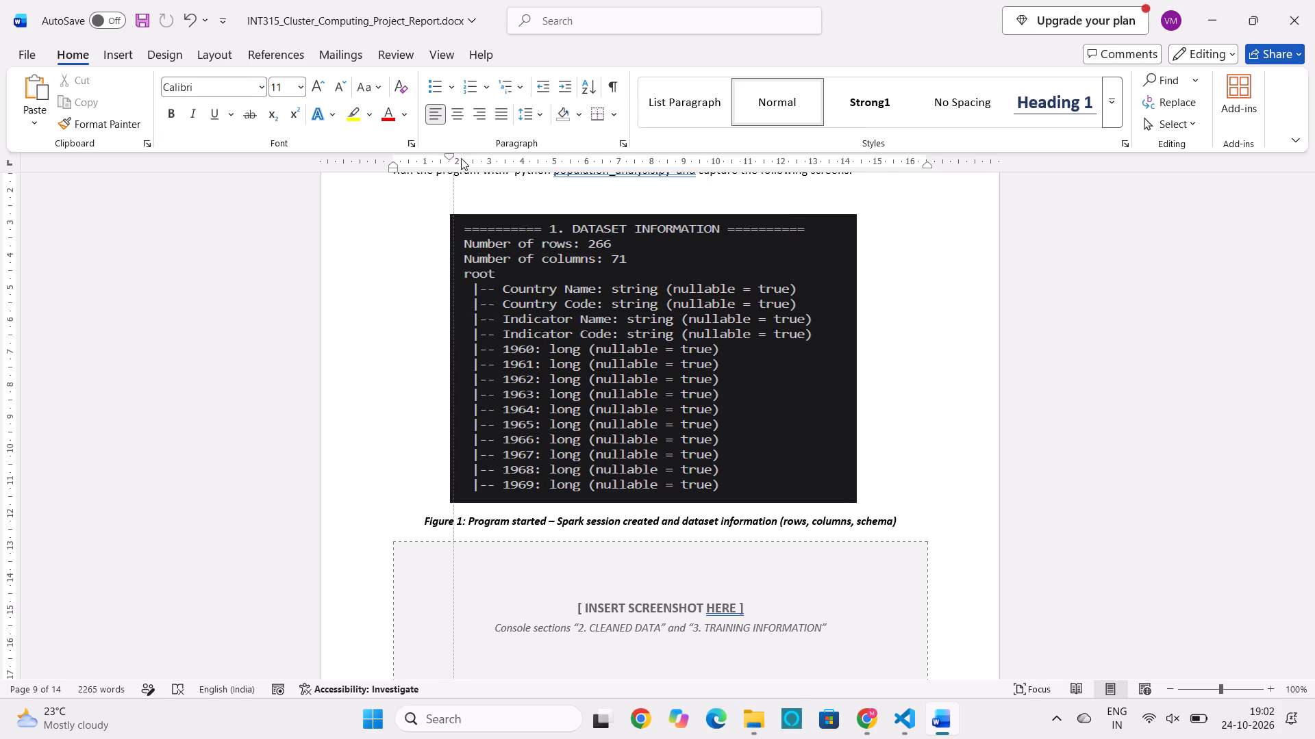
{"action": "left_click_drag", "start_coordinate": [461, 158], "coordinate": [466, 159]}
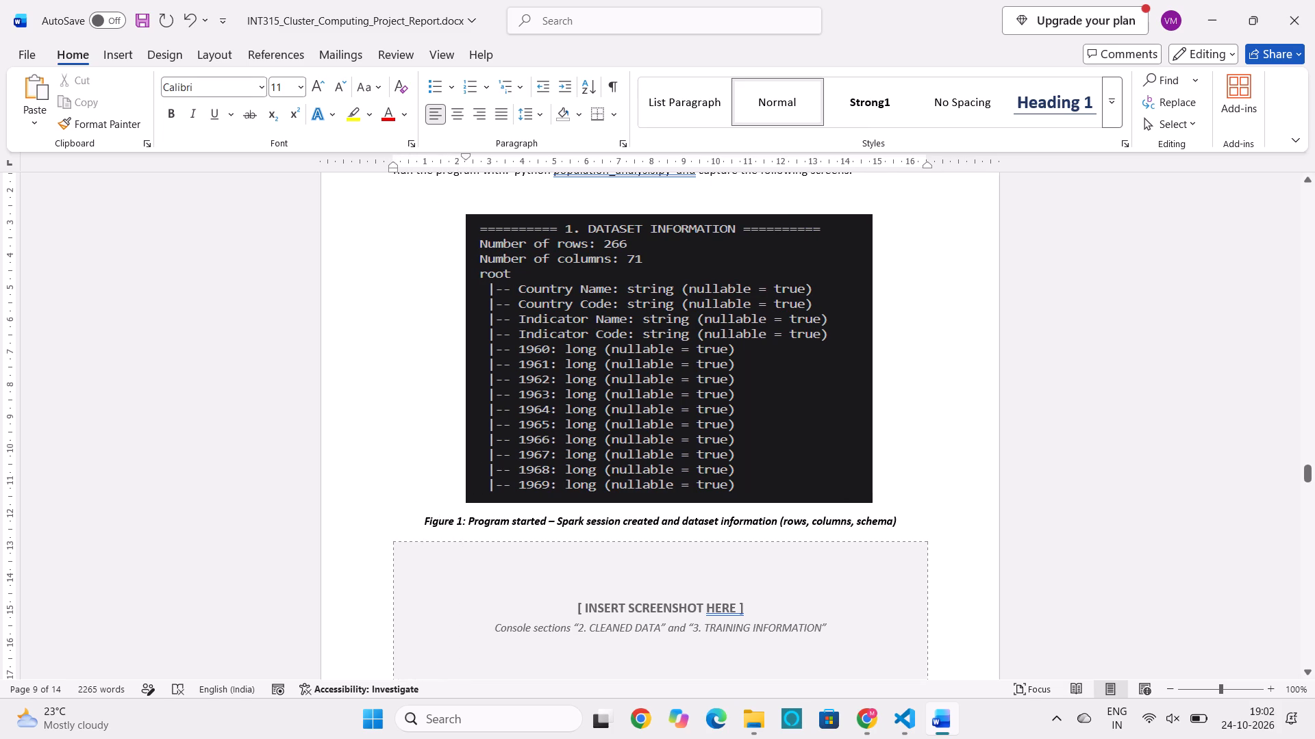
{"action": "left_click", "coordinate": [910, 335]}
Cut the whole Figure 2 placeholder table out of section 9, keeping its caption.
{"action": "scroll", "coordinate": [710, 632], "scroll_direction": "down", "scroll_amount": 1}
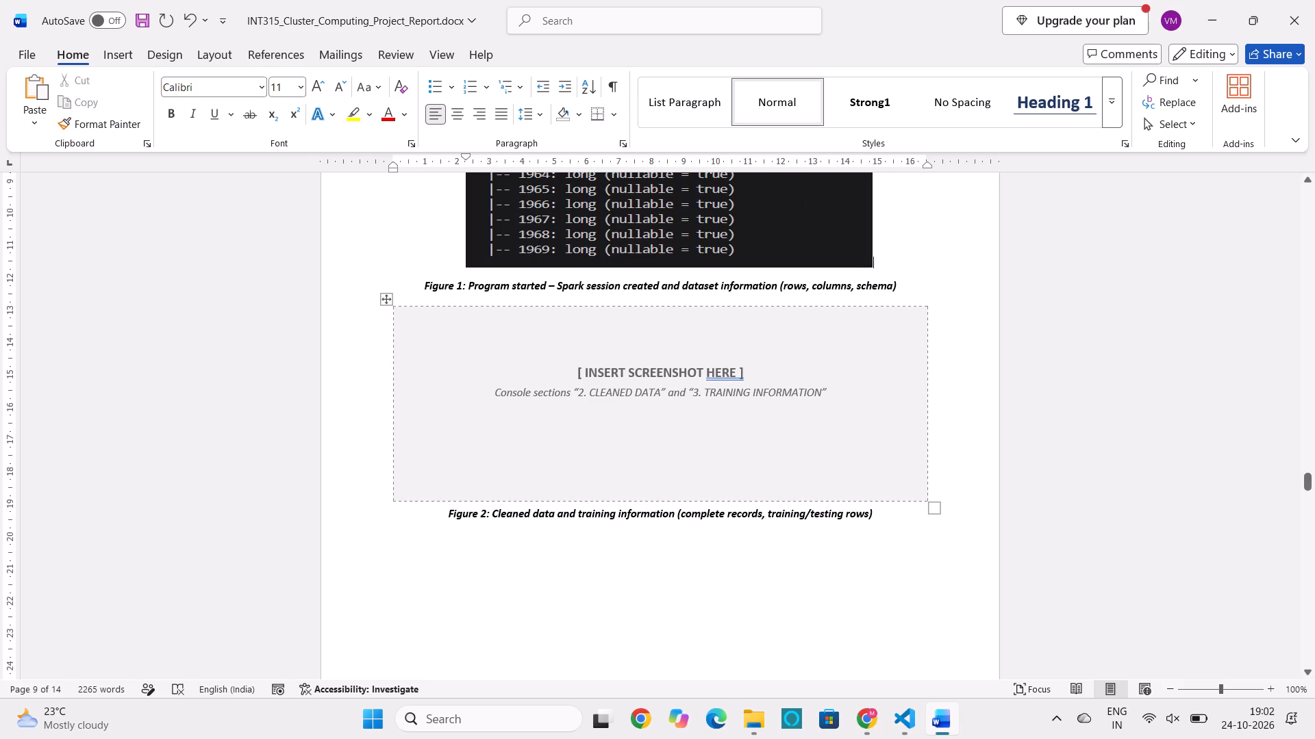
{"action": "left_click", "coordinate": [649, 329]}
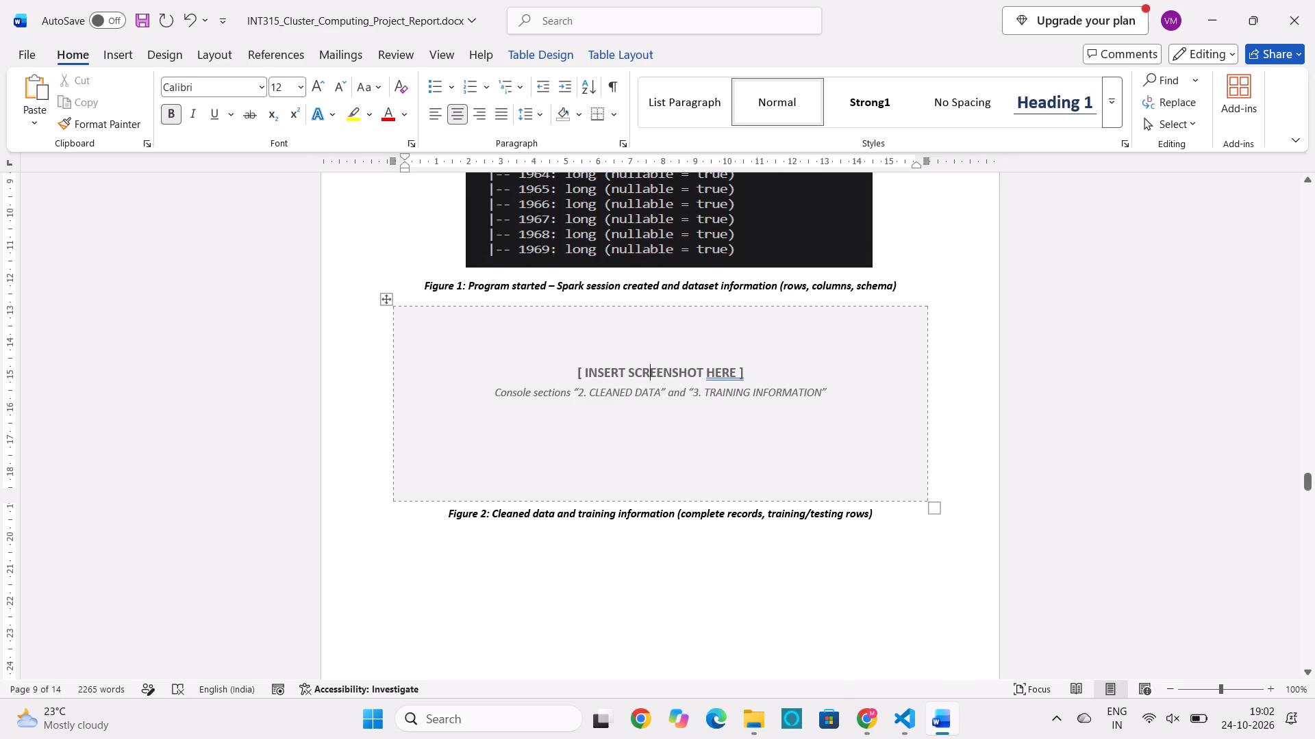
{"action": "right_click", "coordinate": [649, 329]}
{"action": "left_click", "coordinate": [503, 372]}
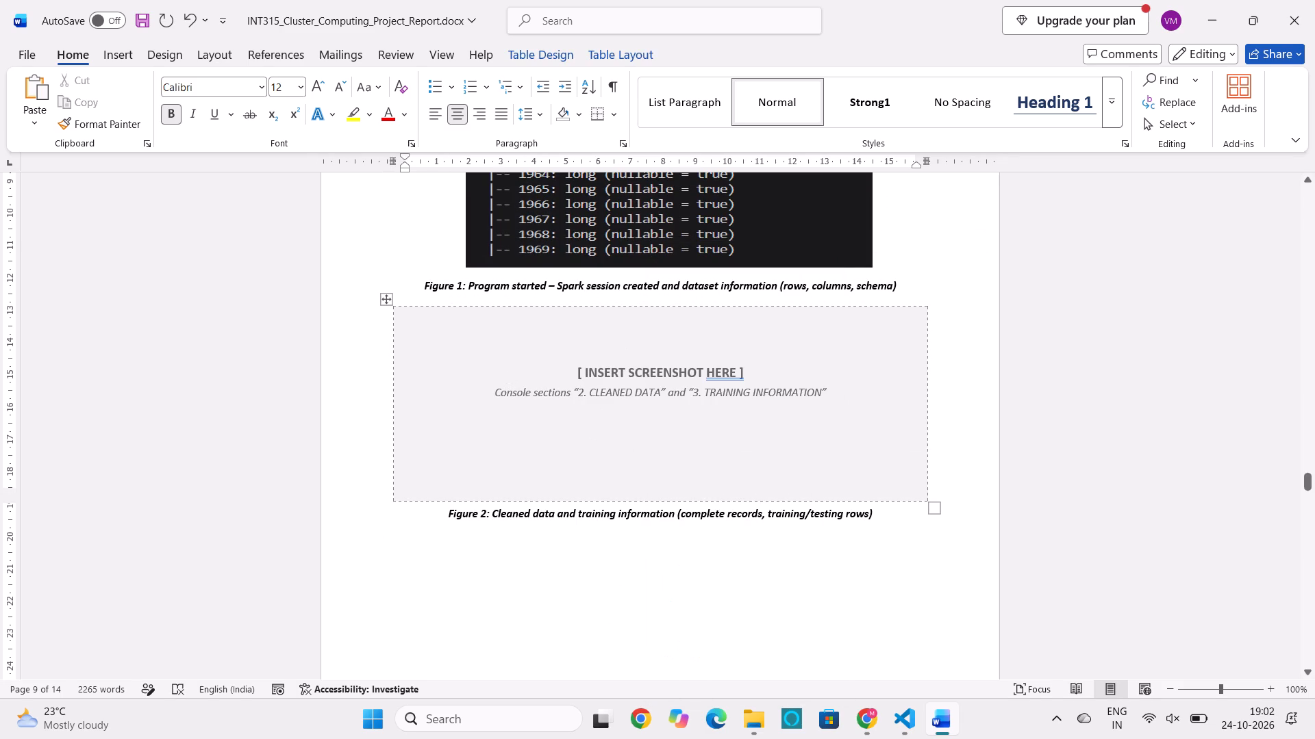
{"action": "left_click", "coordinate": [386, 298]}
{"action": "right_click", "coordinate": [386, 298]}
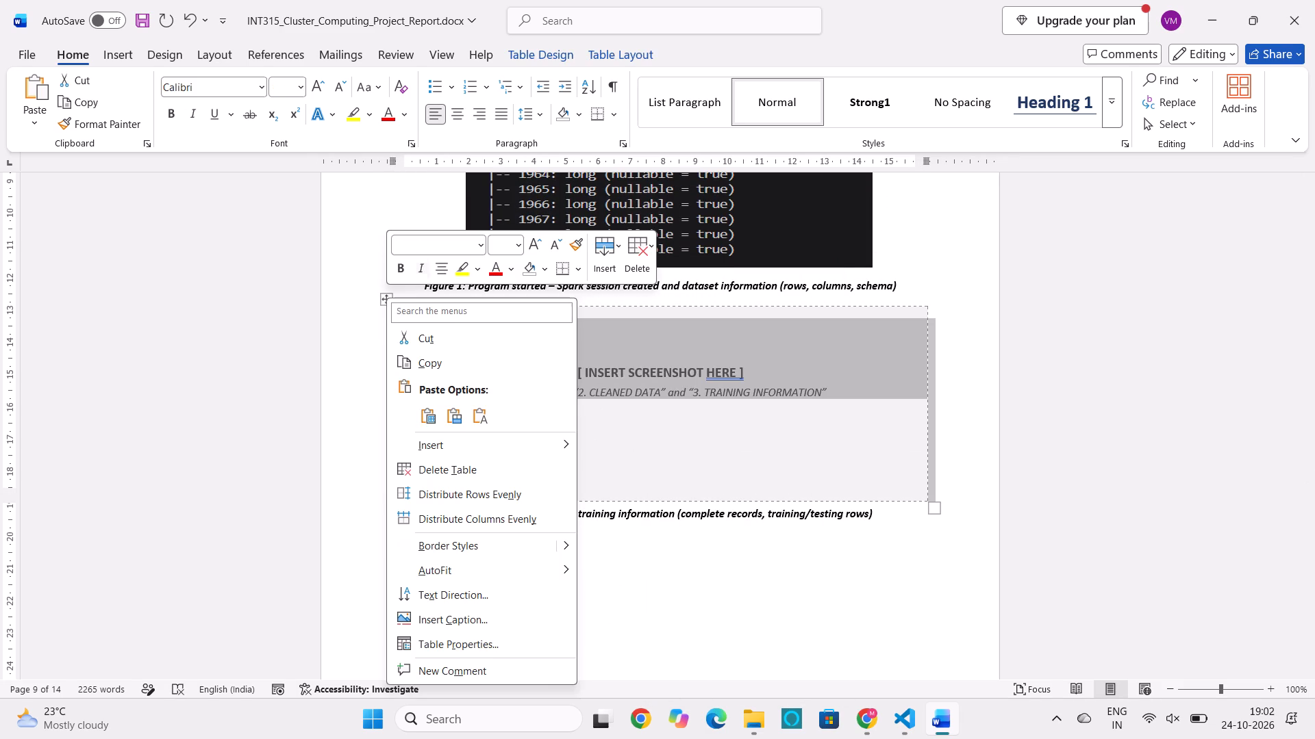
{"action": "left_click", "coordinate": [425, 339]}
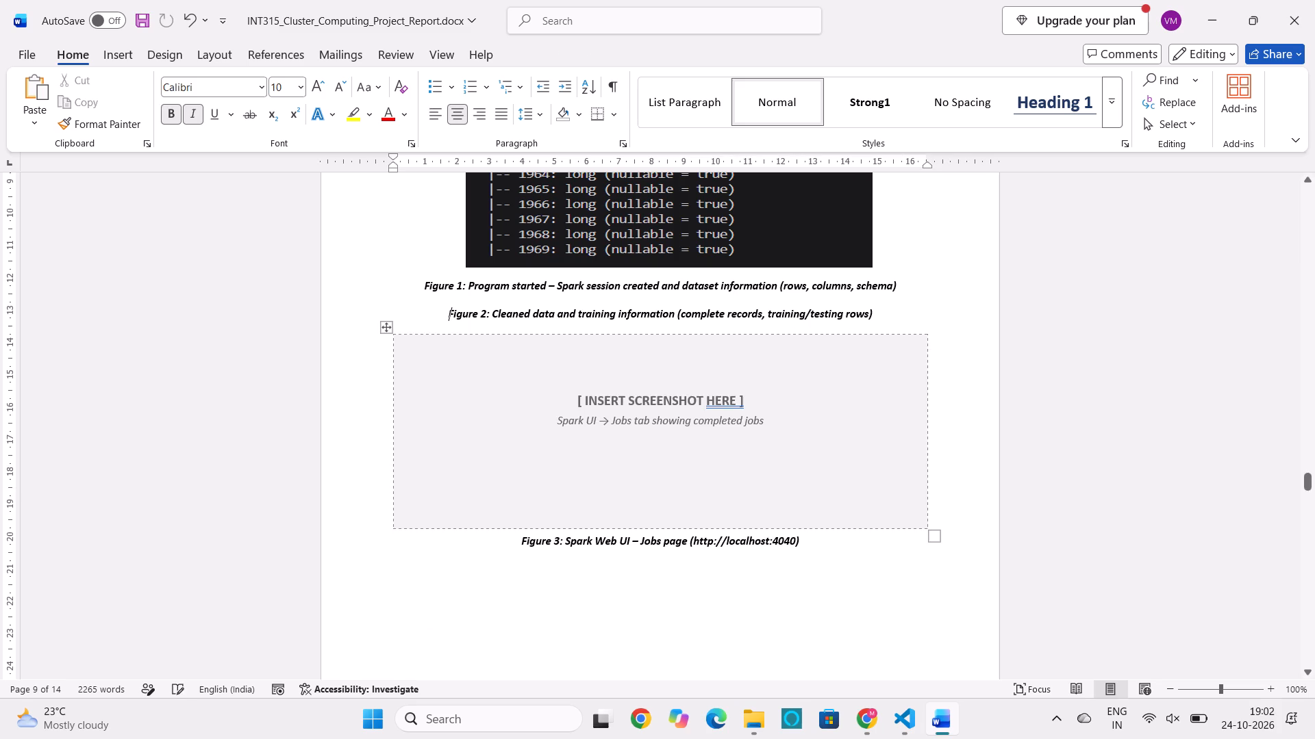
Add two blank lines between the Figure 1 and Figure 2 captions.
{"action": "left_click", "coordinate": [937, 280]}
{"action": "key", "text": "Return"}
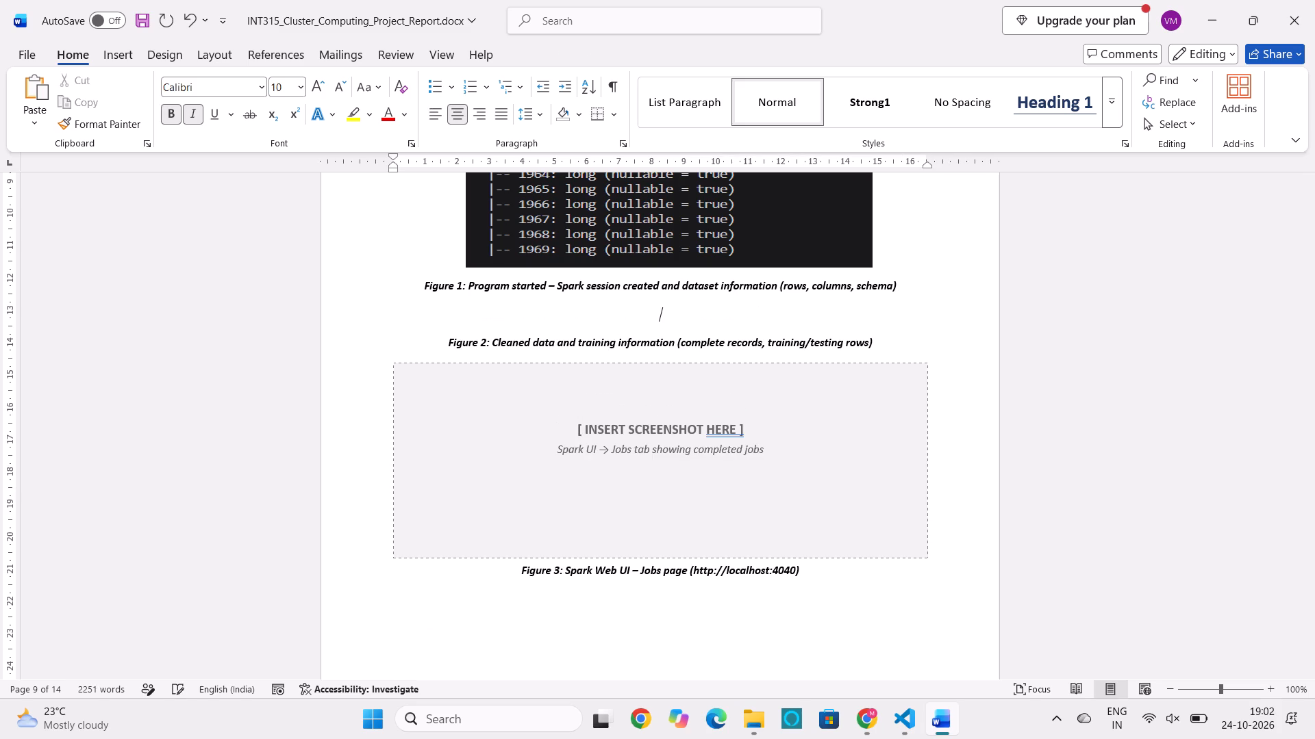
{"action": "key", "text": "Return"}
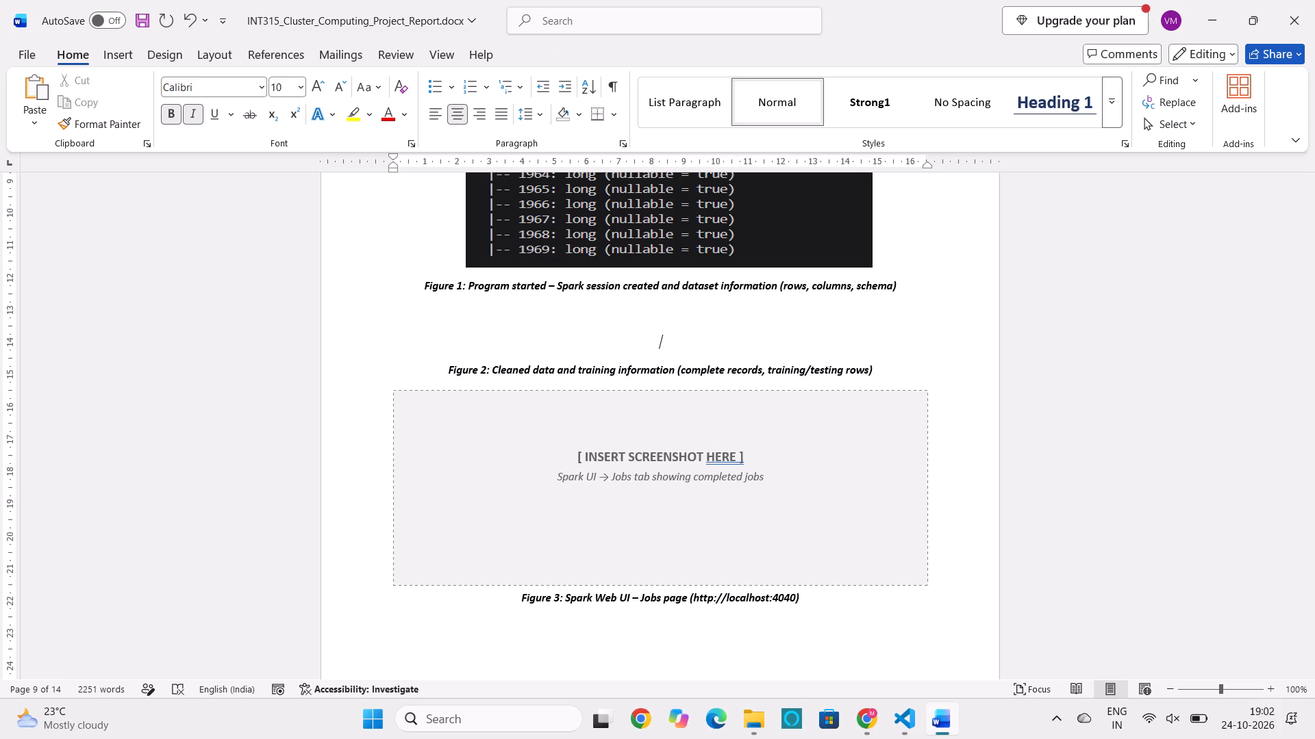
Insert the cleaned data picture Screenshot 2026-10-24 185738.png from this device directly above the Figure 2 caption.
{"action": "left_click", "coordinate": [99, 61]}
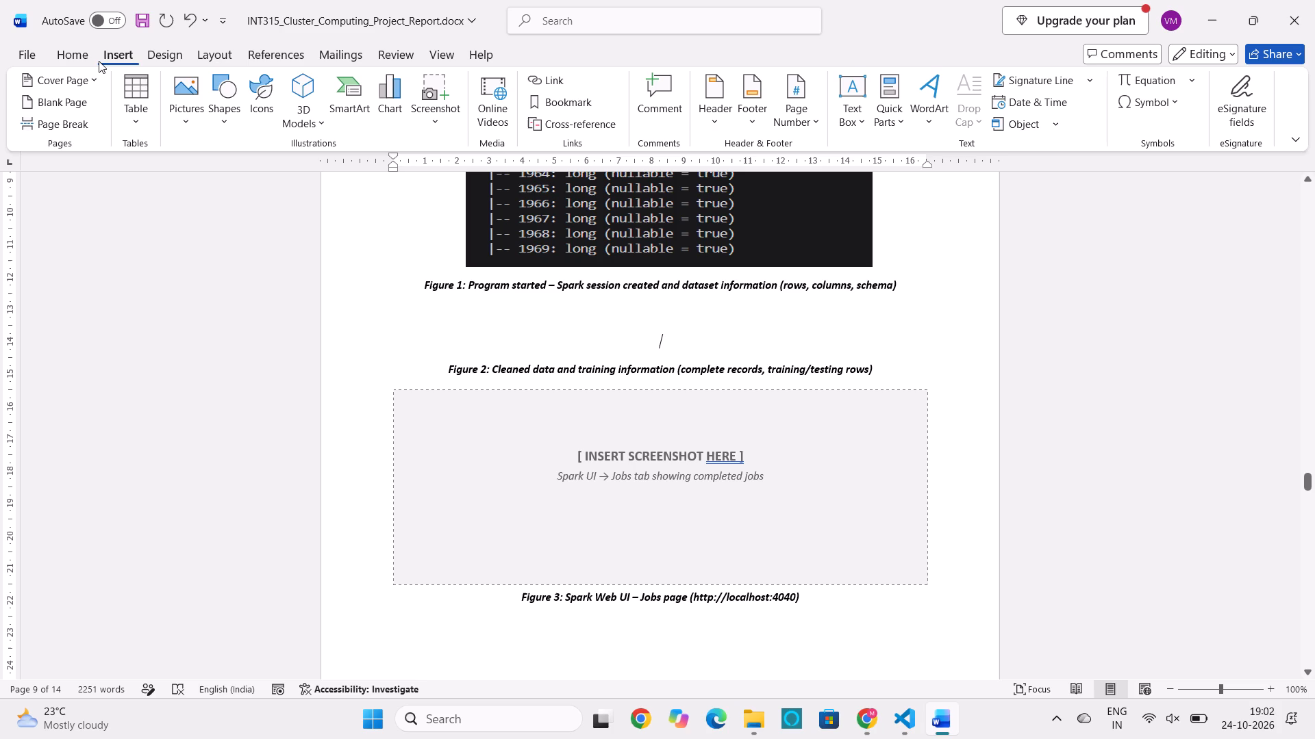
{"action": "left_click", "coordinate": [185, 132]}
{"action": "left_click", "coordinate": [223, 176]}
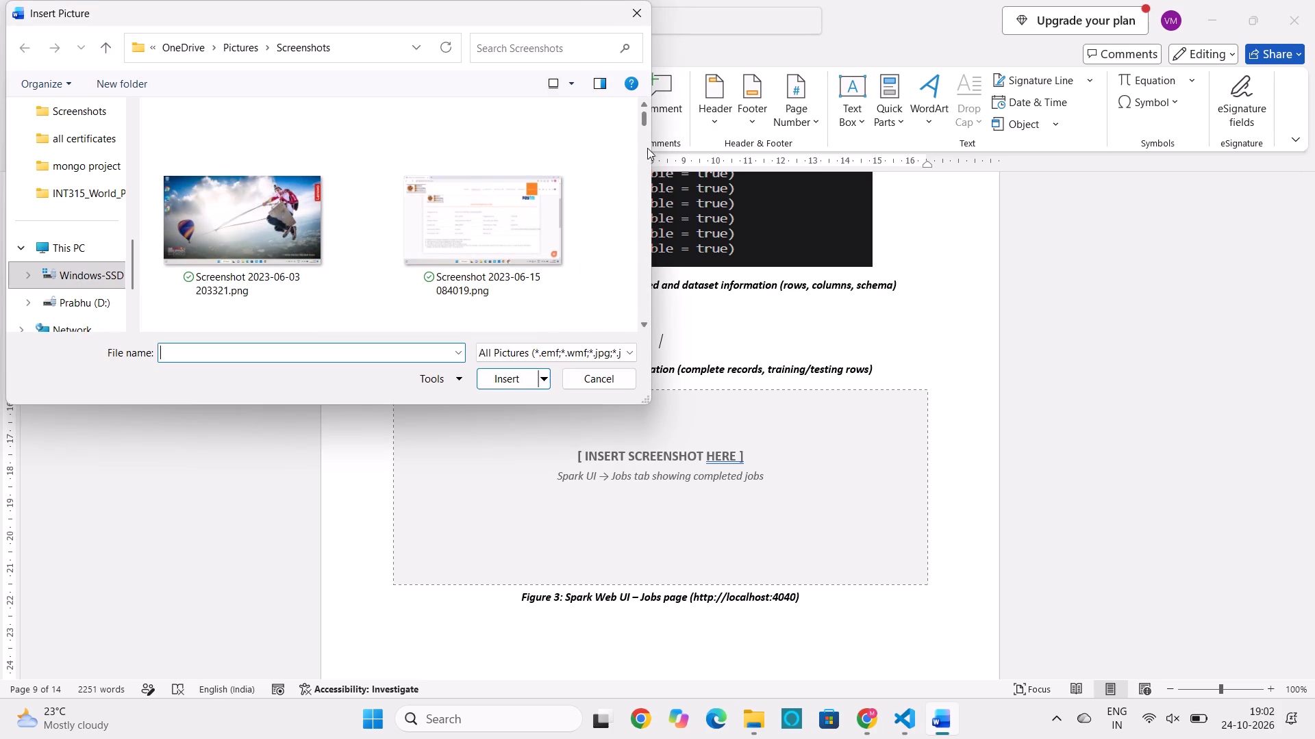
{"action": "left_click_drag", "start_coordinate": [645, 120], "coordinate": [652, 352]}
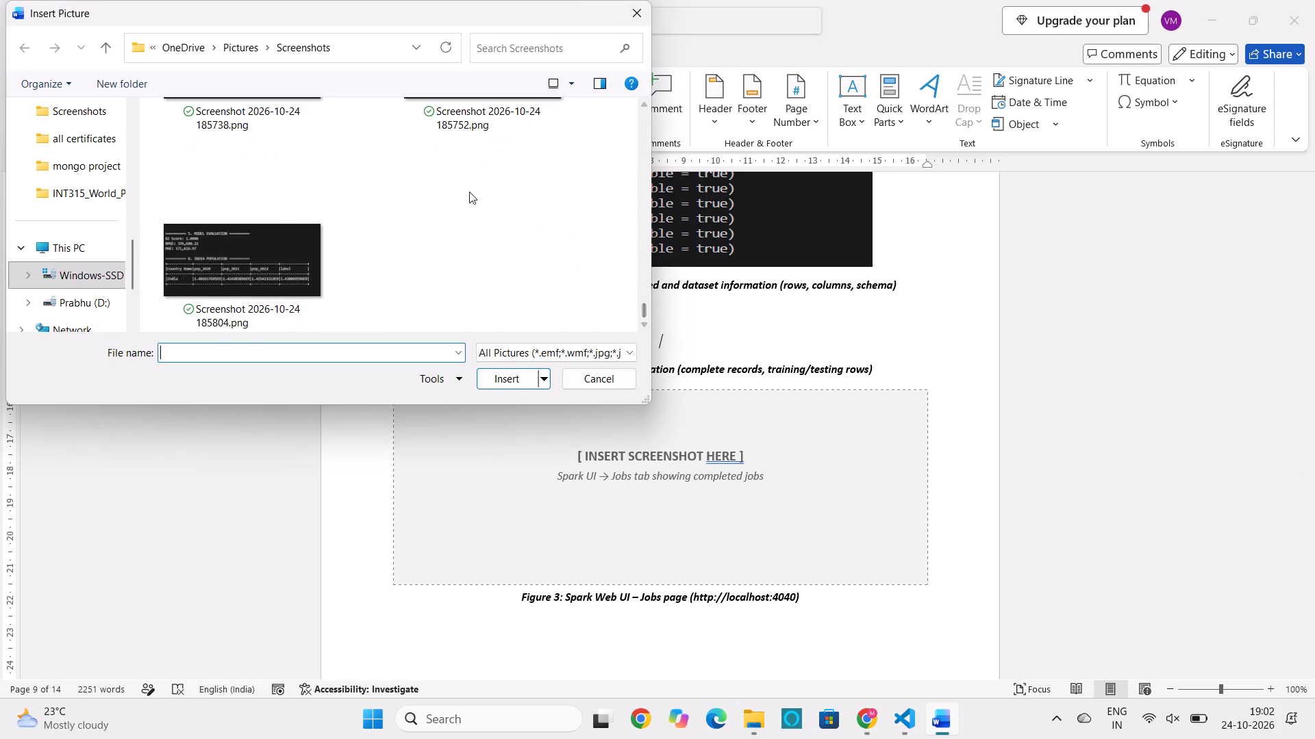
{"action": "scroll", "coordinate": [469, 192], "scroll_direction": "up", "scroll_amount": 2}
{"action": "scroll", "coordinate": [469, 192], "scroll_direction": "down", "scroll_amount": 1}
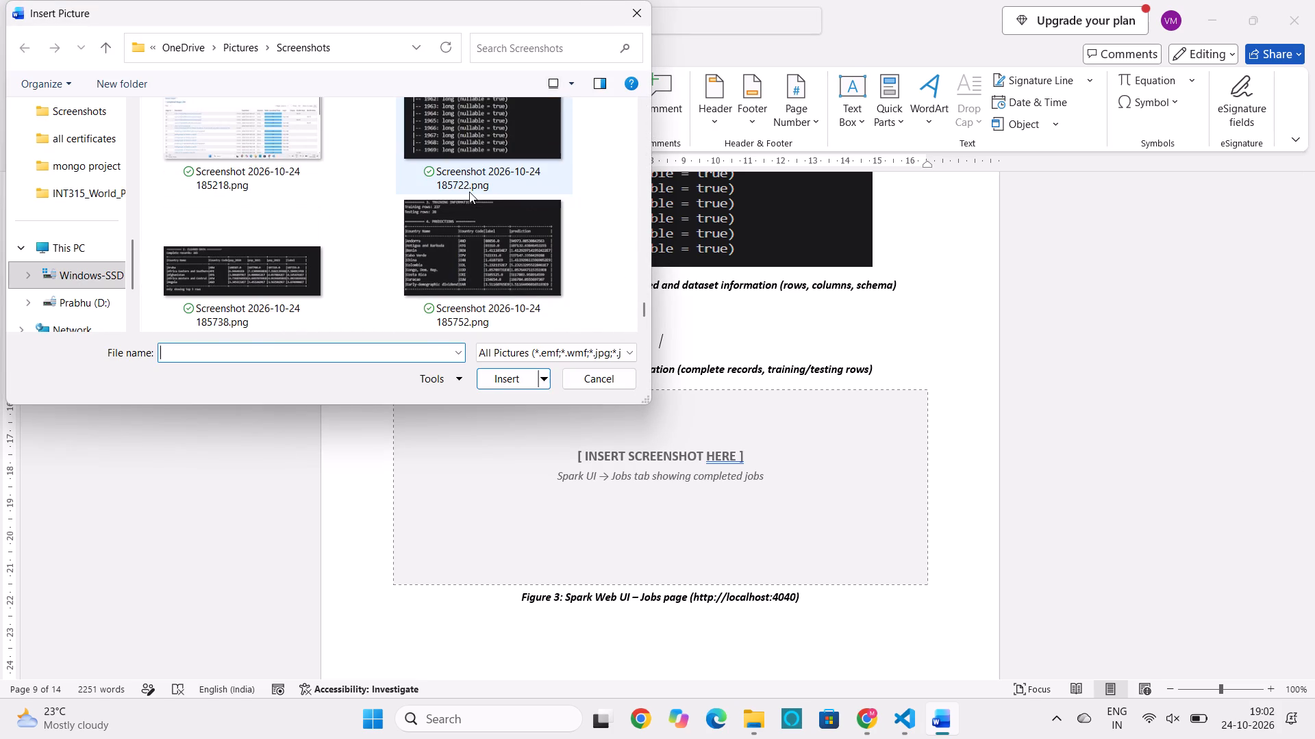
{"action": "left_click", "coordinate": [220, 277]}
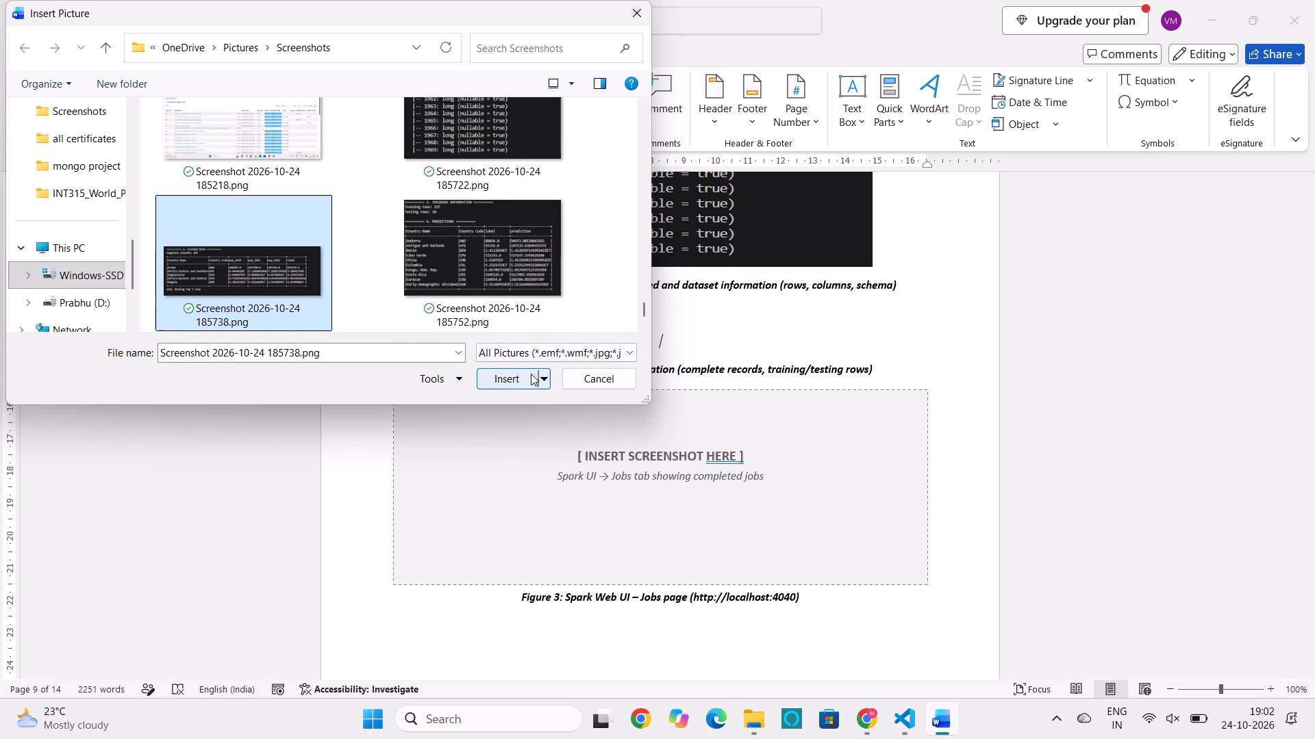
{"action": "left_click", "coordinate": [513, 378]}
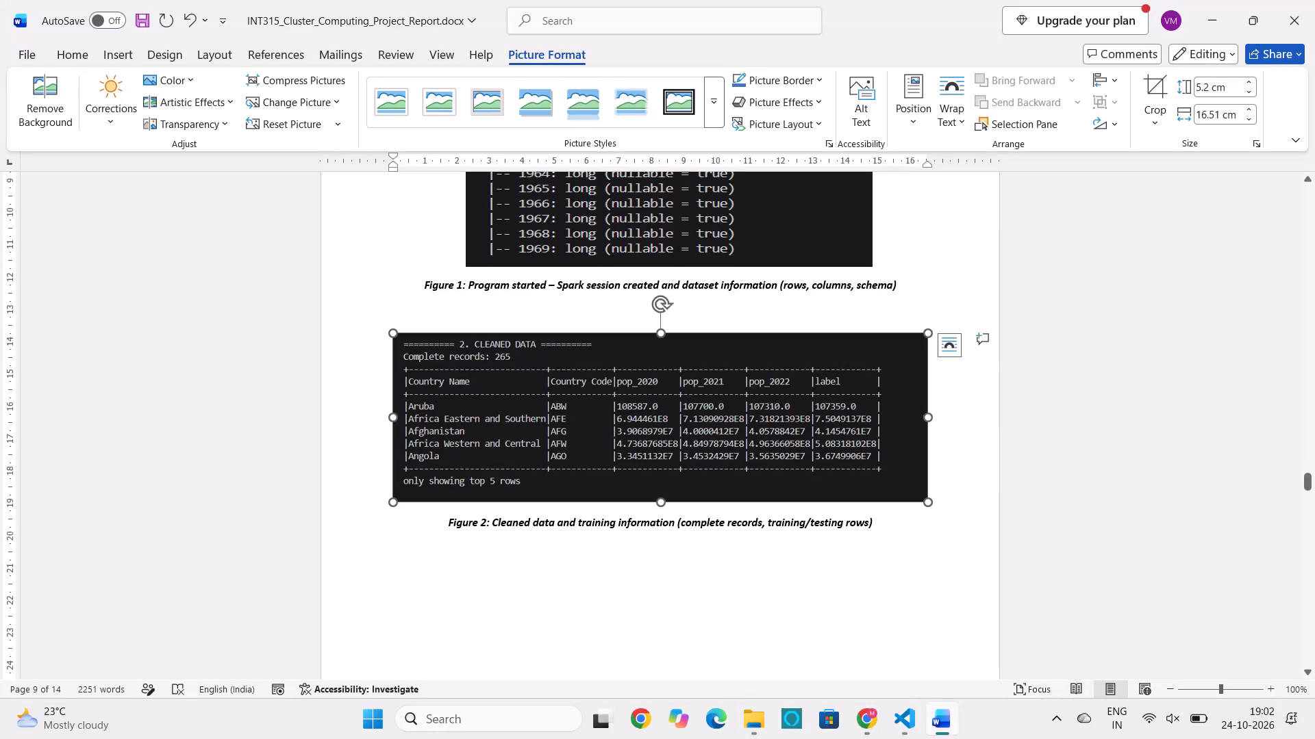
Narrow the cleaned data picture to 13 cm wide, keeping its height.
{"action": "left_click_drag", "start_coordinate": [392, 420], "coordinate": [490, 414]}
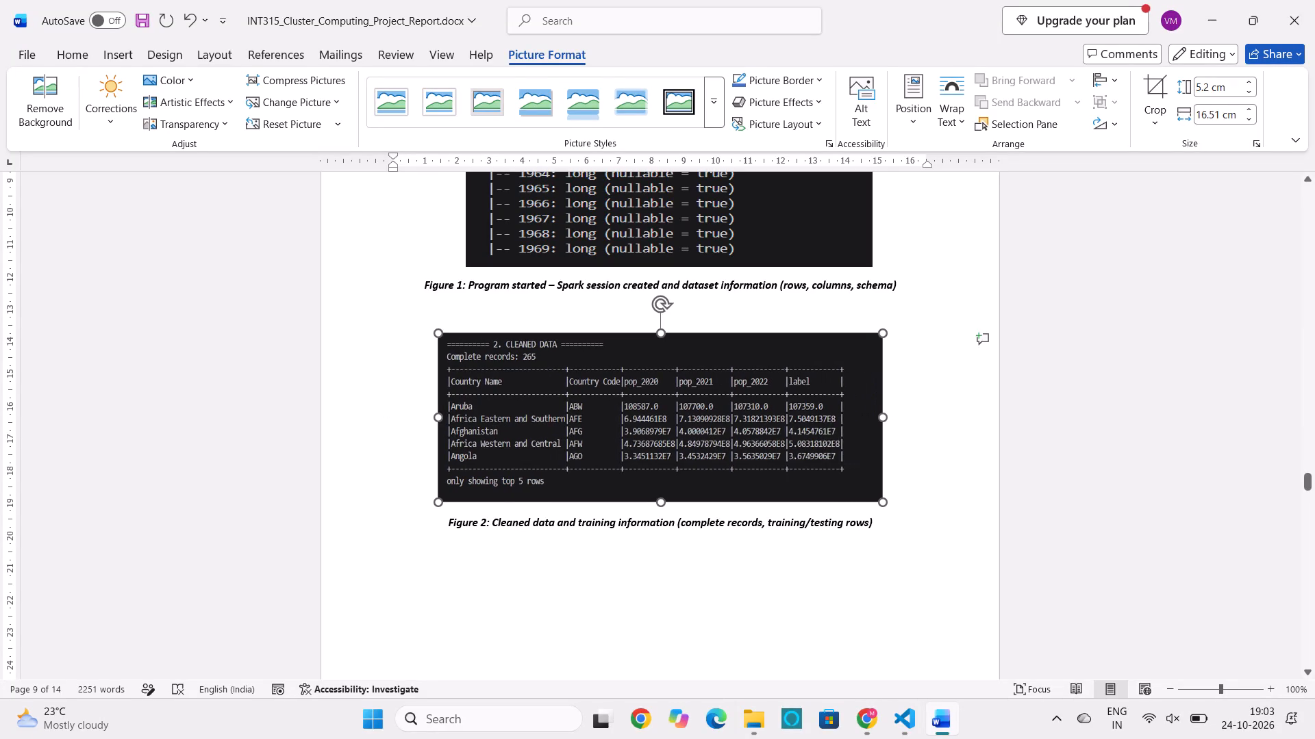
{"action": "left_click_drag", "start_coordinate": [490, 414], "coordinate": [502, 414]}
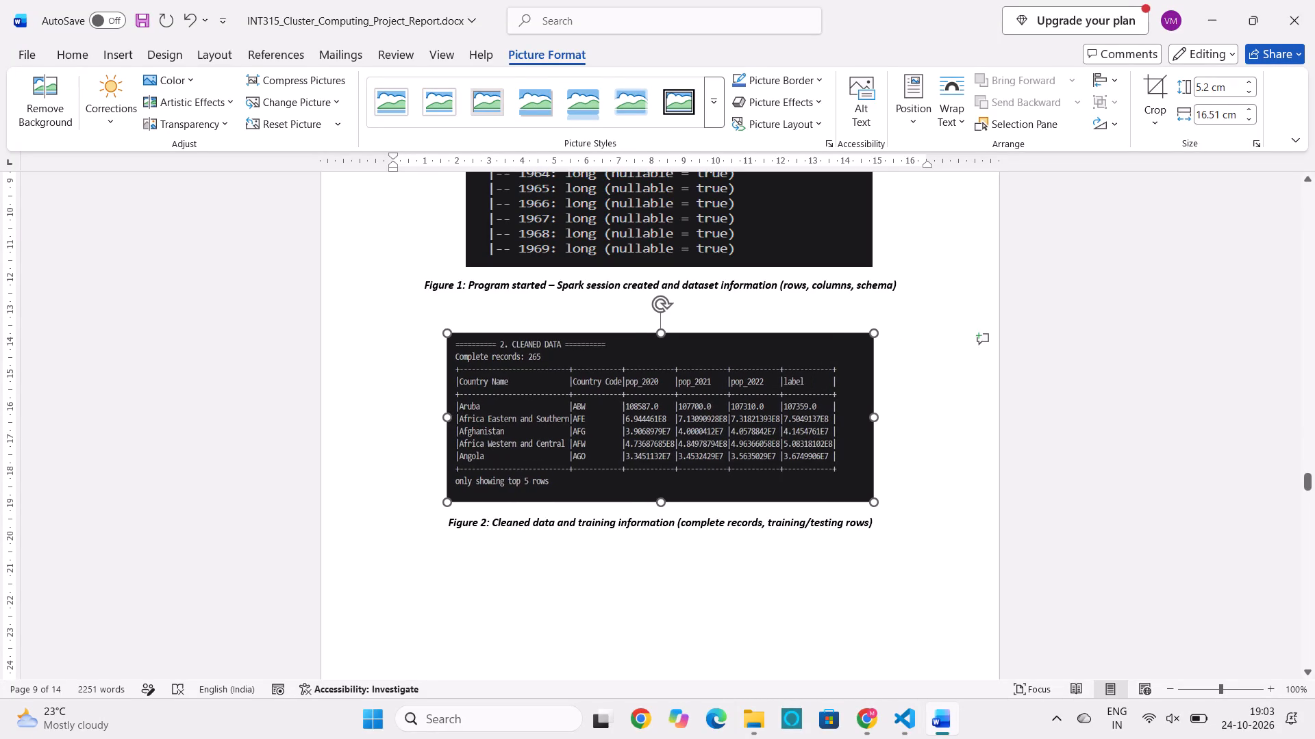
{"action": "left_click_drag", "start_coordinate": [502, 414], "coordinate": [507, 415]}
Indent the first line of the cleaned data picture's paragraph to about 1 cm, lining its edge up with the Figure 1 picture.
{"action": "left_click_drag", "start_coordinate": [394, 158], "coordinate": [407, 159]}
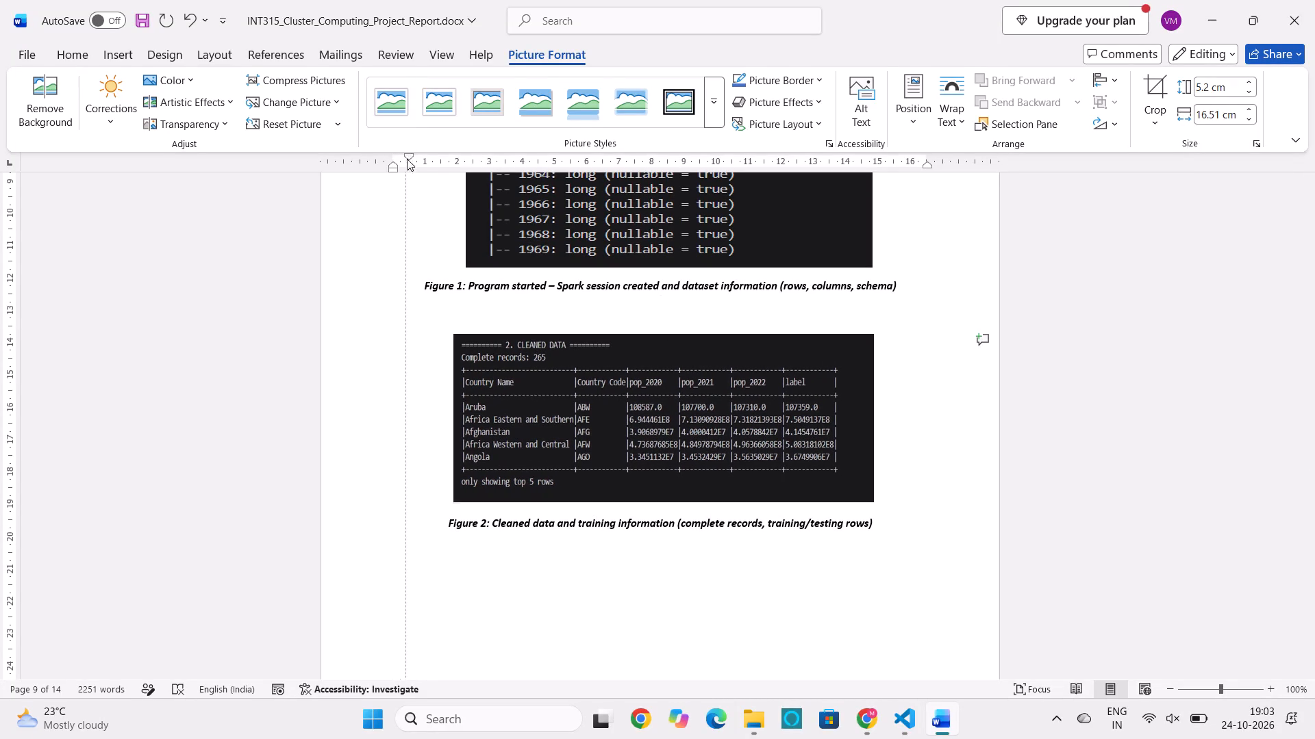
{"action": "left_click_drag", "start_coordinate": [407, 159], "coordinate": [425, 161]}
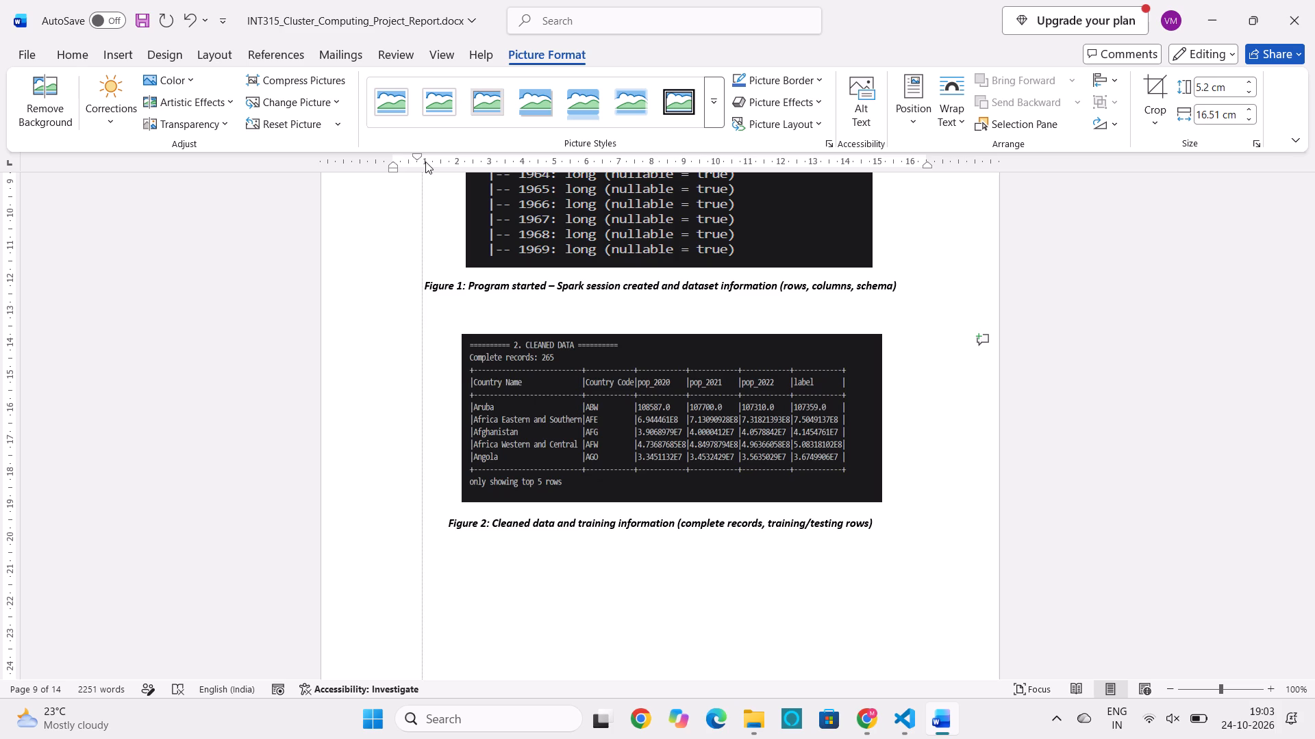
{"action": "left_click_drag", "start_coordinate": [425, 161], "coordinate": [425, 161]}
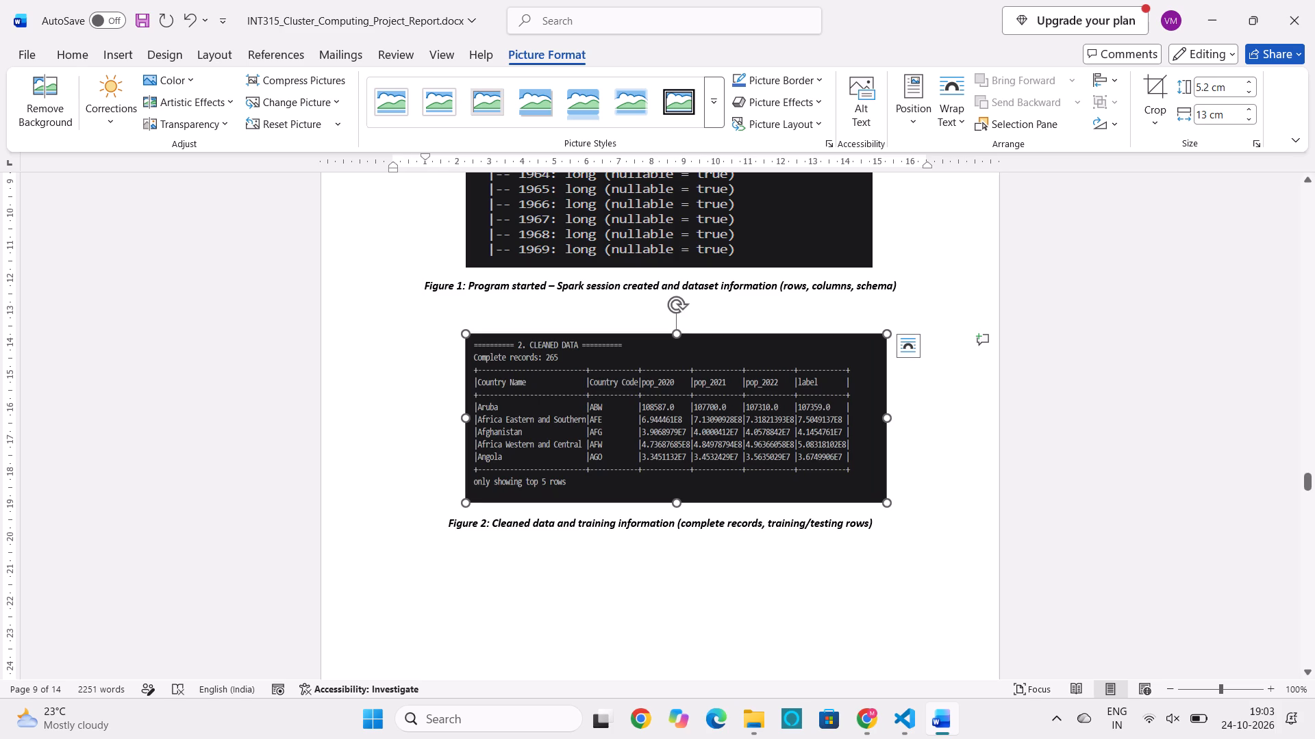
{"action": "left_click", "coordinate": [822, 324]}
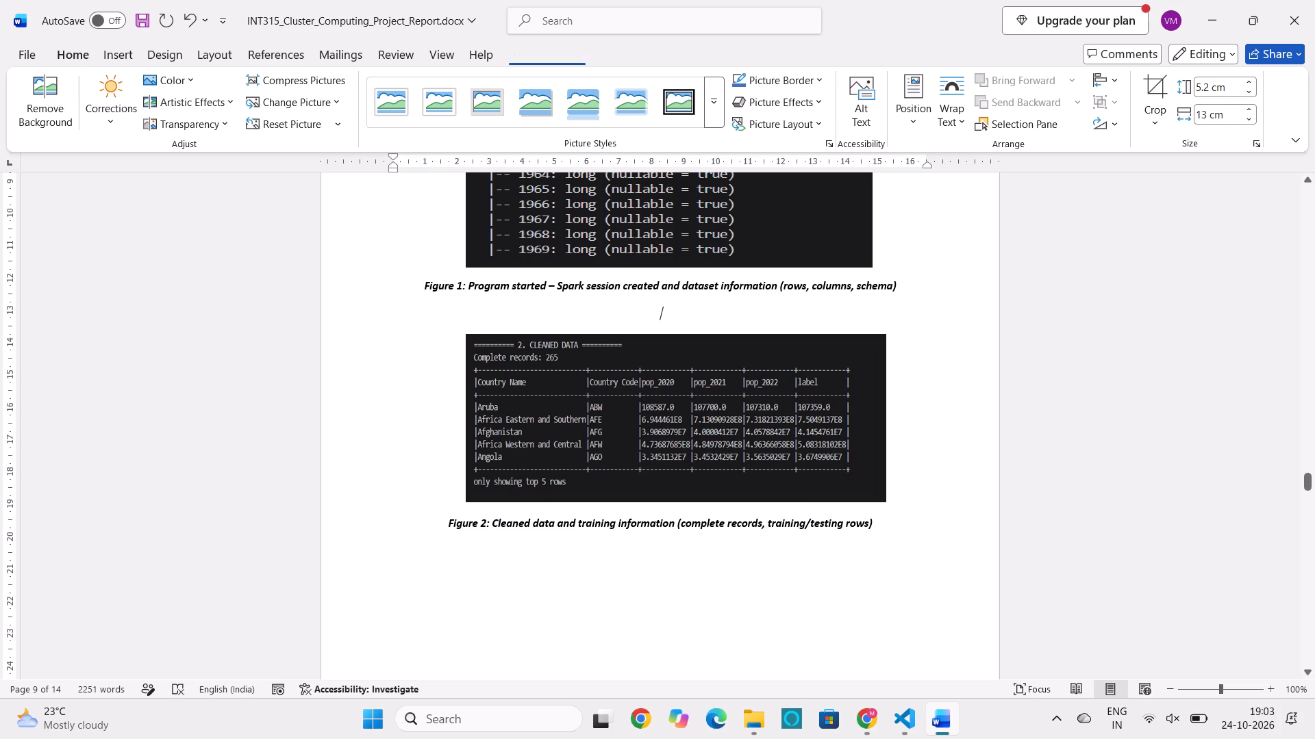
Cut the Spark UI Jobs placeholder box above the Figure 3 caption.
{"action": "scroll", "coordinate": [822, 324], "scroll_direction": "down", "scroll_amount": 3}
{"action": "scroll", "coordinate": [664, 426], "scroll_direction": "down", "scroll_amount": 1}
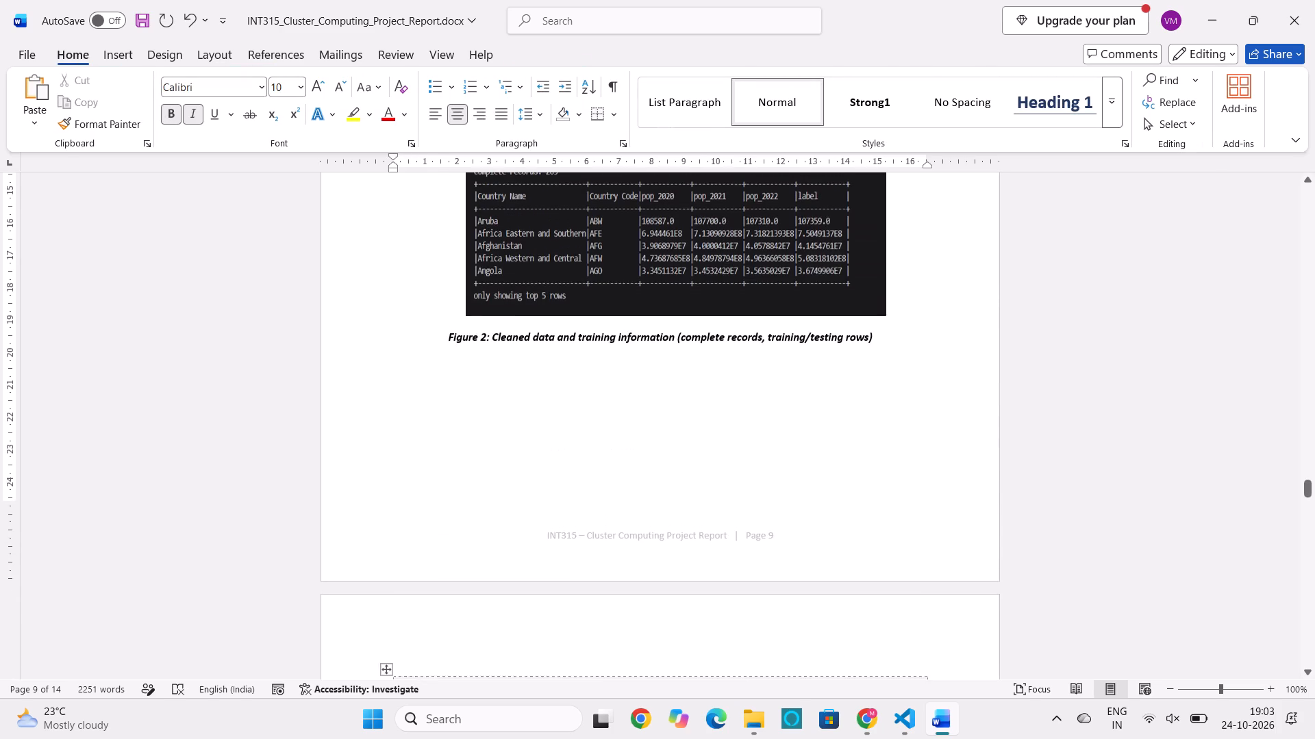
{"action": "scroll", "coordinate": [664, 426], "scroll_direction": "down", "scroll_amount": 1}
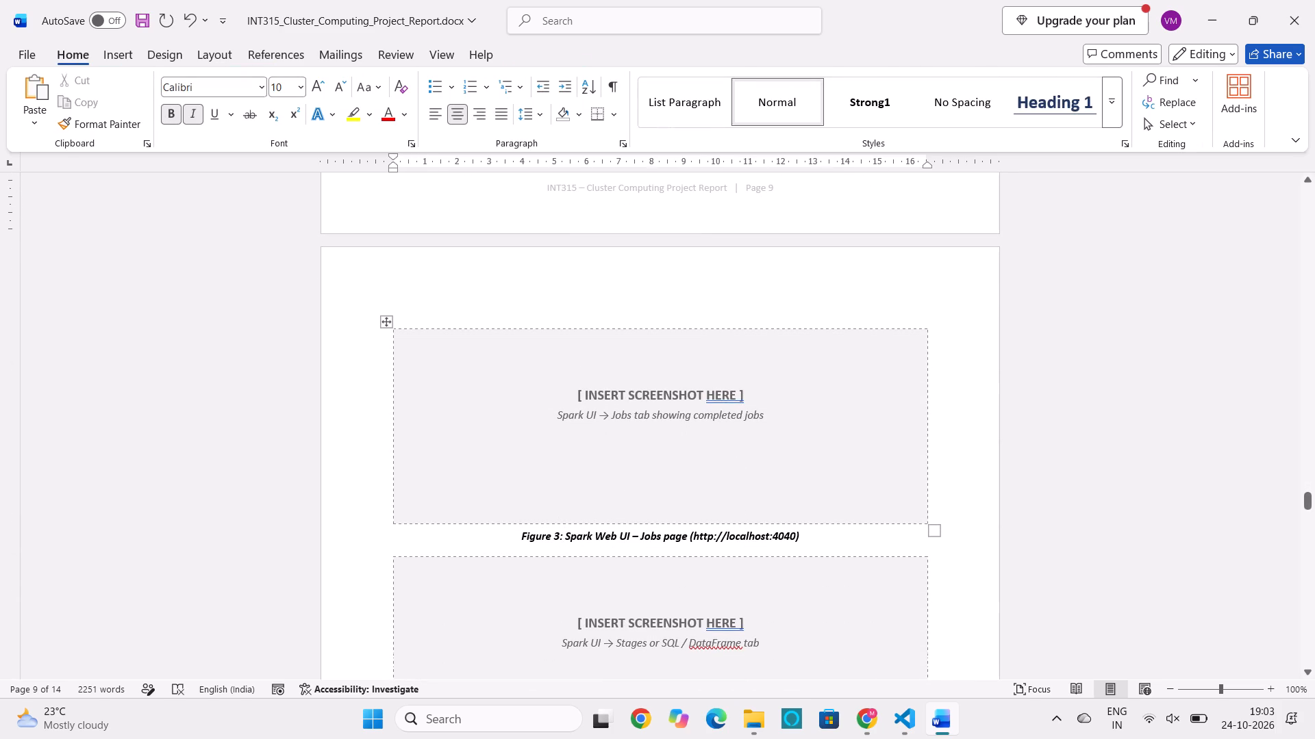
{"action": "left_click", "coordinate": [607, 432]}
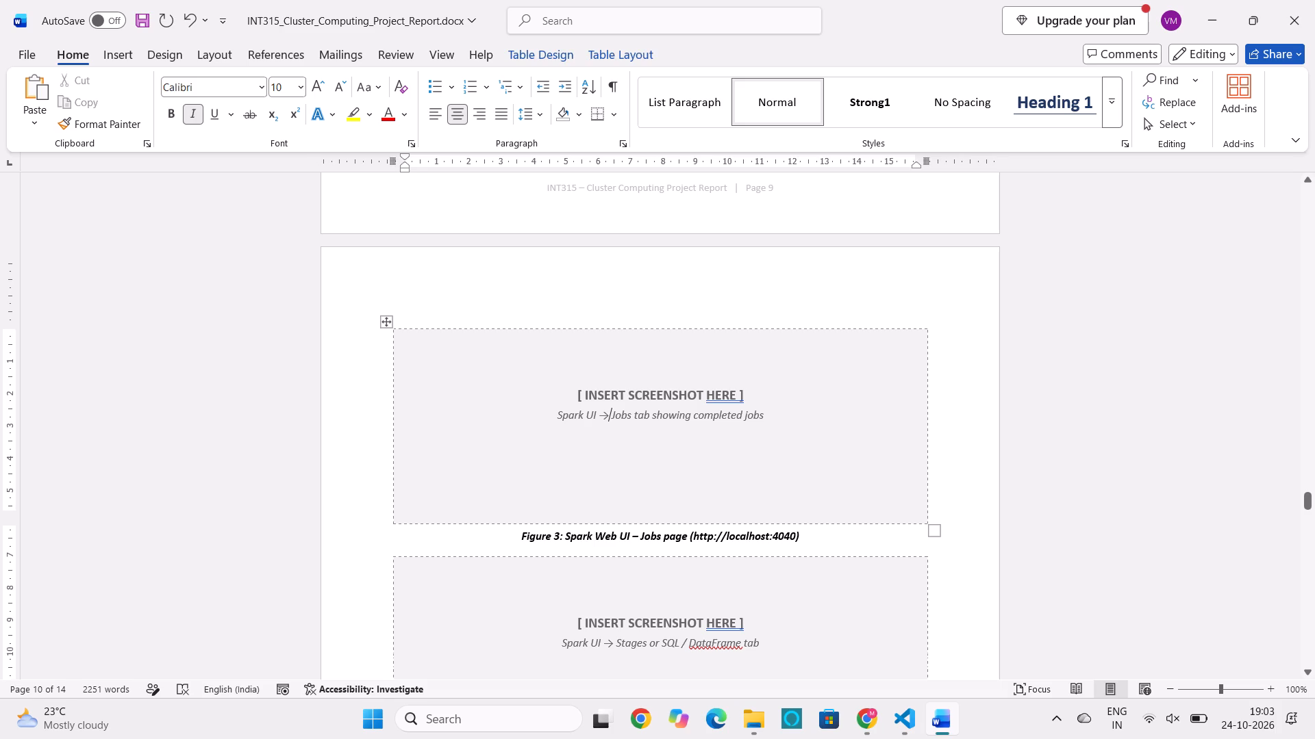
{"action": "right_click", "coordinate": [388, 322]}
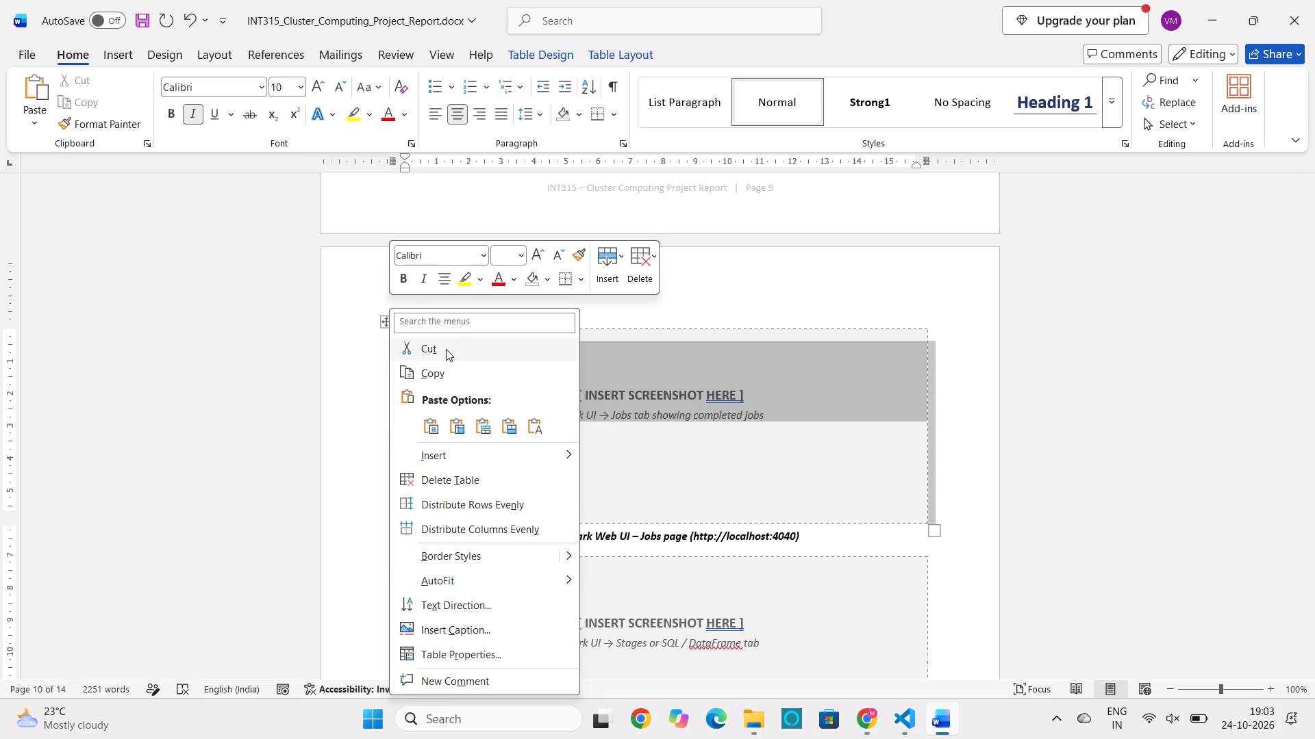
{"action": "left_click", "coordinate": [441, 352]}
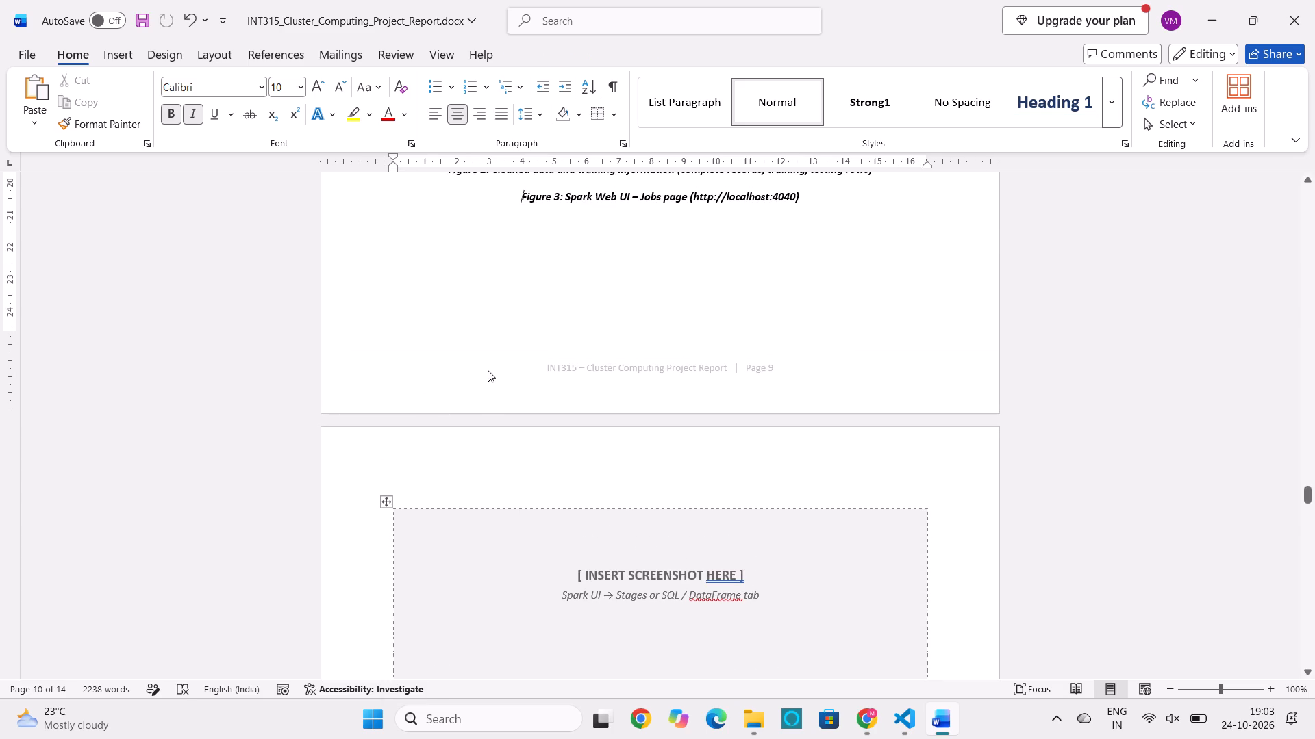
Add six blank lines after the Figure 2 caption, pushing the Figure 3 caption onto page 10.
{"action": "scroll", "coordinate": [488, 370], "scroll_direction": "up", "scroll_amount": 1}
{"action": "left_click", "coordinate": [614, 381]}
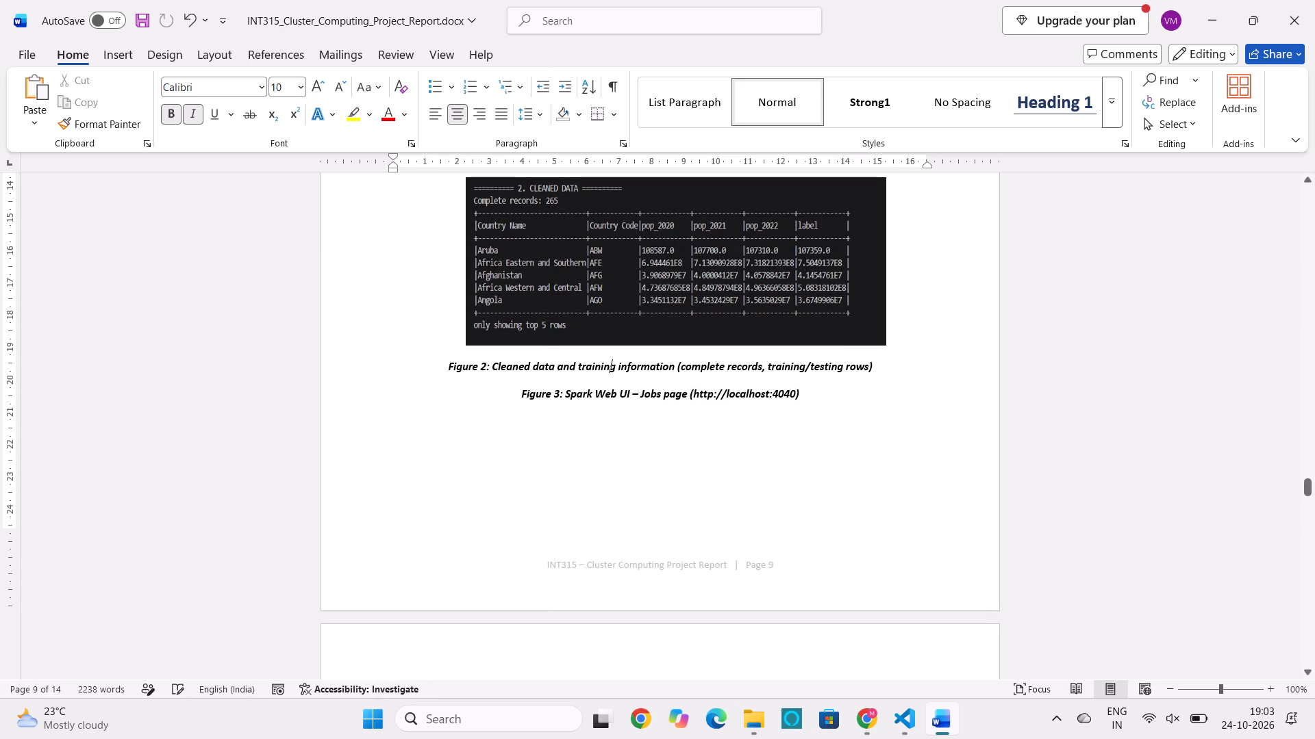
{"action": "left_click", "coordinate": [884, 363]}
{"action": "key", "text": "Return"}
{"action": "key", "text": "Return"}
{"action": "key", "text": "Return"}
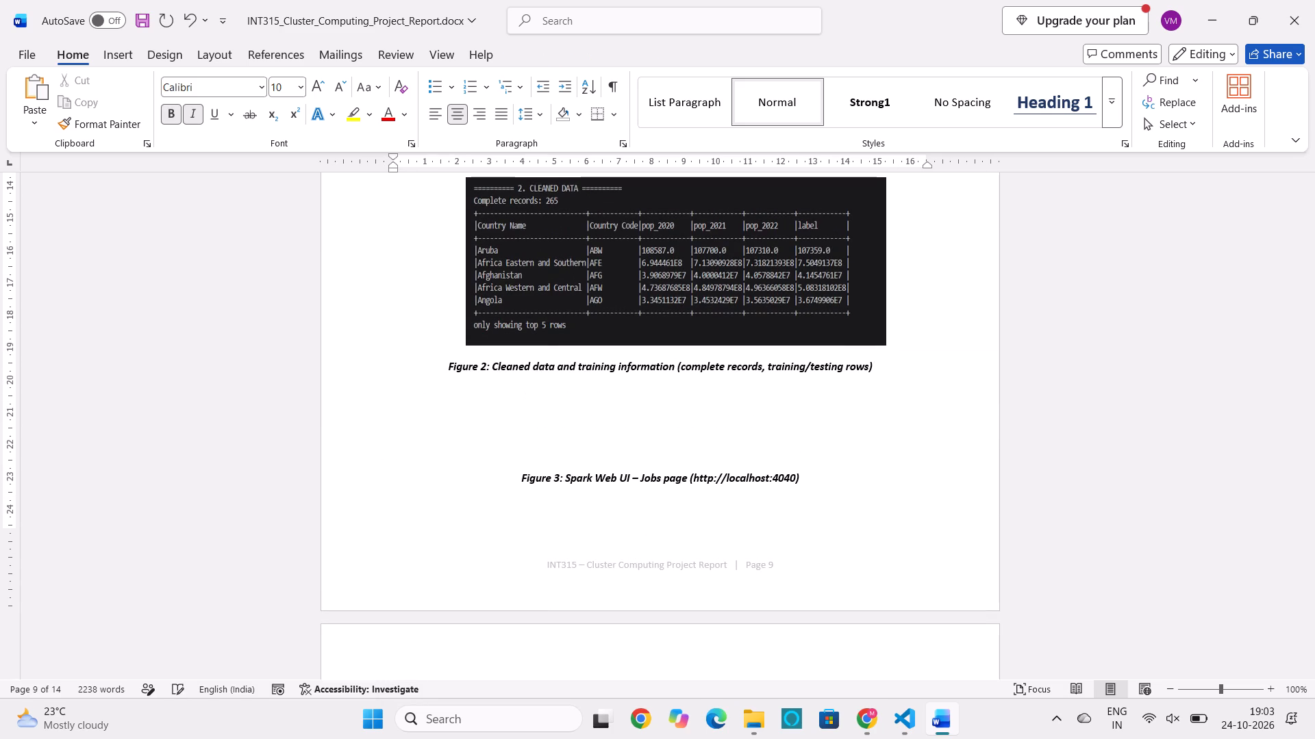
{"action": "key", "text": "Return"}
{"action": "key", "text": "Return"}
{"action": "key", "text": "Return"}
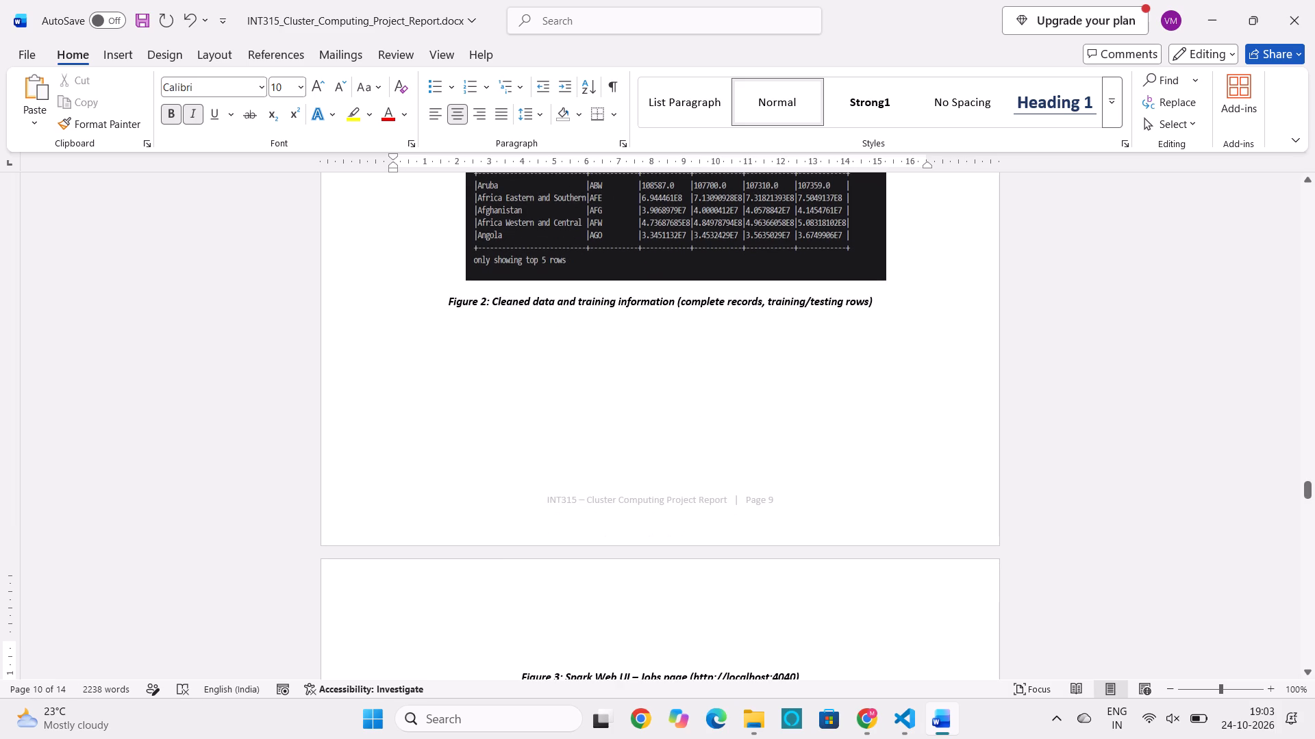
Insert the Spark Jobs page picture Screenshot 2026-10-24 184014.png from this device directly above the Figure 3 caption.
{"action": "scroll", "coordinate": [700, 359], "scroll_direction": "down", "scroll_amount": 2}
{"action": "scroll", "coordinate": [574, 315], "scroll_direction": "up", "scroll_amount": 3}
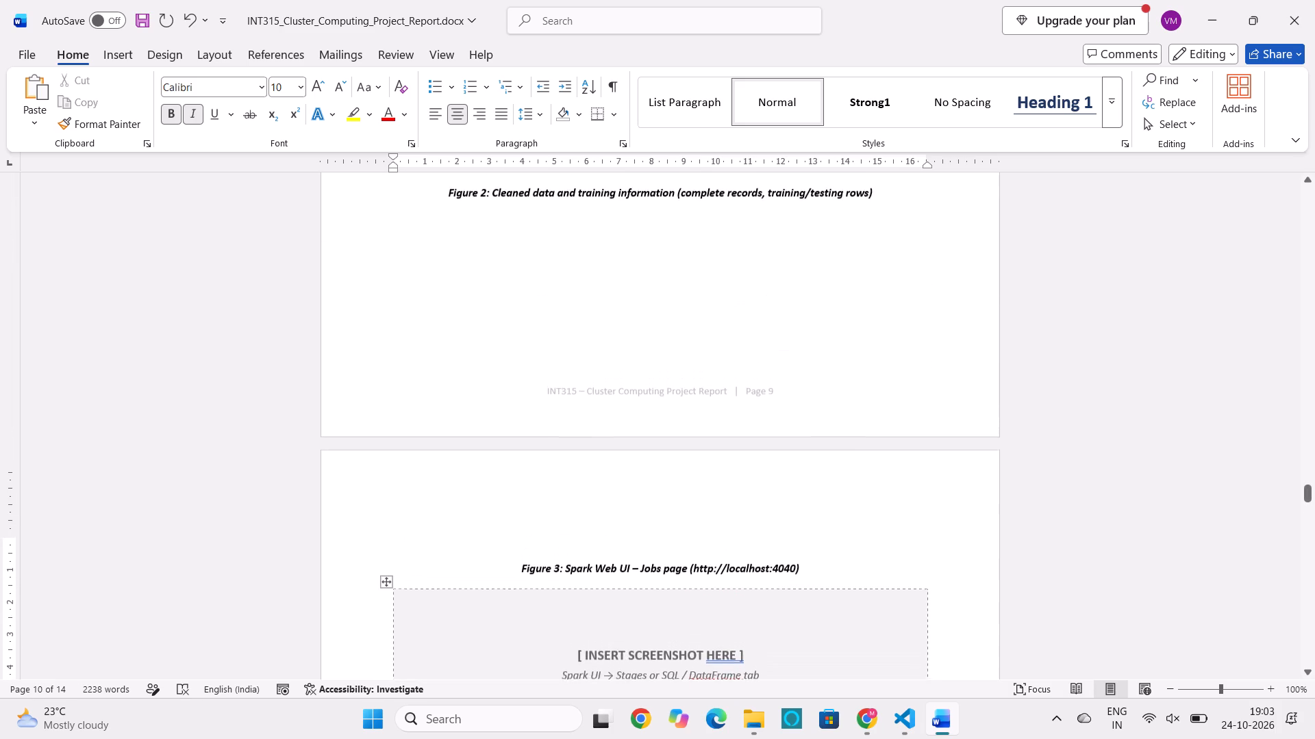
{"action": "left_click", "coordinate": [121, 62]}
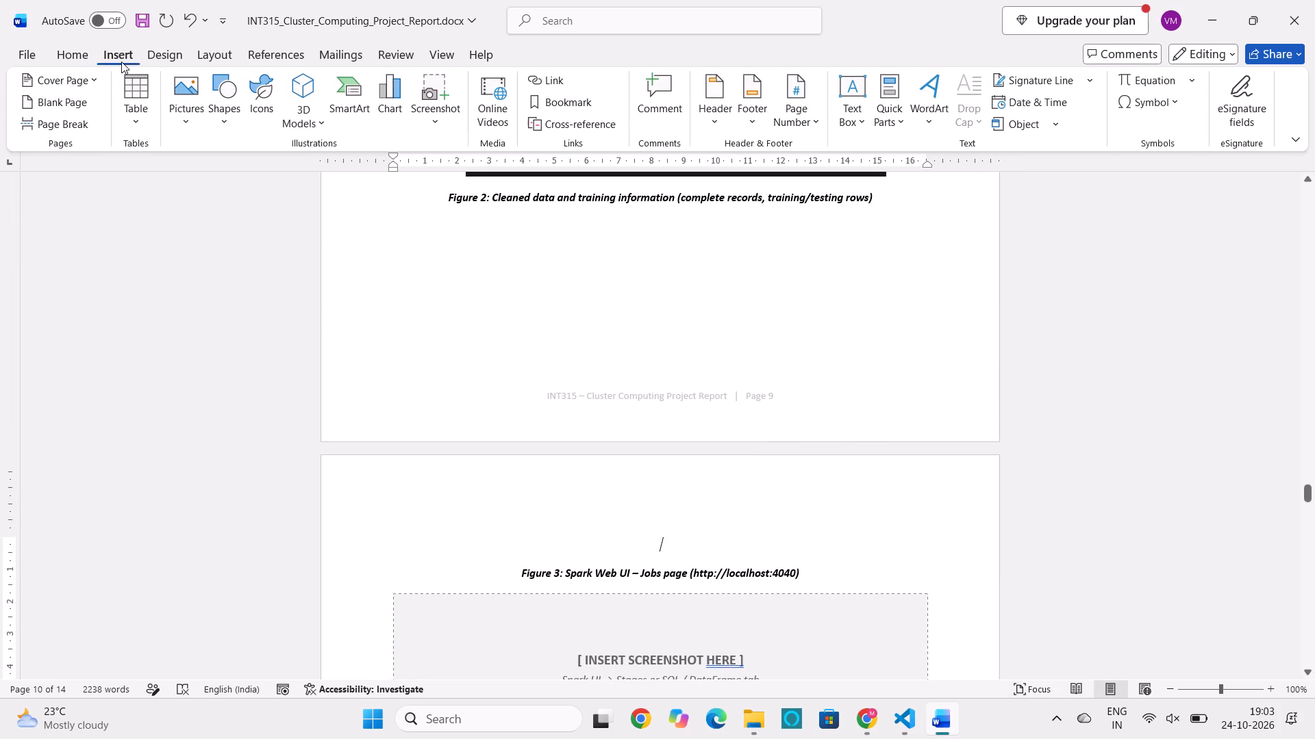
{"action": "left_click", "coordinate": [193, 109]}
{"action": "left_click", "coordinate": [240, 170]}
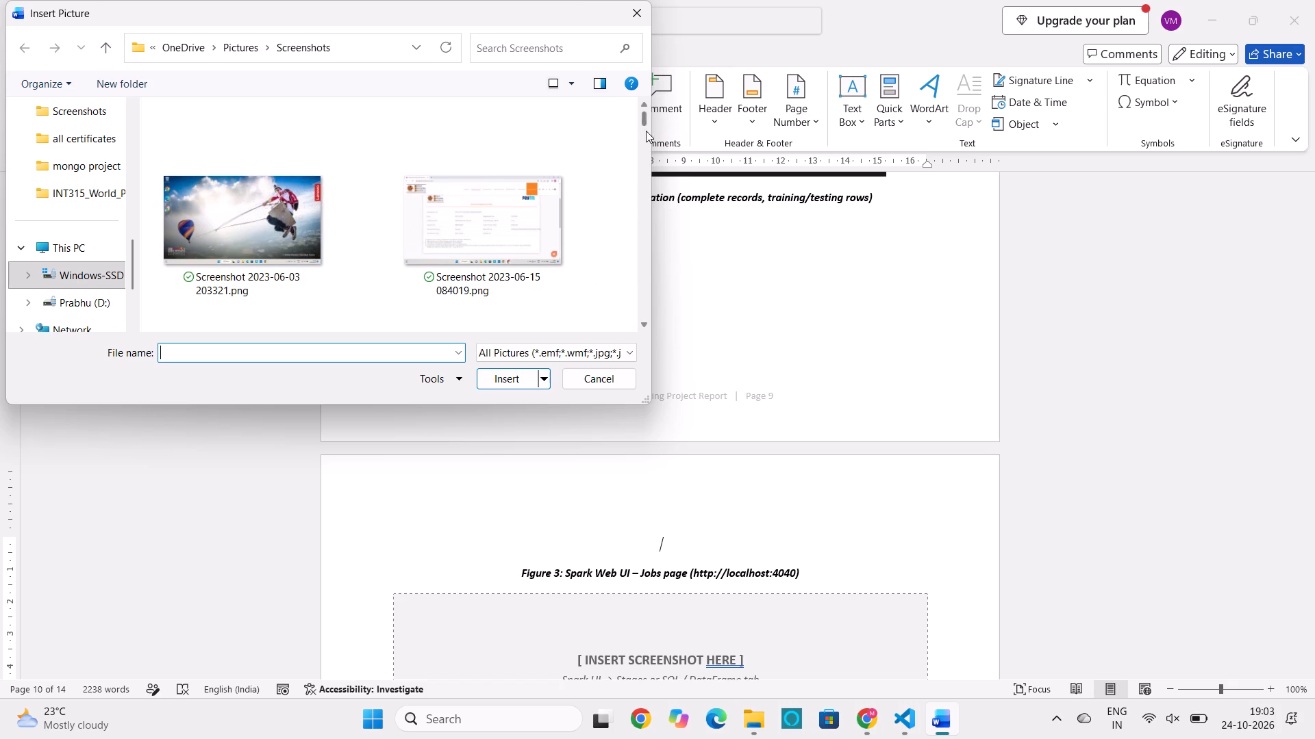
{"action": "left_click_drag", "start_coordinate": [644, 119], "coordinate": [633, 336]}
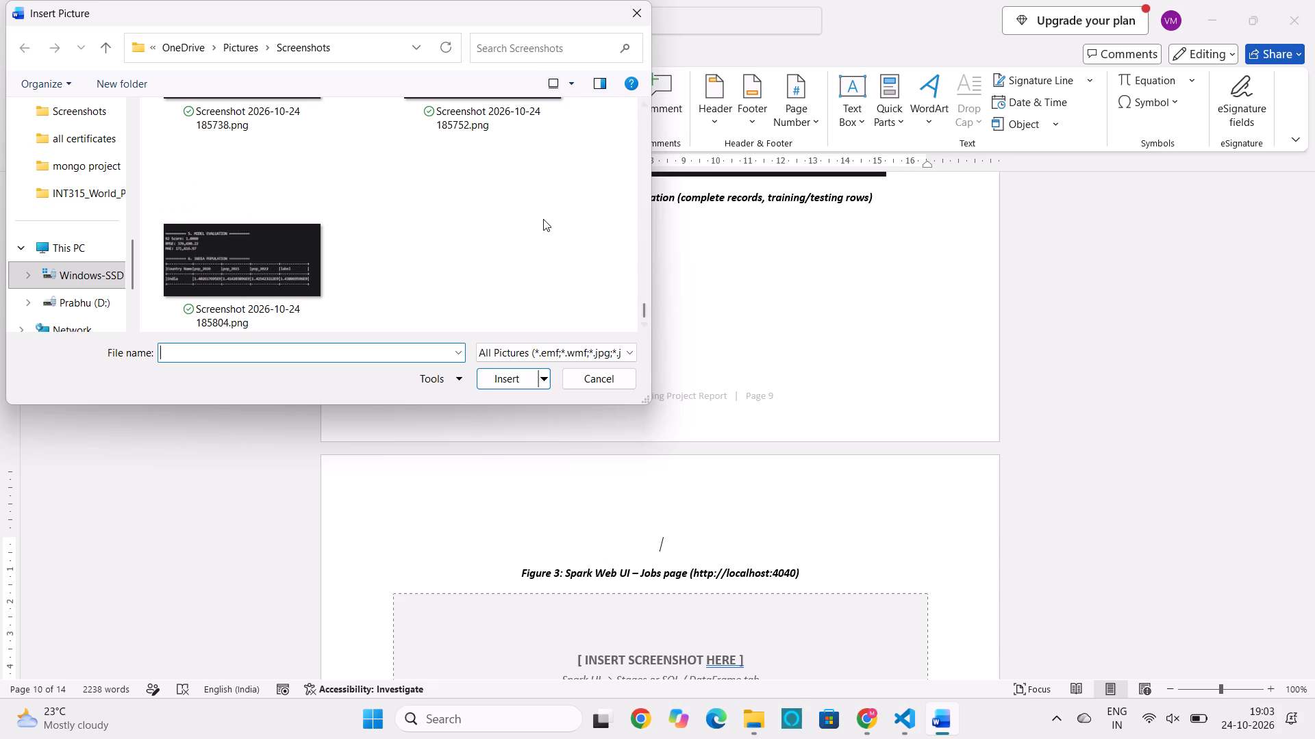
{"action": "scroll", "coordinate": [543, 219], "scroll_direction": "up", "scroll_amount": 1}
{"action": "scroll", "coordinate": [543, 219], "scroll_direction": "down", "scroll_amount": 3}
{"action": "scroll", "coordinate": [544, 272], "scroll_direction": "up", "scroll_amount": 1}
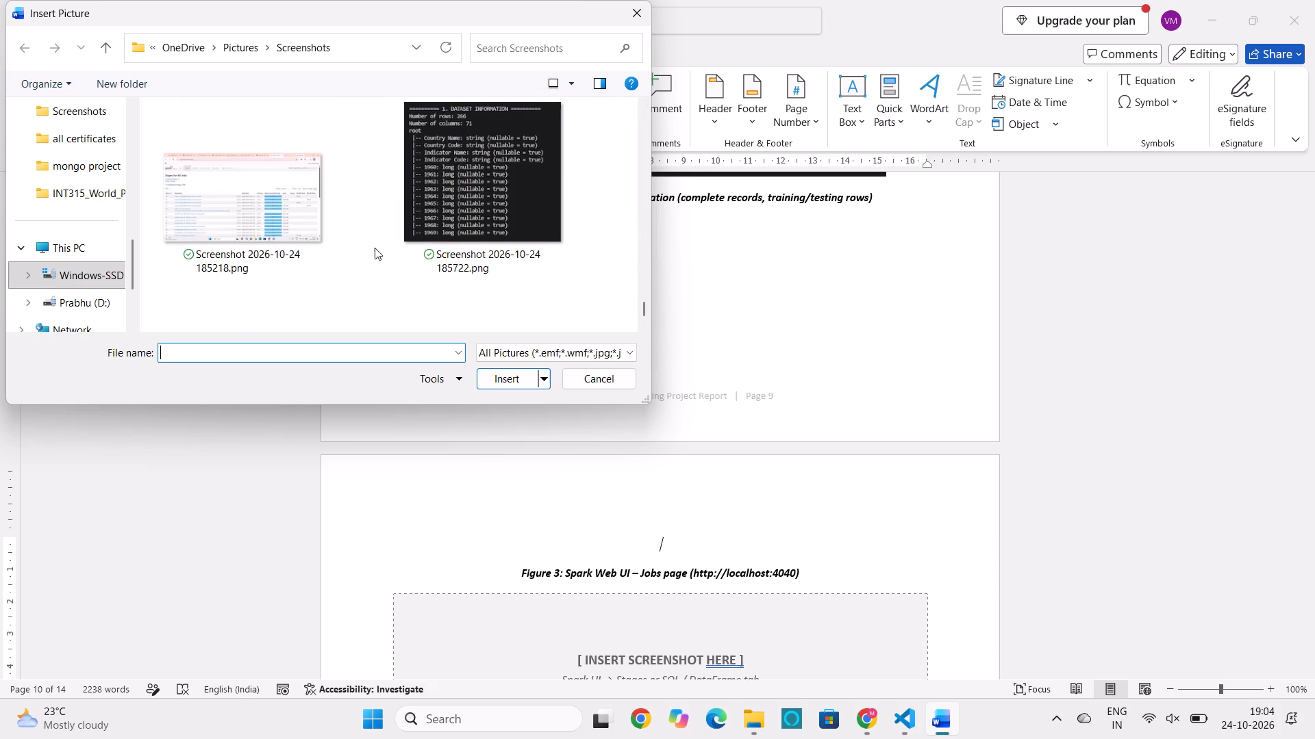
{"action": "scroll", "coordinate": [375, 248], "scroll_direction": "up", "scroll_amount": 1}
{"action": "scroll", "coordinate": [291, 174], "scroll_direction": "up", "scroll_amount": 1}
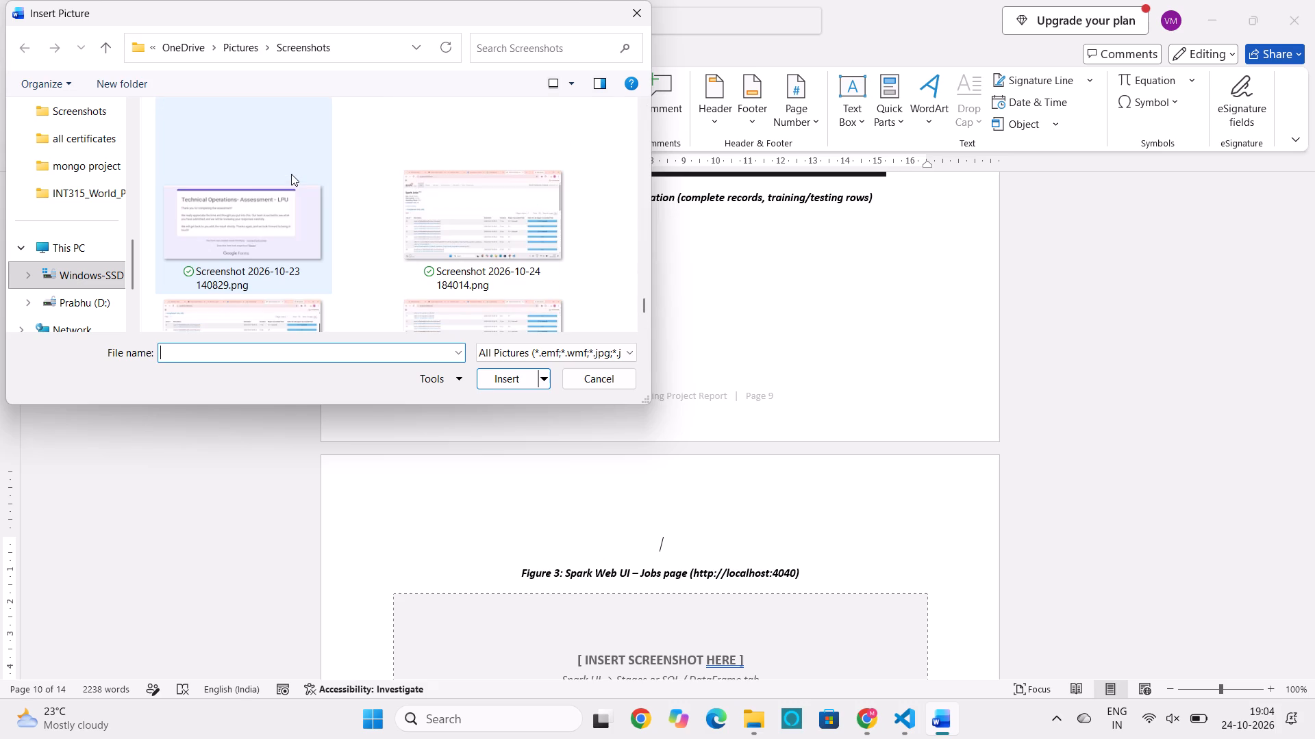
{"action": "scroll", "coordinate": [342, 209], "scroll_direction": "down", "scroll_amount": 1}
{"action": "scroll", "coordinate": [342, 209], "scroll_direction": "up", "scroll_amount": 1}
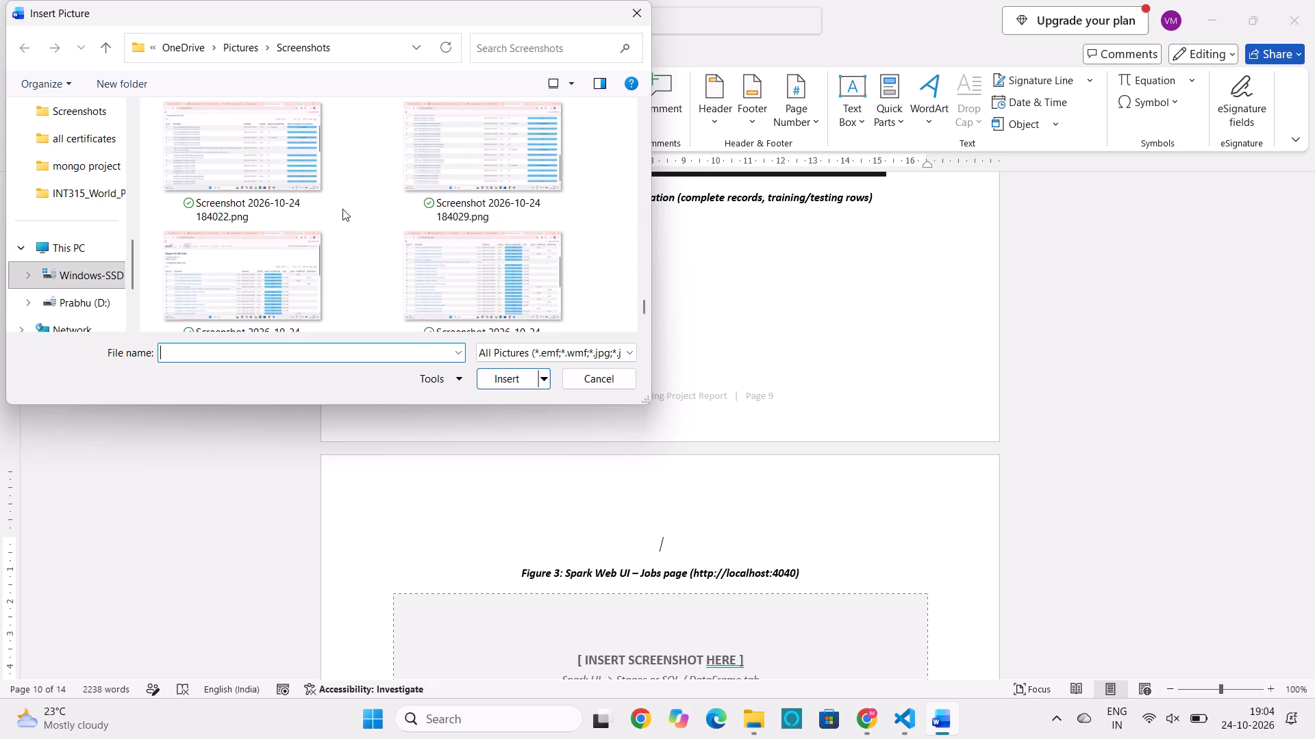
{"action": "scroll", "coordinate": [342, 209], "scroll_direction": "up", "scroll_amount": 1}
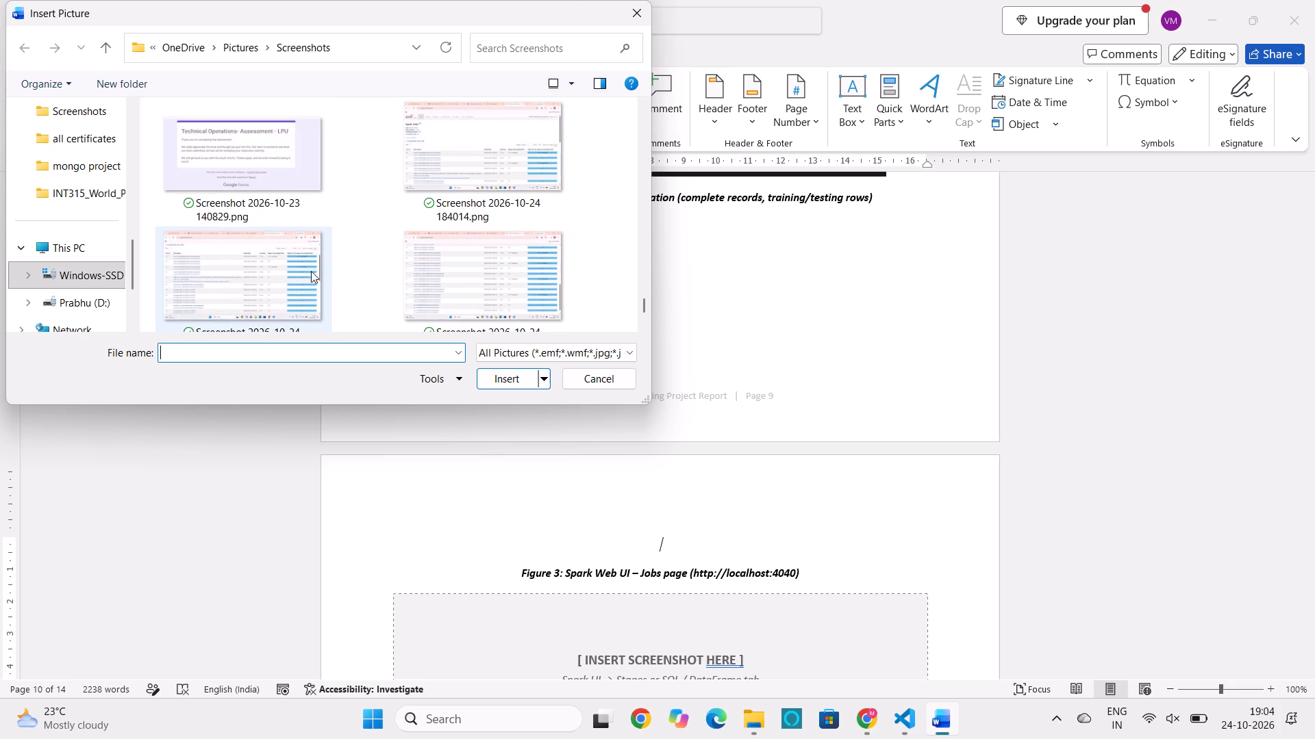
{"action": "left_click", "coordinate": [471, 146]}
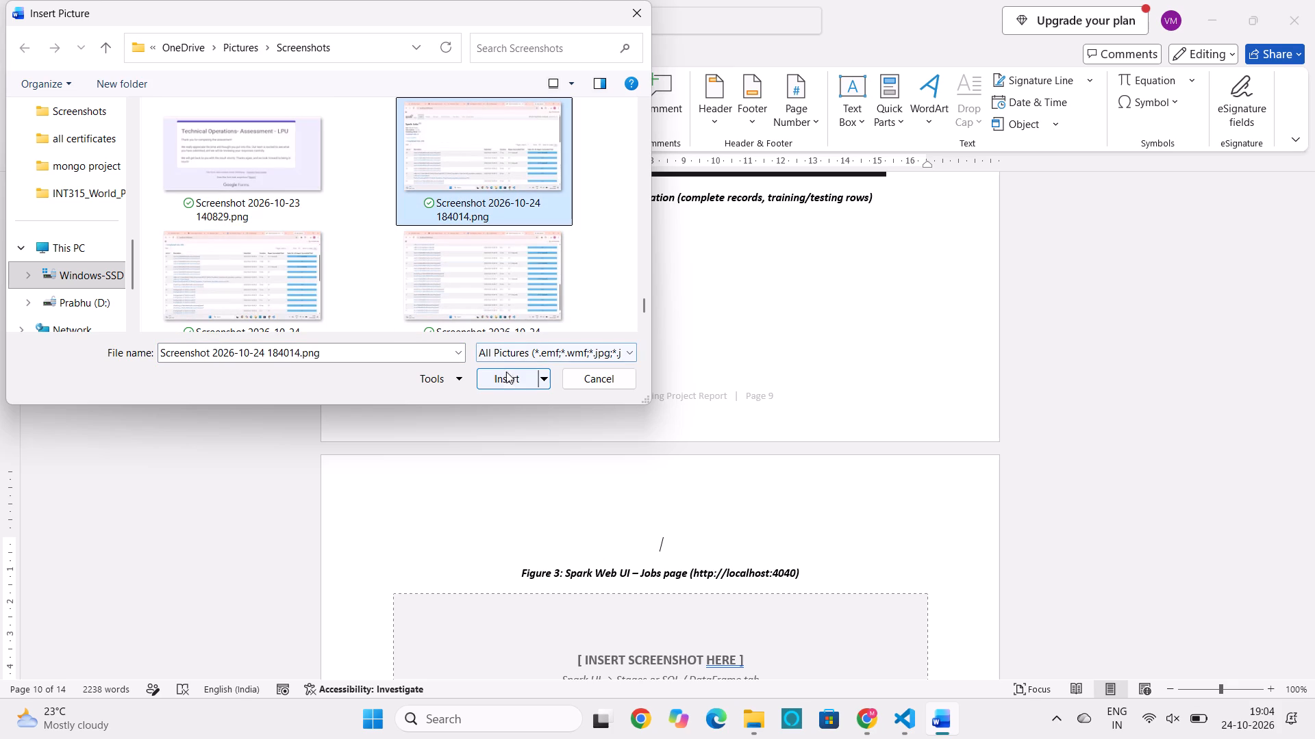
{"action": "left_click", "coordinate": [503, 382]}
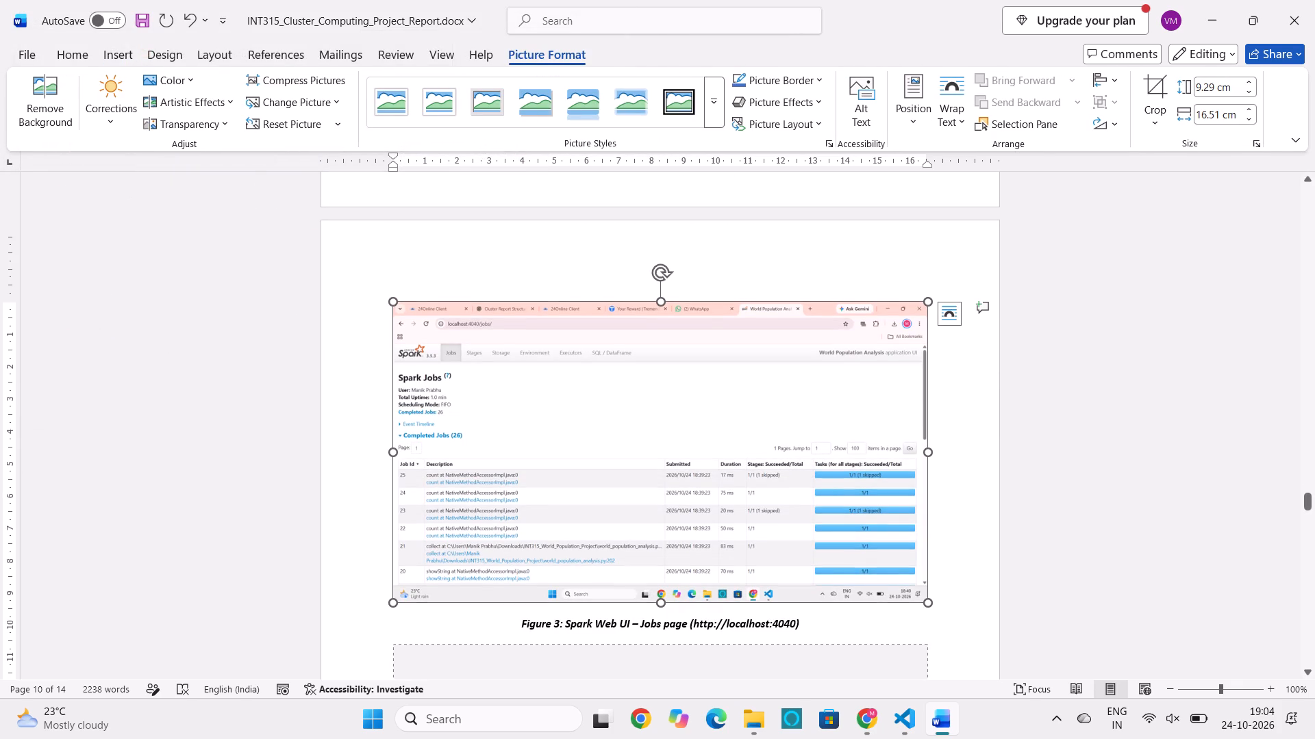
Set a hanging indent of about 1.5 cm on the Spark Jobs picture's paragraph, leaving its first line at zero.
{"action": "scroll", "coordinate": [643, 394], "scroll_direction": "down", "scroll_amount": 1}
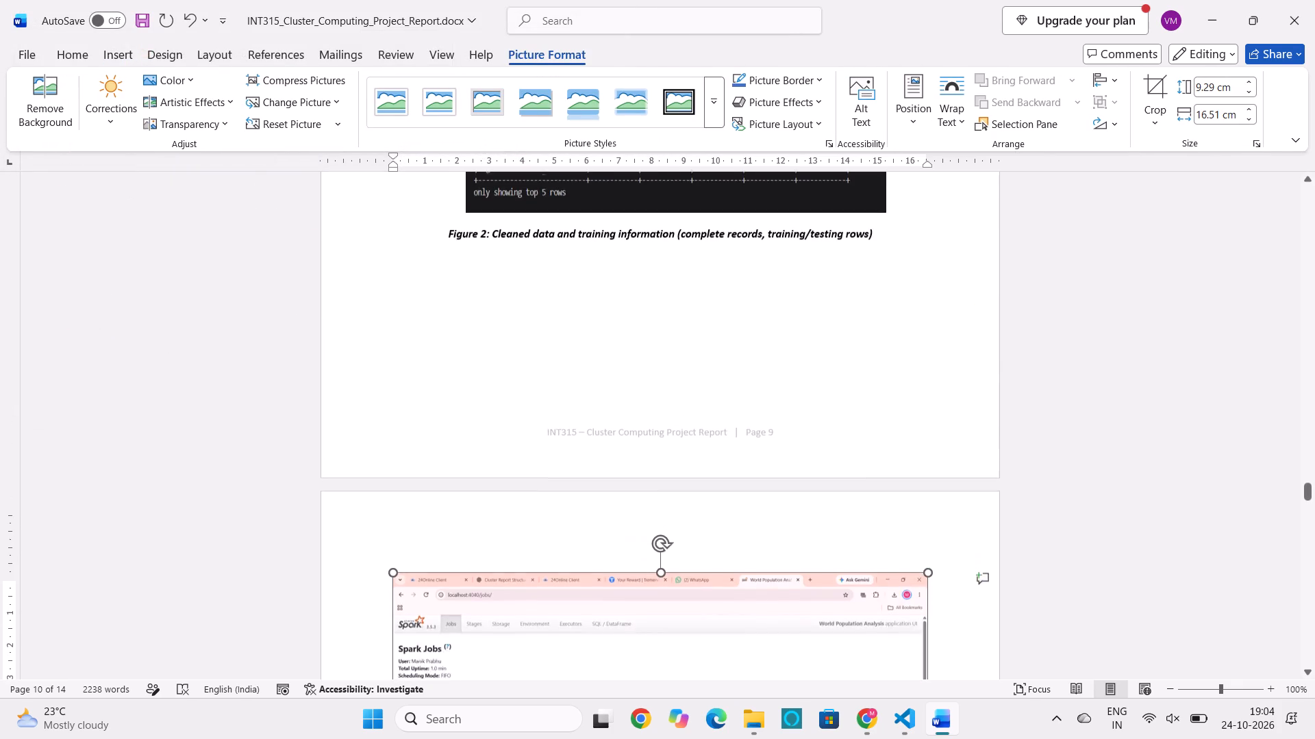
{"action": "scroll", "coordinate": [643, 394], "scroll_direction": "down", "scroll_amount": 1}
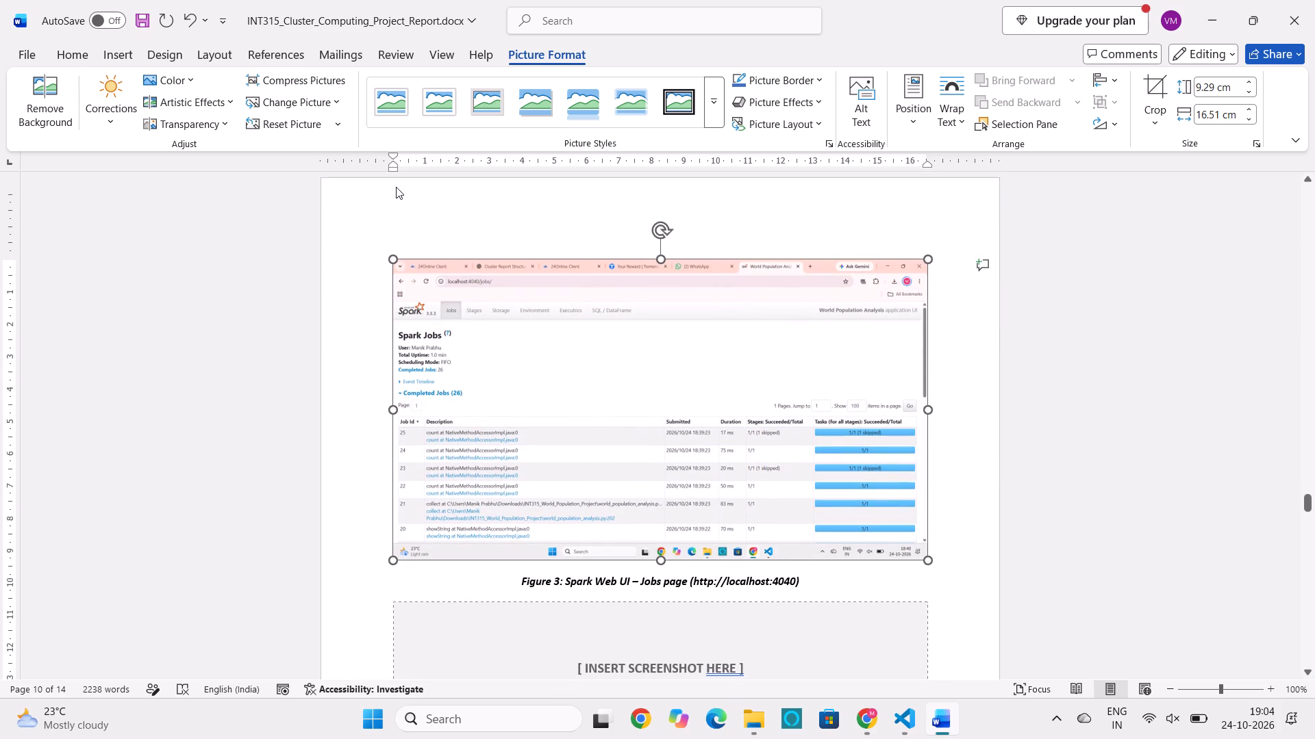
{"action": "left_click_drag", "start_coordinate": [395, 164], "coordinate": [435, 170]}
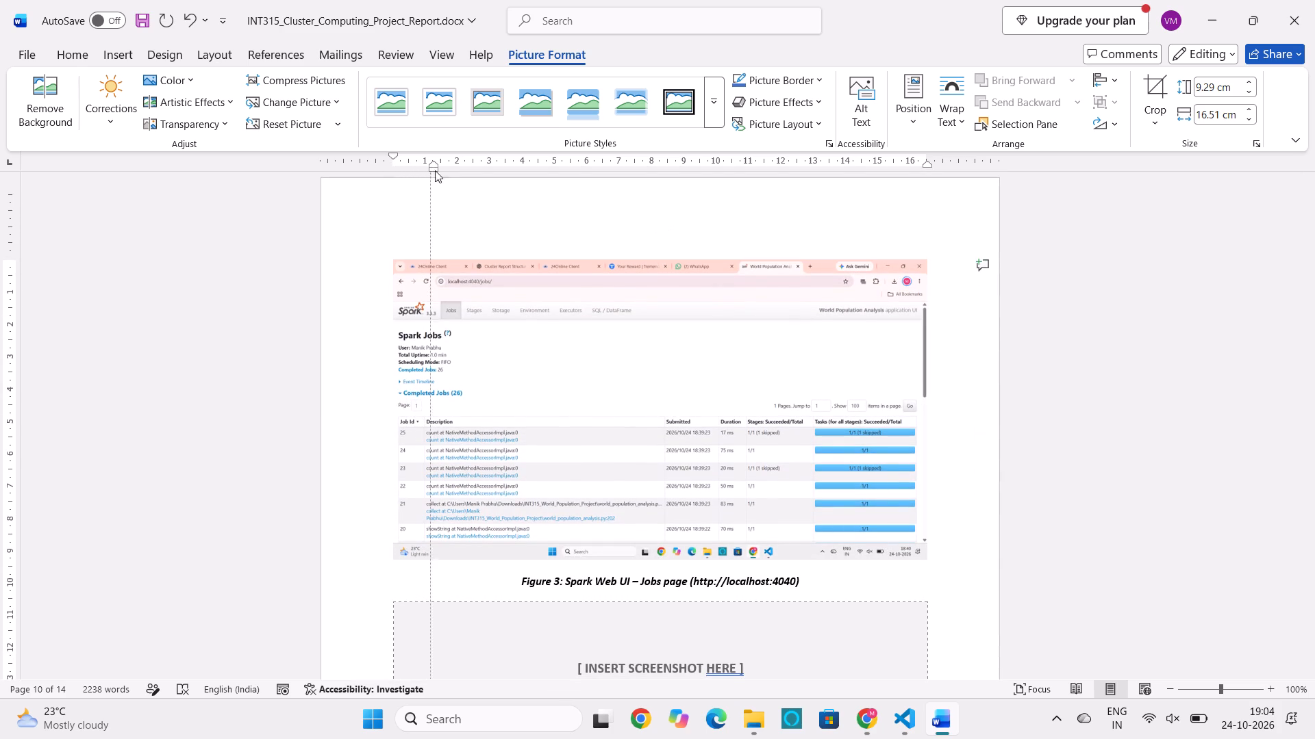
{"action": "left_click_drag", "start_coordinate": [435, 170], "coordinate": [444, 172]}
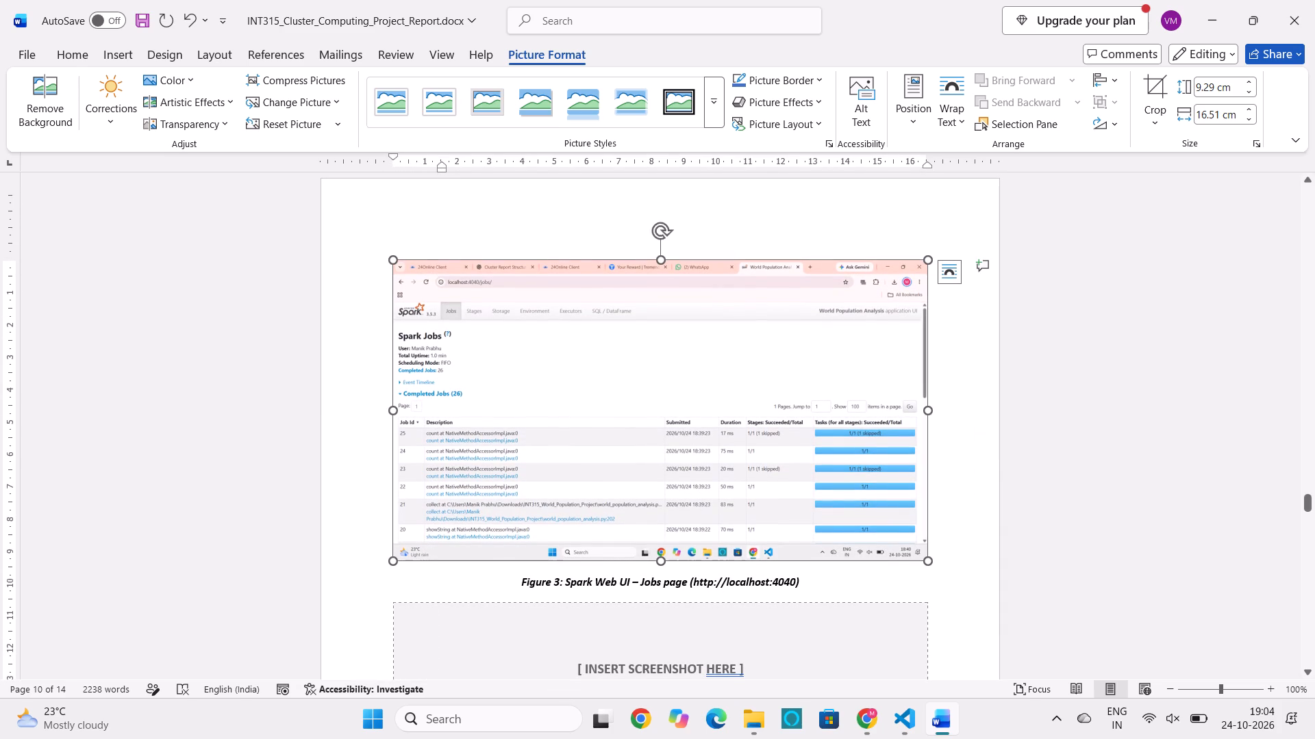
Narrow the Spark Jobs picture to about 14.25 cm wide, keeping its height.
{"action": "left_click_drag", "start_coordinate": [393, 411], "coordinate": [458, 410]}
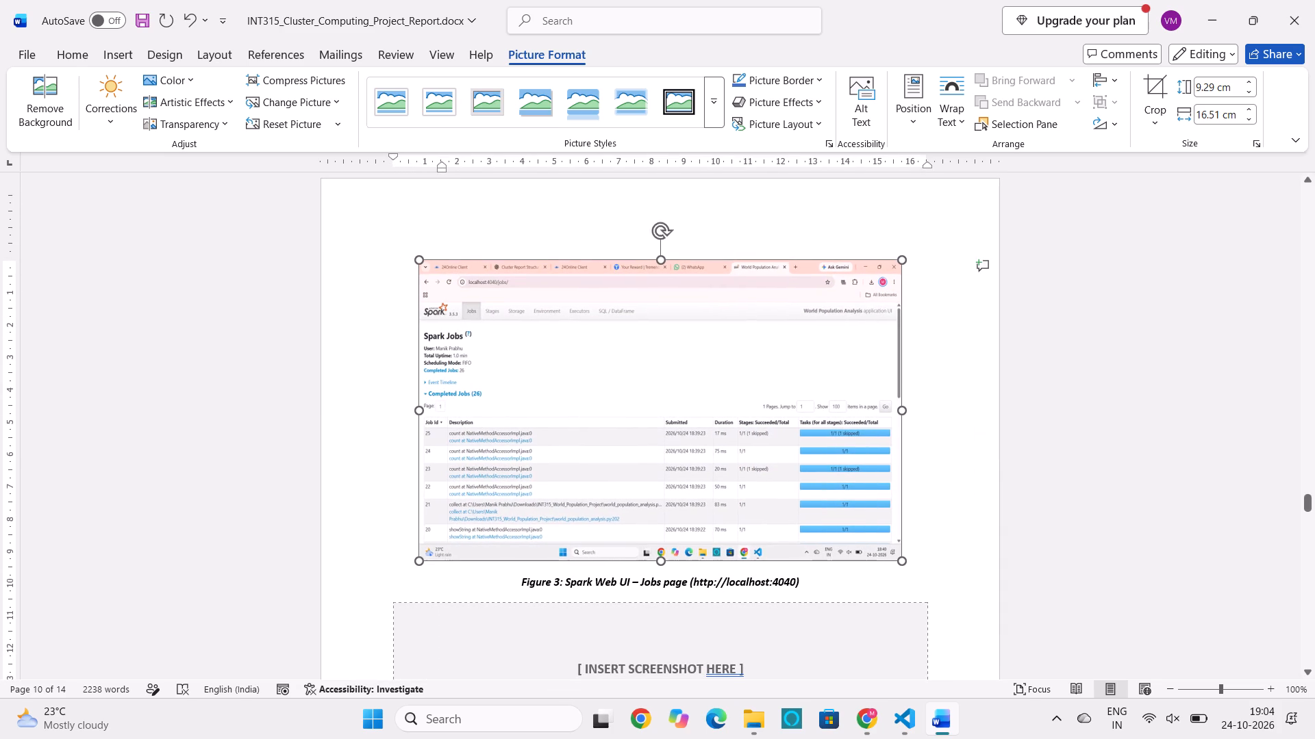
{"action": "left_click_drag", "start_coordinate": [458, 410], "coordinate": [484, 415]}
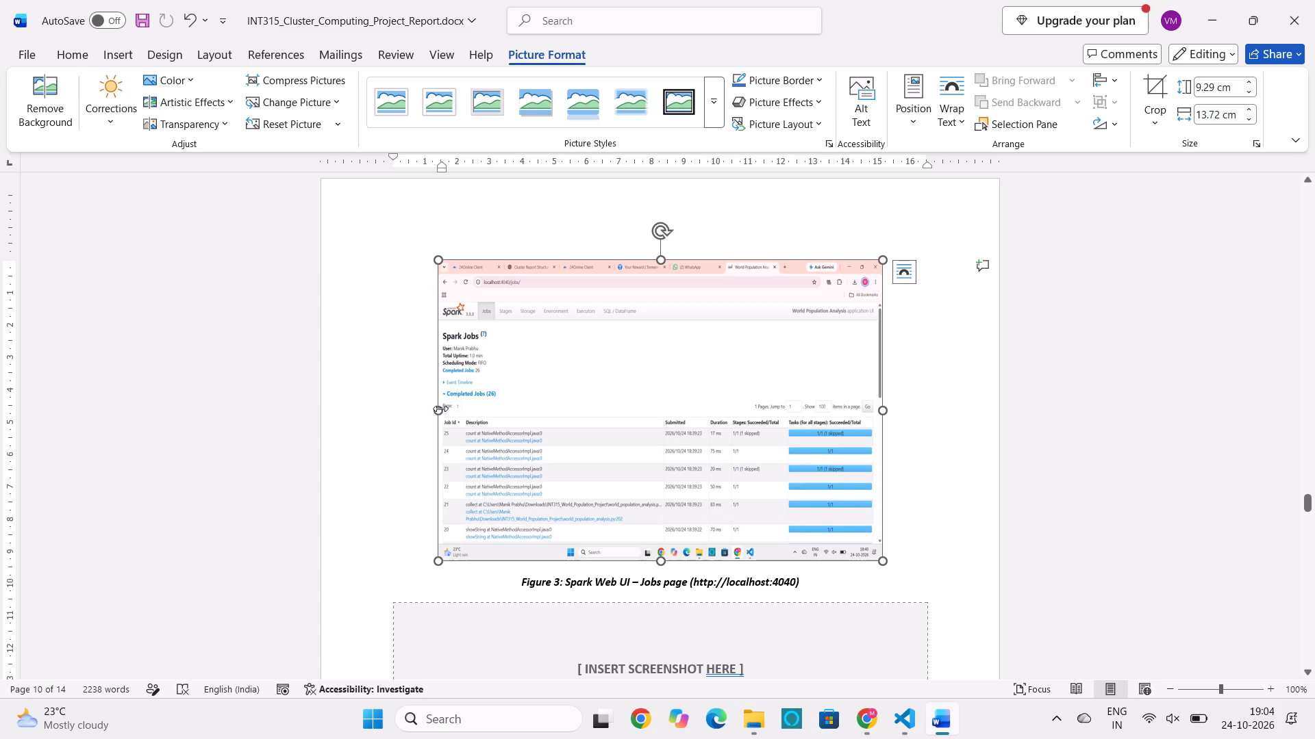
{"action": "left_click_drag", "start_coordinate": [441, 409], "coordinate": [421, 411]}
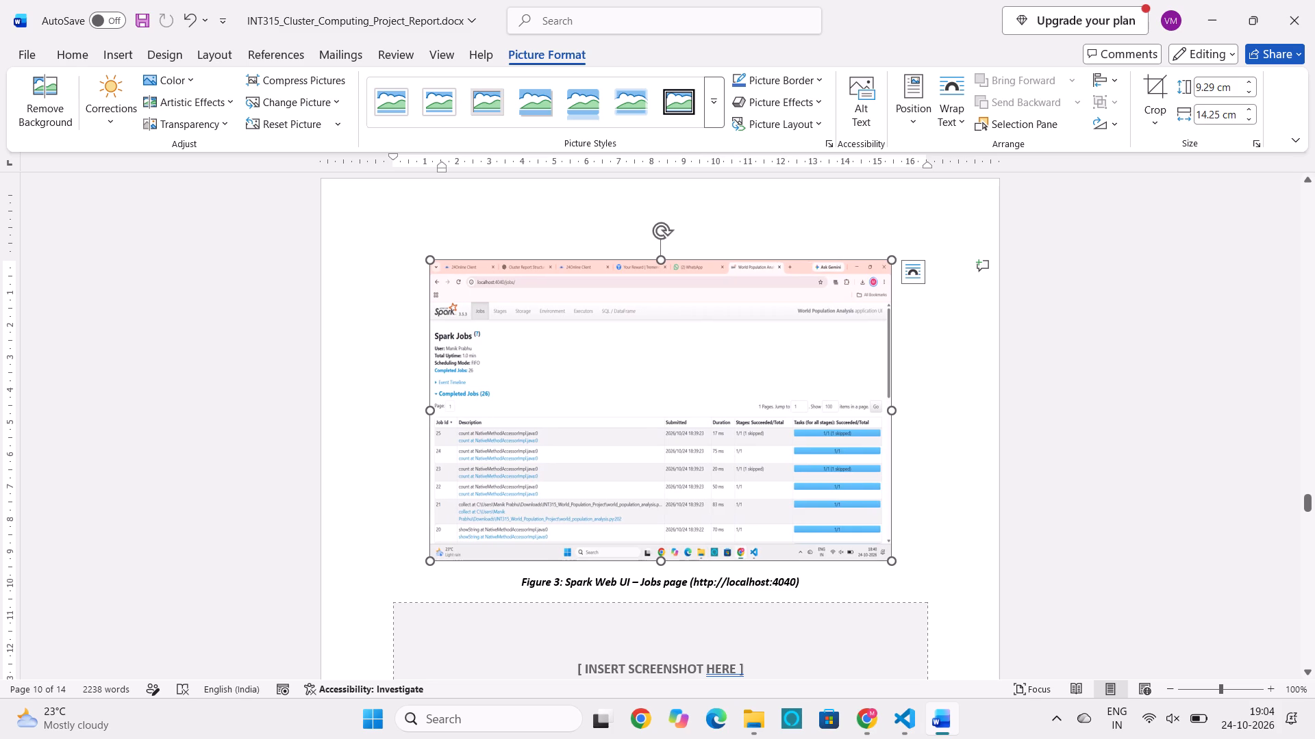
{"action": "left_click", "coordinate": [965, 407]}
Cut the Spark UI Stages or SQL / DataFrame placeholder box above the Figure 4 caption.
{"action": "scroll", "coordinate": [965, 407], "scroll_direction": "down", "scroll_amount": 3}
{"action": "scroll", "coordinate": [837, 246], "scroll_direction": "up", "scroll_amount": 1}
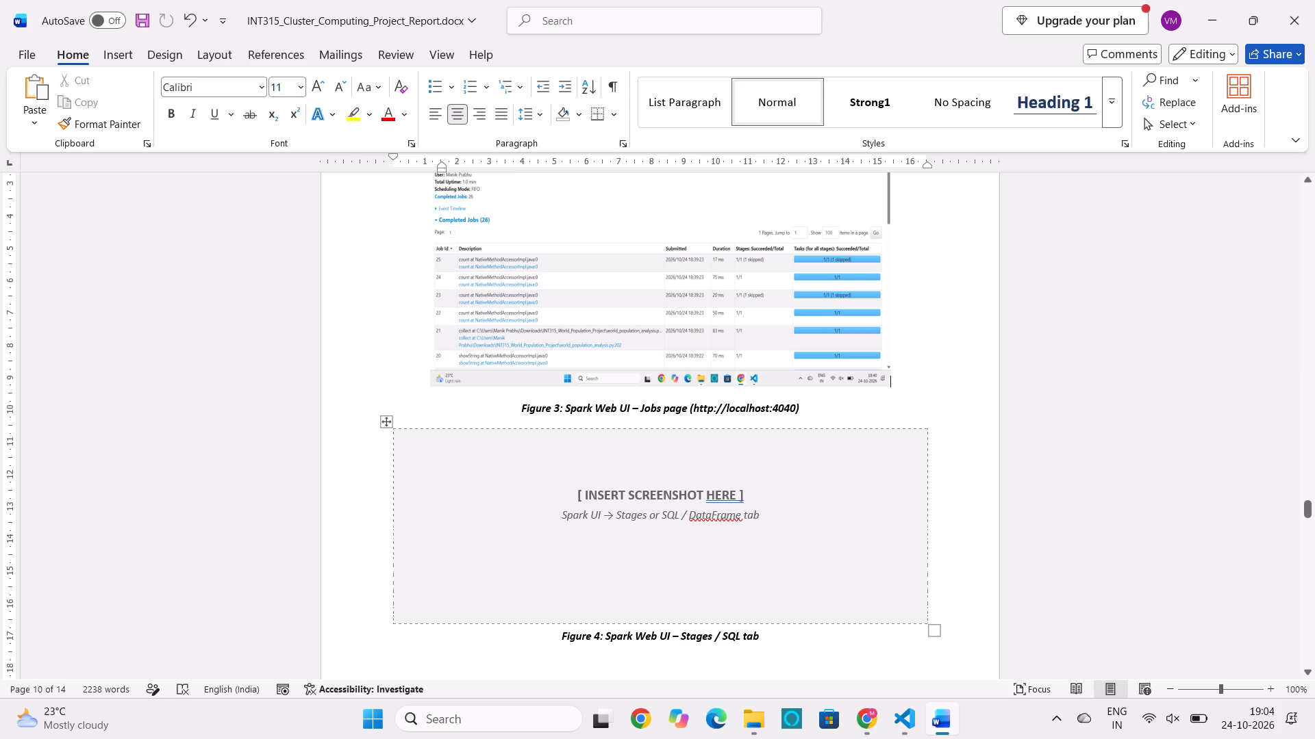
{"action": "left_click", "coordinate": [632, 541]}
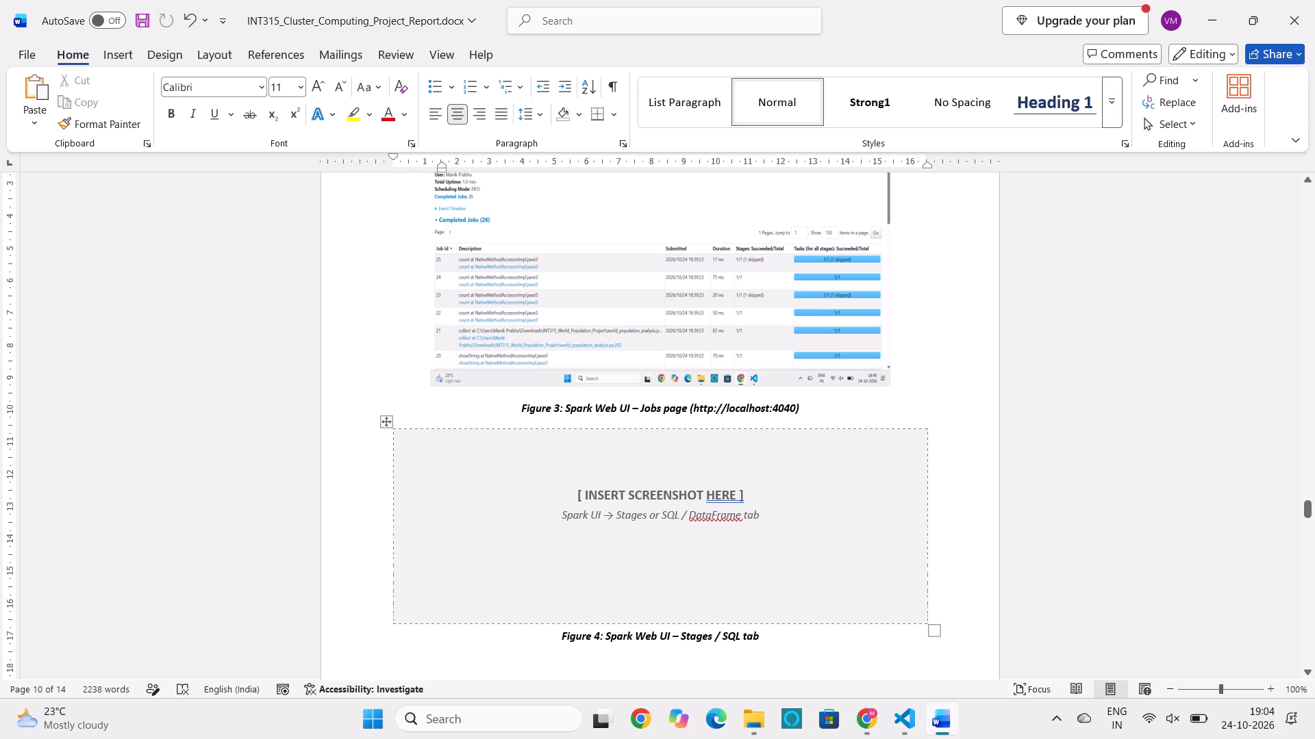
{"action": "left_click", "coordinate": [387, 419]}
{"action": "right_click", "coordinate": [387, 419]}
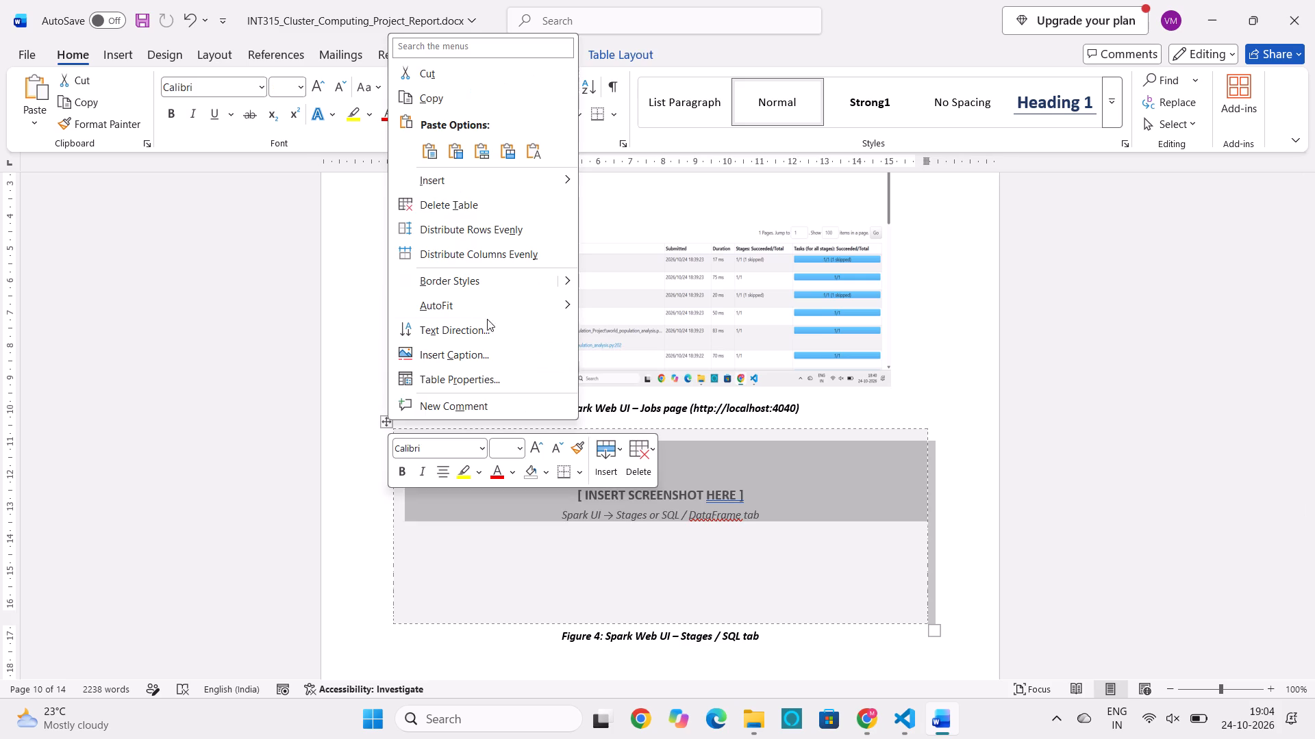
{"action": "left_click", "coordinate": [444, 79]}
Add two blank lines between the Figure 3 and Figure 4 captions.
{"action": "left_click", "coordinate": [816, 405]}
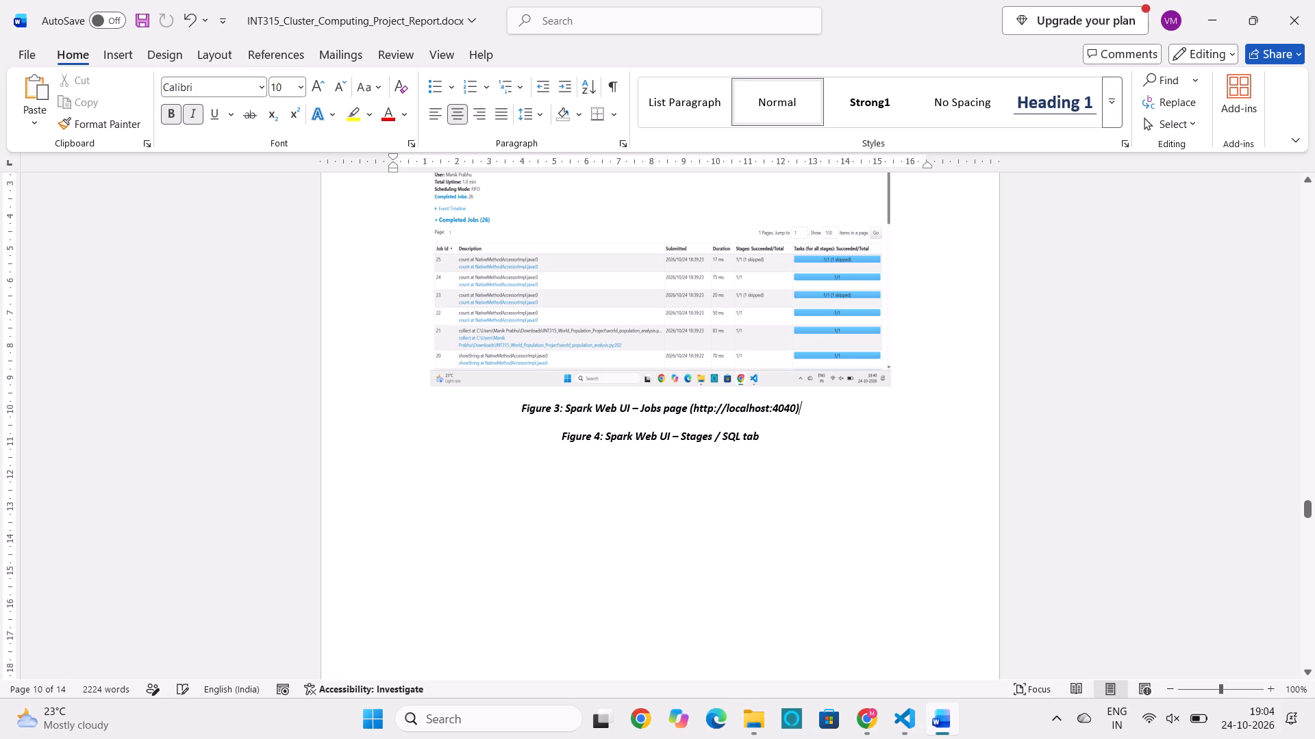
{"action": "key", "text": "Return"}
{"action": "key", "text": "Return"}
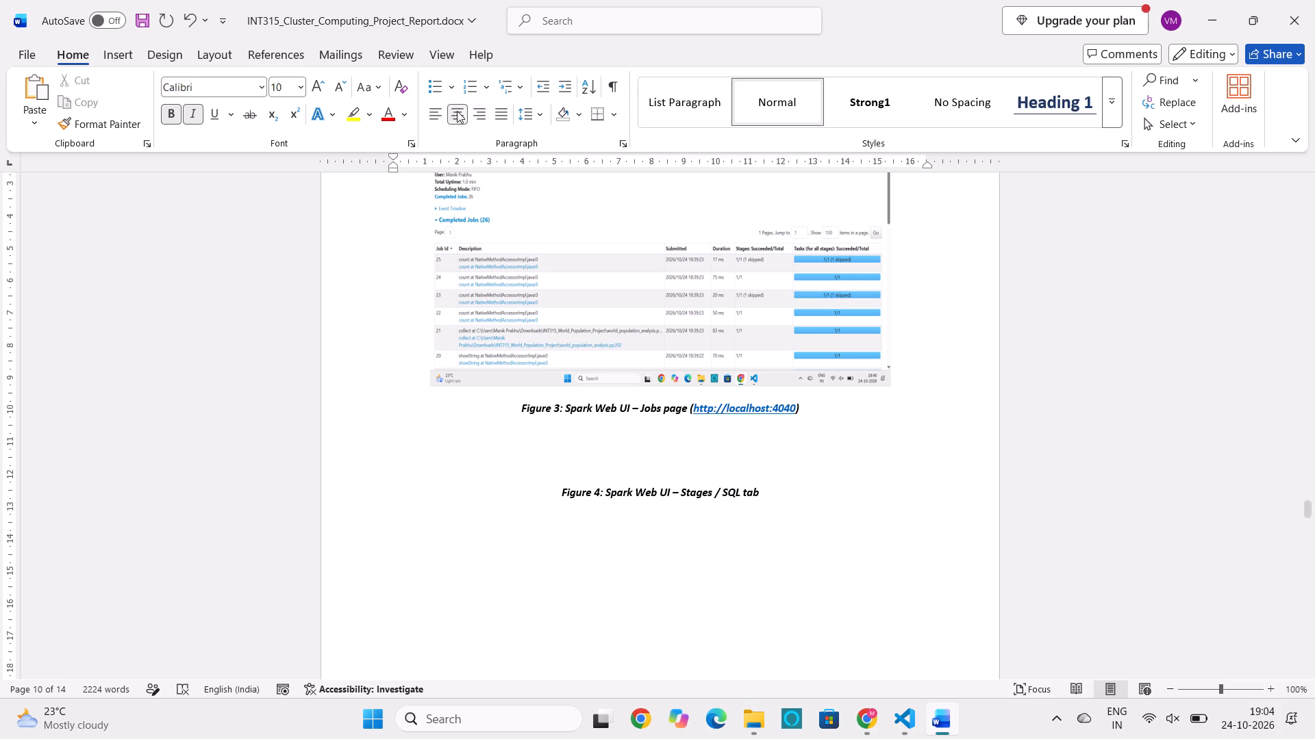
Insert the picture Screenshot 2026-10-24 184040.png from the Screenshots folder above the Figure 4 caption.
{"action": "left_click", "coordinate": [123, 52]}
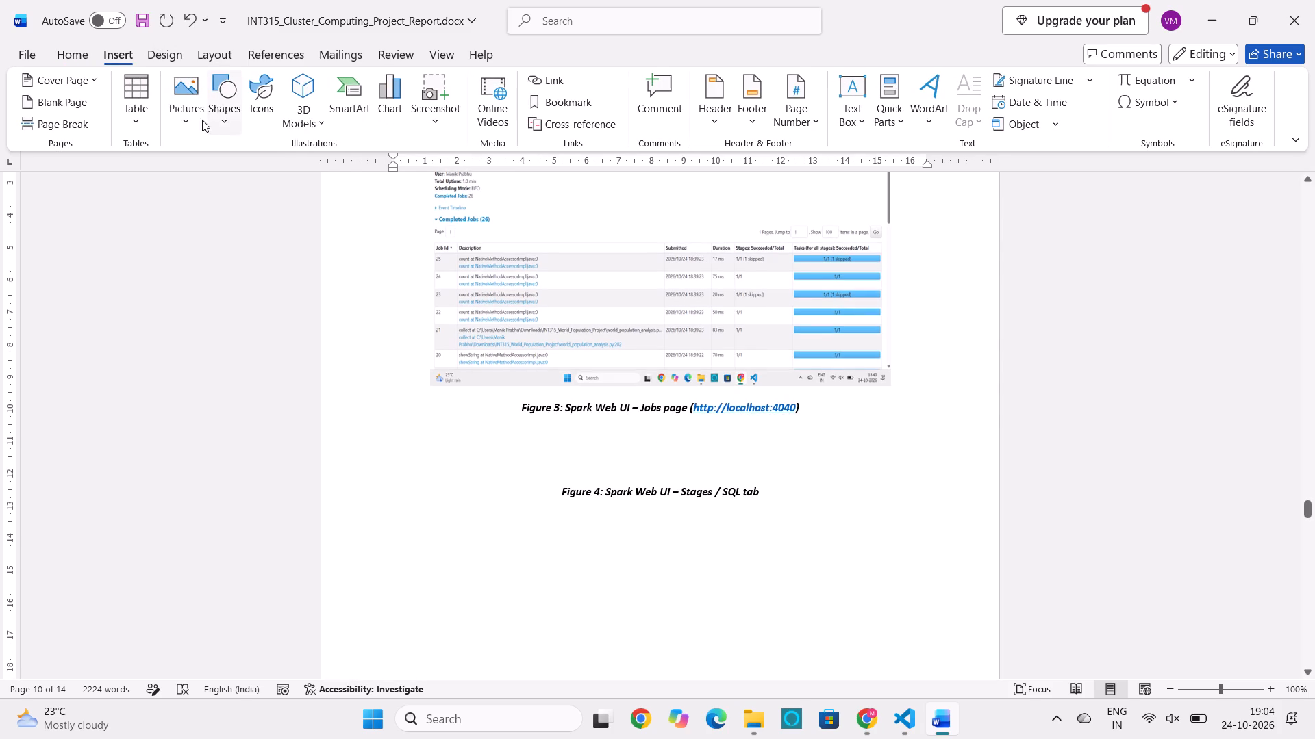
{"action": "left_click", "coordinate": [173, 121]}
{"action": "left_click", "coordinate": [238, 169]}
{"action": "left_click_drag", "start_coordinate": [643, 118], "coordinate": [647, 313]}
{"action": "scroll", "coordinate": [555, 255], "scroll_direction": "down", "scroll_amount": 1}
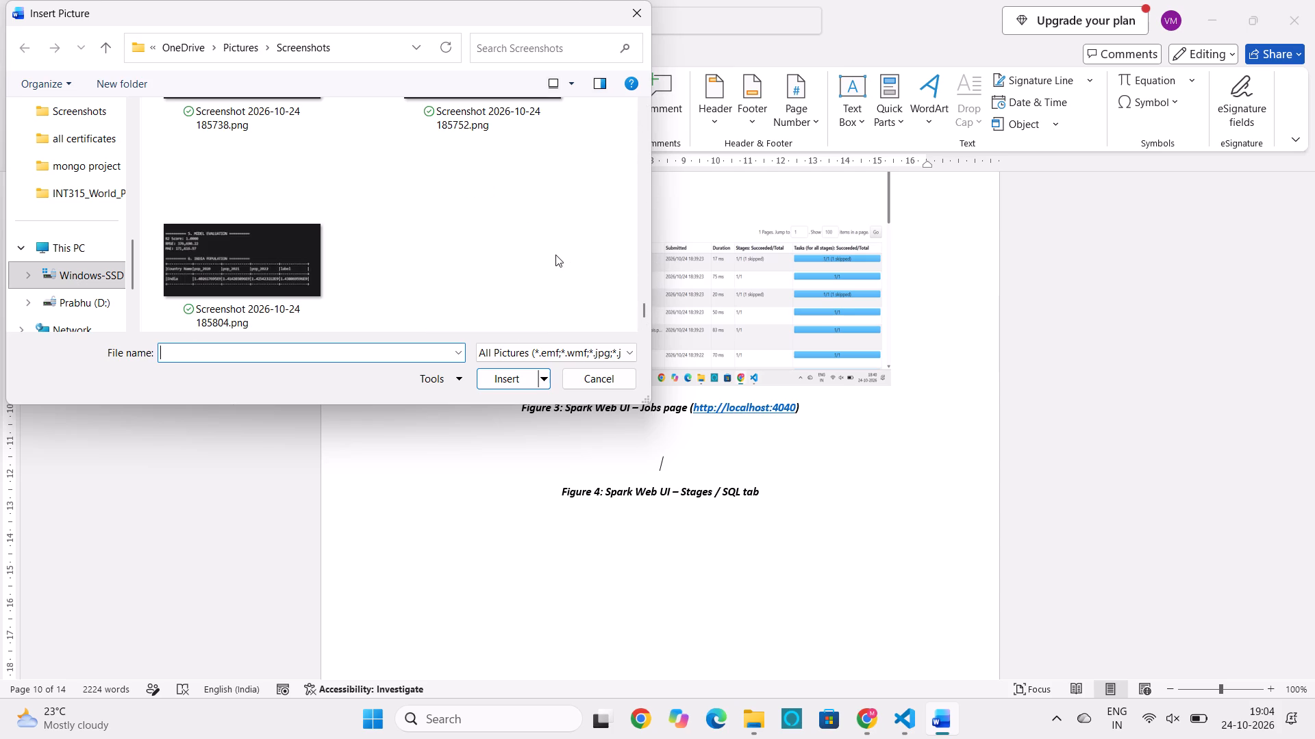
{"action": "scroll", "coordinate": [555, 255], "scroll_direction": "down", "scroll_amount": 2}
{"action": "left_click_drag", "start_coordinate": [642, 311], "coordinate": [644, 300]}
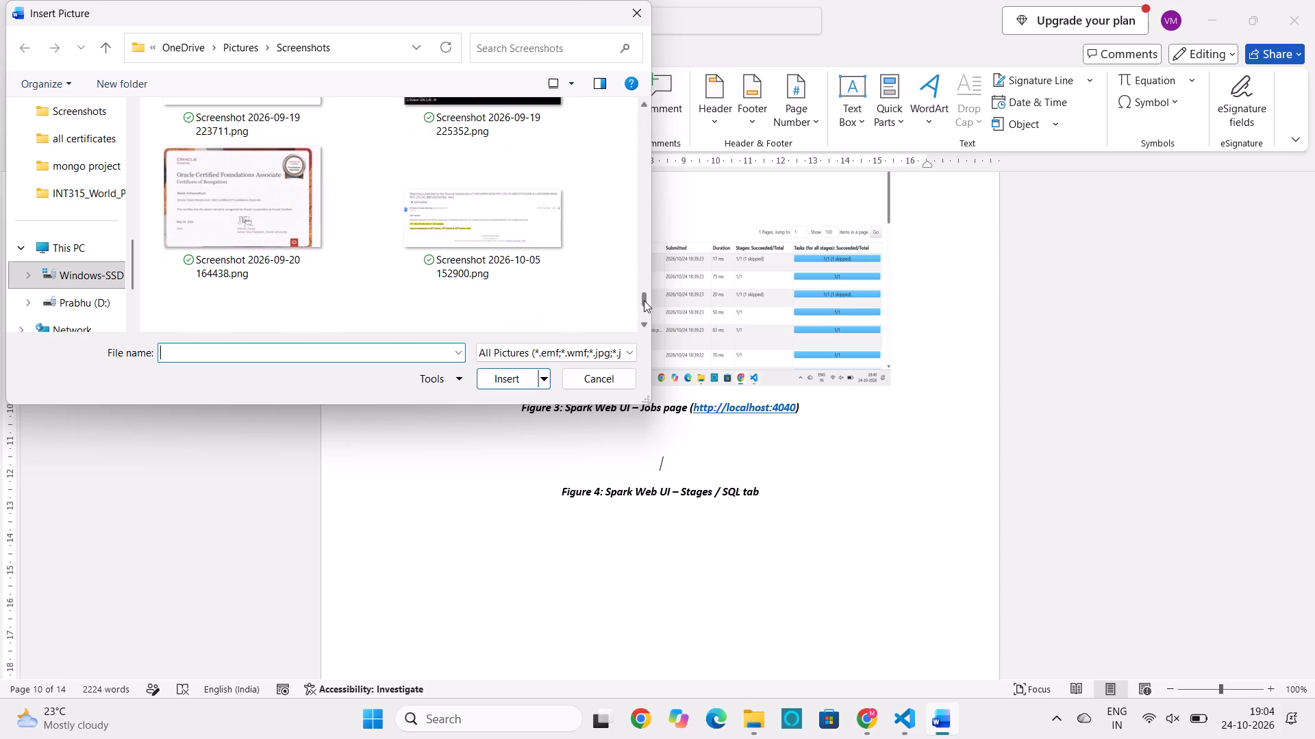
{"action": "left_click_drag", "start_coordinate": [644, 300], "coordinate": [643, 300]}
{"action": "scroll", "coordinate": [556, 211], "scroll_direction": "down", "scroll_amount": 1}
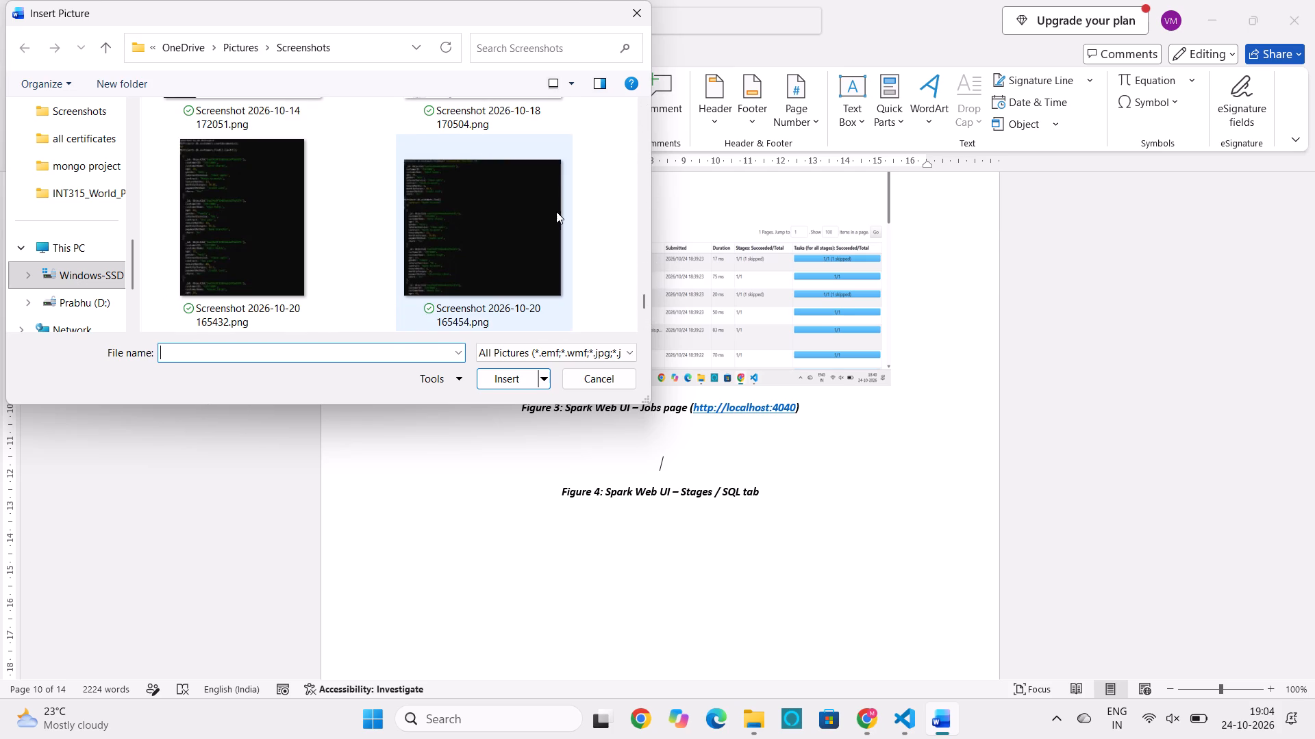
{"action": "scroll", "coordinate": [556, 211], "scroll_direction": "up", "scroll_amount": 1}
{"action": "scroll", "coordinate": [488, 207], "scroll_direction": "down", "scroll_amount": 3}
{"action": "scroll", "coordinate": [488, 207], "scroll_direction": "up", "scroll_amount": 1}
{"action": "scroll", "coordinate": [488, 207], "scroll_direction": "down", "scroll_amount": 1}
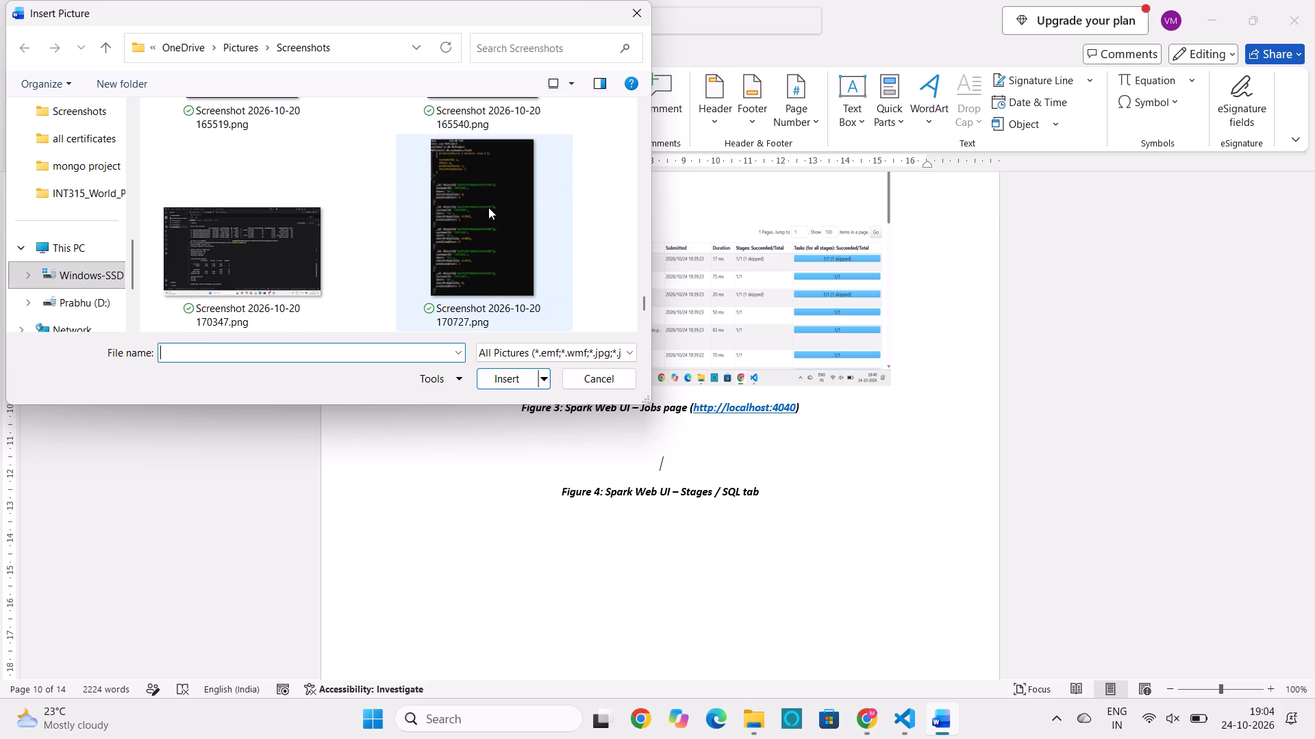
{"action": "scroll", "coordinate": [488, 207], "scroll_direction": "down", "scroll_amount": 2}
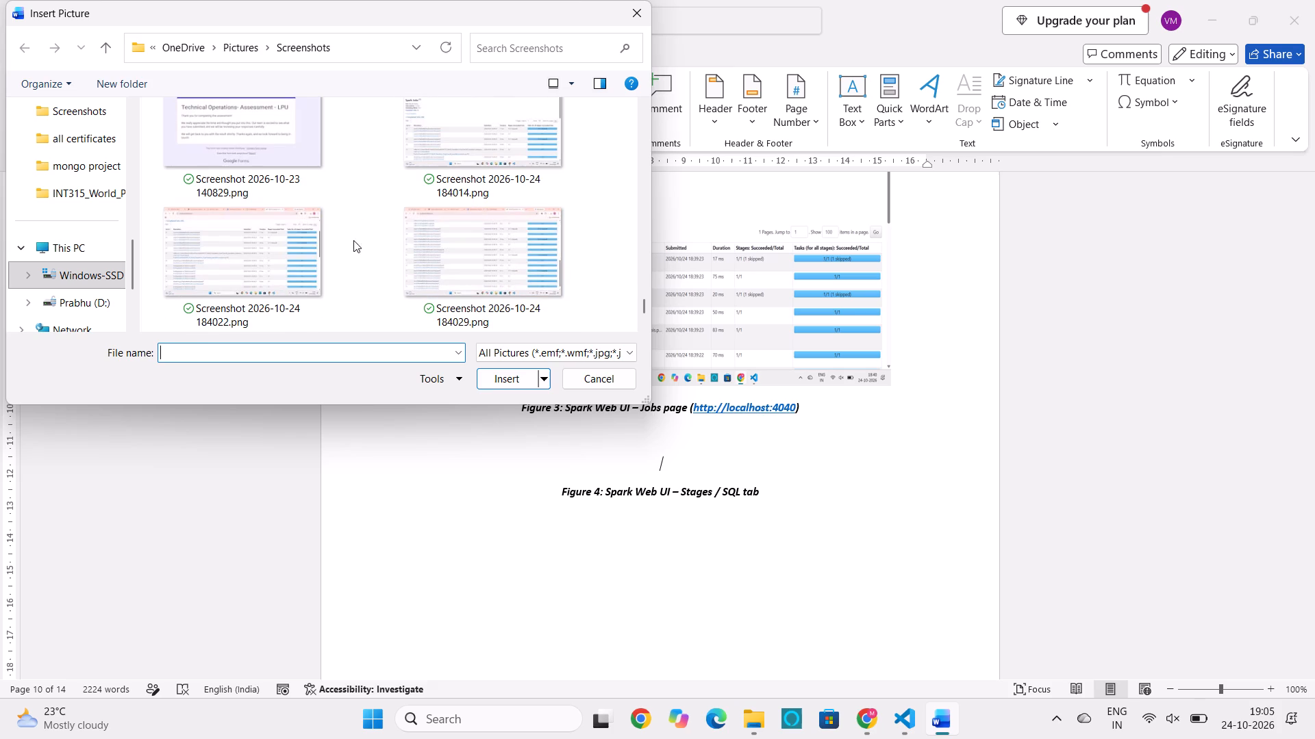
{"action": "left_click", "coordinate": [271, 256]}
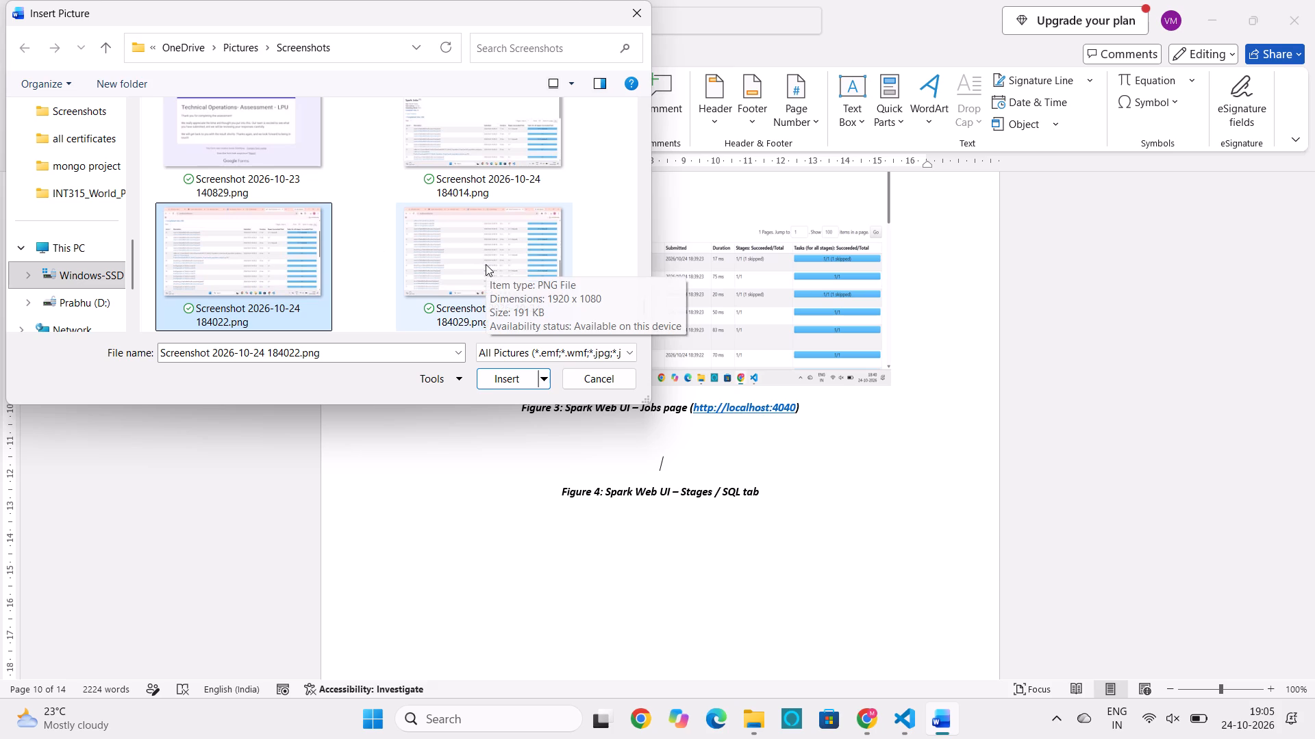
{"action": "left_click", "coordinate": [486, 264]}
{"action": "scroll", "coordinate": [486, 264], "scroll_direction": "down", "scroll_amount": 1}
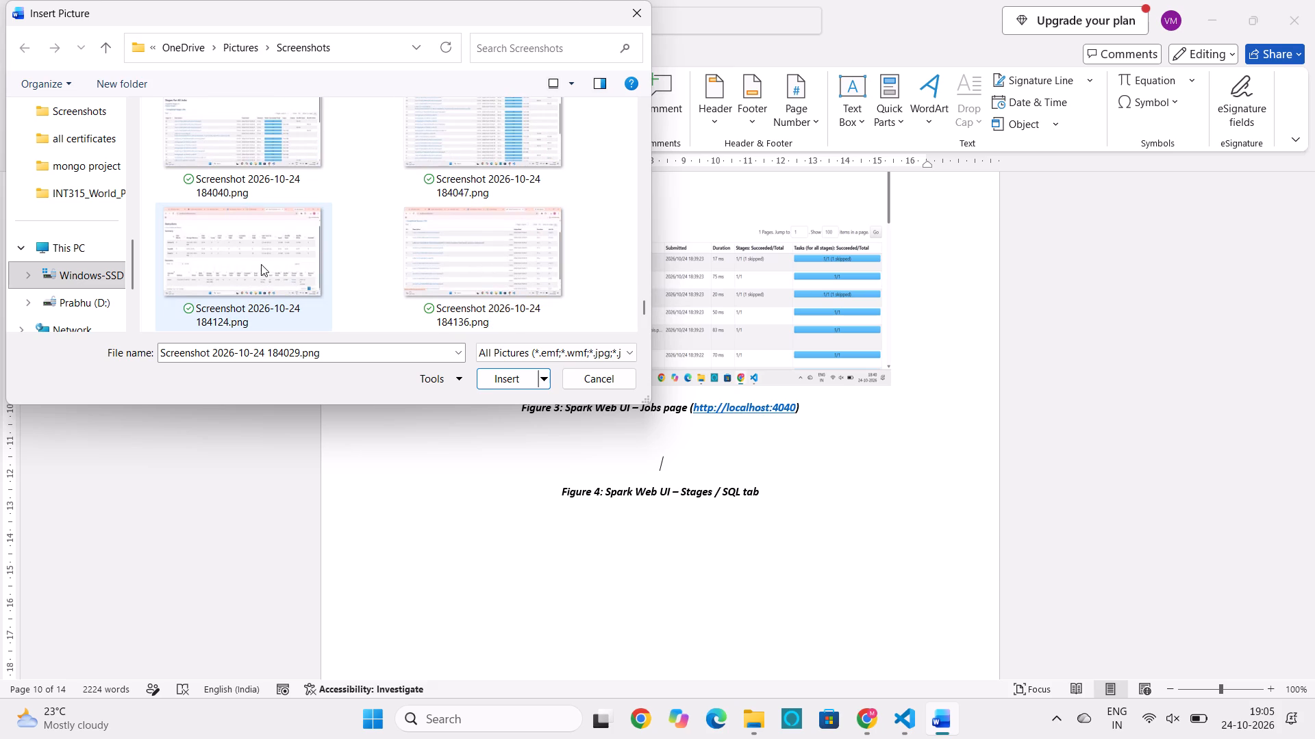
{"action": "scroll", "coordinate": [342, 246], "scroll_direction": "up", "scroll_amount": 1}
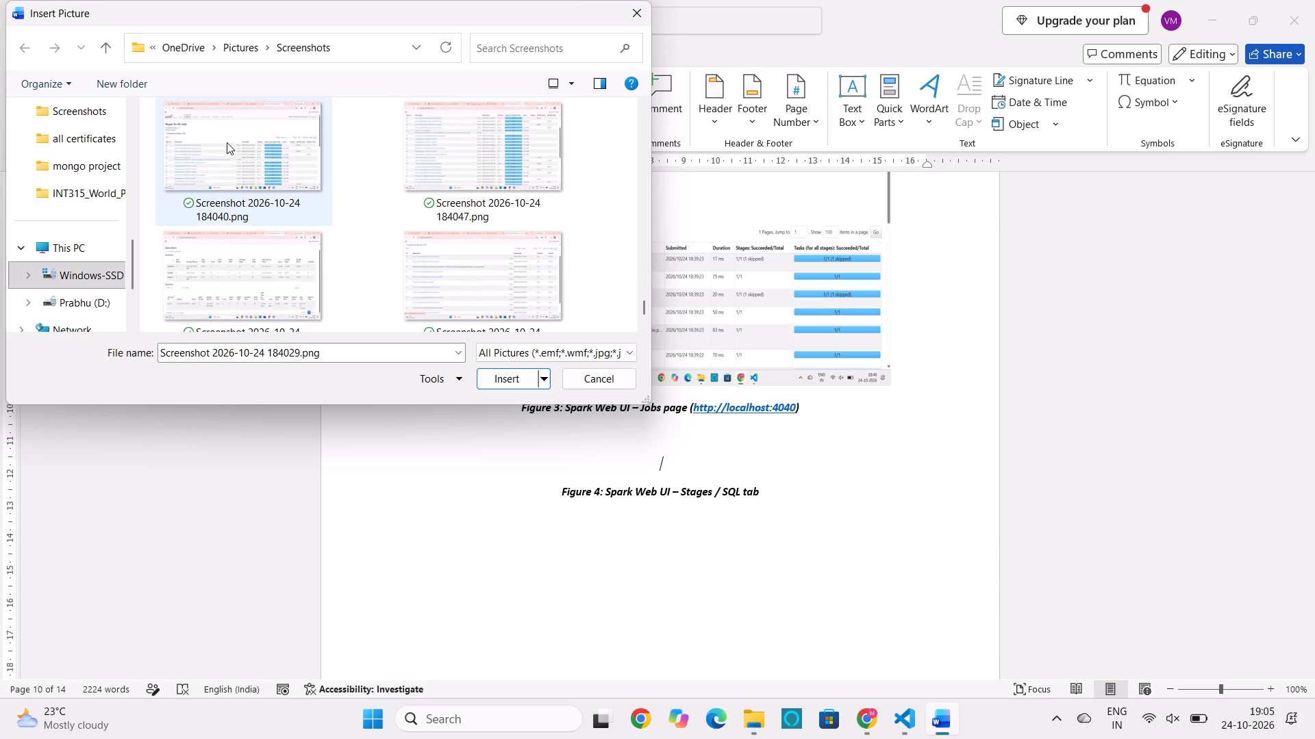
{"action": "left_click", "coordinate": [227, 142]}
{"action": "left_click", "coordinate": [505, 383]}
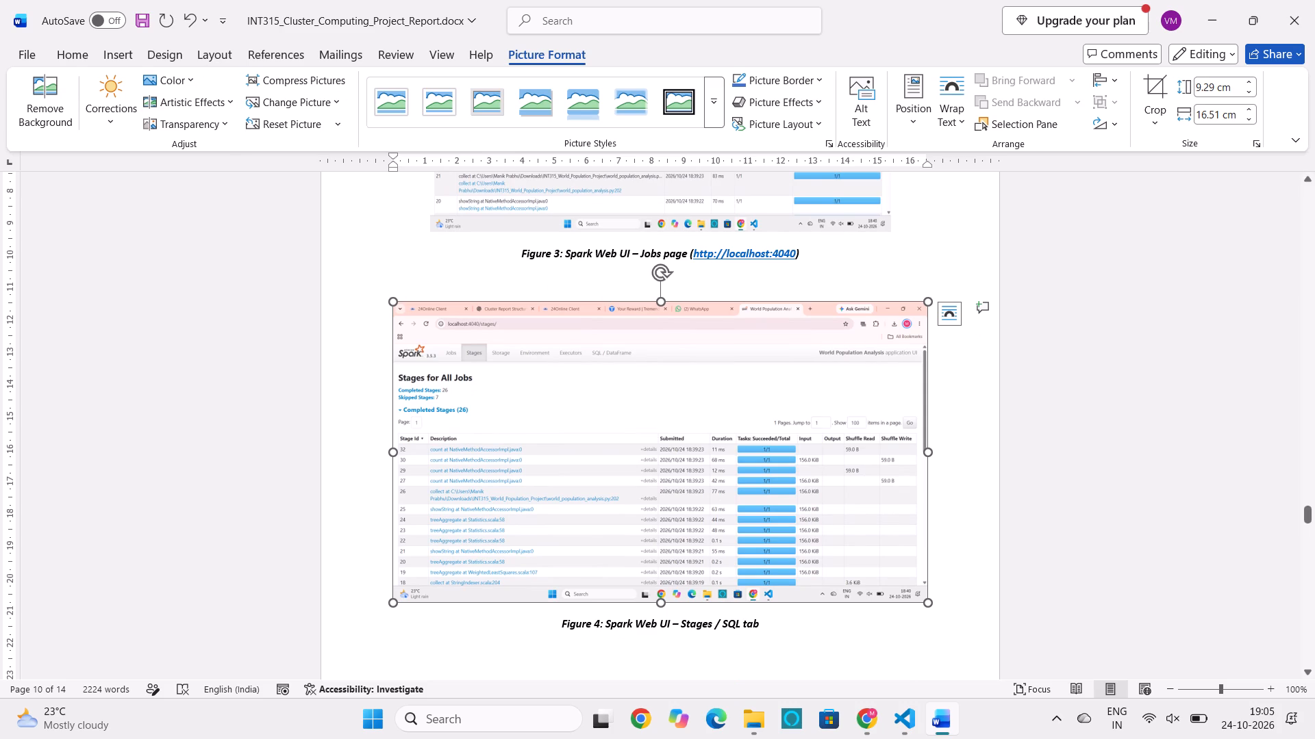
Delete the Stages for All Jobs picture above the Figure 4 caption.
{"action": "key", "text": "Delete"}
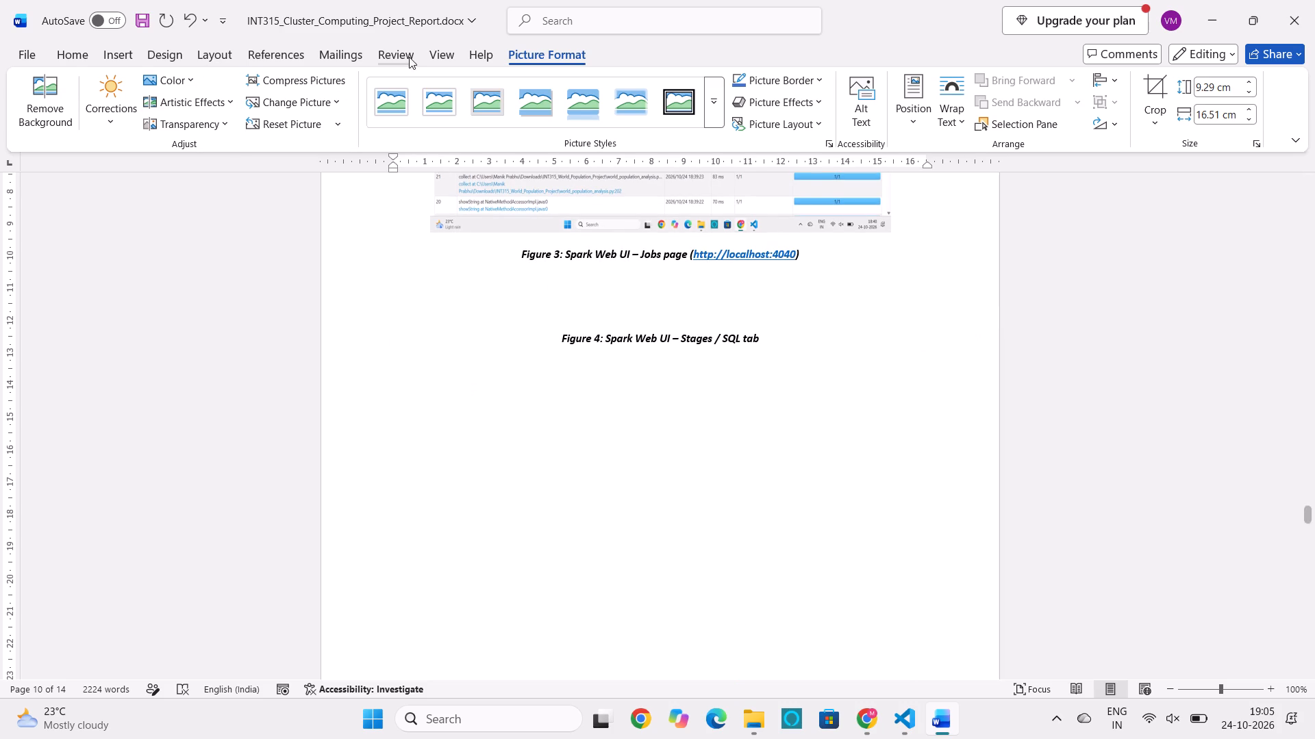
Insert the Stages for All Jobs screenshot, Screenshot 2026-10-24 184040.png, on the blank line above the Figure 4 caption.
{"action": "left_click", "coordinate": [96, 60]}
{"action": "left_click", "coordinate": [110, 63]}
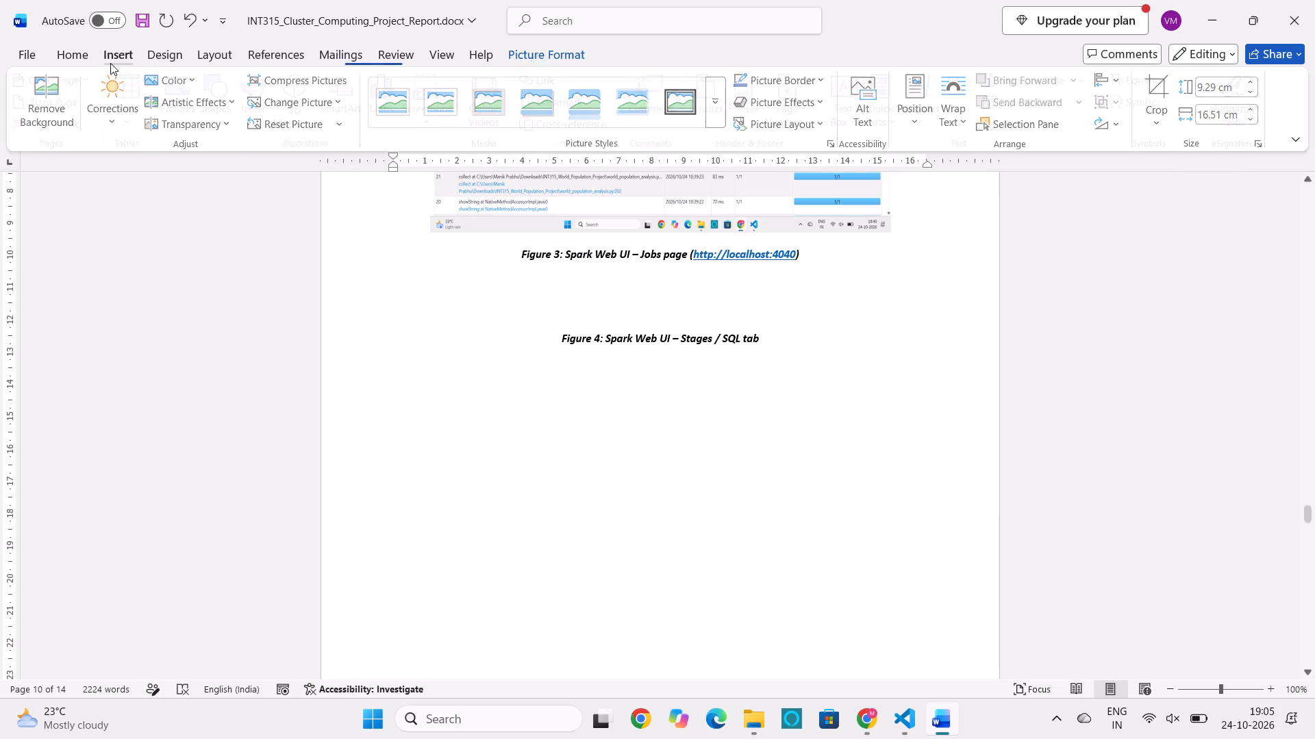
{"action": "left_click", "coordinate": [190, 112]}
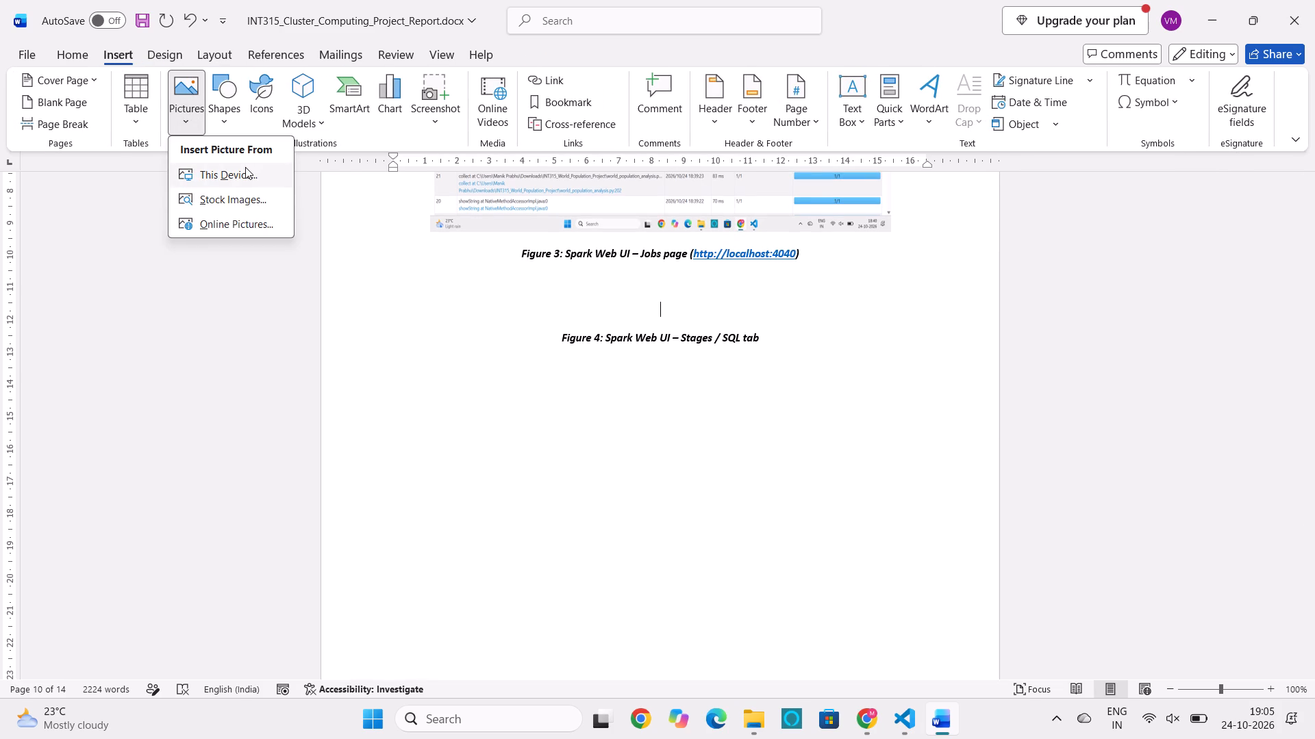
{"action": "left_click", "coordinate": [245, 167]}
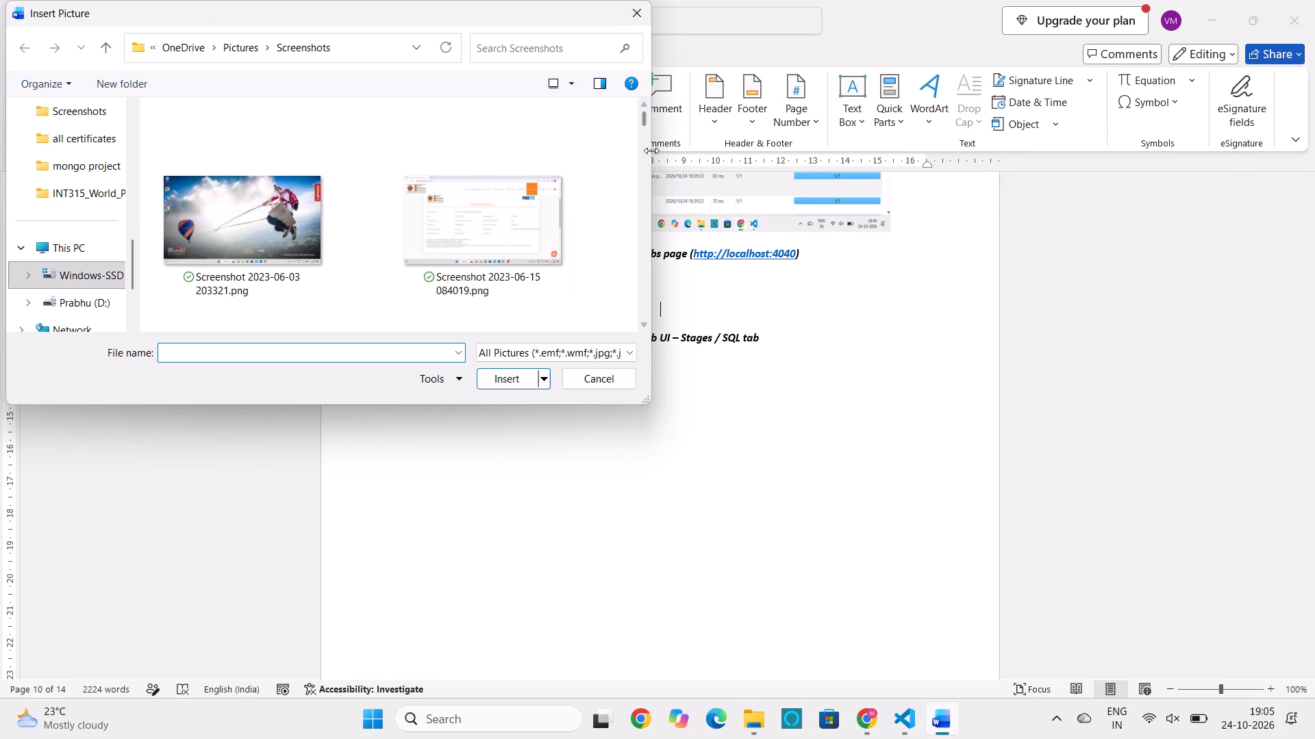
{"action": "left_click_drag", "start_coordinate": [649, 120], "coordinate": [628, 450]}
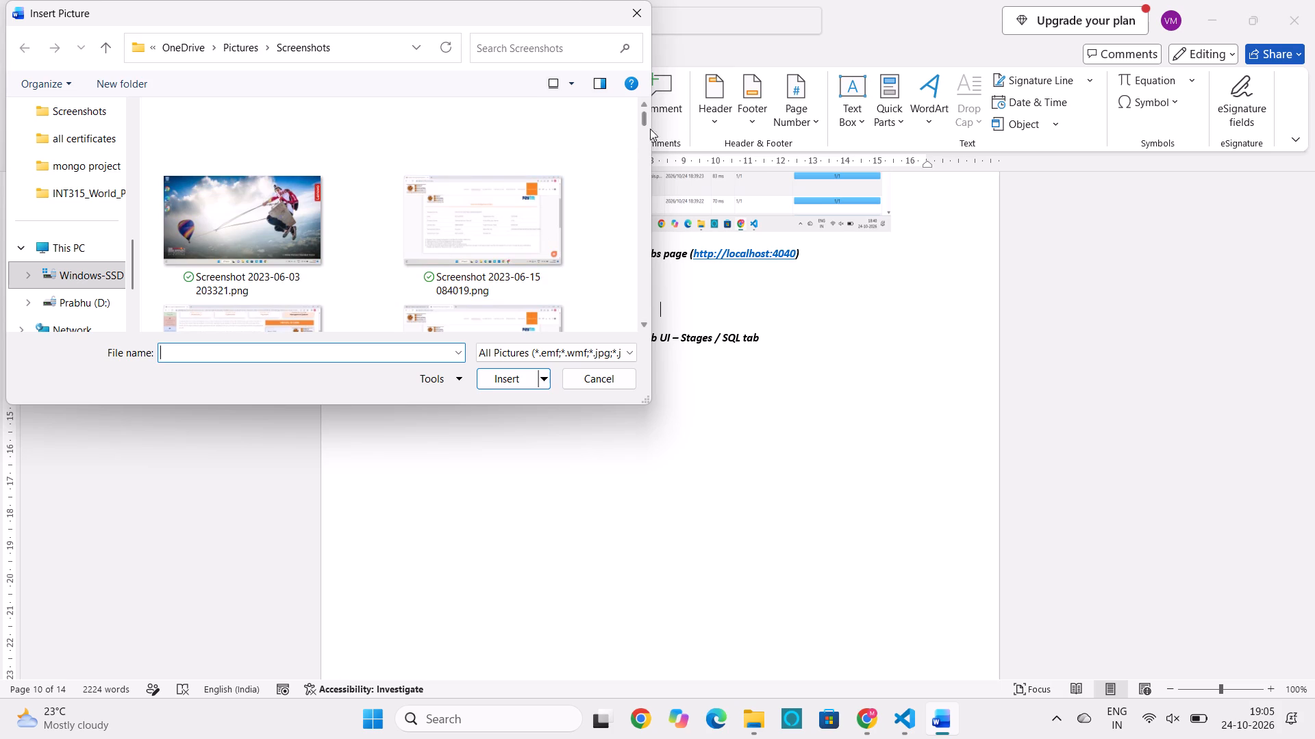
{"action": "left_click_drag", "start_coordinate": [644, 119], "coordinate": [643, 332]}
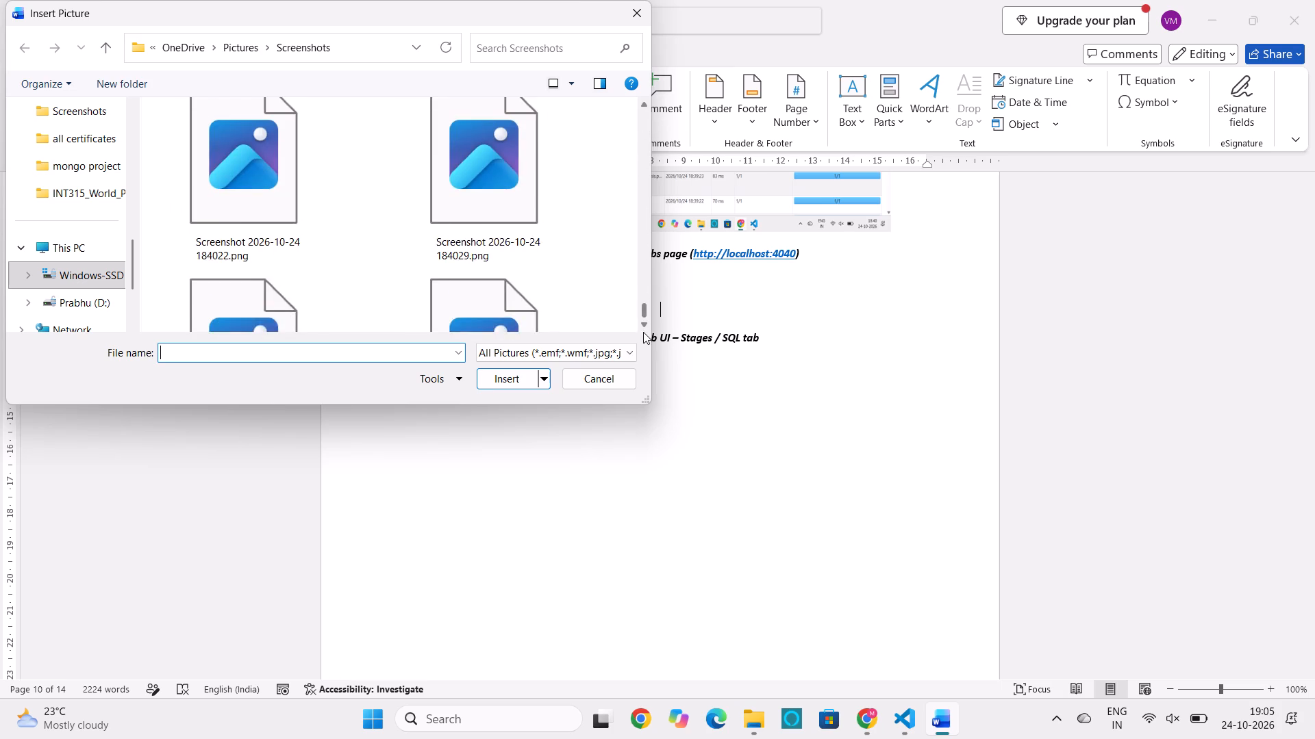
{"action": "scroll", "coordinate": [499, 214], "scroll_direction": "down", "scroll_amount": 1}
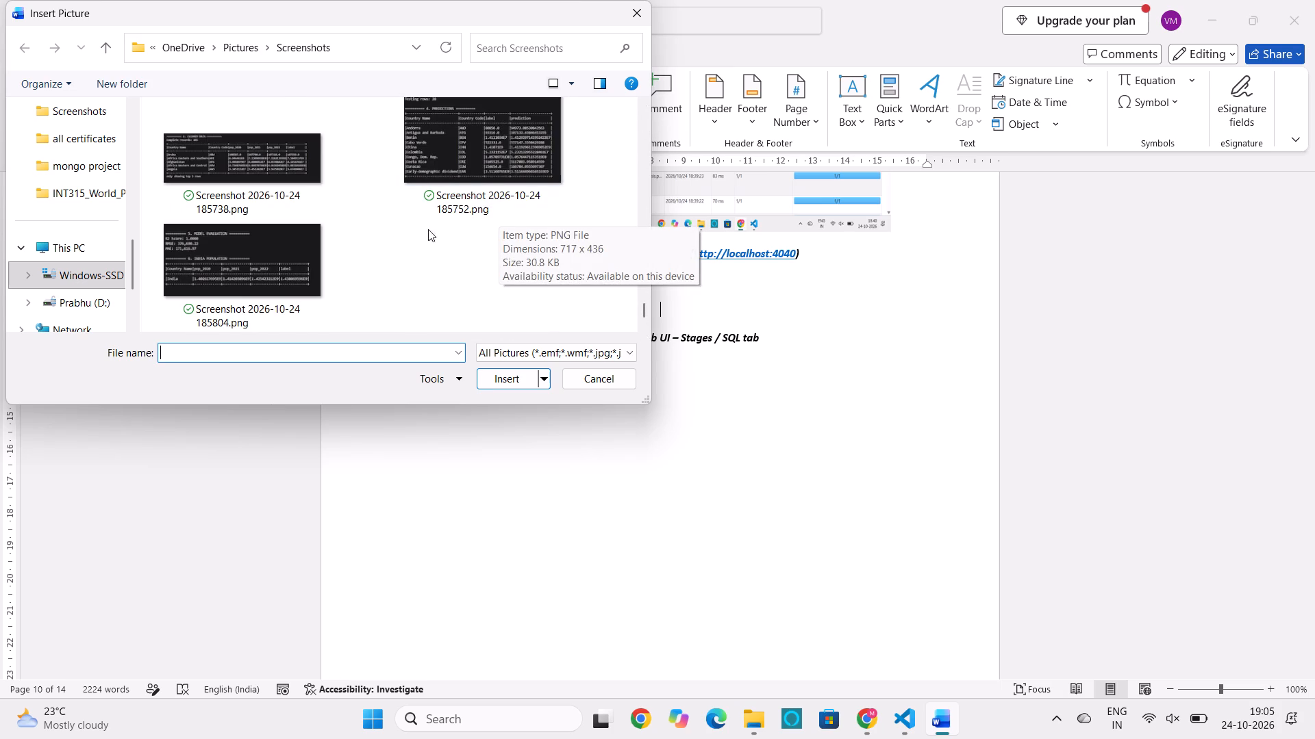
{"action": "key", "text": "Up"}
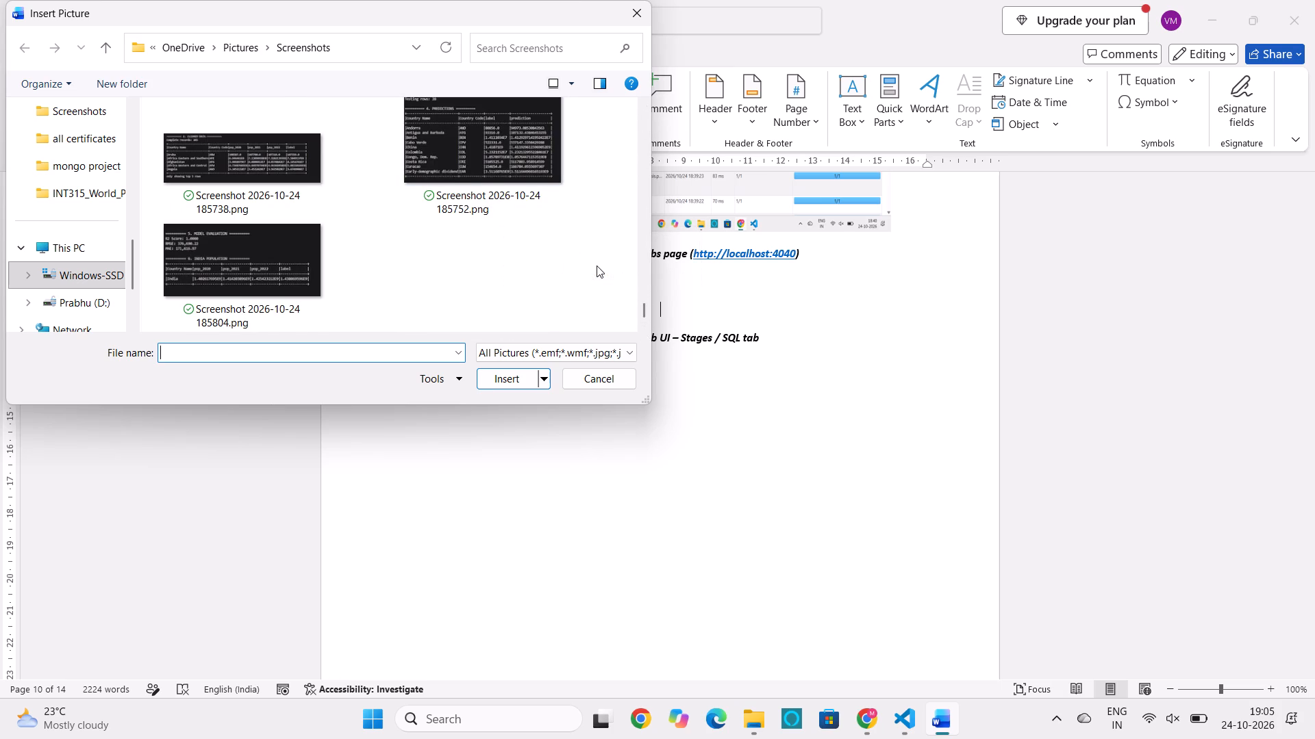
{"action": "key", "text": "Up"}
{"action": "scroll", "coordinate": [379, 242], "scroll_direction": "up", "scroll_amount": 1}
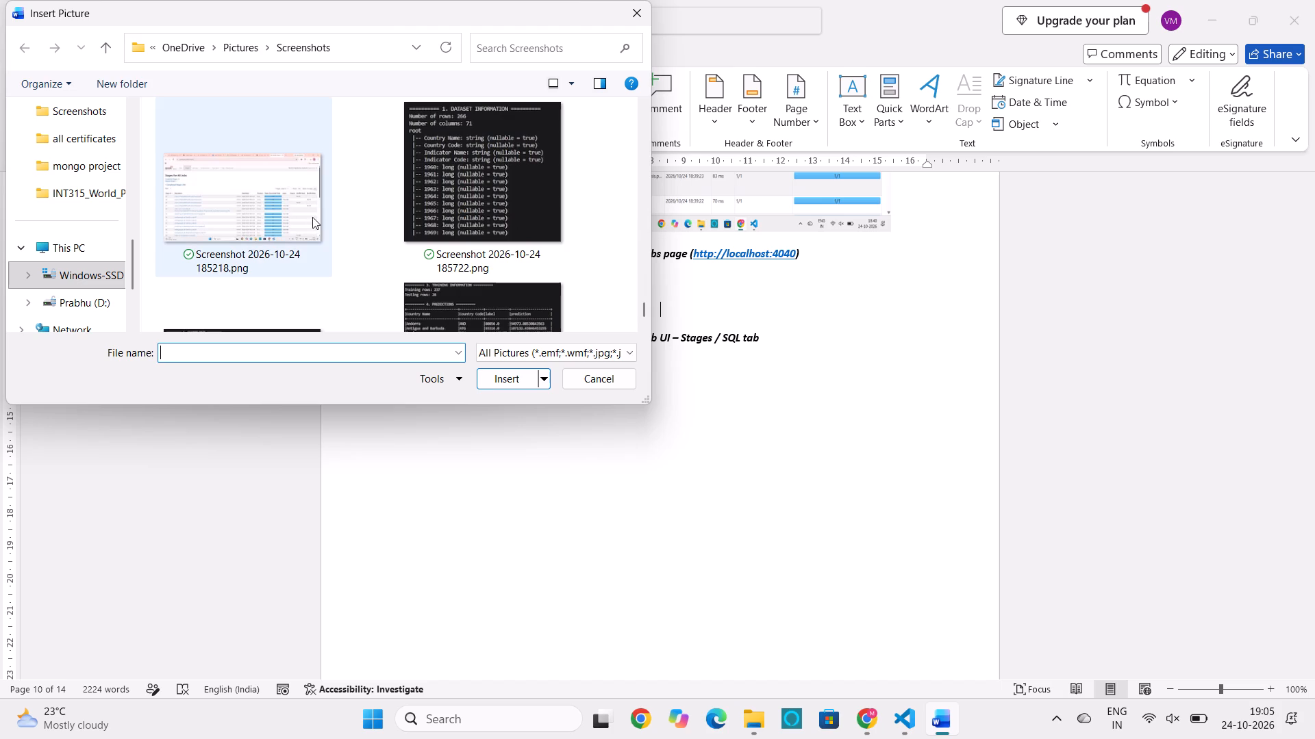
{"action": "scroll", "coordinate": [263, 192], "scroll_direction": "up", "scroll_amount": 5, "text": "ctrl"}
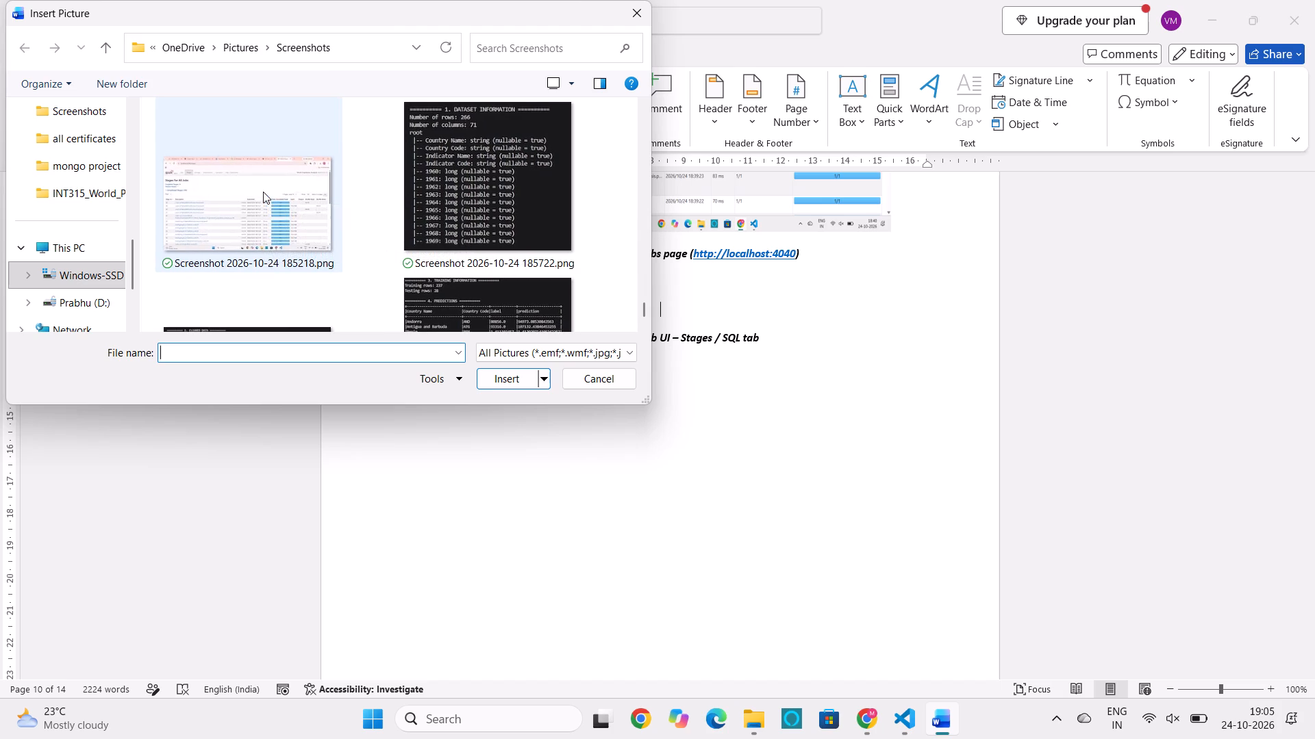
{"action": "scroll", "coordinate": [263, 192], "scroll_direction": "up", "scroll_amount": 1, "text": "ctrl"}
{"action": "scroll", "coordinate": [263, 192], "scroll_direction": "up", "scroll_amount": 1}
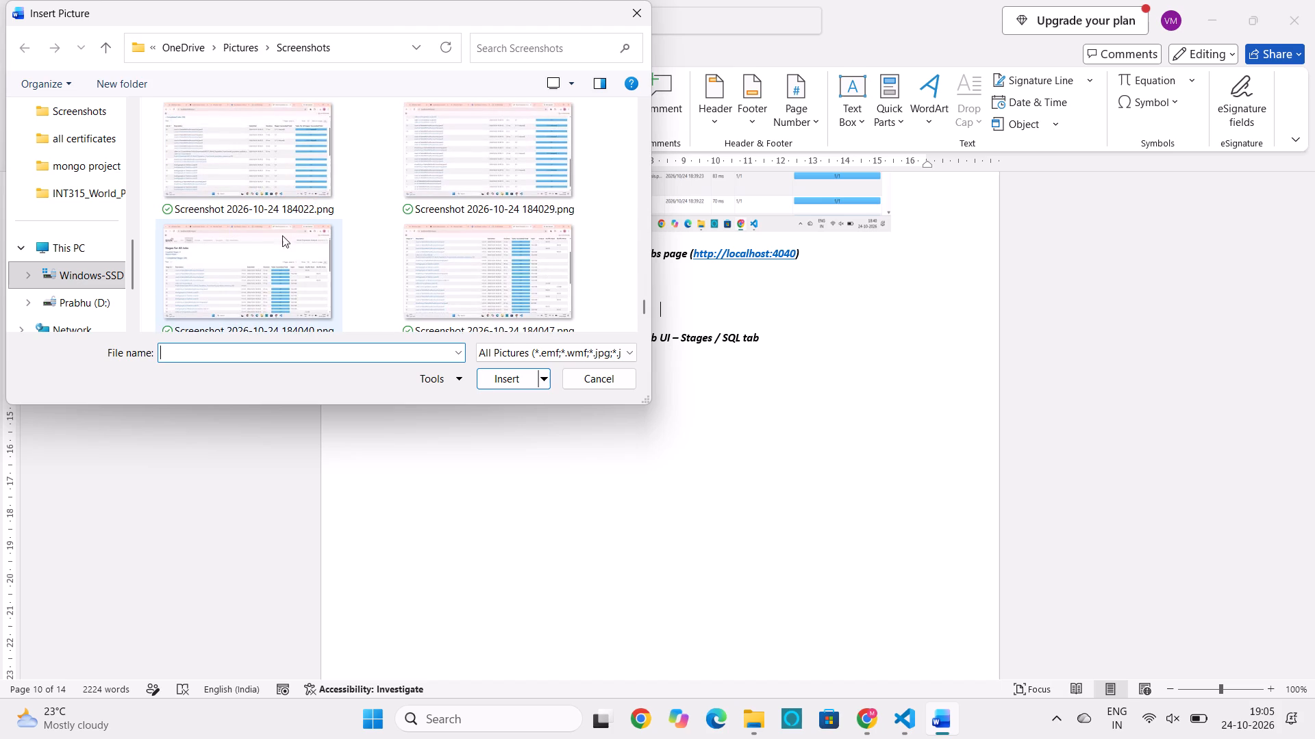
{"action": "scroll", "coordinate": [268, 238], "scroll_direction": "up", "scroll_amount": 2, "text": "ctrl"}
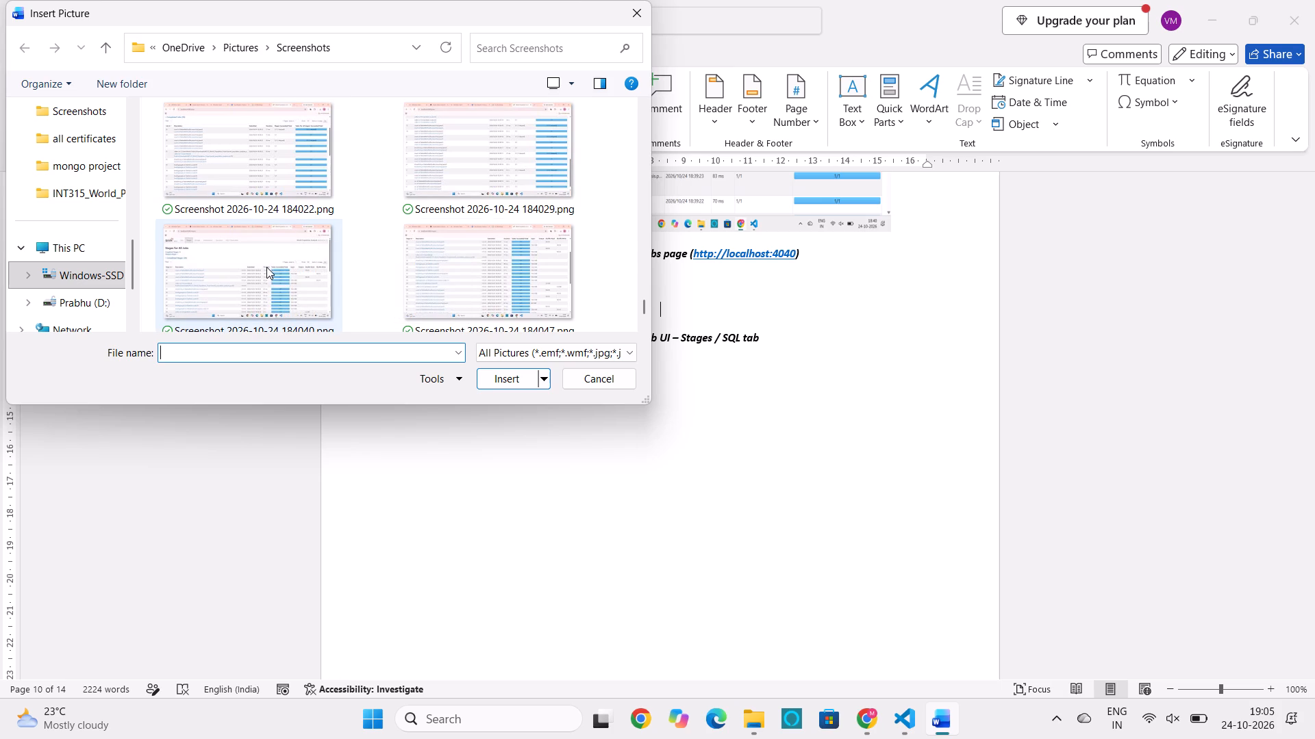
{"action": "left_click", "coordinate": [266, 267]}
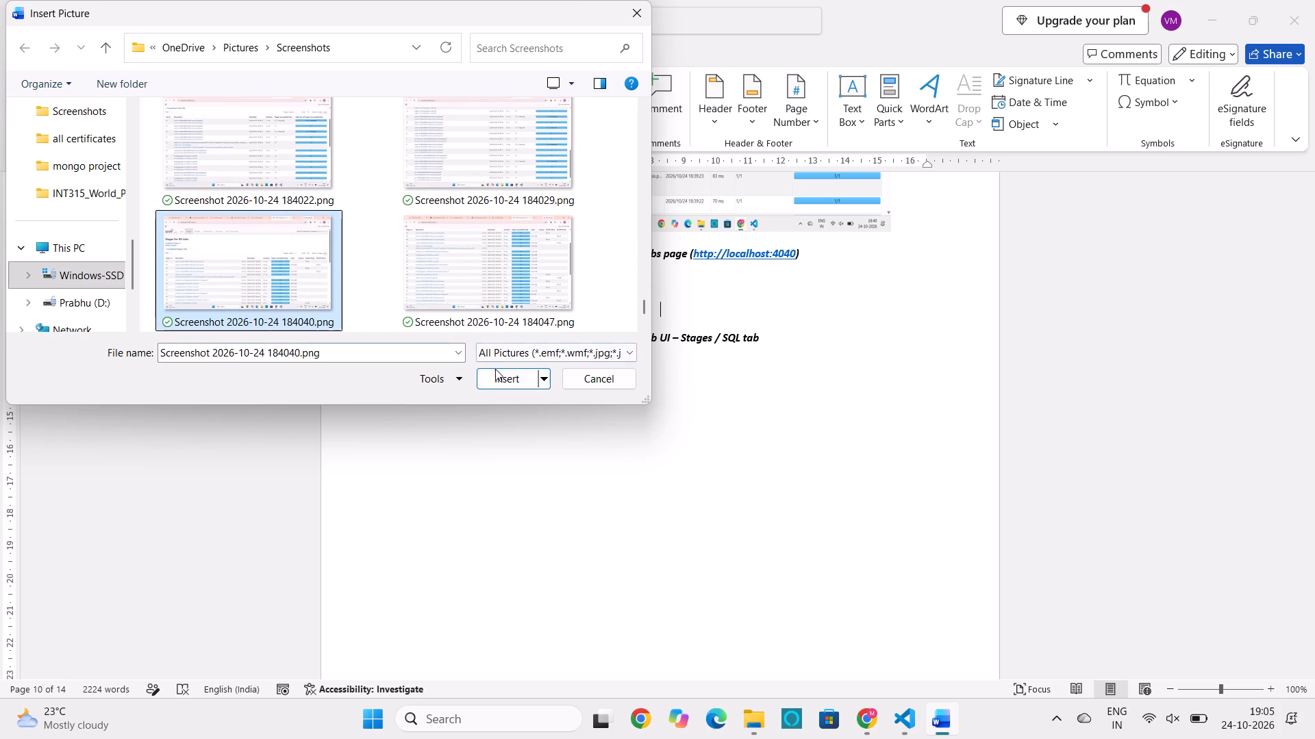
{"action": "left_click", "coordinate": [501, 378]}
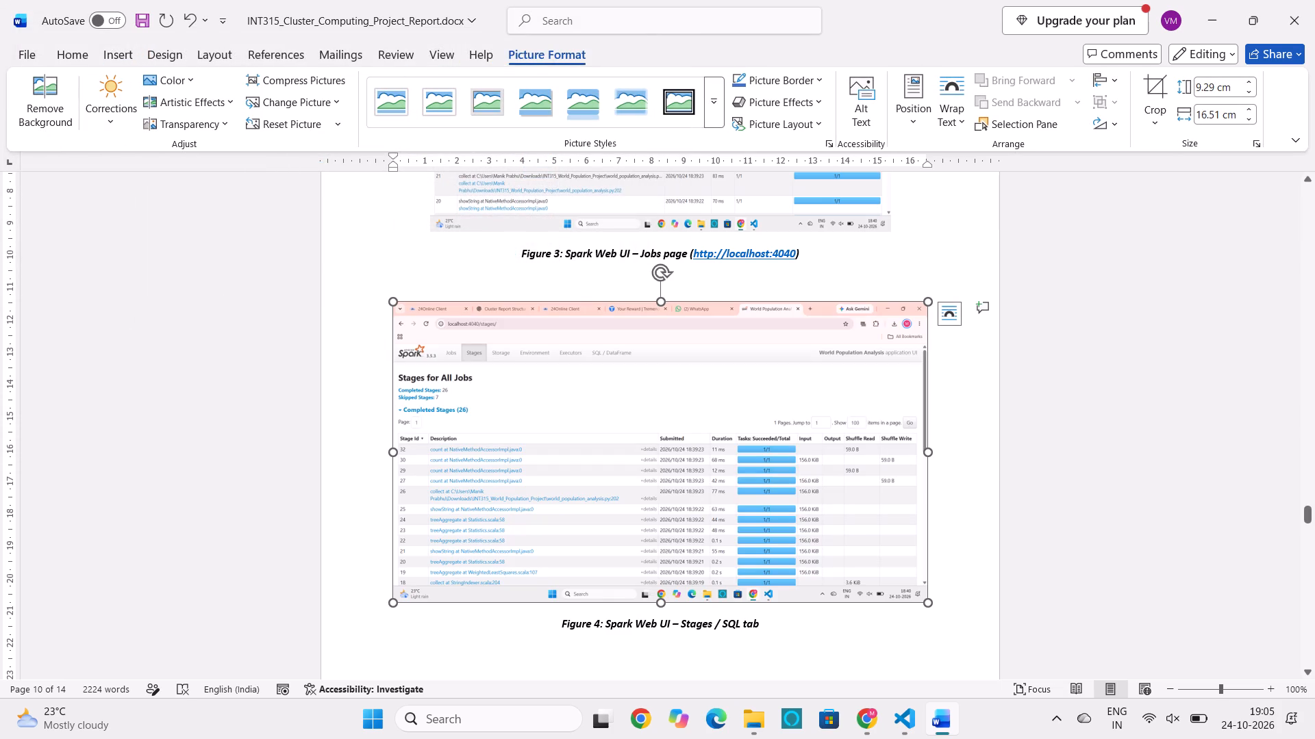
Narrow the Stages for All Jobs picture to about 13.82 cm wide, keeping its height.
{"action": "scroll", "coordinate": [583, 439], "scroll_direction": "up", "scroll_amount": 2}
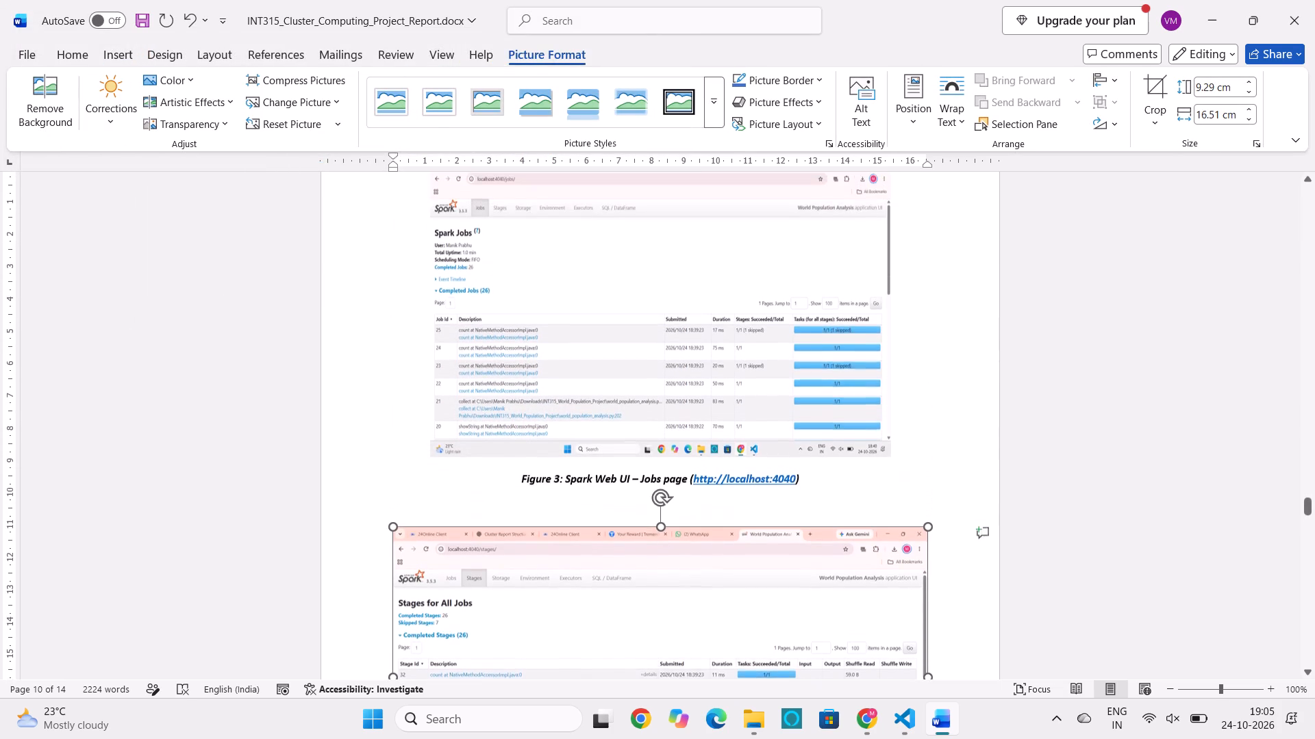
{"action": "scroll", "coordinate": [583, 439], "scroll_direction": "up", "scroll_amount": 1}
{"action": "scroll", "coordinate": [583, 439], "scroll_direction": "down", "scroll_amount": 1}
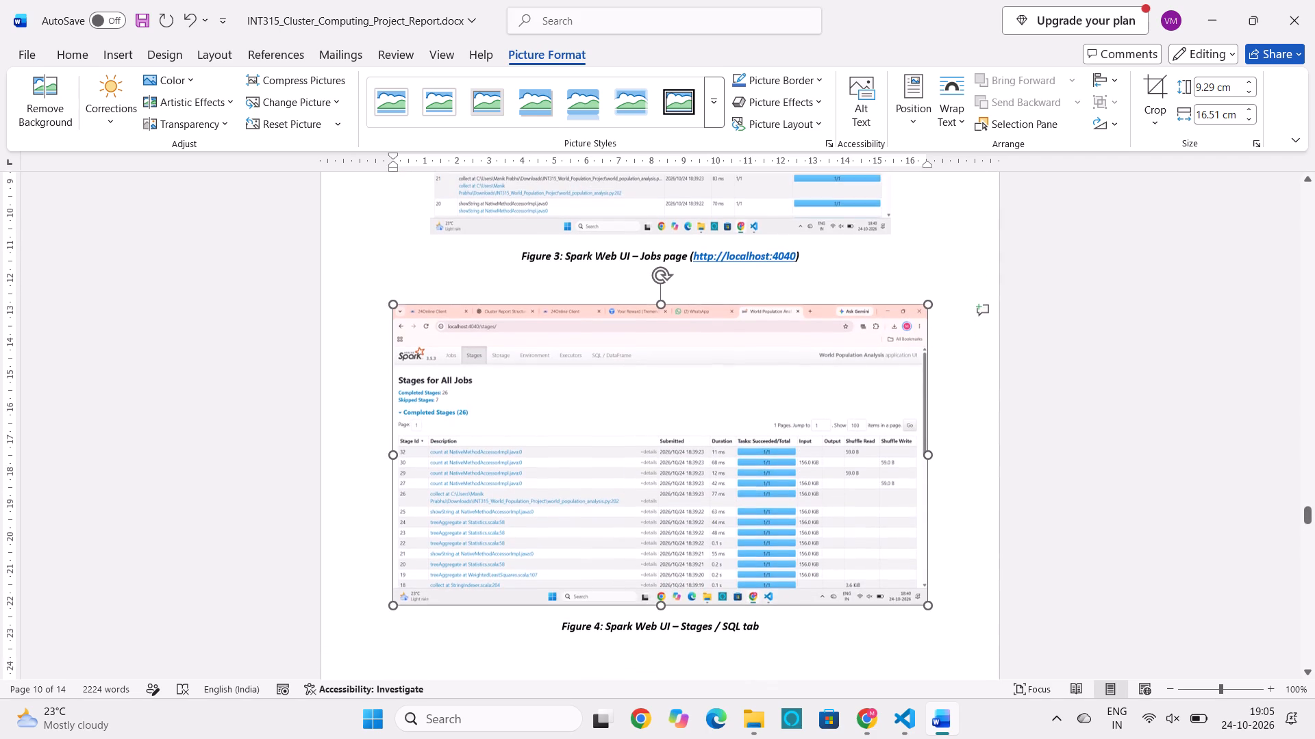
{"action": "scroll", "coordinate": [583, 439], "scroll_direction": "down", "scroll_amount": 1}
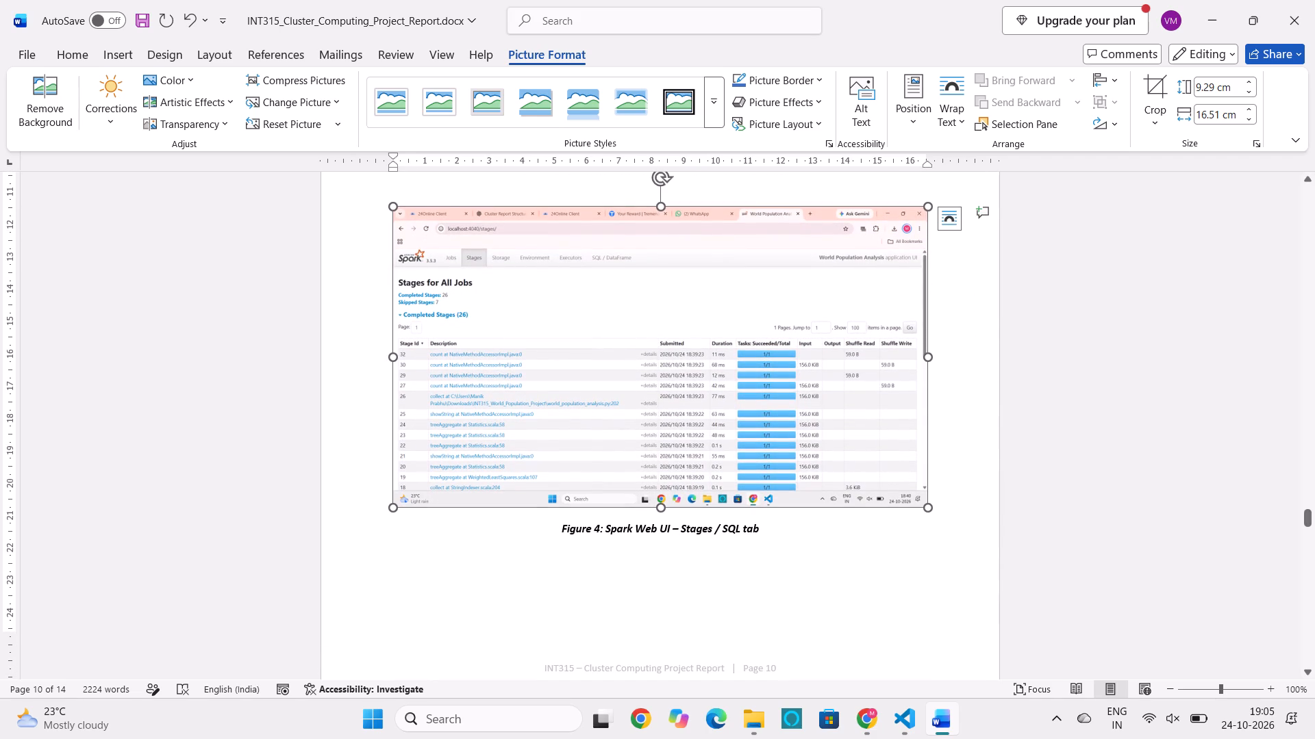
{"action": "left_click_drag", "start_coordinate": [394, 359], "coordinate": [431, 364]}
{"action": "scroll", "coordinate": [431, 364], "scroll_direction": "up", "scroll_amount": 1}
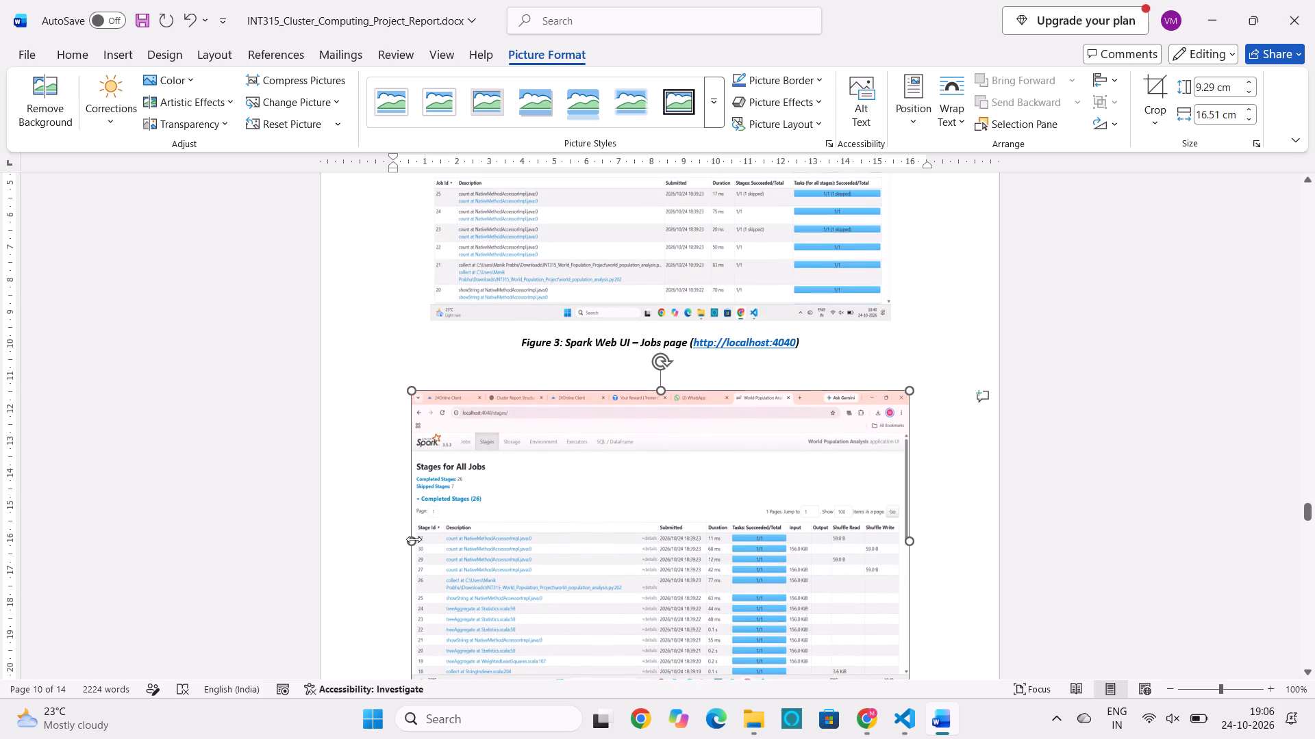
{"action": "left_click_drag", "start_coordinate": [414, 541], "coordinate": [462, 545]}
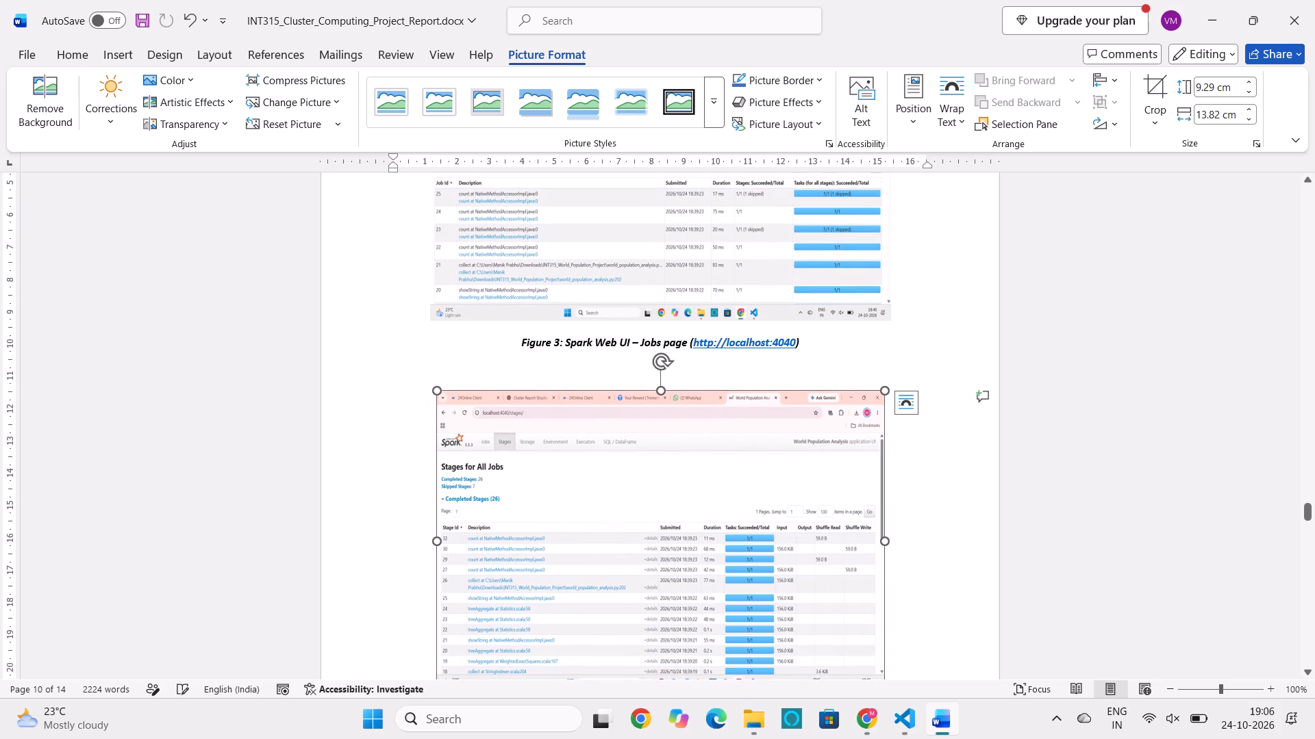
{"action": "scroll", "coordinate": [511, 432], "scroll_direction": "up", "scroll_amount": 1}
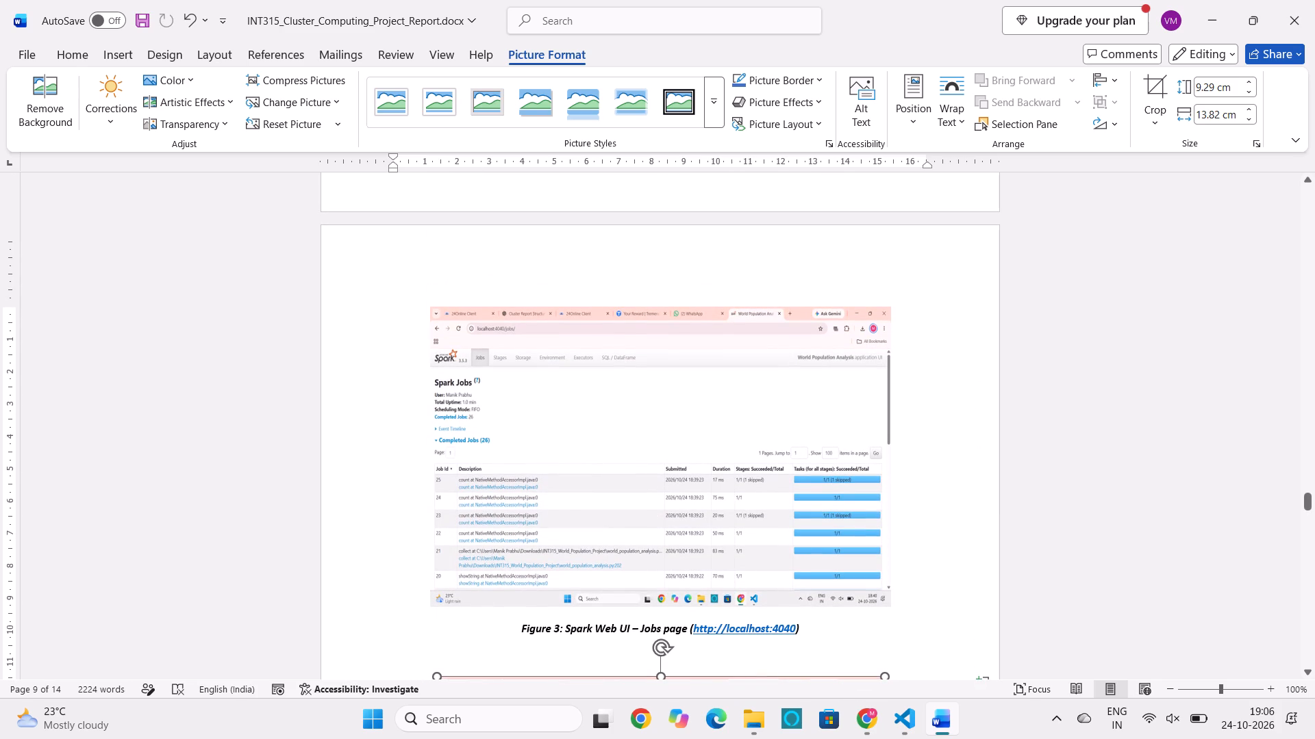
{"action": "scroll", "coordinate": [595, 442], "scroll_direction": "down", "scroll_amount": 4}
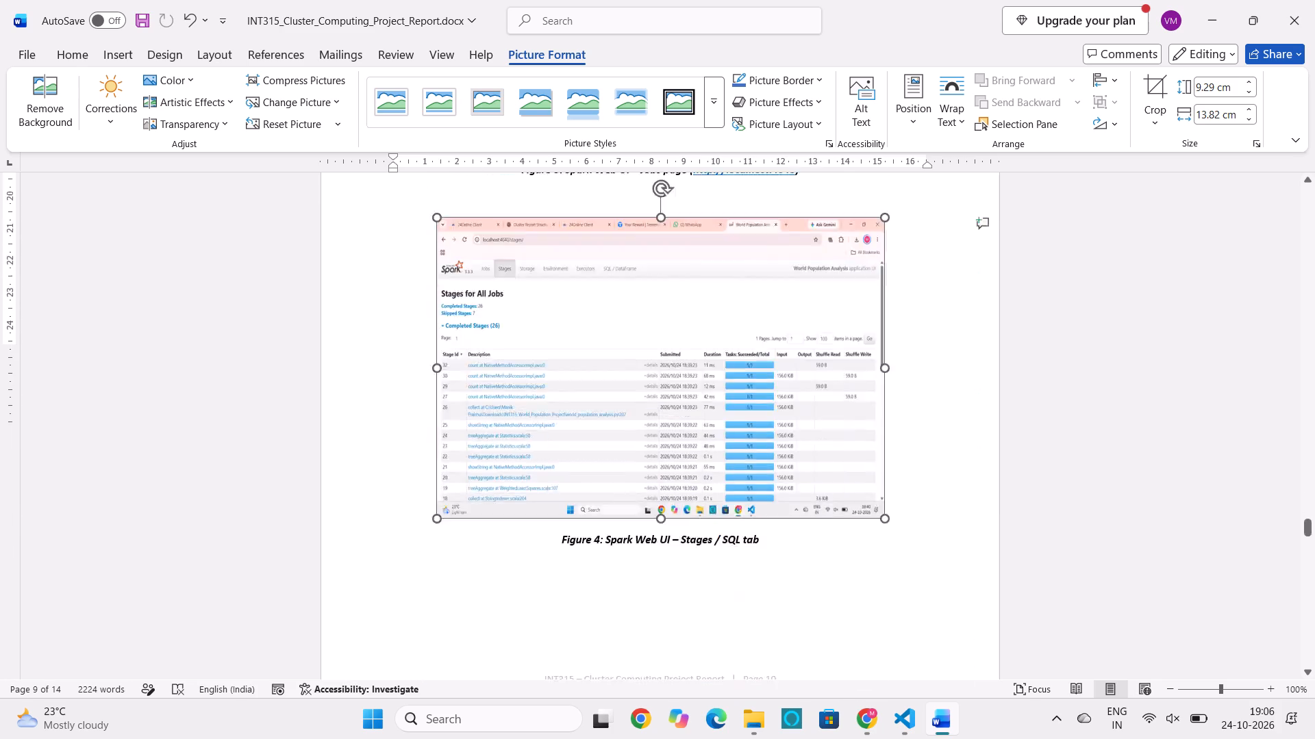
Cut the placeholder box for console section "6. INDIA POPULATION (2020-2023)" above the Figure 7 caption.
{"action": "scroll", "coordinate": [595, 442], "scroll_direction": "down", "scroll_amount": 3}
{"action": "scroll", "coordinate": [664, 304], "scroll_direction": "up", "scroll_amount": 1}
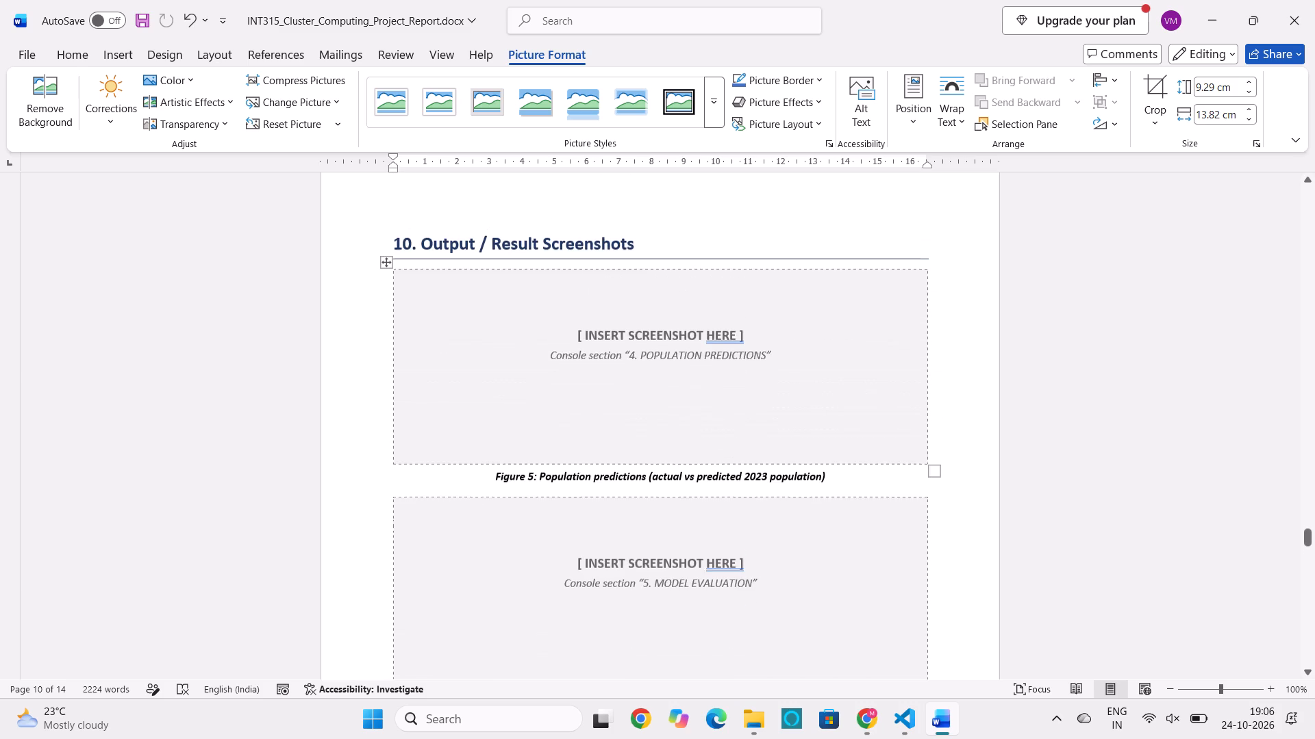
{"action": "scroll", "coordinate": [664, 304], "scroll_direction": "up", "scroll_amount": 1}
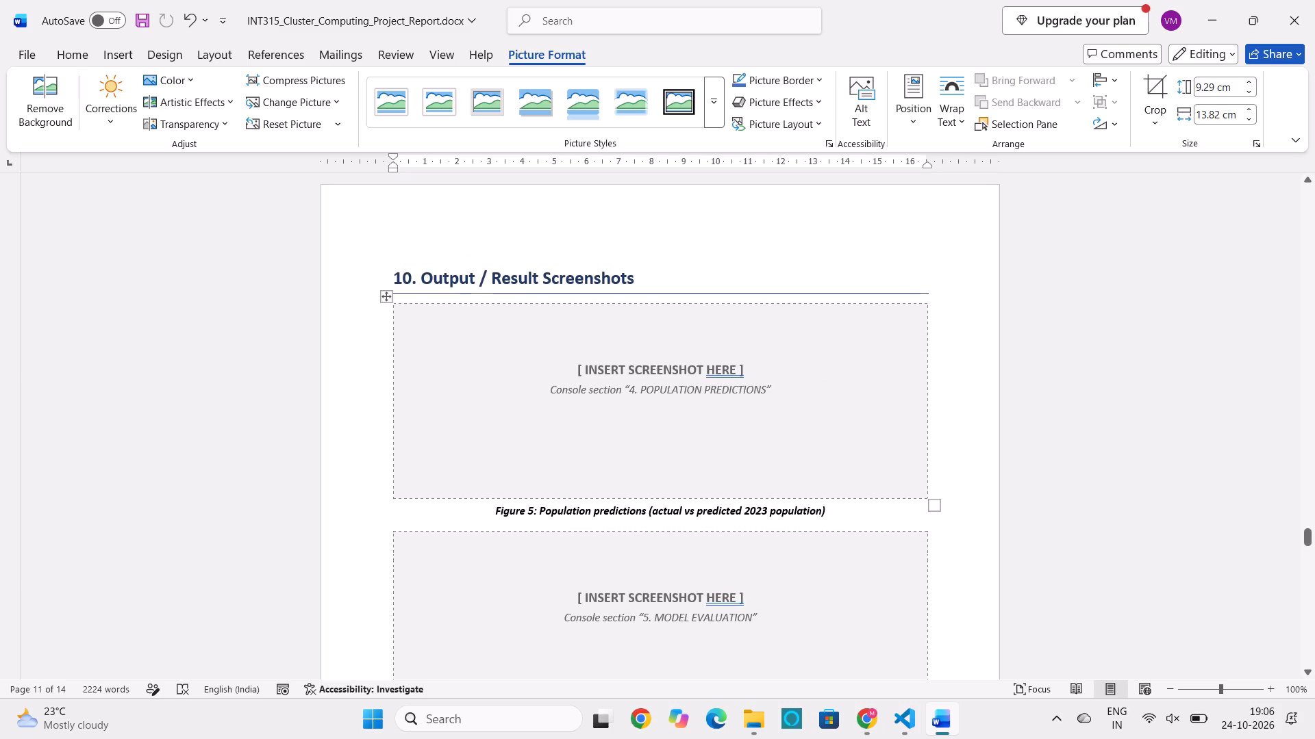
{"action": "scroll", "coordinate": [657, 406], "scroll_direction": "down", "scroll_amount": 3}
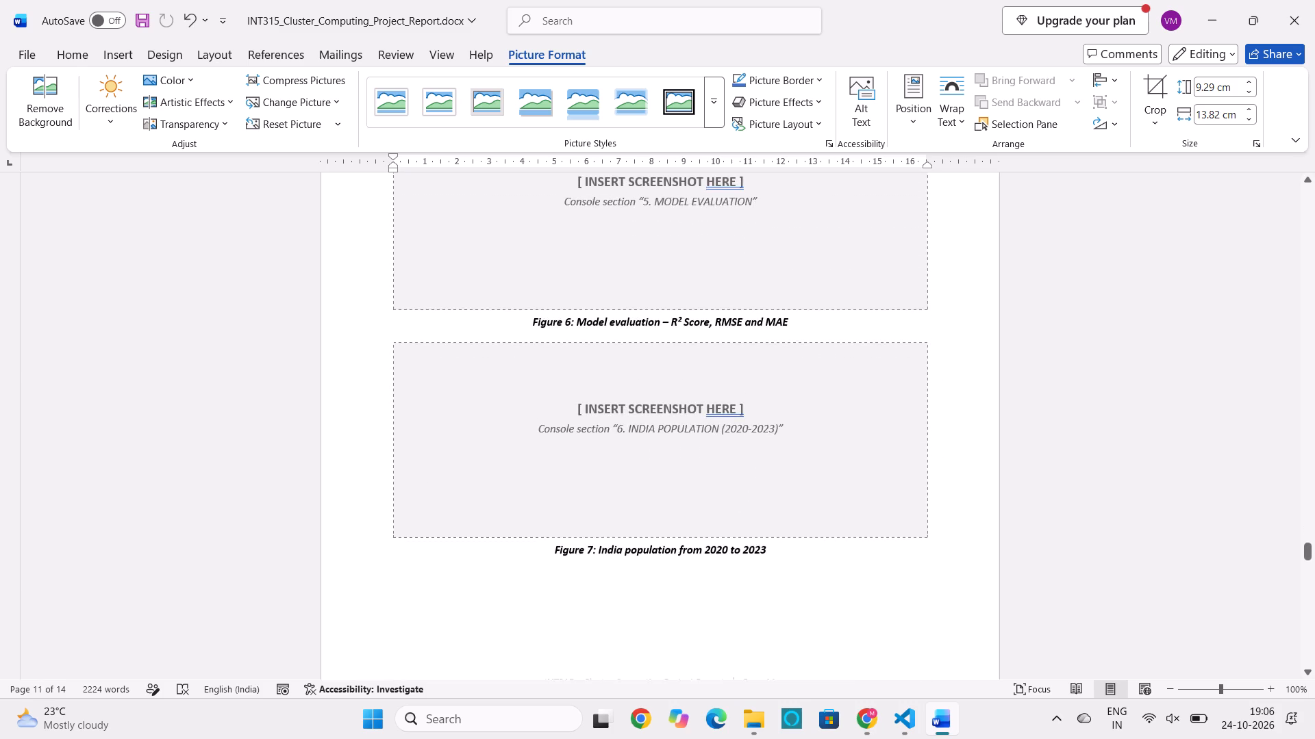
{"action": "scroll", "coordinate": [657, 406], "scroll_direction": "up", "scroll_amount": 1}
{"action": "left_click", "coordinate": [646, 543]}
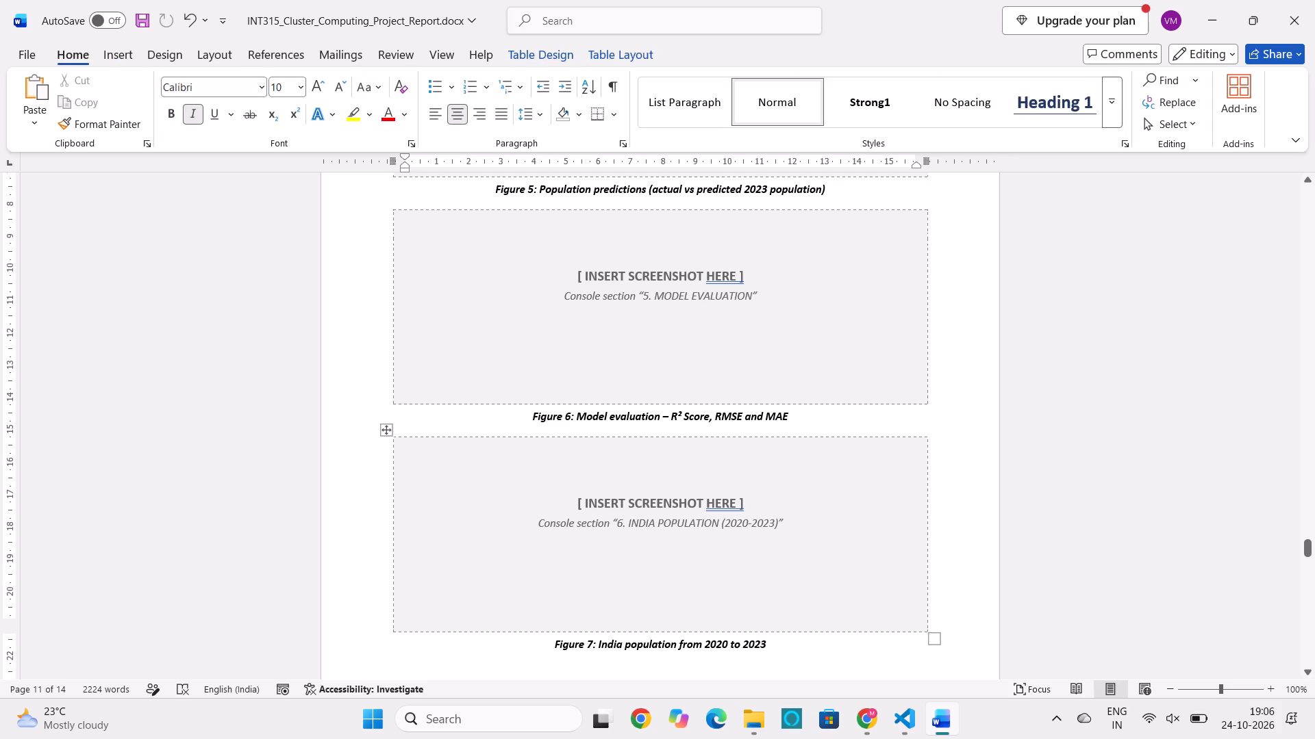
{"action": "left_click", "coordinate": [390, 430]}
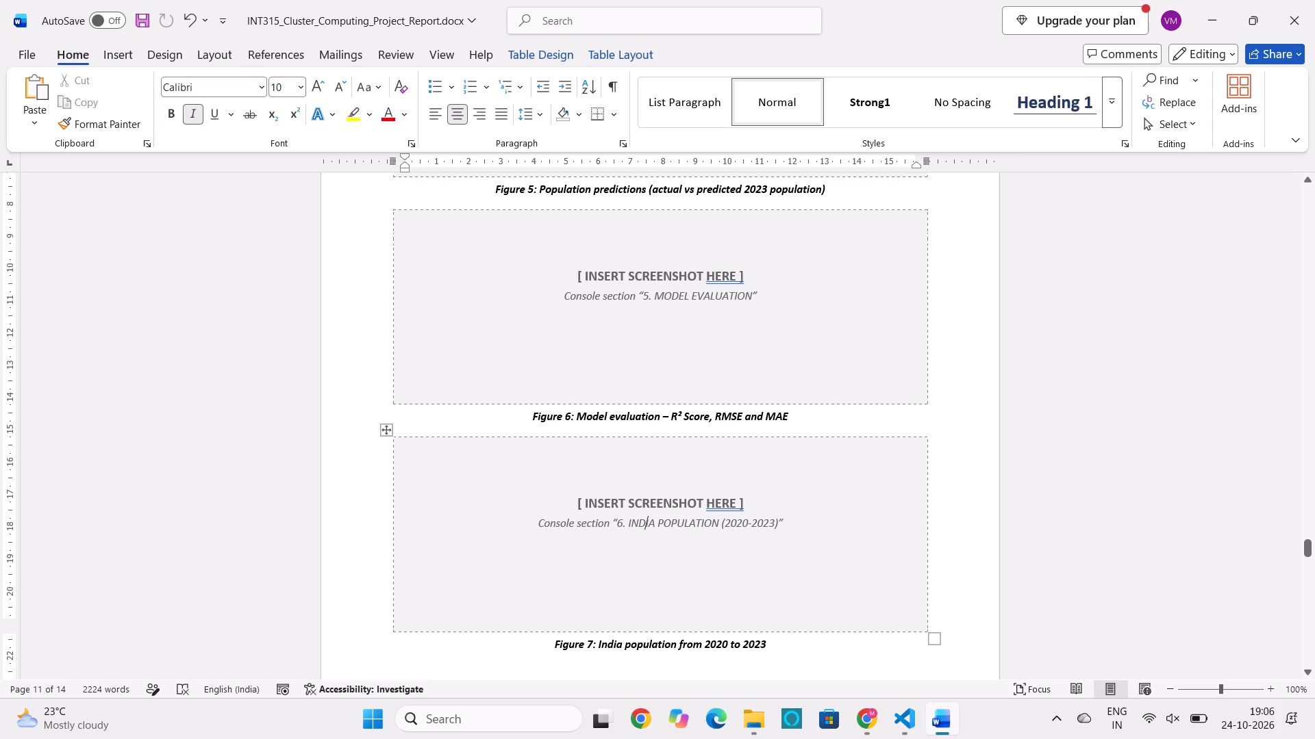
{"action": "right_click", "coordinate": [390, 430]}
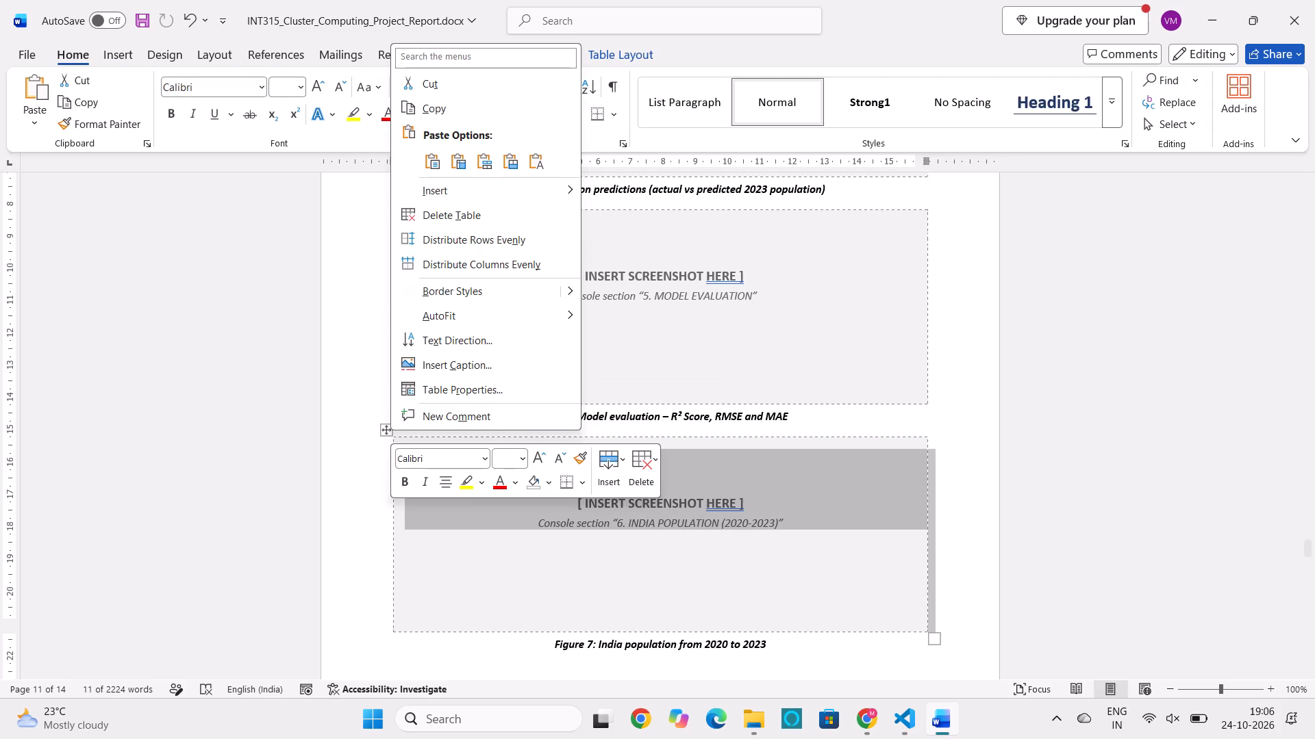
{"action": "left_click", "coordinate": [471, 82]}
Insert Screenshot 2026-10-24 185804.png from the Screenshots folder on a new line between the Figure 6 and Figure 7 captions.
{"action": "left_click", "coordinate": [812, 418]}
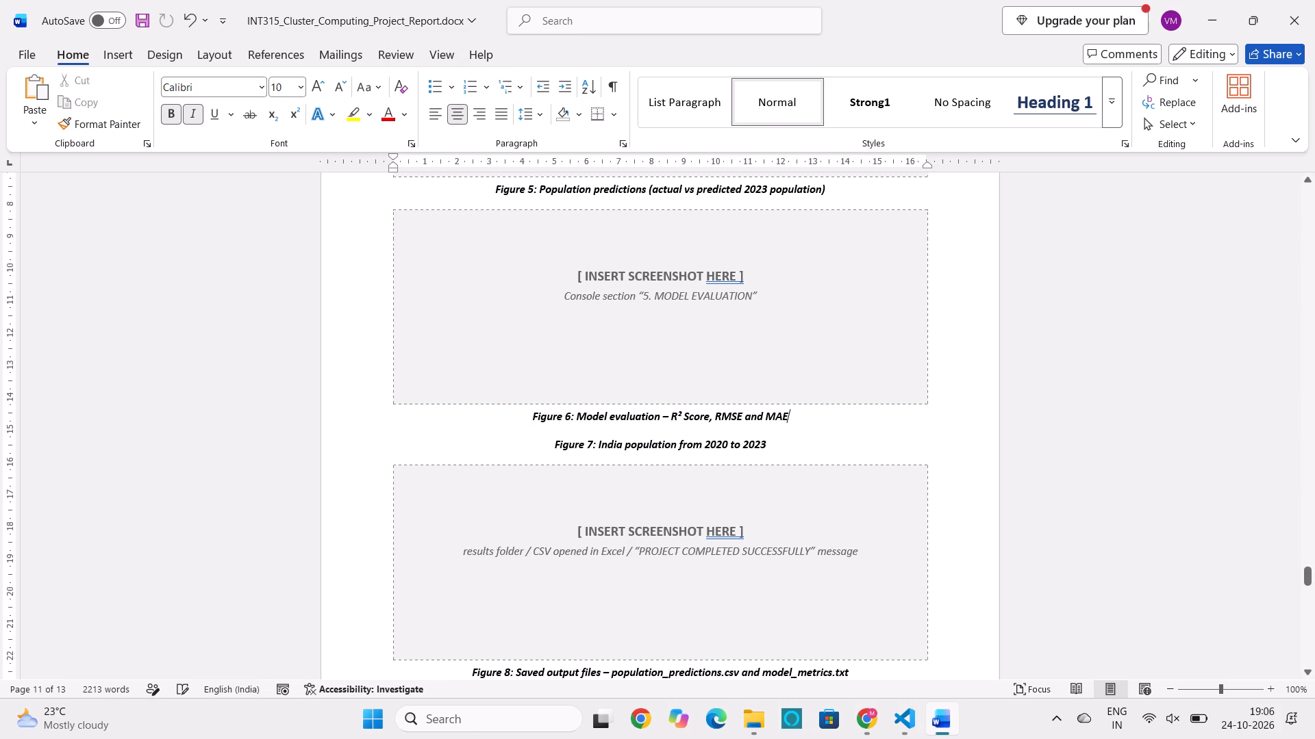
{"action": "key", "text": "Return"}
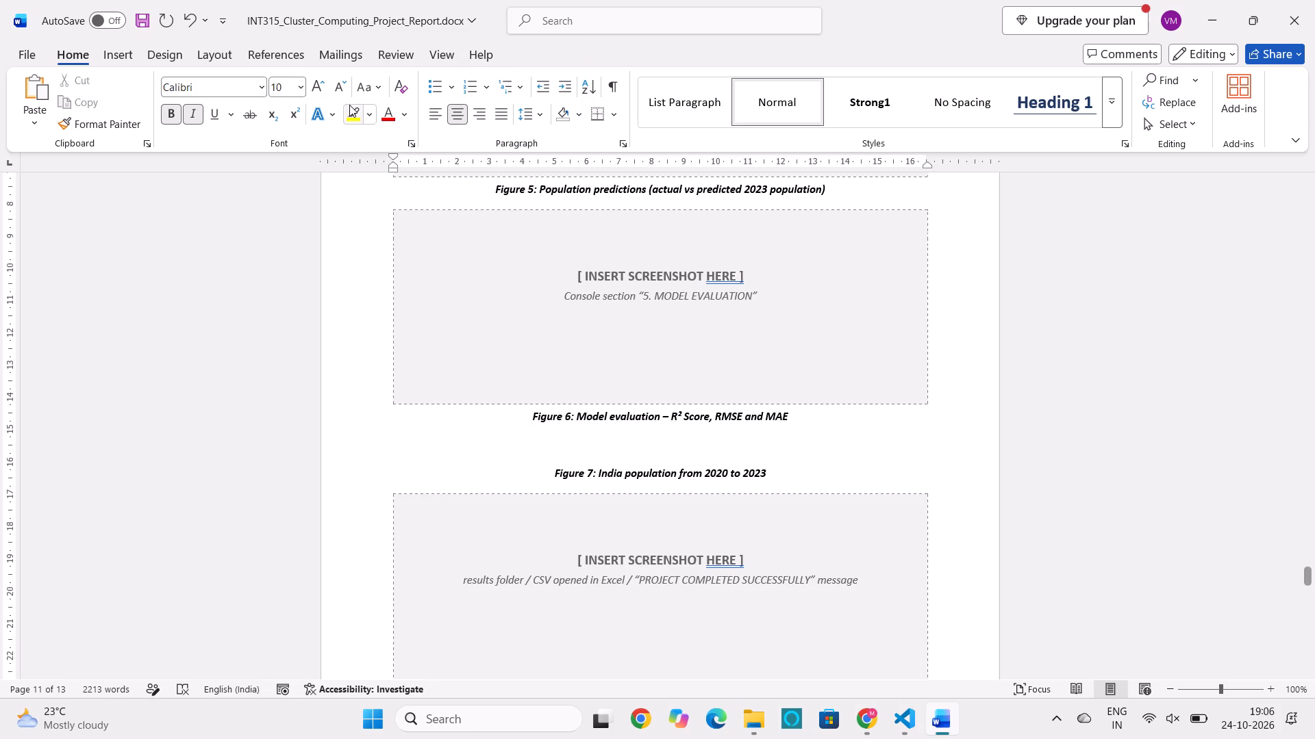
{"action": "left_click", "coordinate": [121, 49]}
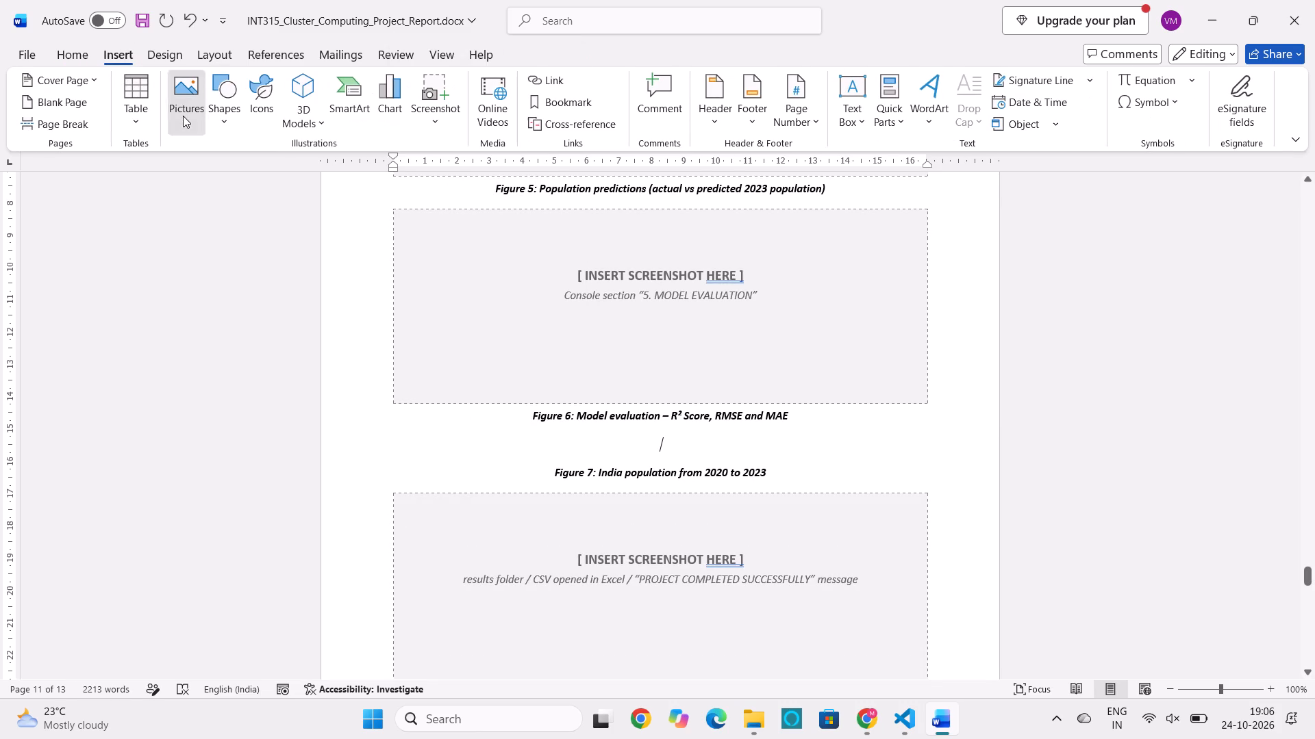
{"action": "left_click", "coordinate": [183, 116]}
{"action": "left_click", "coordinate": [211, 115]}
{"action": "left_click", "coordinate": [185, 112]}
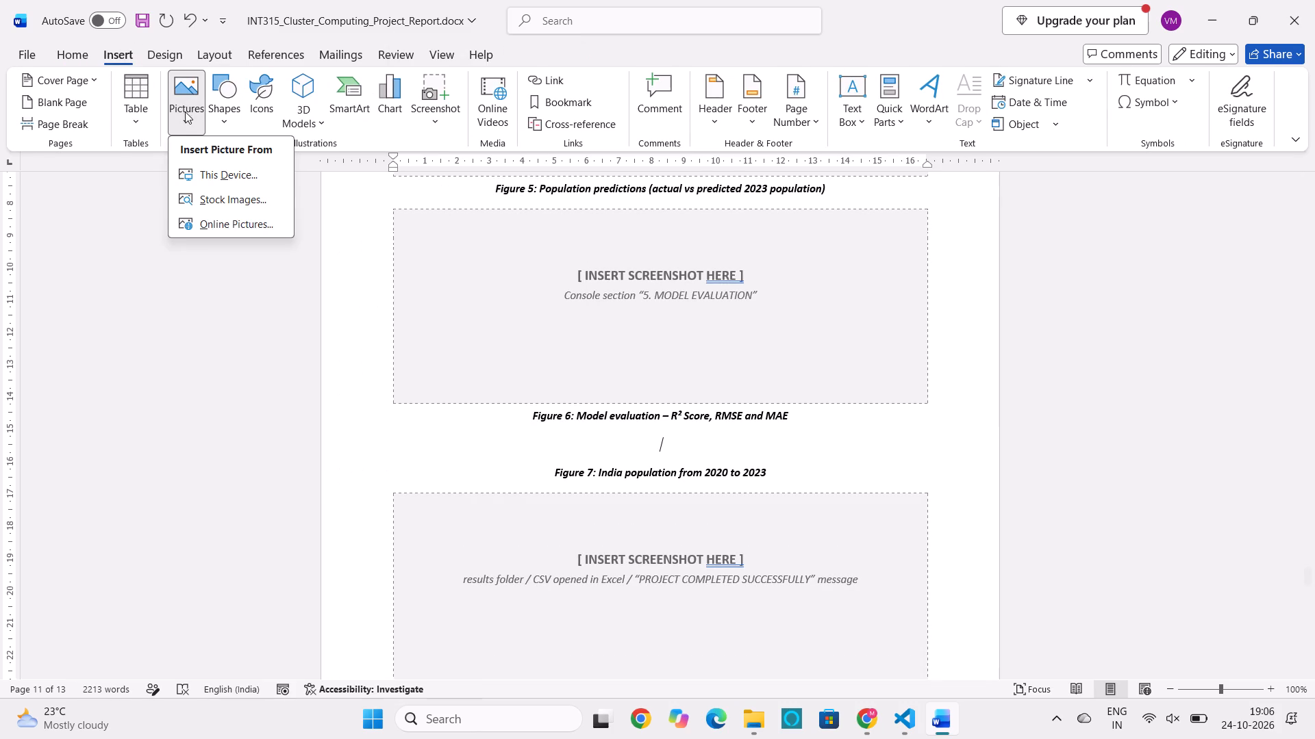
{"action": "left_click", "coordinate": [229, 172]}
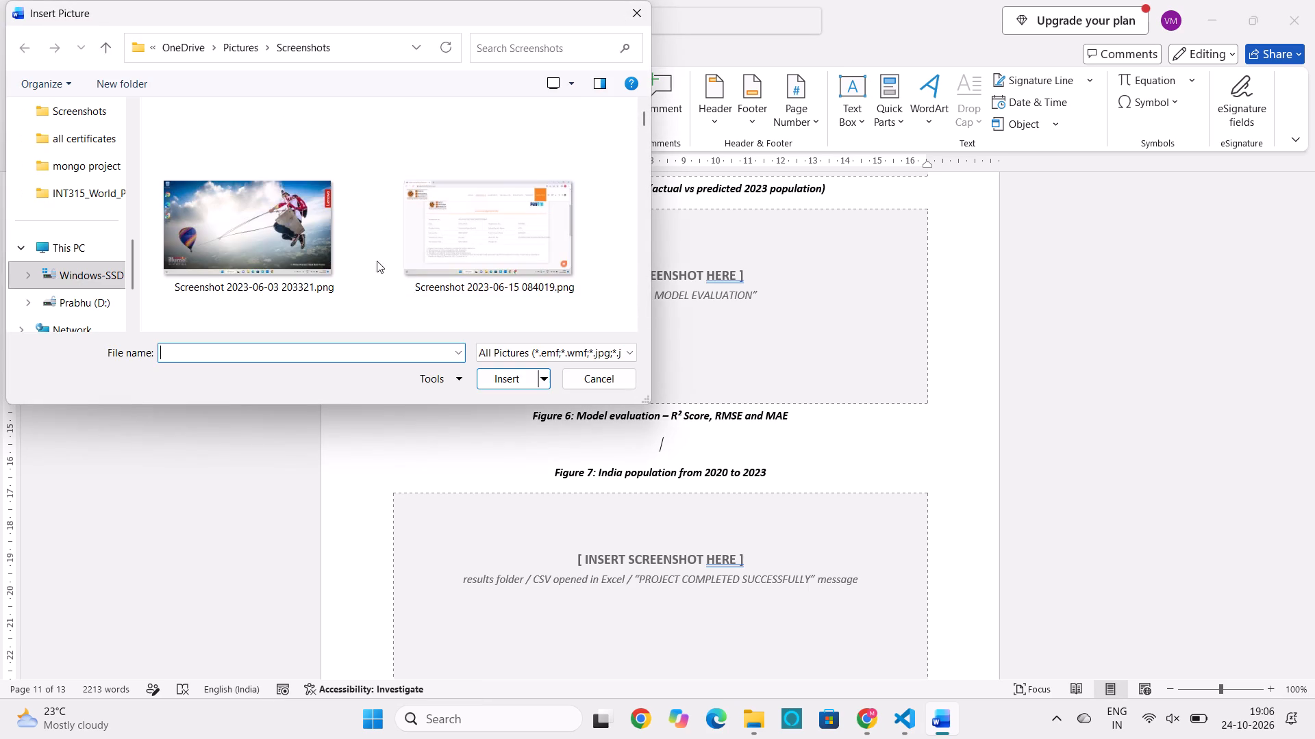
{"action": "left_click_drag", "start_coordinate": [646, 116], "coordinate": [646, 276]}
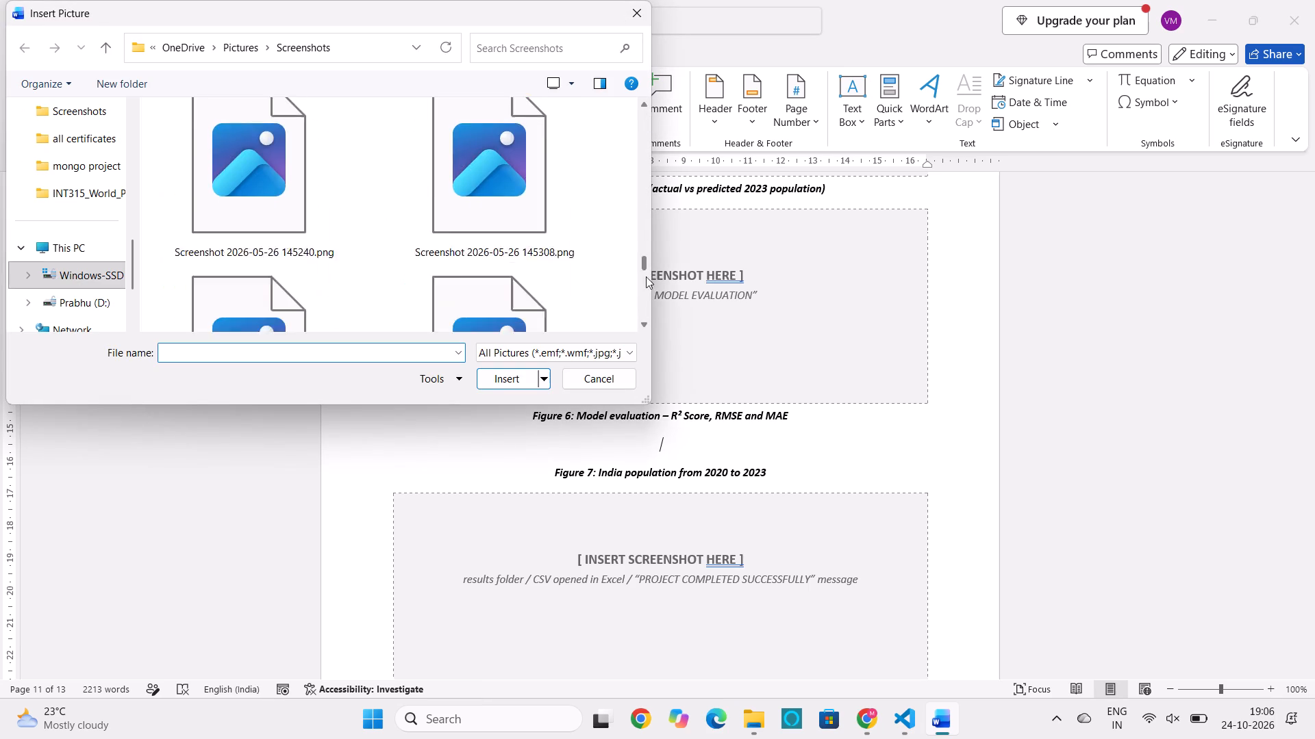
{"action": "left_click_drag", "start_coordinate": [646, 276], "coordinate": [654, 335]}
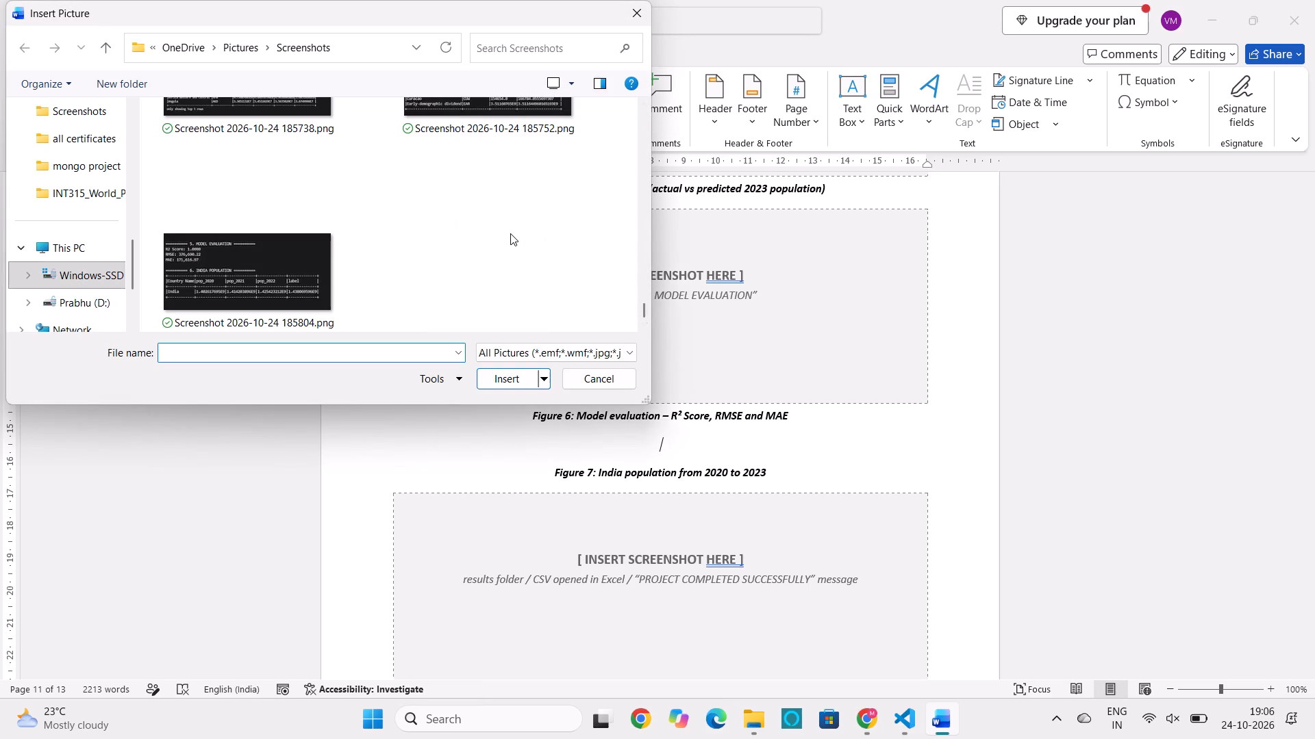
{"action": "left_click", "coordinate": [275, 259]}
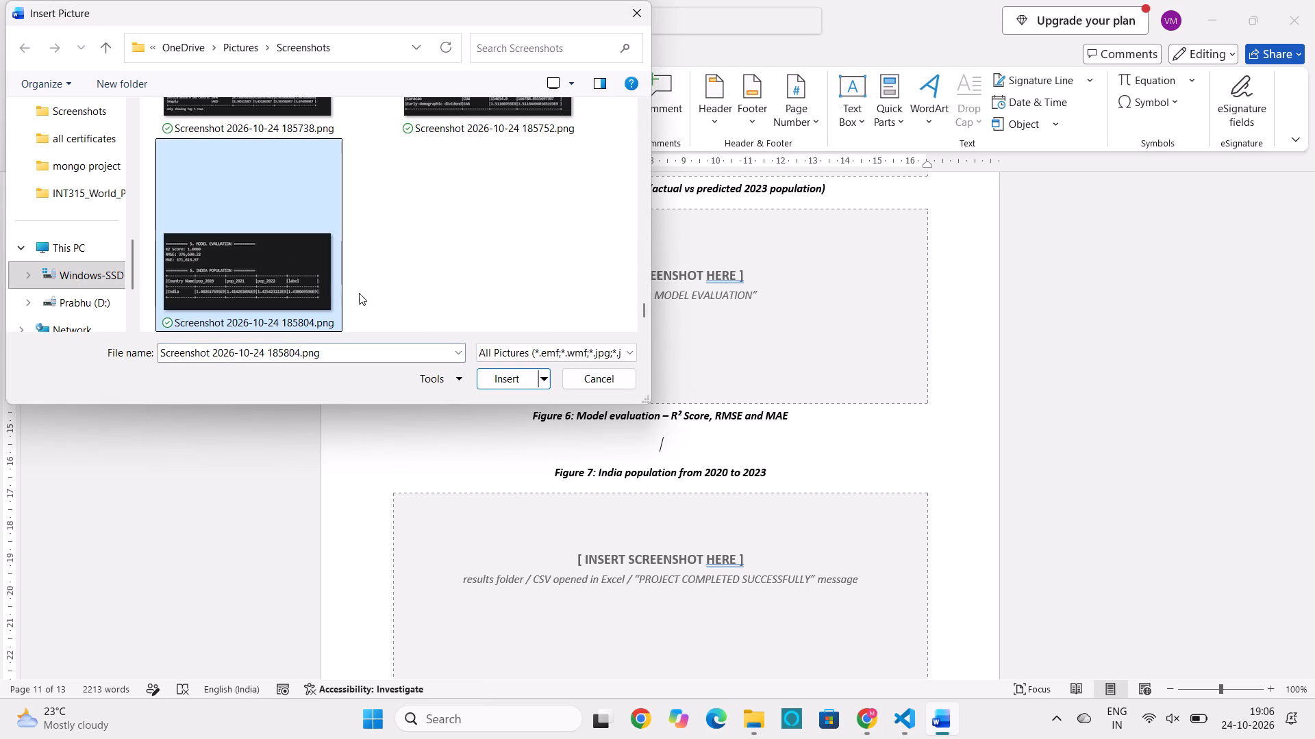
{"action": "left_click", "coordinate": [515, 372]}
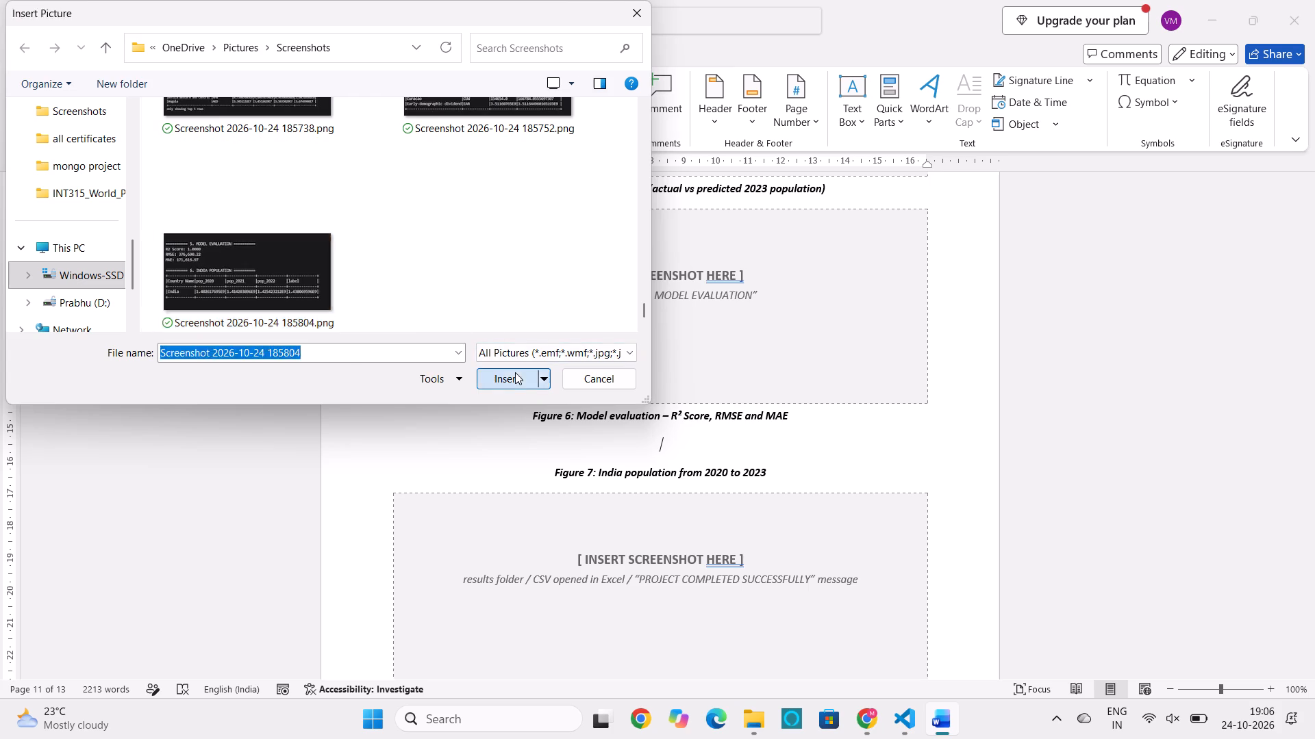
Cut the placeholder box for console section "5. MODEL EVALUATION" above the Figure 6 caption.
{"action": "scroll", "coordinate": [636, 381], "scroll_direction": "down", "scroll_amount": 1}
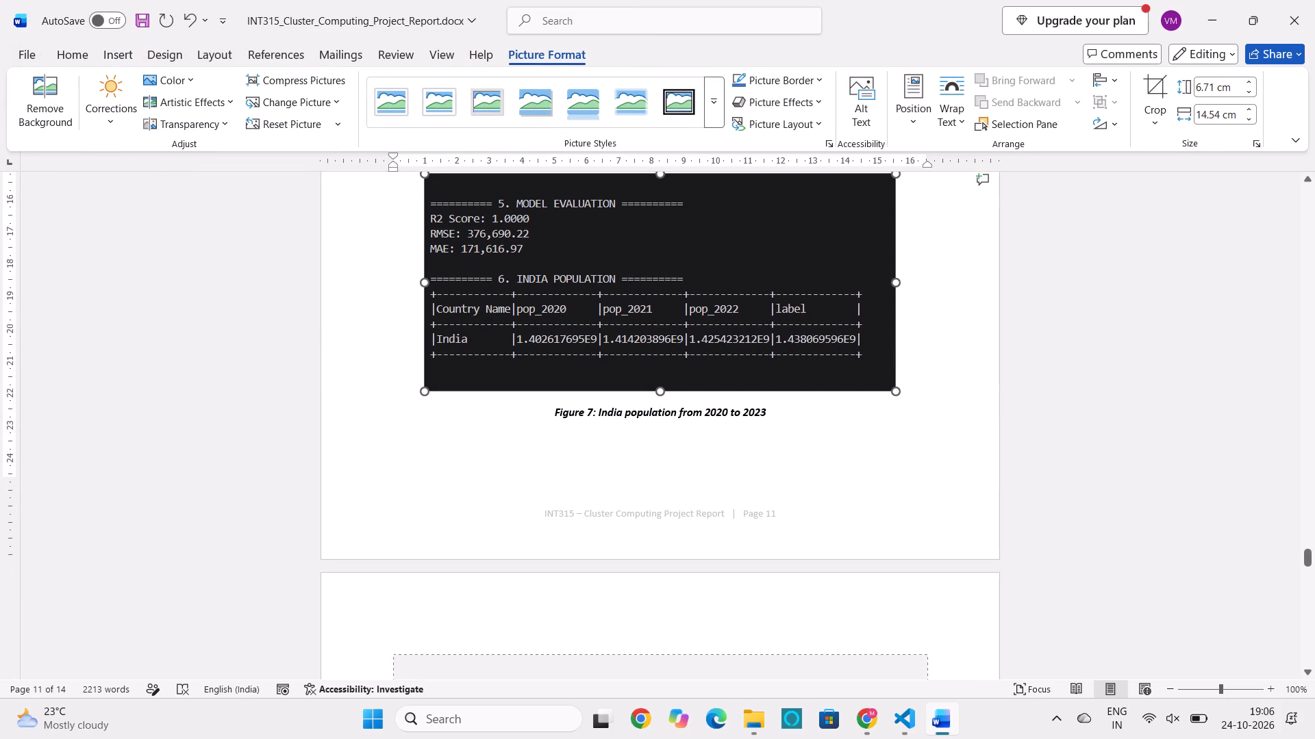
{"action": "scroll", "coordinate": [896, 402], "scroll_direction": "up", "scroll_amount": 1}
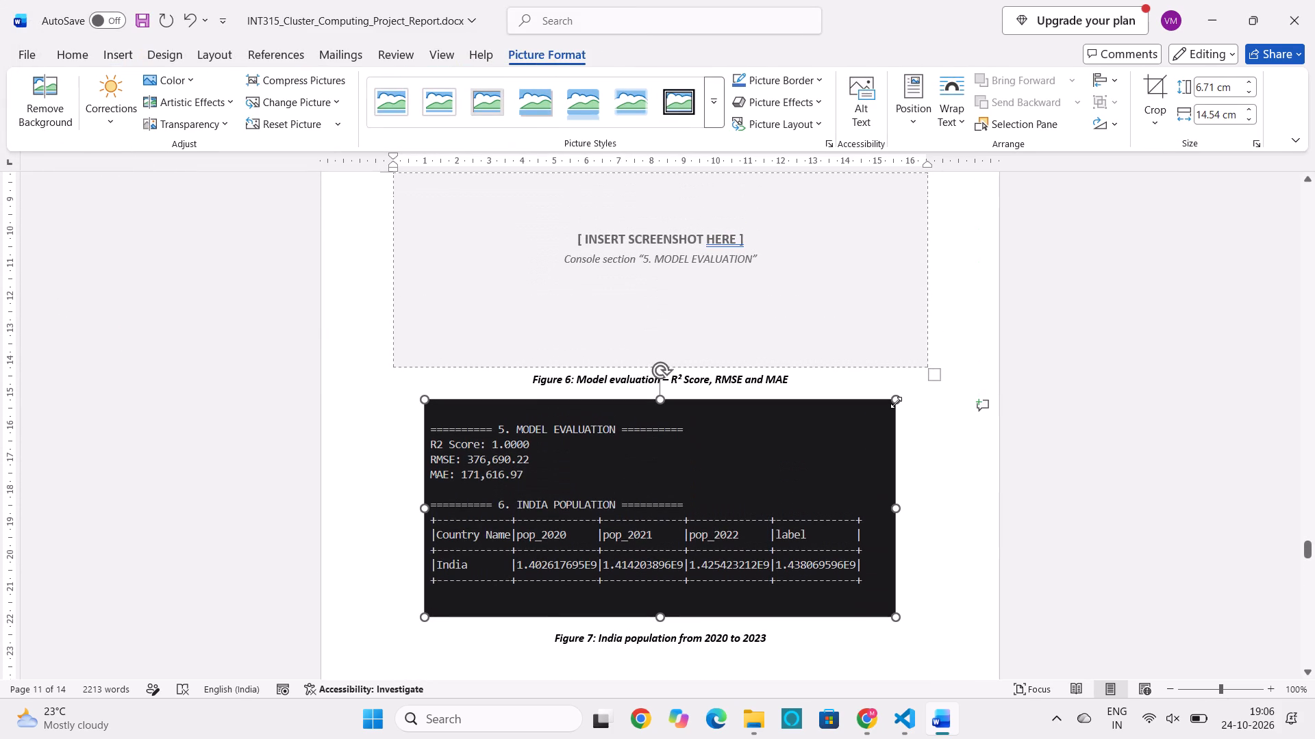
{"action": "scroll", "coordinate": [896, 402], "scroll_direction": "up", "scroll_amount": 1}
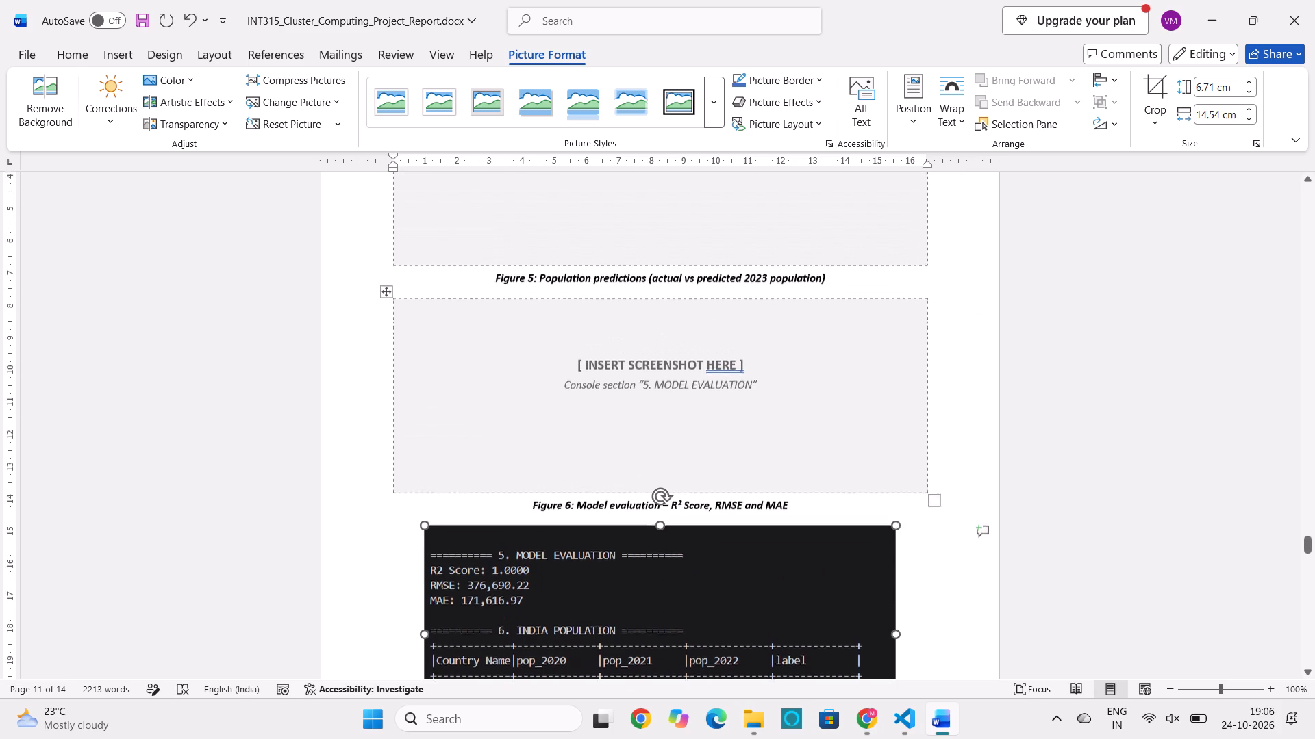
{"action": "scroll", "coordinate": [896, 402], "scroll_direction": "up", "scroll_amount": 1}
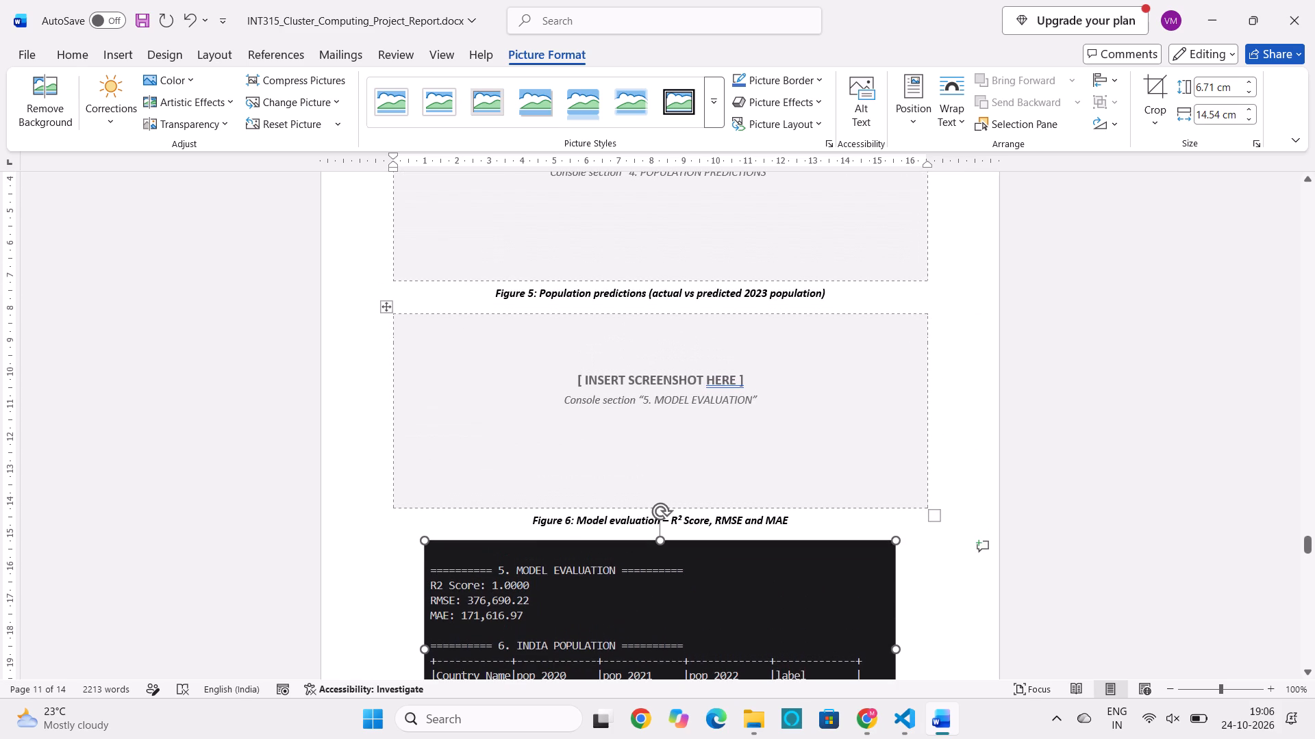
{"action": "scroll", "coordinate": [896, 402], "scroll_direction": "up", "scroll_amount": 1}
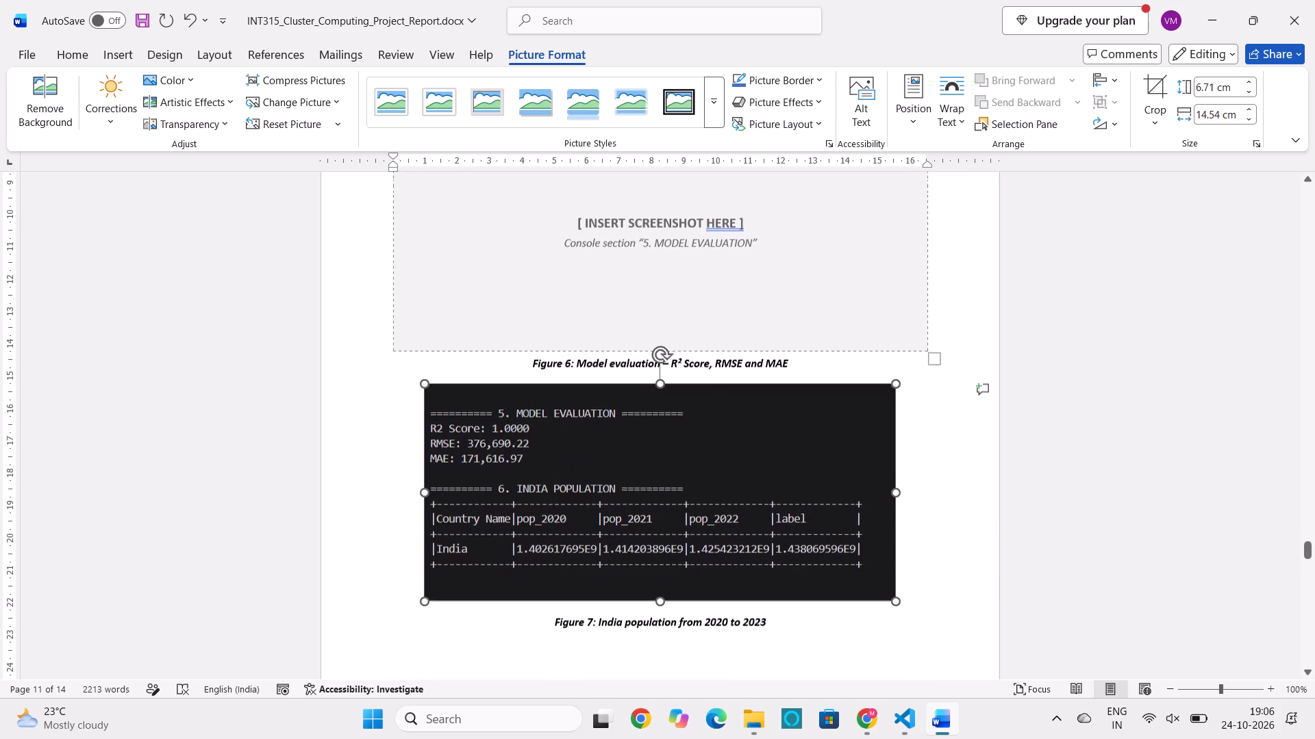
{"action": "scroll", "coordinate": [651, 297], "scroll_direction": "up", "scroll_amount": 1}
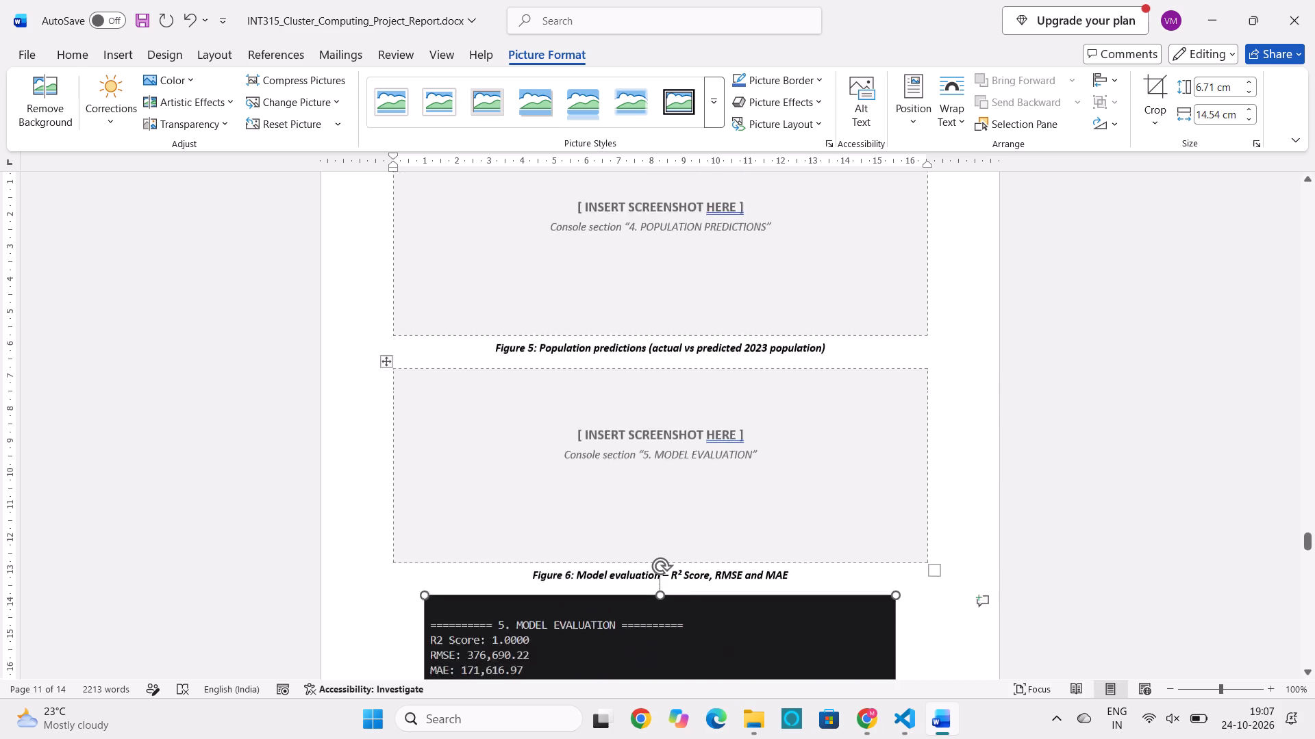
{"action": "scroll", "coordinate": [651, 297], "scroll_direction": "up", "scroll_amount": 1}
{"action": "left_click", "coordinate": [391, 414]}
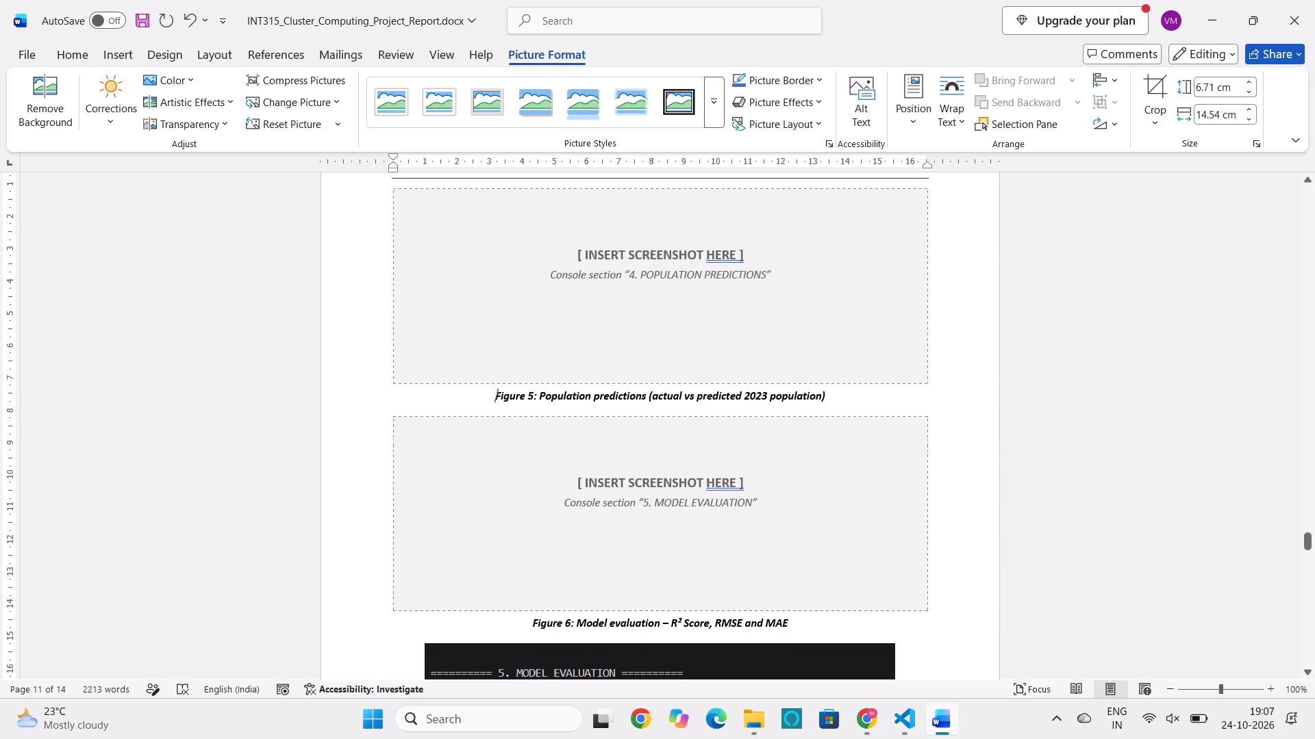
{"action": "left_click", "coordinate": [421, 429]}
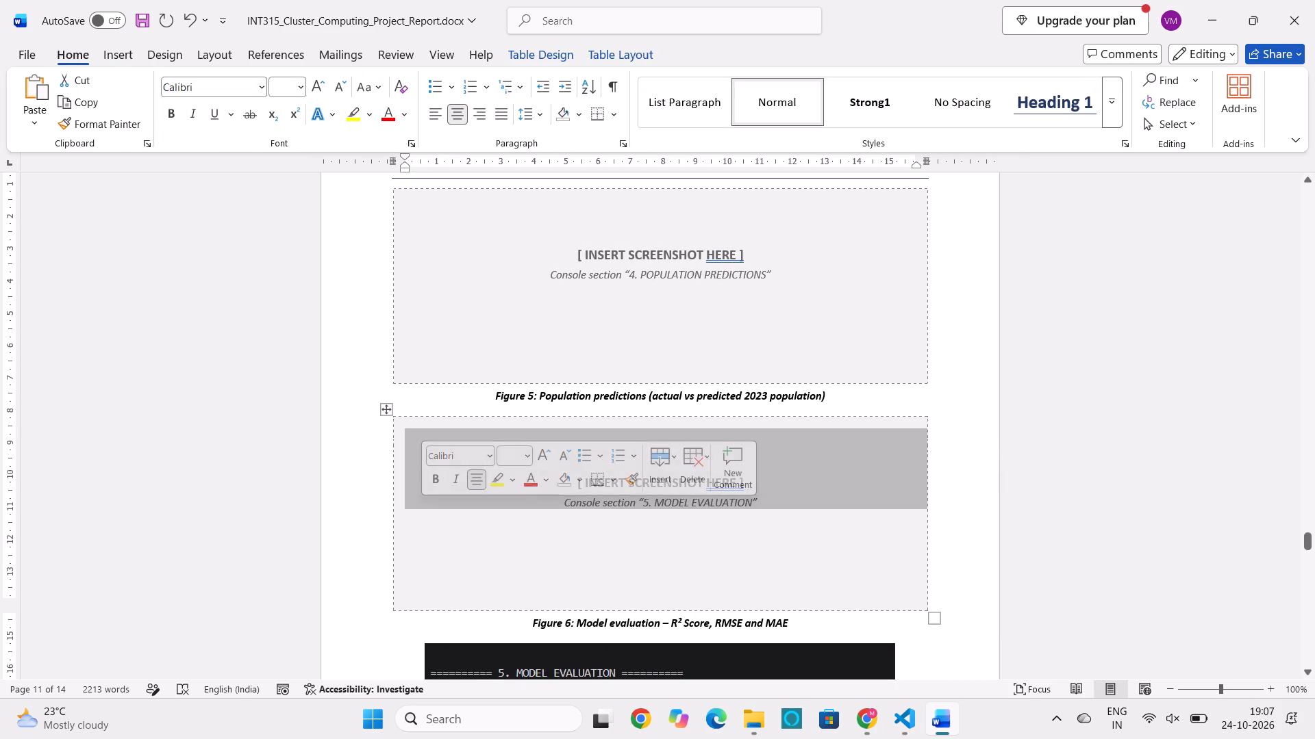
{"action": "left_click", "coordinate": [387, 406]}
{"action": "right_click", "coordinate": [387, 406]}
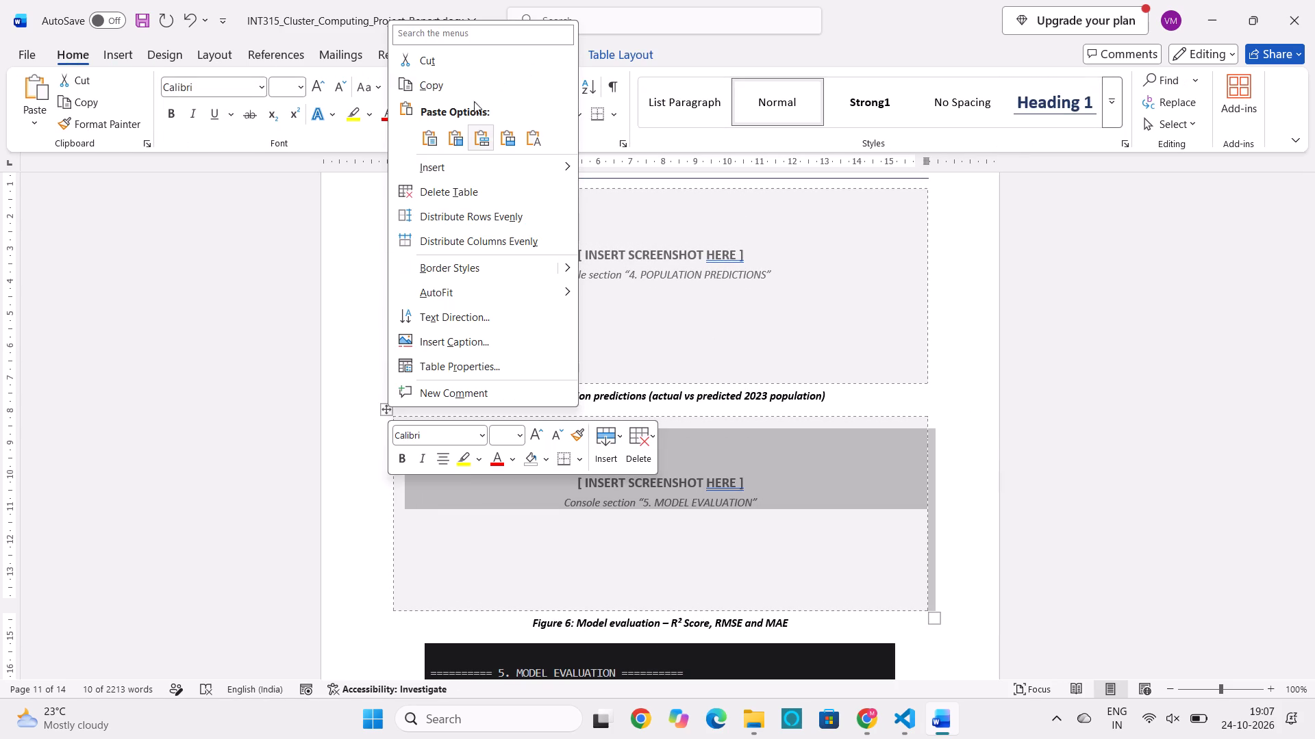
{"action": "left_click", "coordinate": [443, 60]}
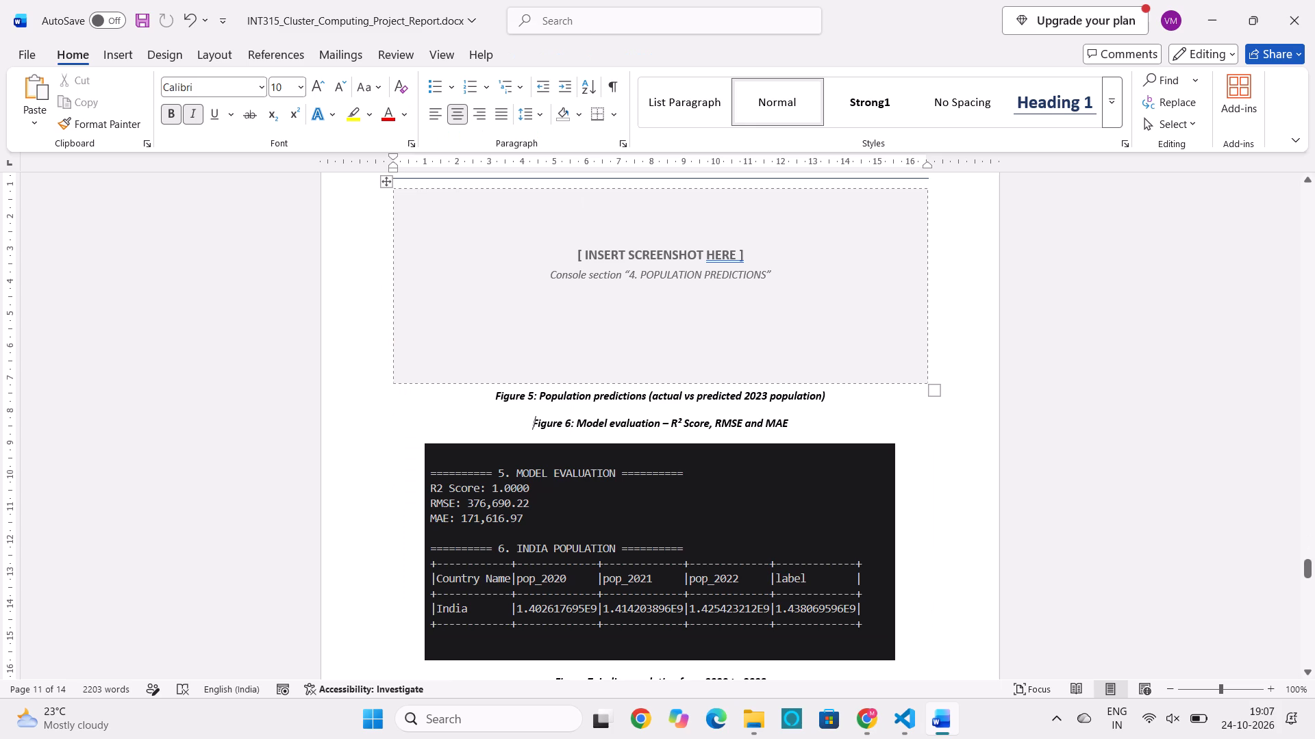
Move the "Figure 6: Model evaluation – R² Score, RMSE and MAE" caption from above the console picture to a new line below it.
{"action": "scroll", "coordinate": [689, 460], "scroll_direction": "down", "scroll_amount": 1}
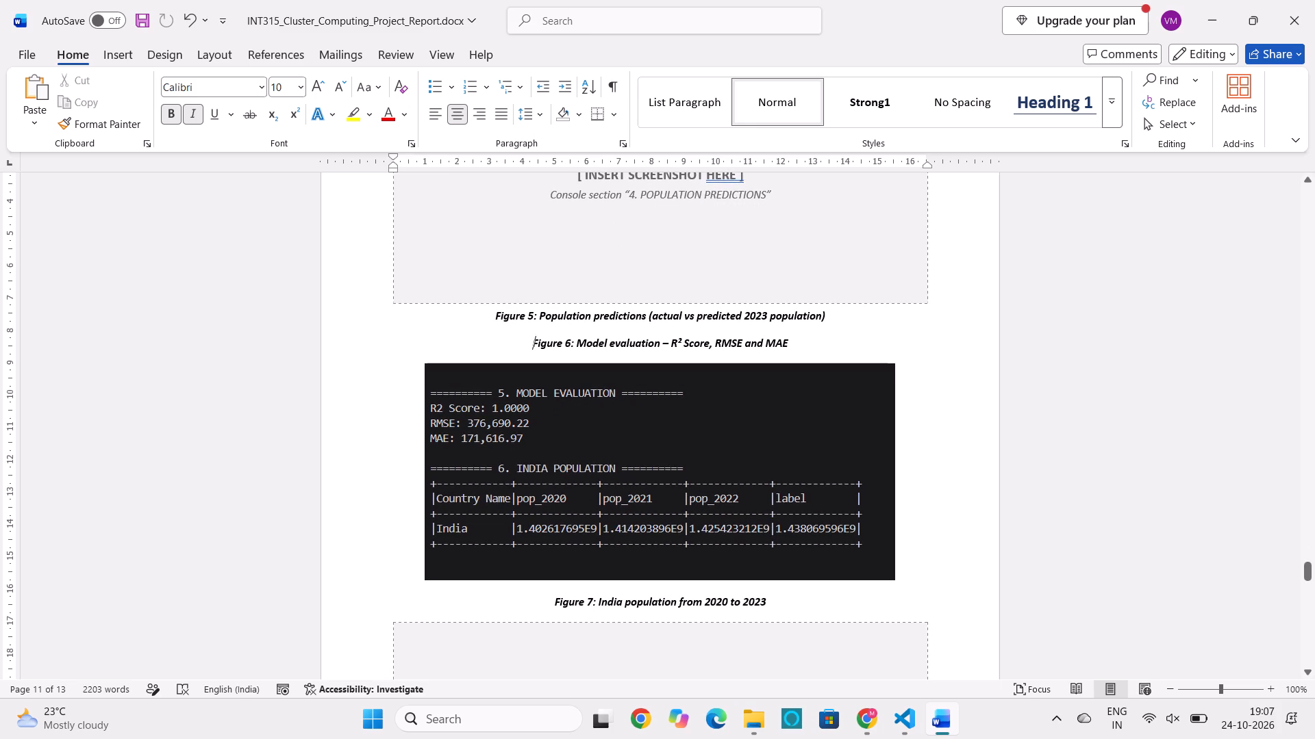
{"action": "left_click_drag", "start_coordinate": [799, 344], "coordinate": [547, 363]}
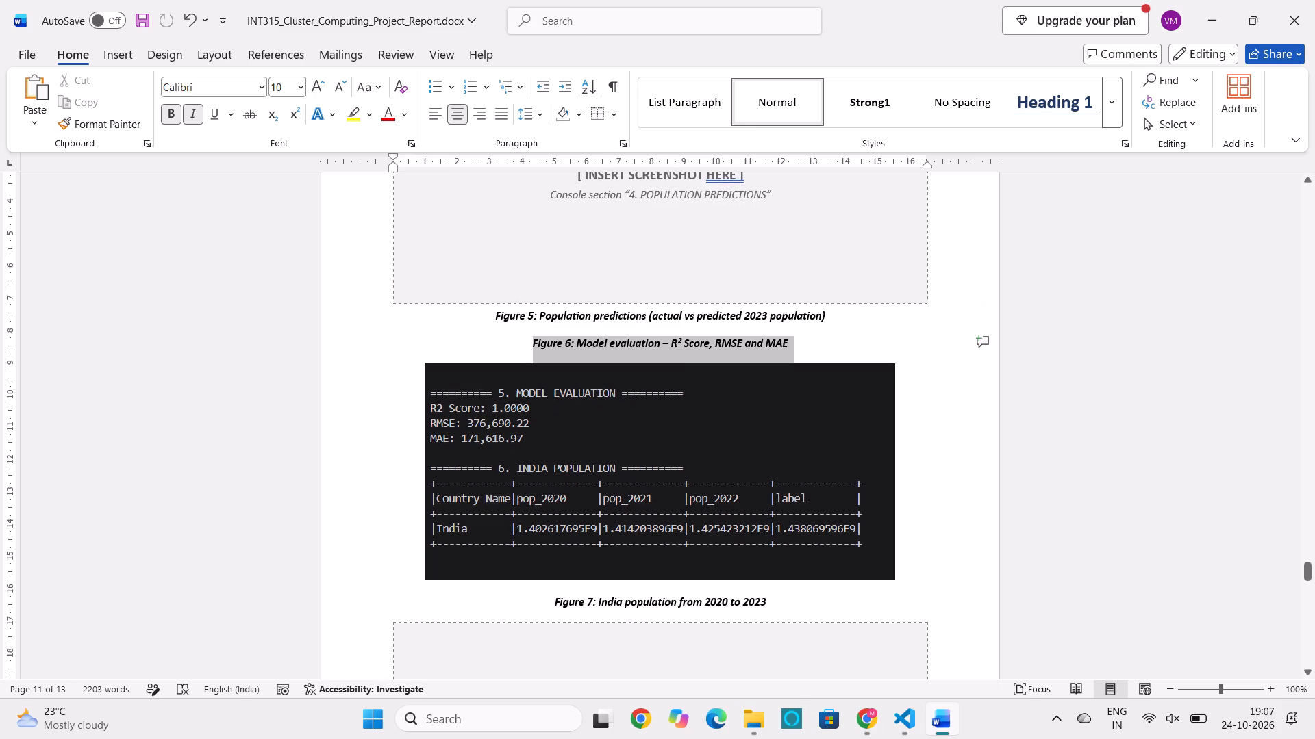
{"action": "left_click_drag", "start_coordinate": [547, 363], "coordinate": [531, 357]}
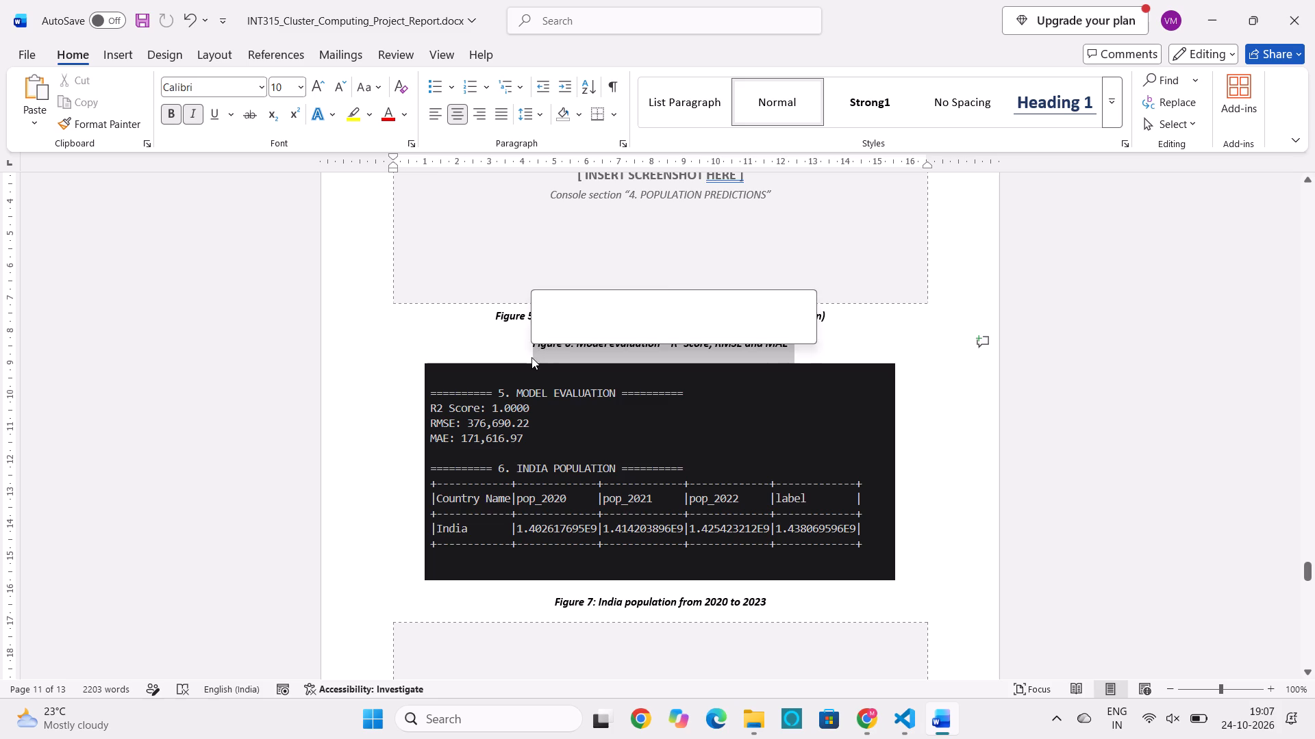
{"action": "left_click", "coordinate": [754, 551]}
{"action": "double_click", "coordinate": [809, 337]}
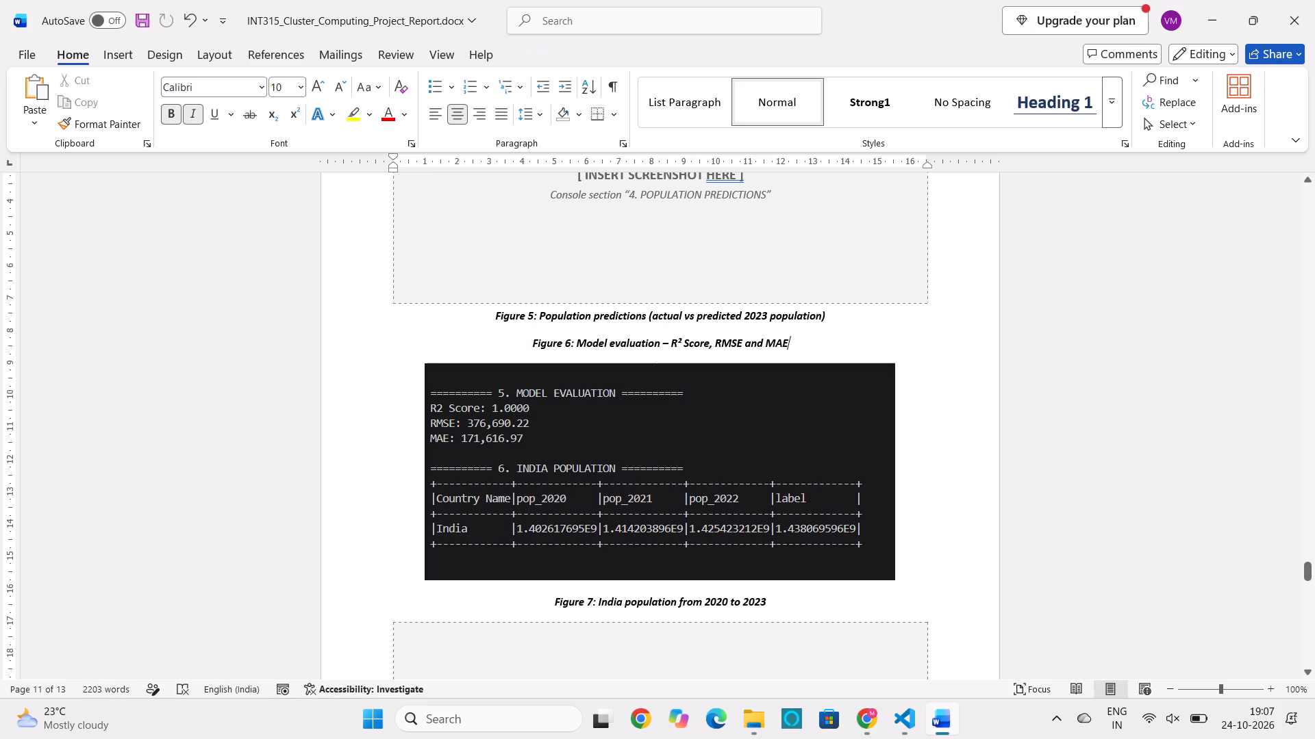
{"action": "left_click", "coordinate": [809, 337]}
{"action": "left_click_drag", "start_coordinate": [809, 337], "coordinate": [804, 337]}
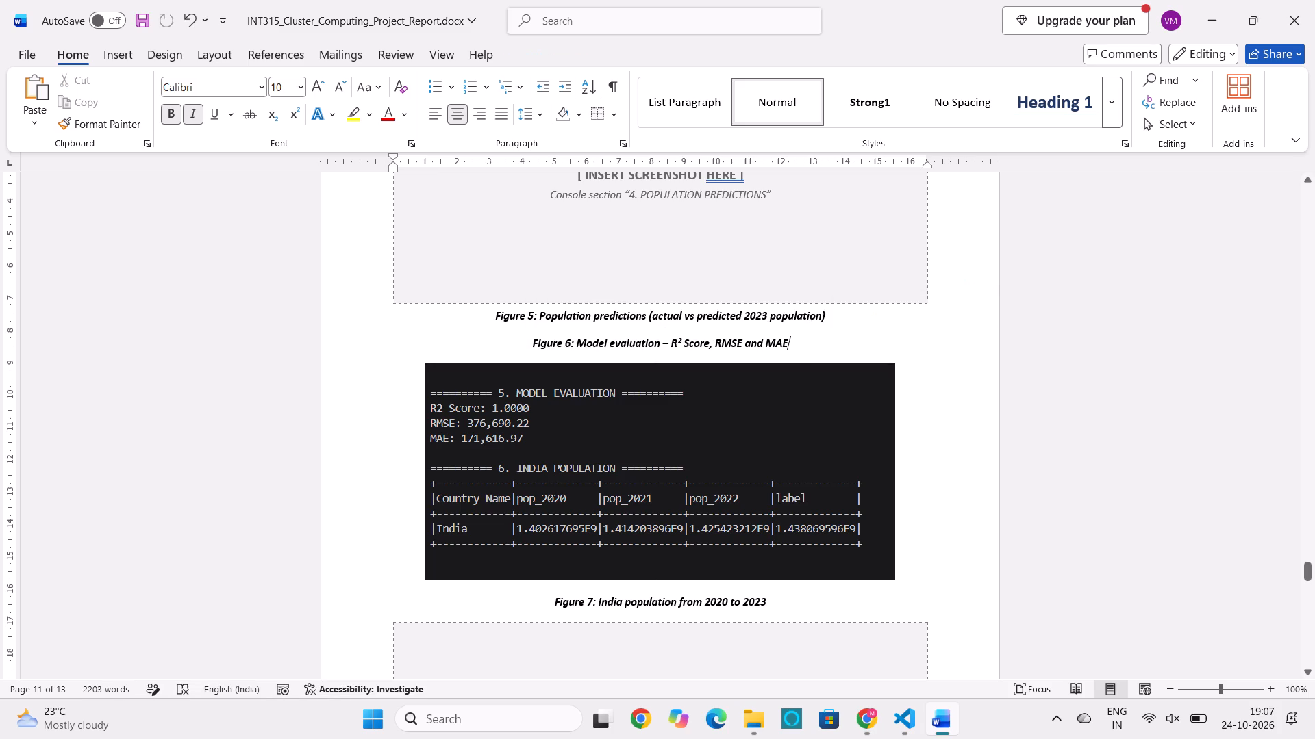
{"action": "left_click_drag", "start_coordinate": [804, 337], "coordinate": [803, 330]}
{"action": "left_click", "coordinate": [803, 335]}
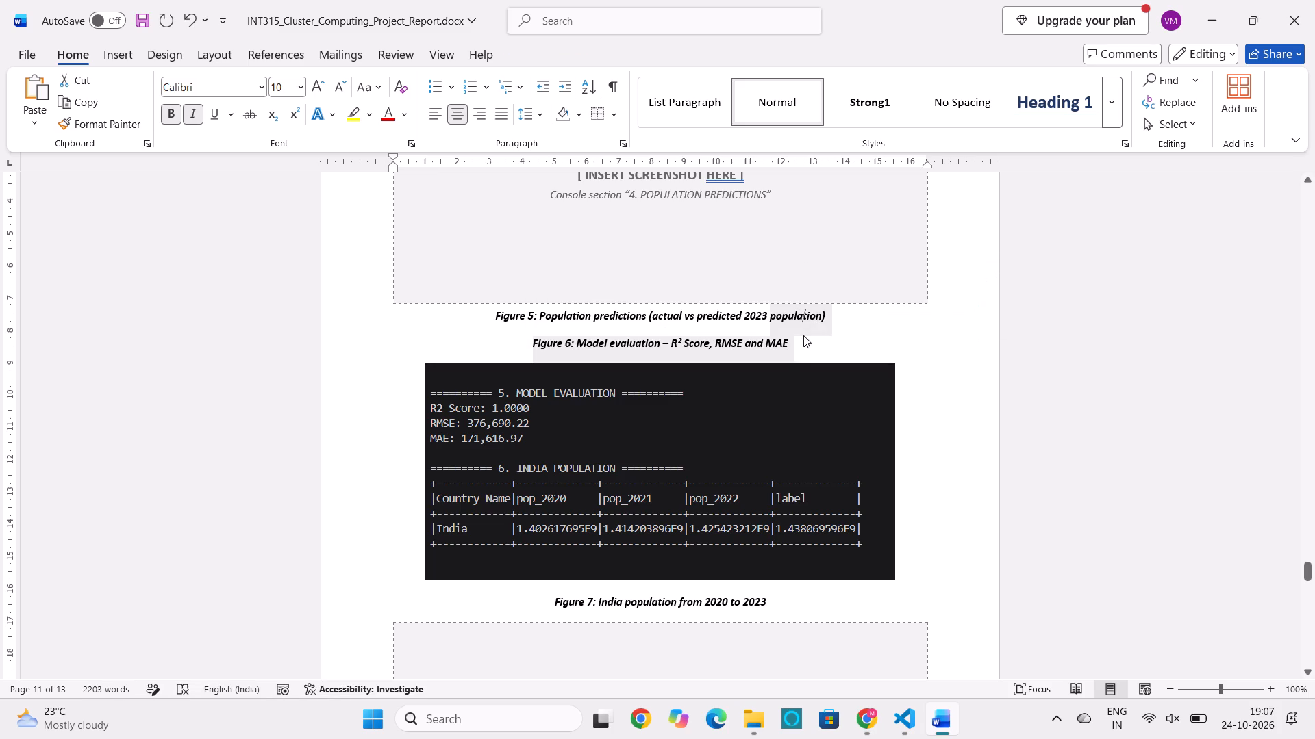
{"action": "left_click", "coordinate": [792, 338]}
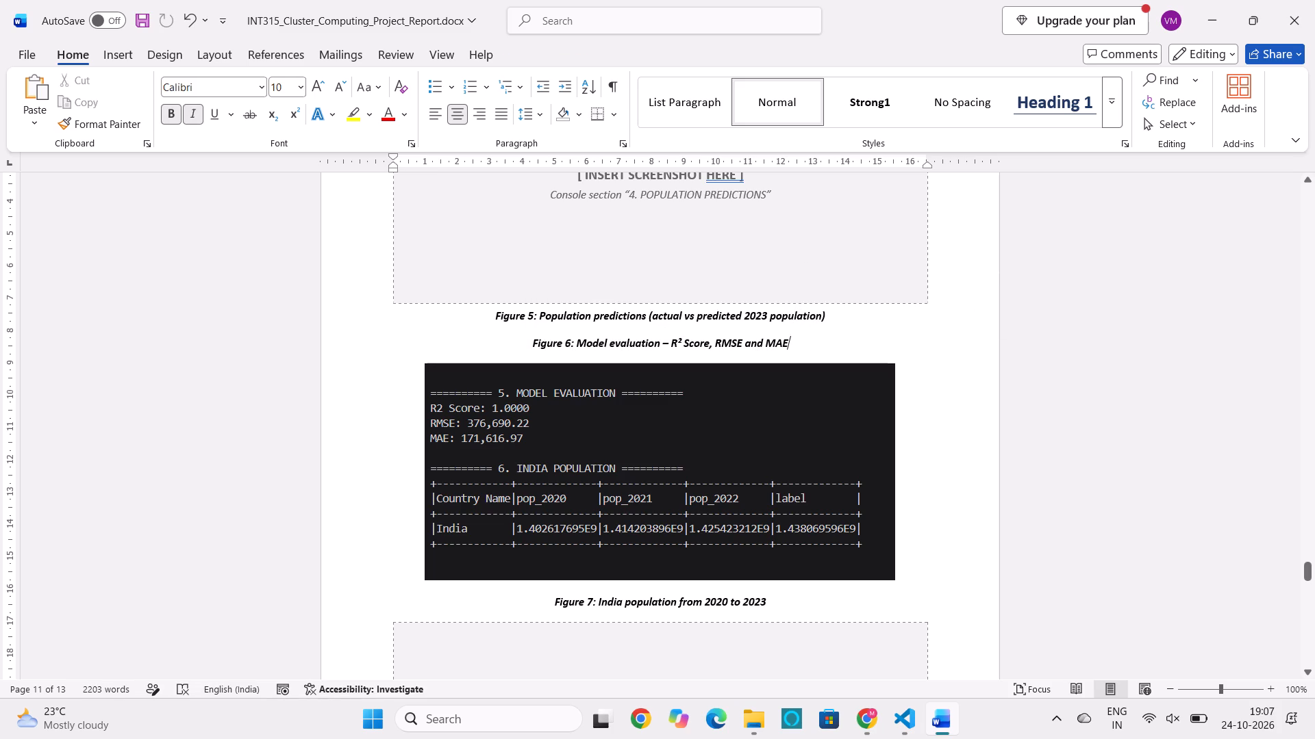
{"action": "left_click", "coordinate": [532, 342]}
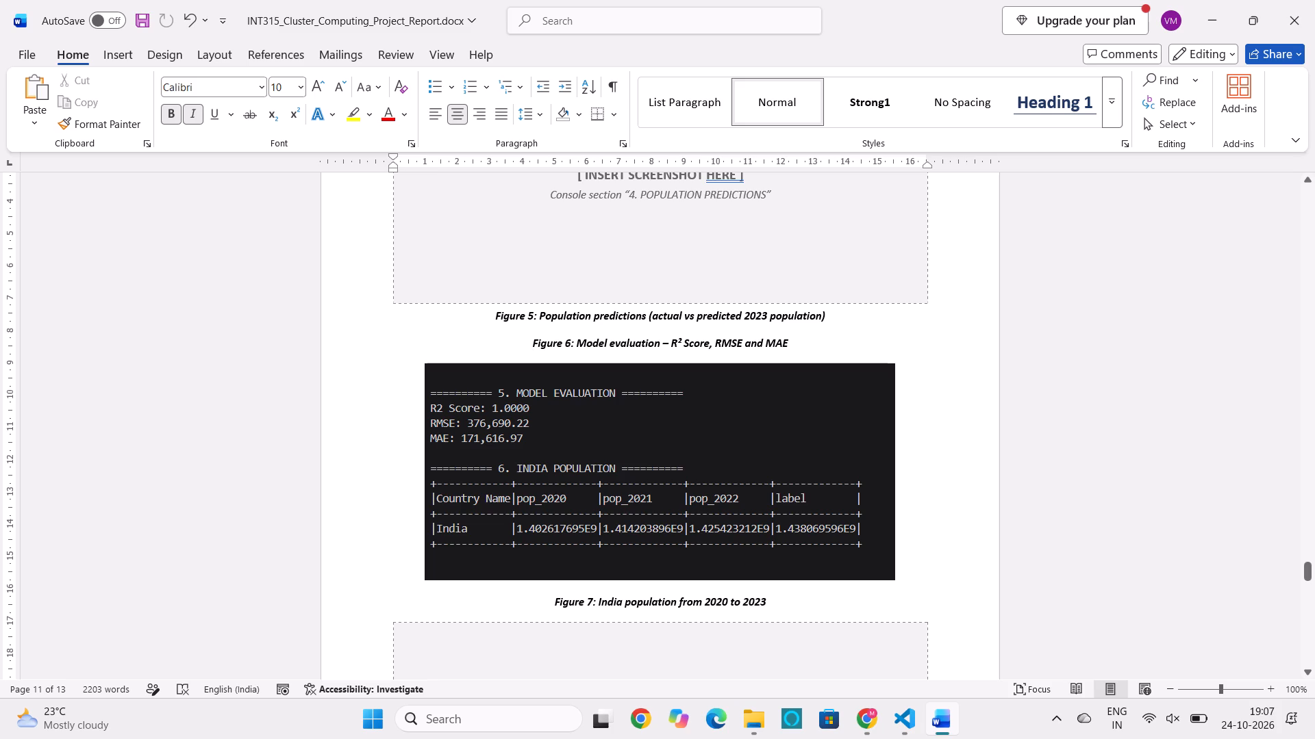
{"action": "key", "text": "ctrl+a"}
{"action": "left_click", "coordinate": [532, 342]}
{"action": "left_click_drag", "start_coordinate": [532, 342], "coordinate": [788, 352]}
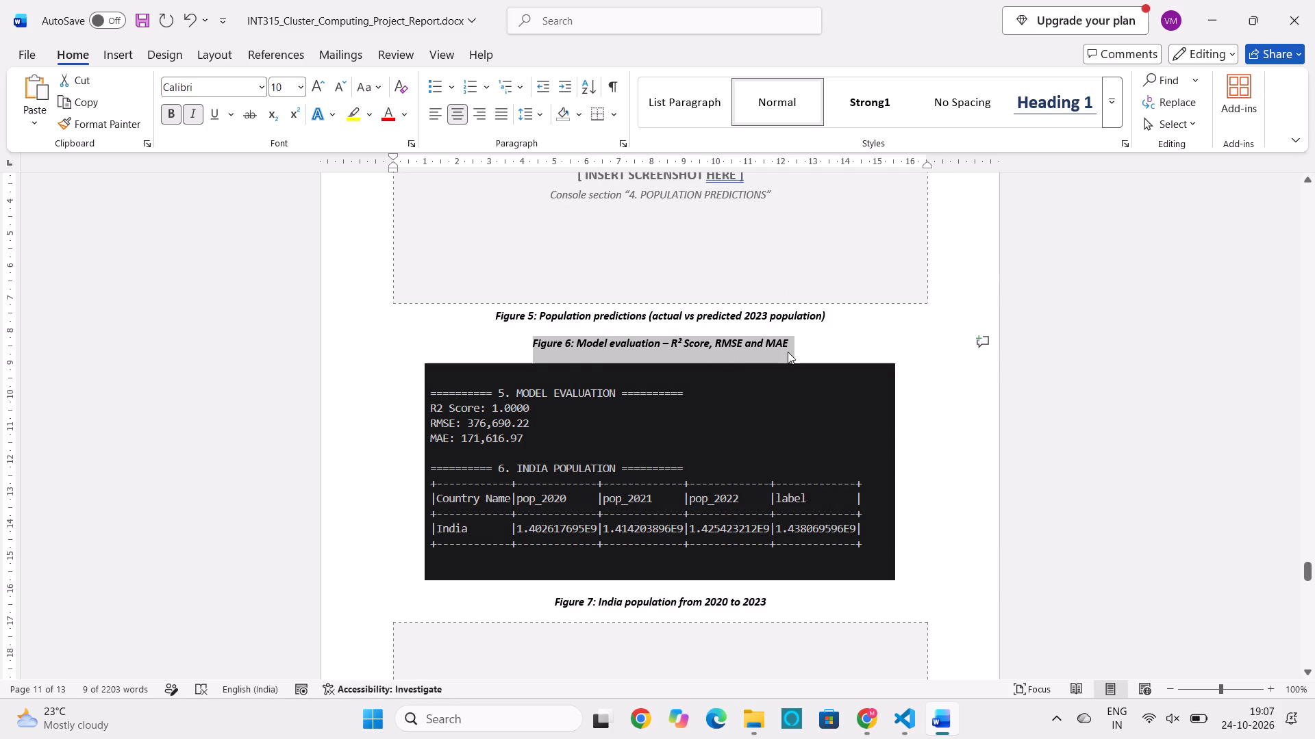
{"action": "key", "text": "ctrl+c"}
{"action": "key", "text": "BackSpace"}
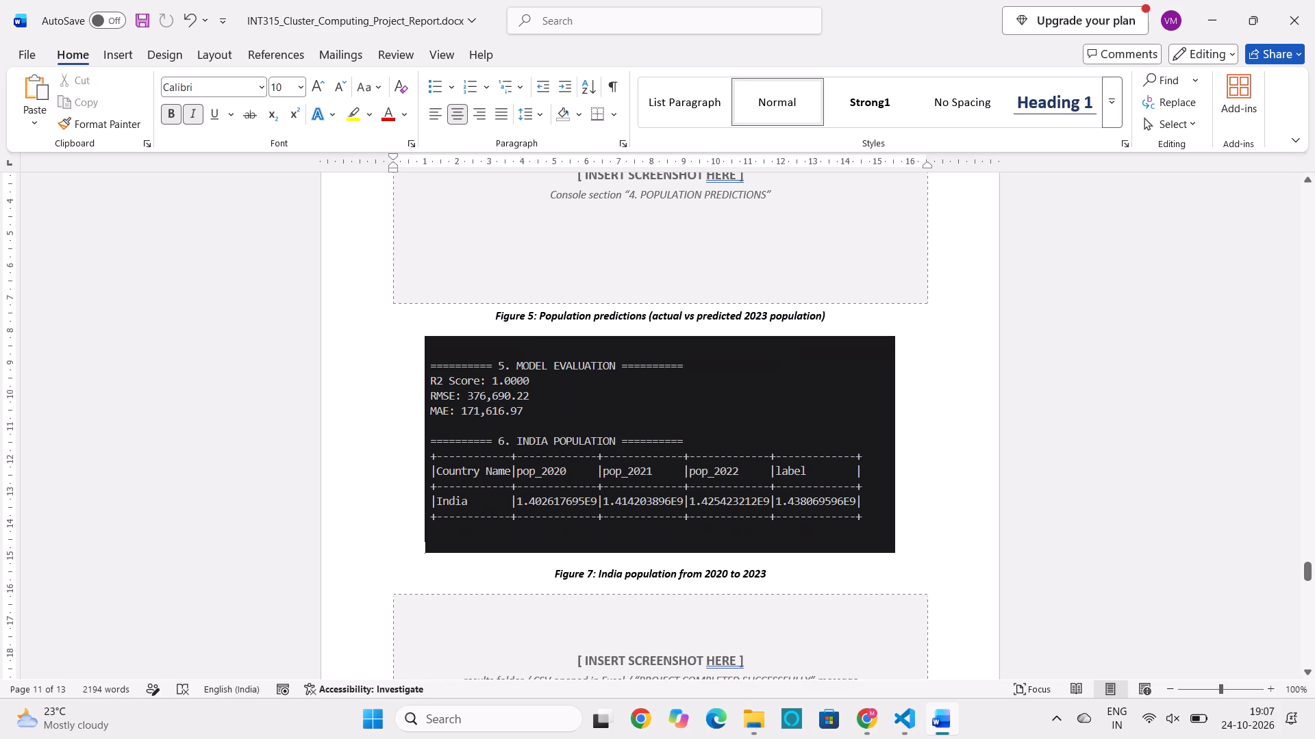
{"action": "left_click", "coordinate": [910, 536]}
{"action": "key", "text": "Return"}
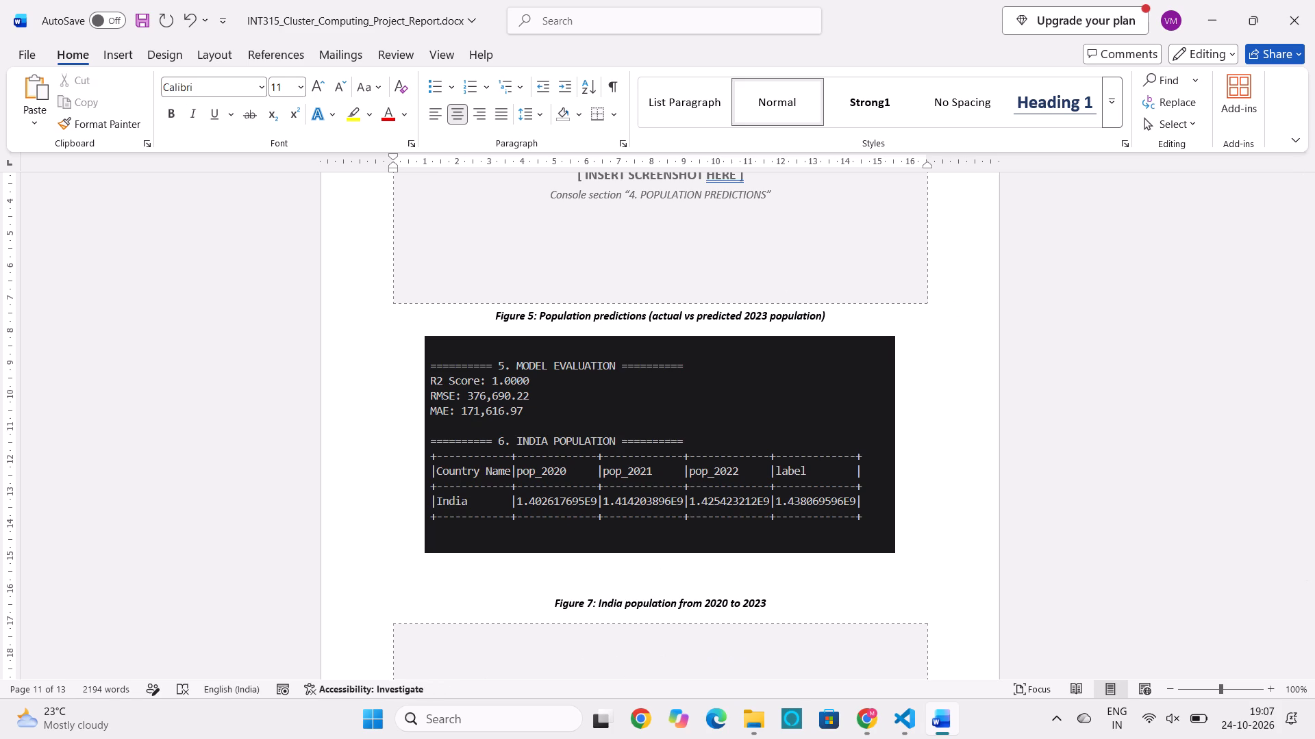
{"action": "key", "text": "ctrl+v"}
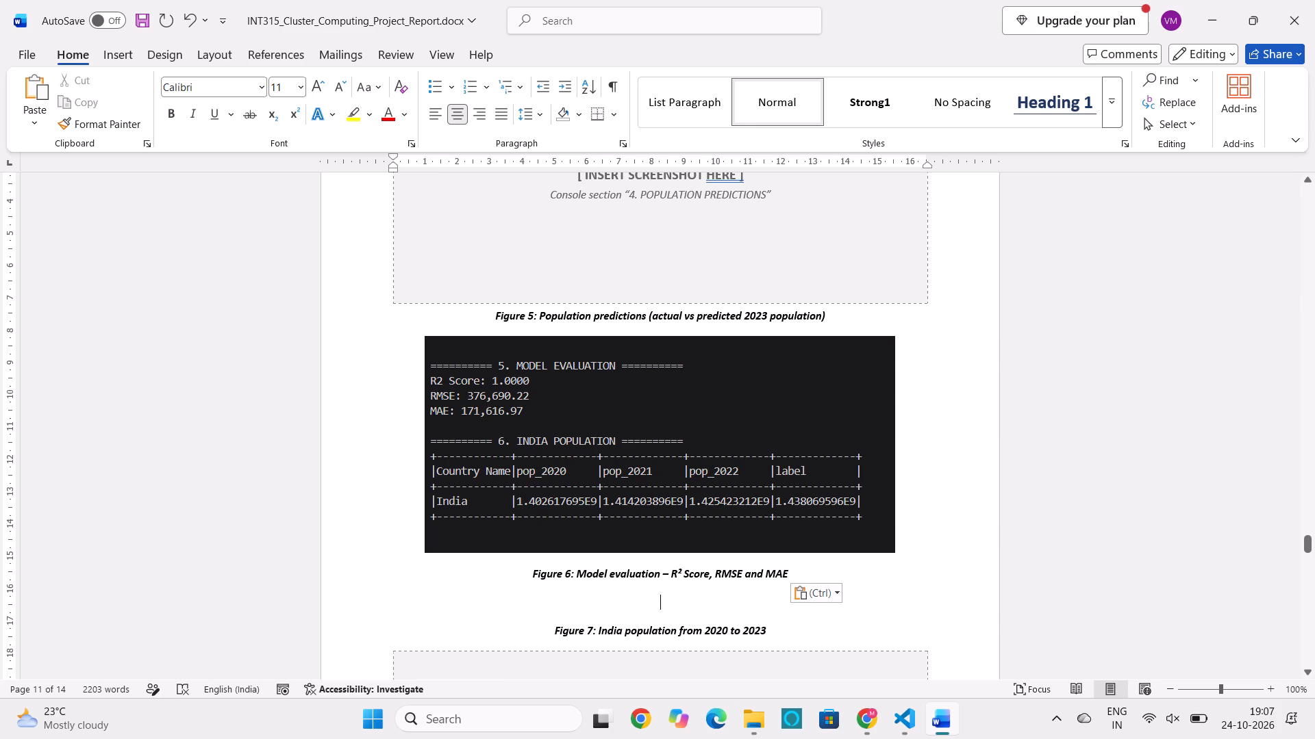
Switch to Visual Studio Code and examine the terminal output from the predictions section through the project completed section.
{"action": "scroll", "coordinate": [754, 558], "scroll_direction": "down", "scroll_amount": 1}
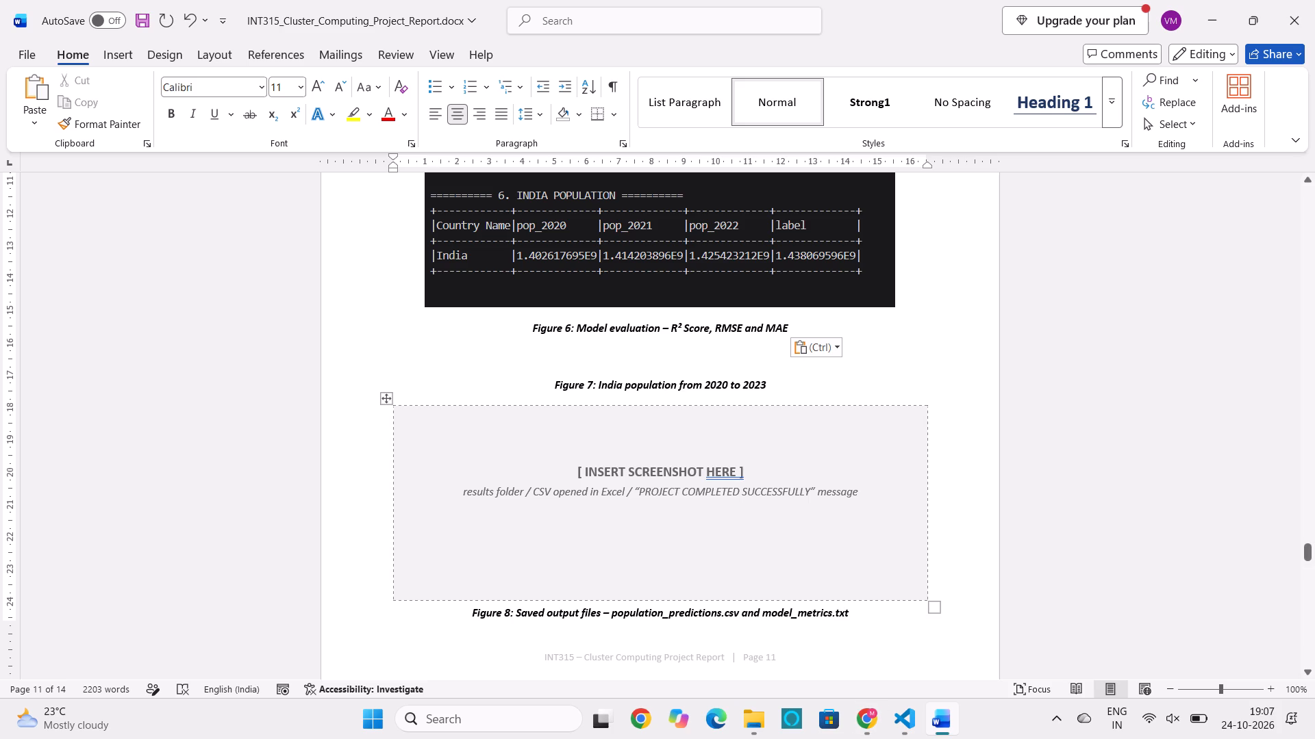
{"action": "left_click", "coordinate": [899, 731]}
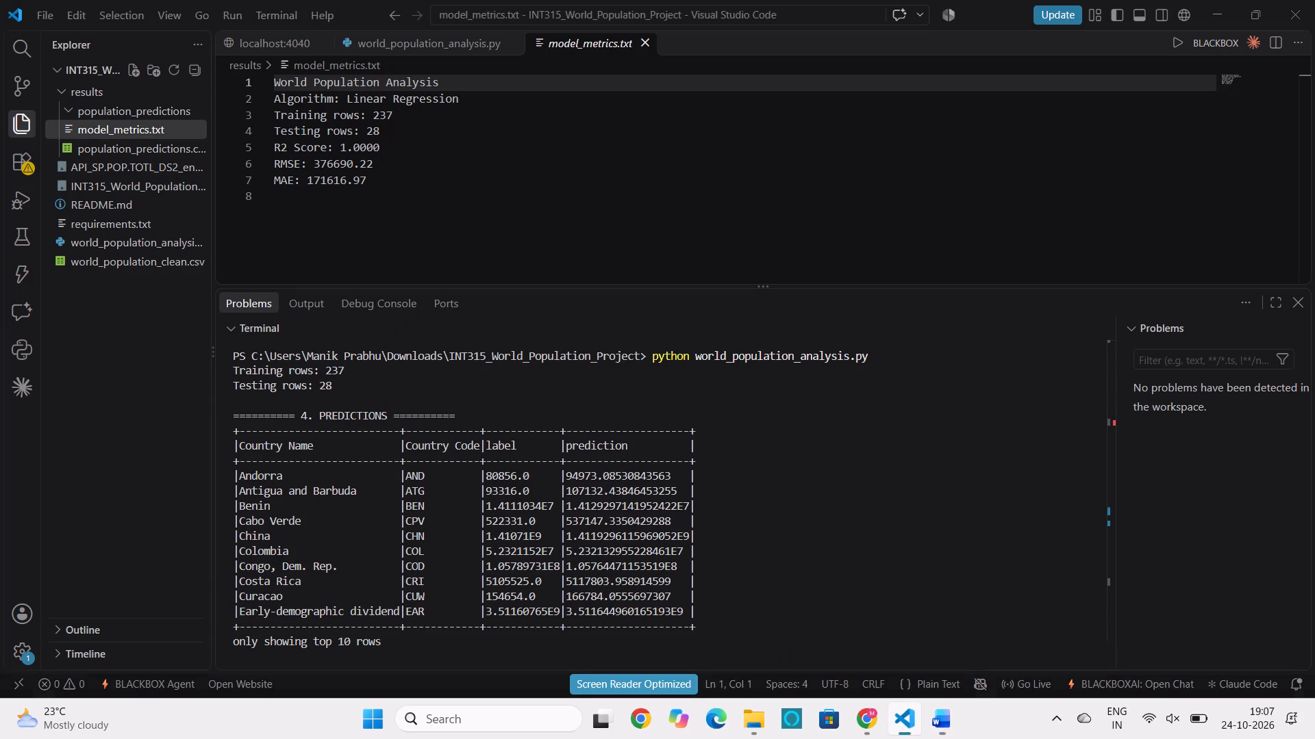
{"action": "scroll", "coordinate": [640, 425], "scroll_direction": "down", "scroll_amount": 5}
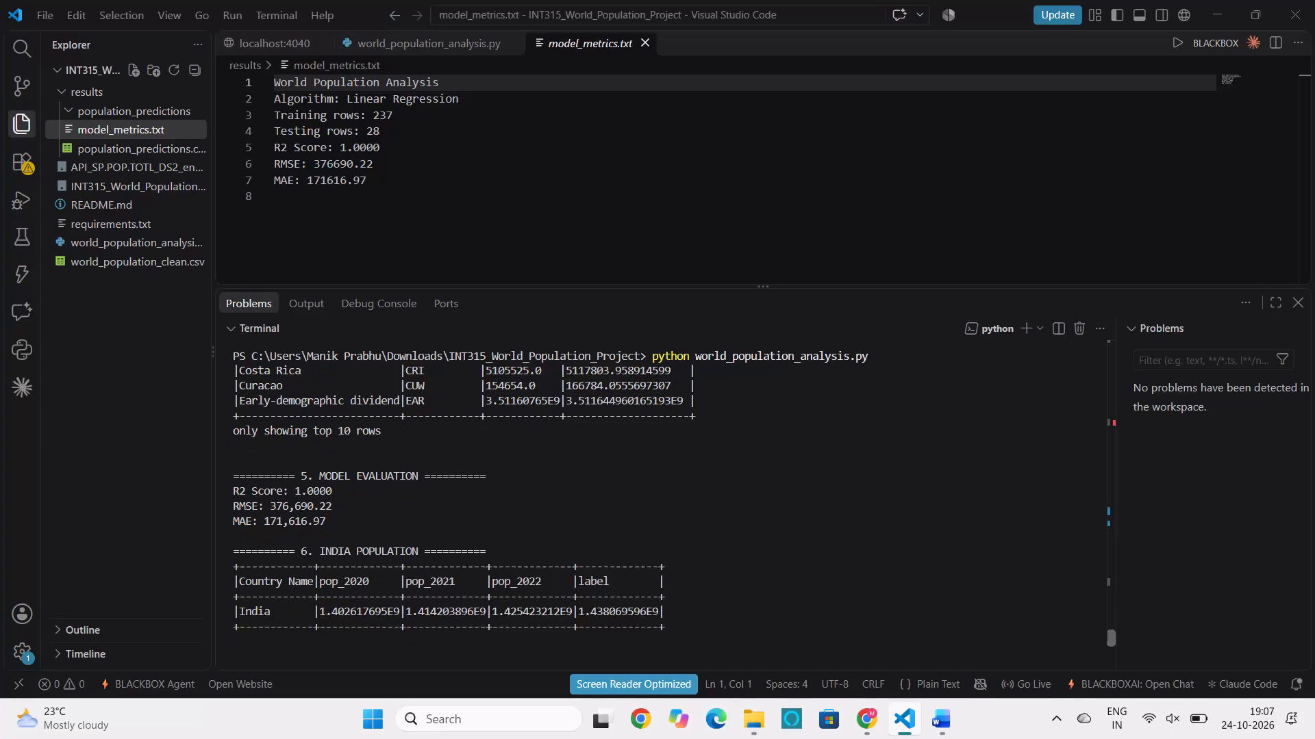
{"action": "scroll", "coordinate": [640, 425], "scroll_direction": "down", "scroll_amount": 3}
{"action": "scroll", "coordinate": [640, 425], "scroll_direction": "up", "scroll_amount": 1}
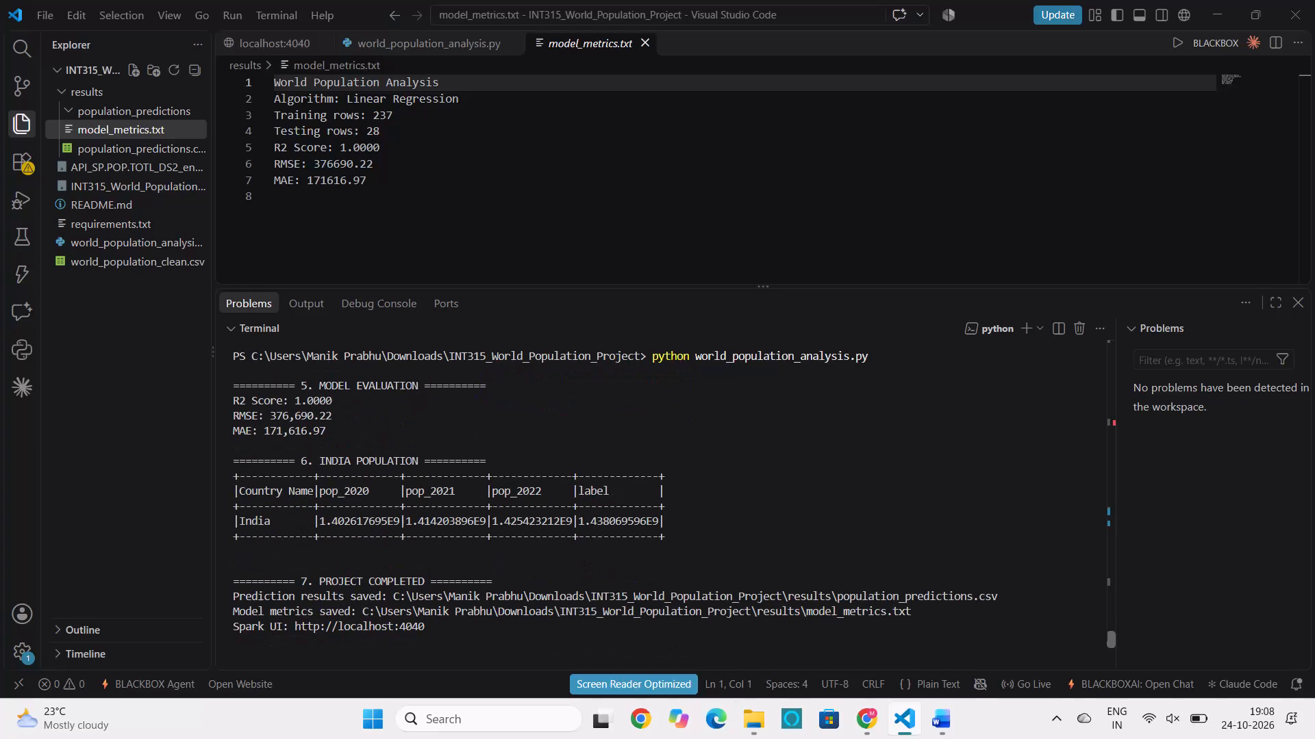
{"action": "scroll", "coordinate": [640, 425], "scroll_direction": "up", "scroll_amount": 1}
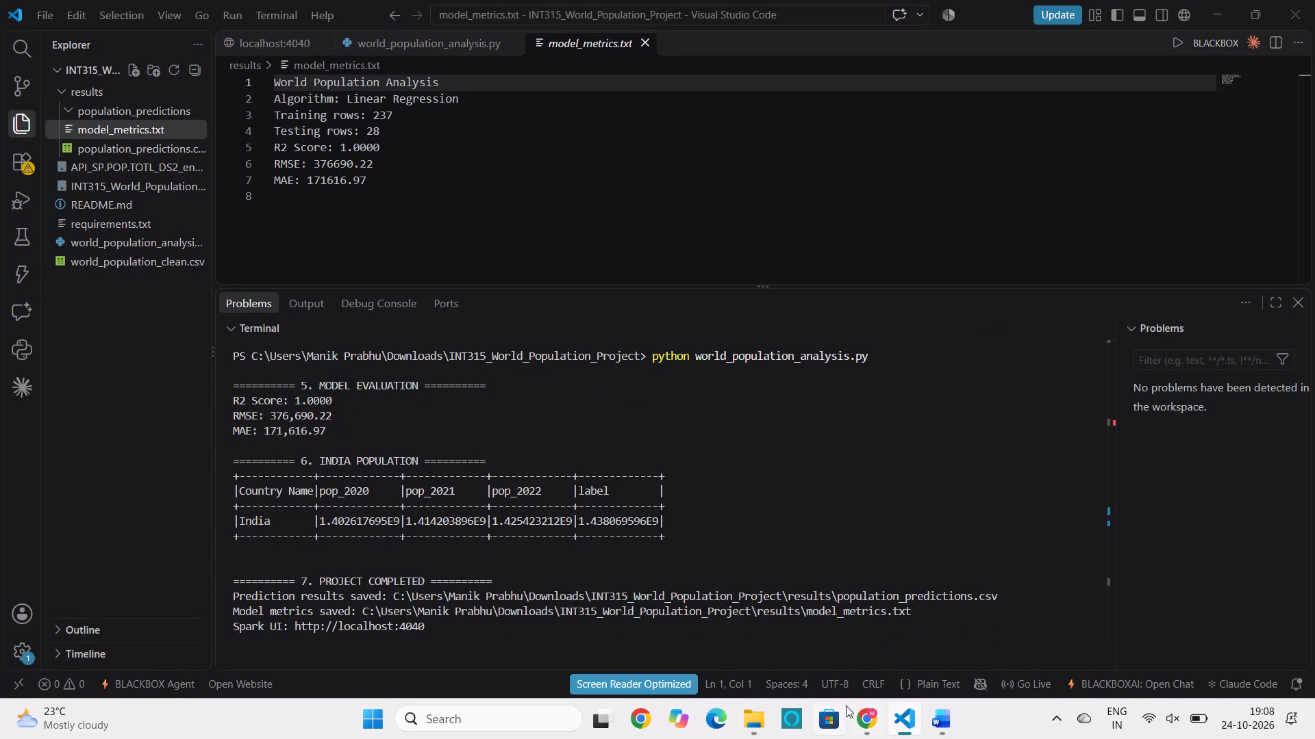
{"action": "left_click", "coordinate": [862, 726]}
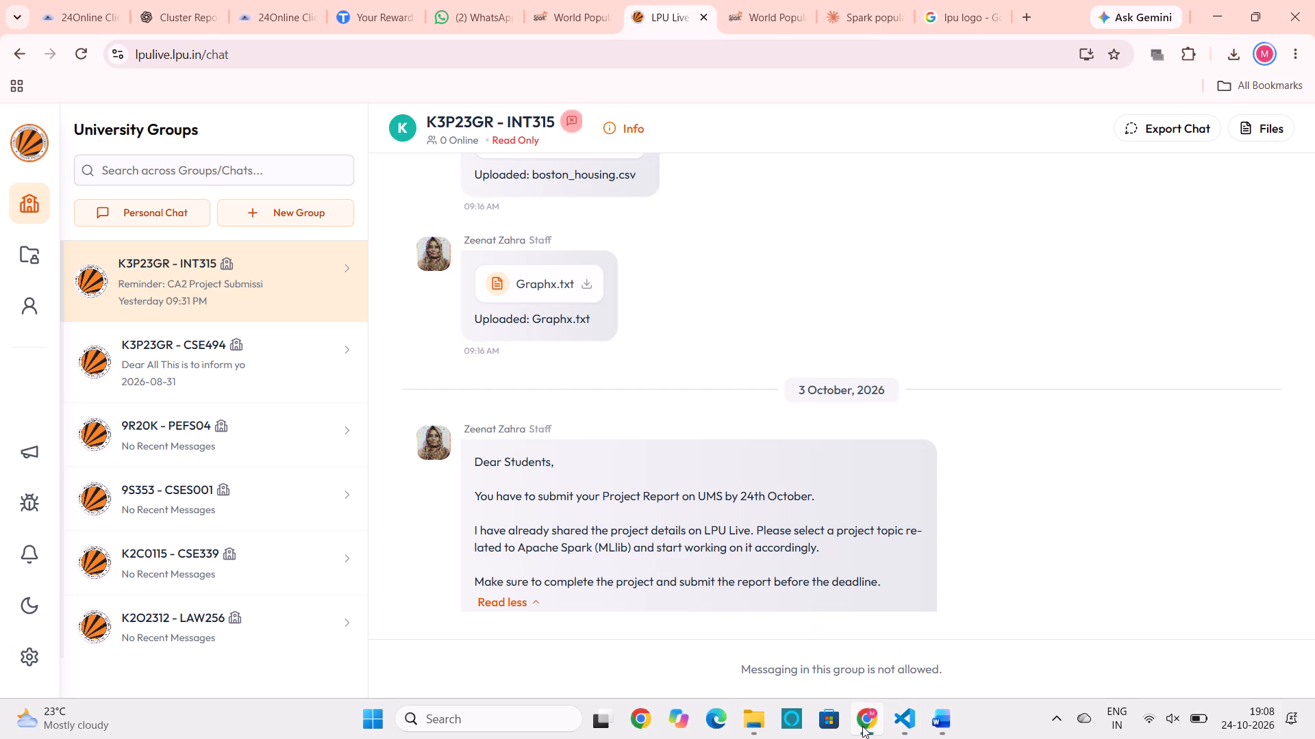
Return to Word and insert Screenshot 2026-10-24 185804.png from the Screenshots folder on the empty line between the Figure 6 and Figure 7 captions.
{"action": "left_click", "coordinate": [944, 726]}
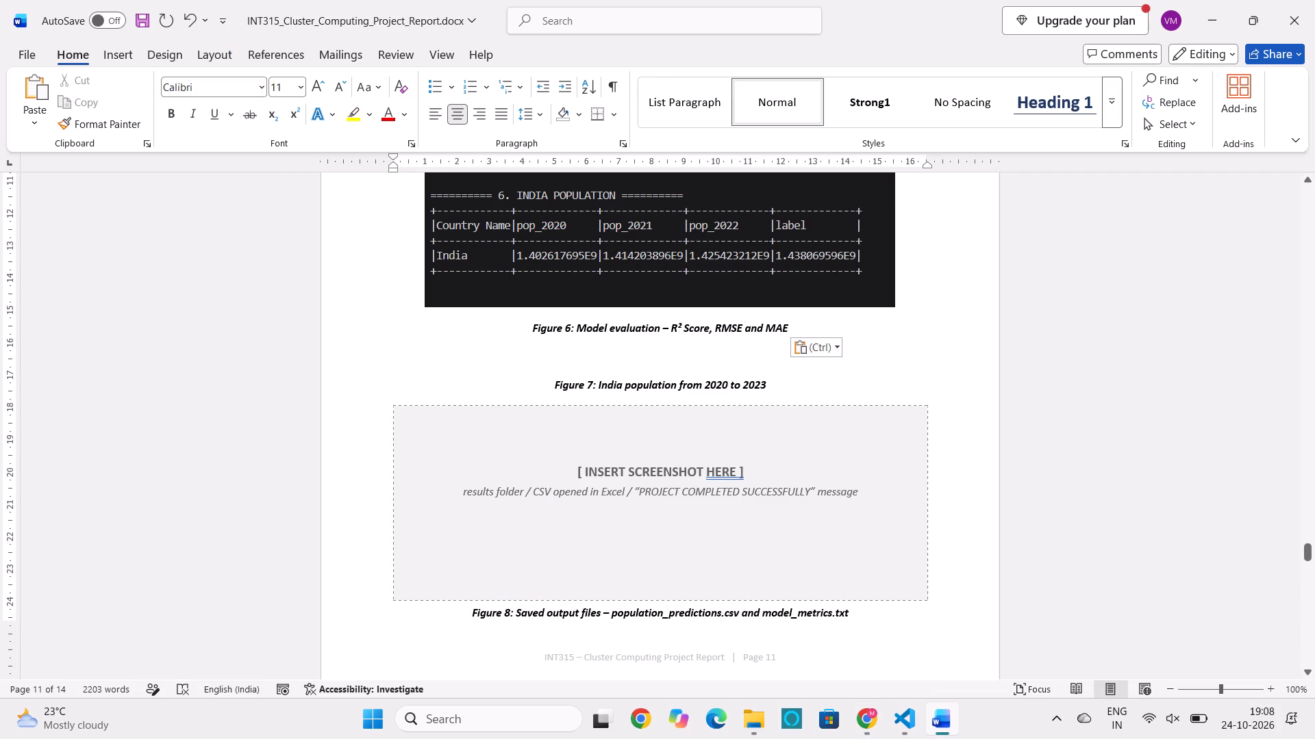
{"action": "left_click", "coordinate": [130, 50]}
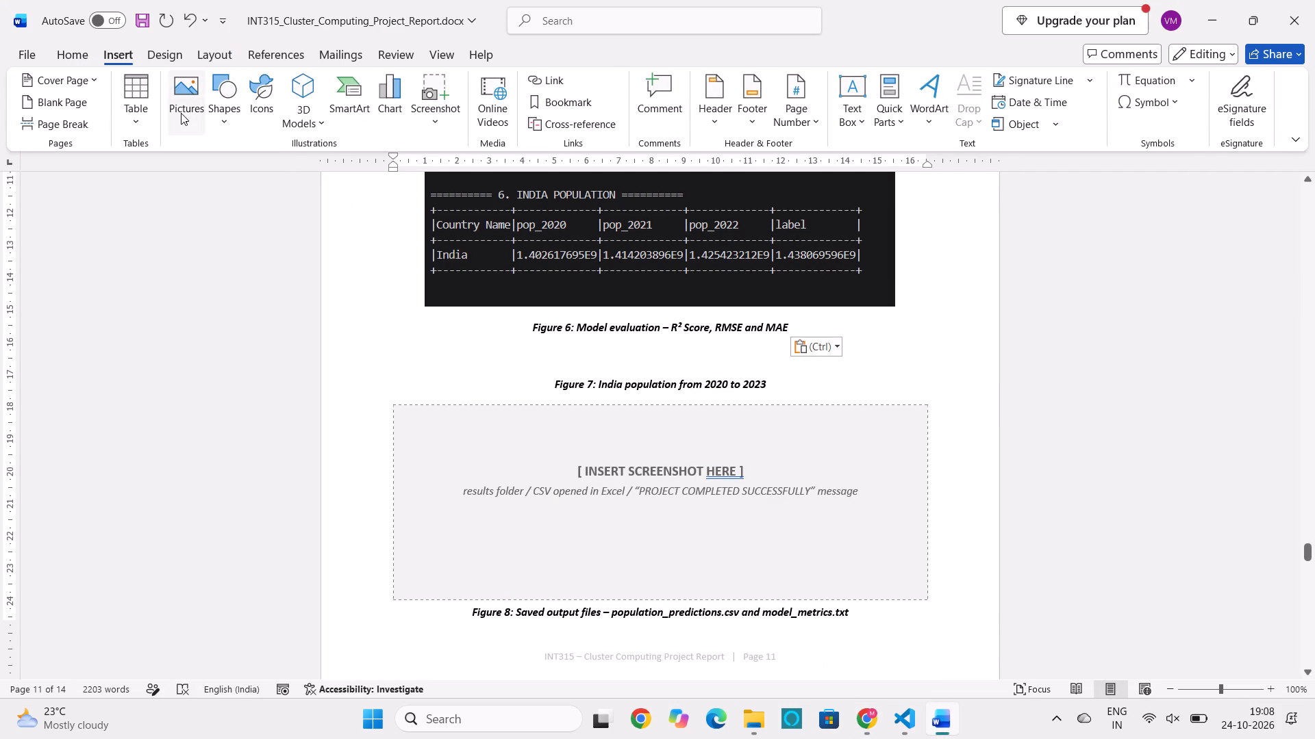
{"action": "left_click", "coordinate": [181, 113]}
{"action": "left_click", "coordinate": [226, 170]}
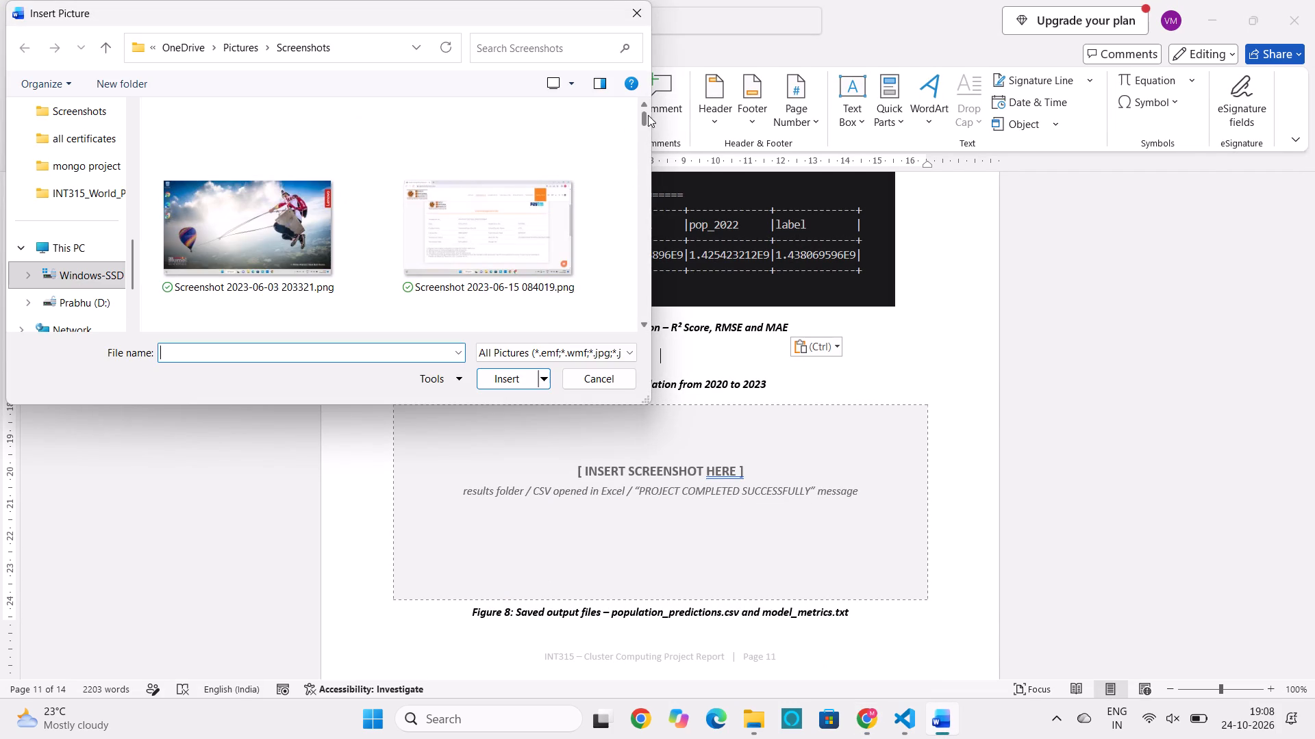
{"action": "left_click_drag", "start_coordinate": [647, 115], "coordinate": [657, 315]}
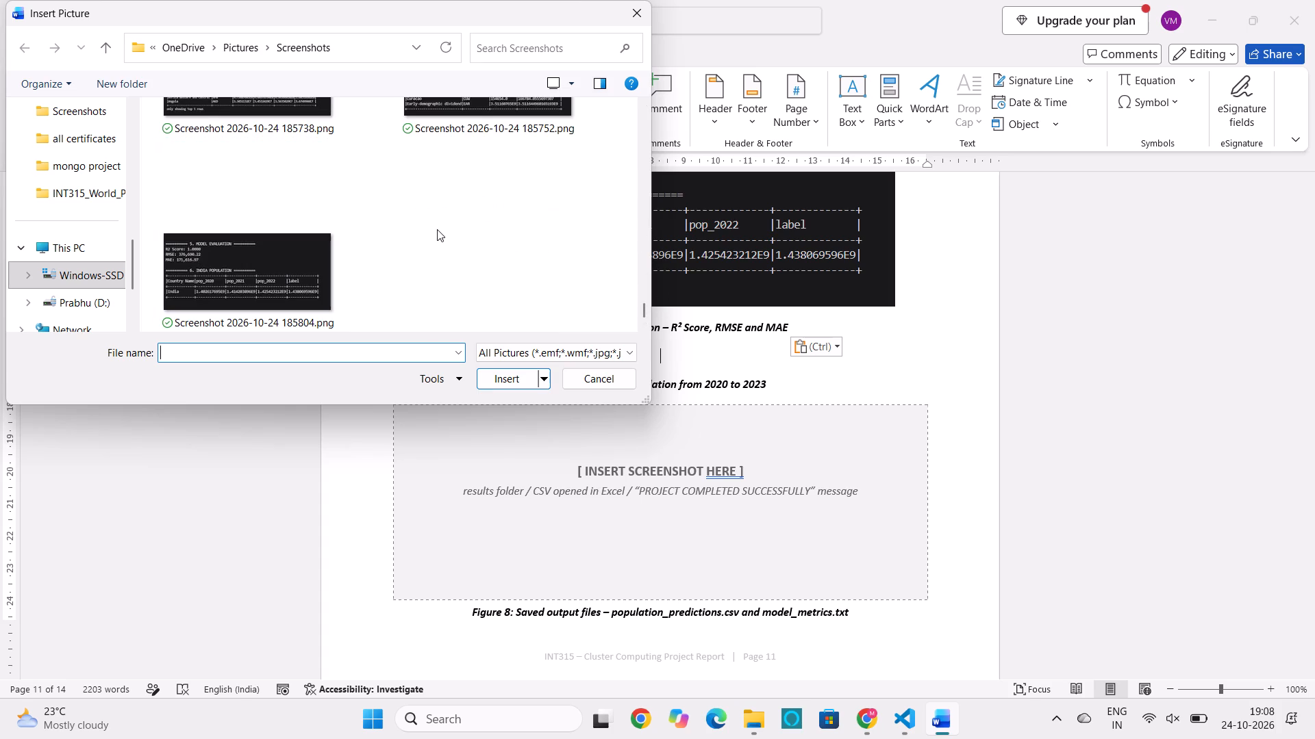
{"action": "scroll", "coordinate": [437, 229], "scroll_direction": "down", "scroll_amount": 1}
{"action": "scroll", "coordinate": [437, 229], "scroll_direction": "up", "scroll_amount": 1}
{"action": "scroll", "coordinate": [437, 229], "scroll_direction": "down", "scroll_amount": 7}
{"action": "scroll", "coordinate": [437, 229], "scroll_direction": "up", "scroll_amount": 2}
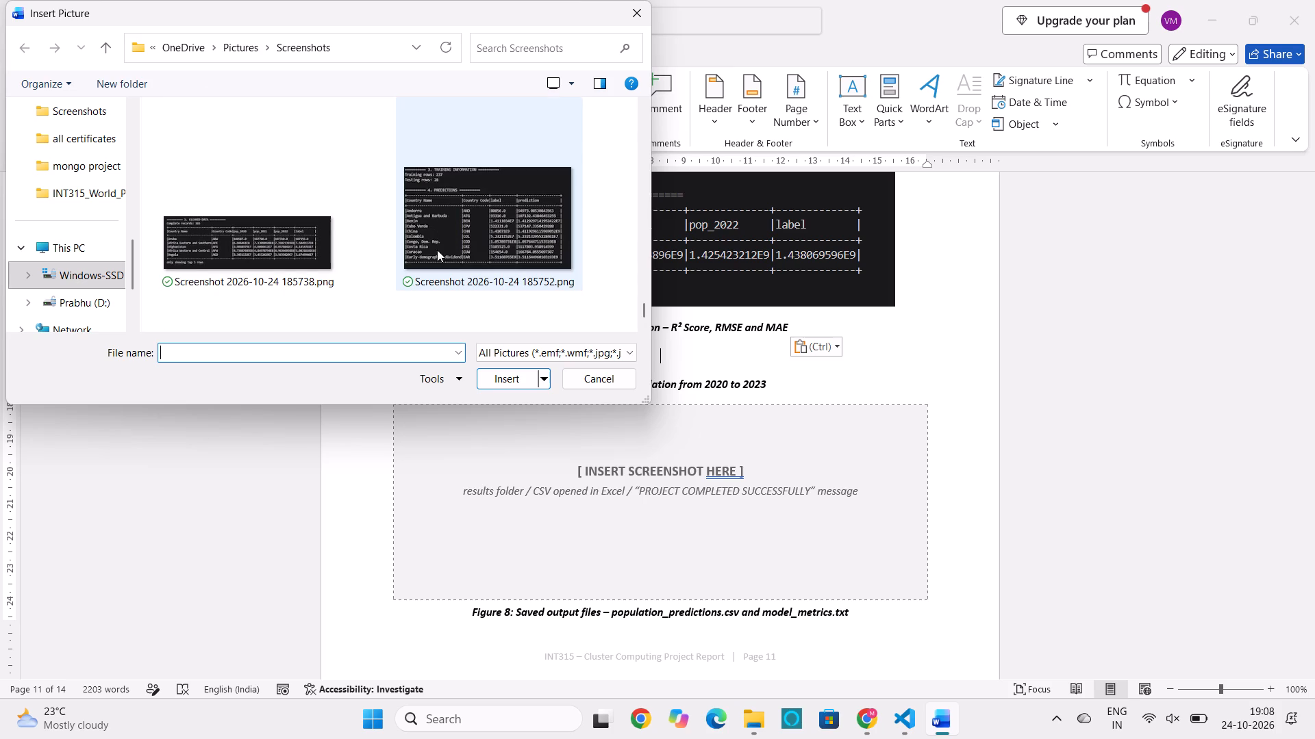
{"action": "scroll", "coordinate": [363, 247], "scroll_direction": "down", "scroll_amount": 5}
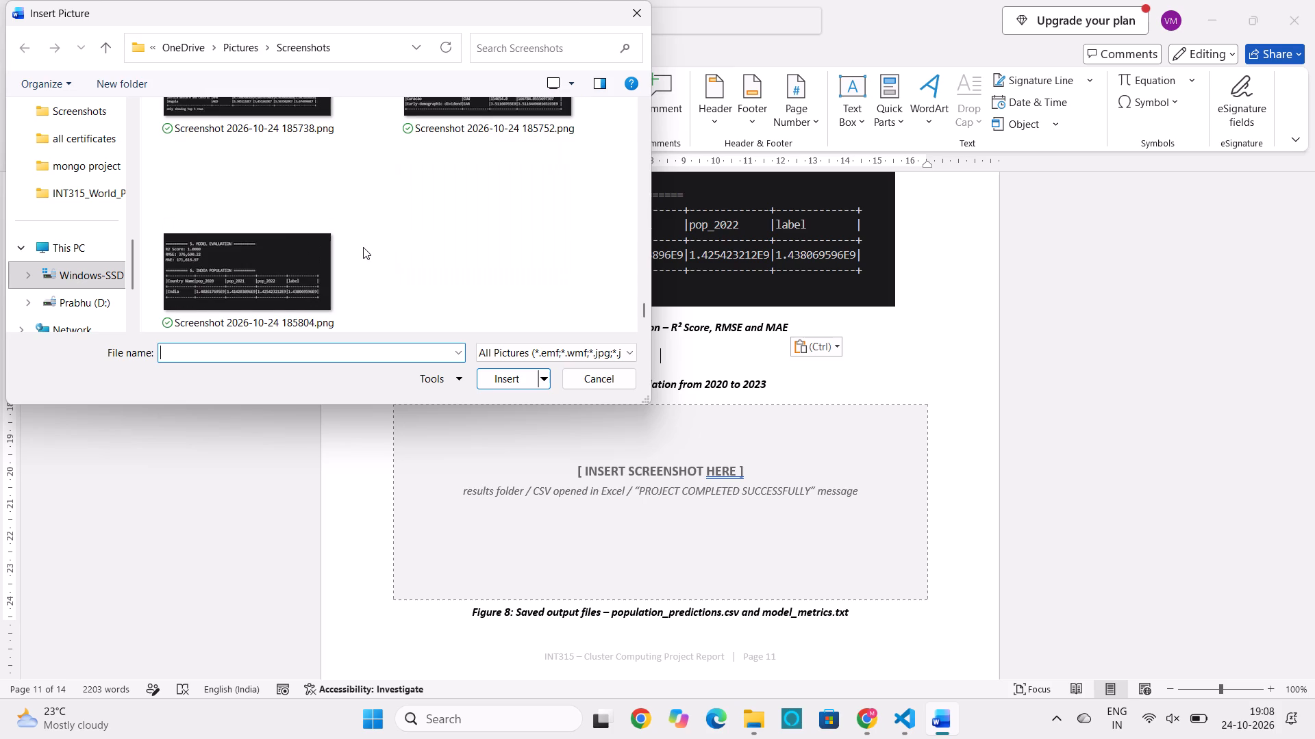
{"action": "left_click", "coordinate": [281, 262]}
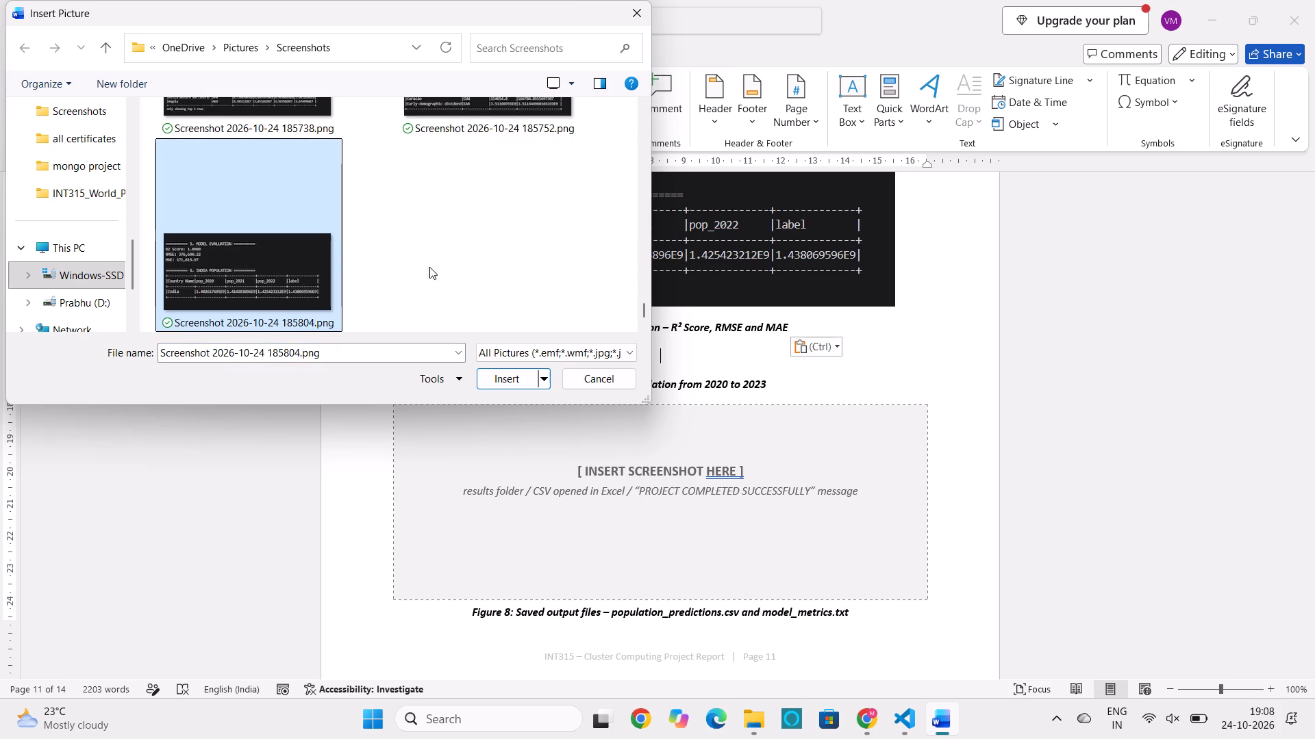
{"action": "left_click", "coordinate": [520, 380]}
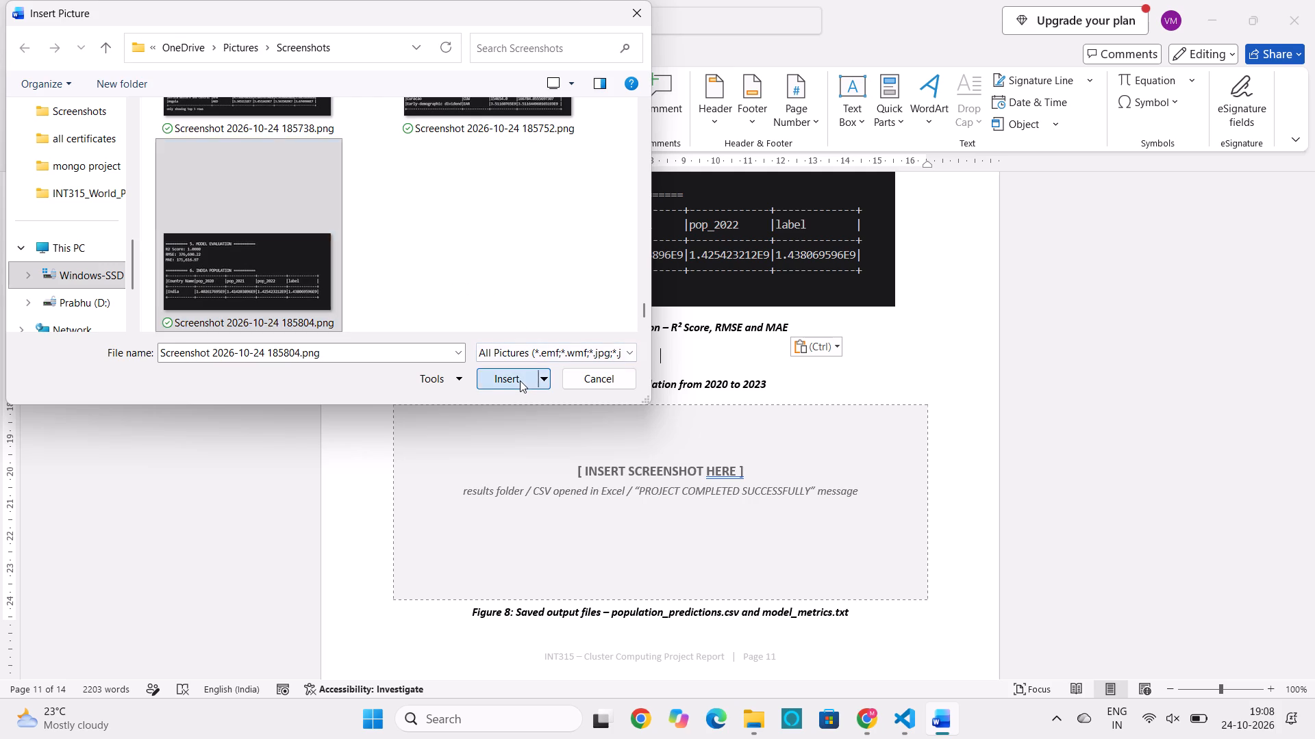
Cut the placeholder box for the results folder / CSV / "PROJECT COMPLETED SUCCESSFULLY" message above the Figure 8 caption.
{"action": "scroll", "coordinate": [688, 383], "scroll_direction": "down", "scroll_amount": 1}
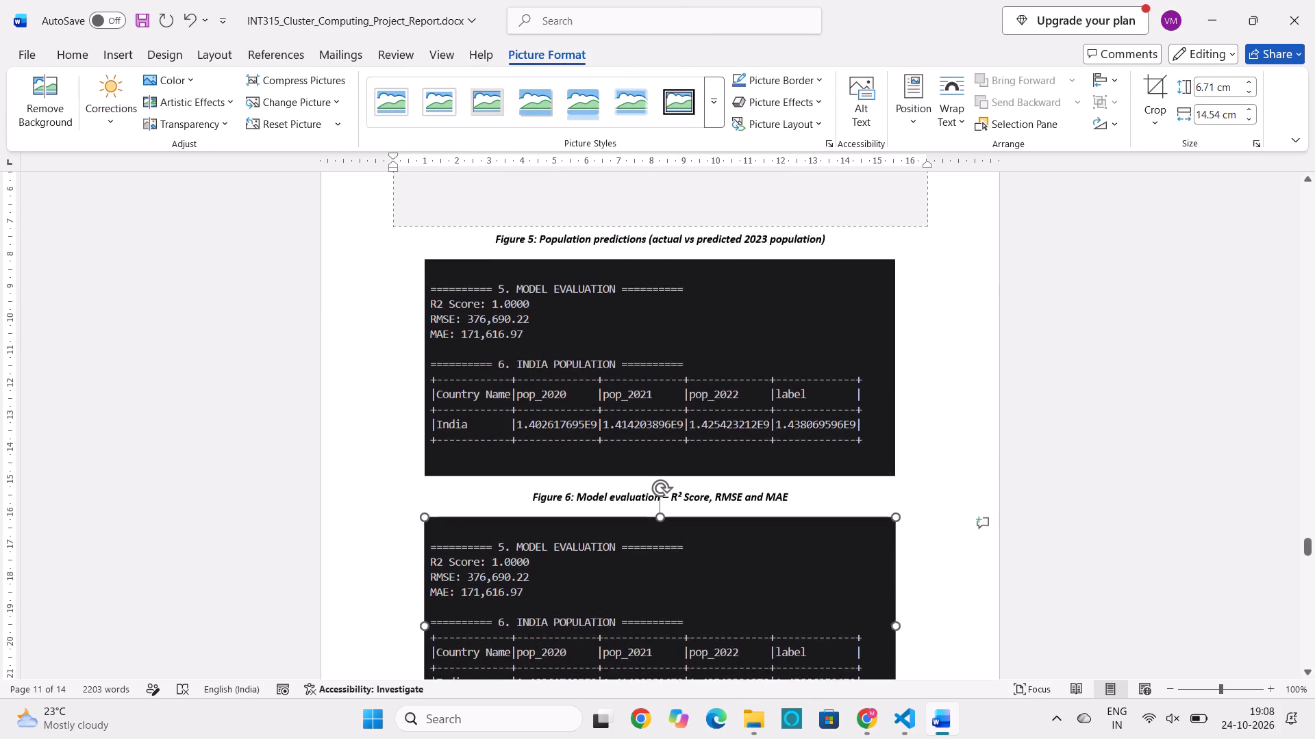
{"action": "scroll", "coordinate": [688, 383], "scroll_direction": "down", "scroll_amount": 5}
{"action": "scroll", "coordinate": [688, 383], "scroll_direction": "up", "scroll_amount": 1}
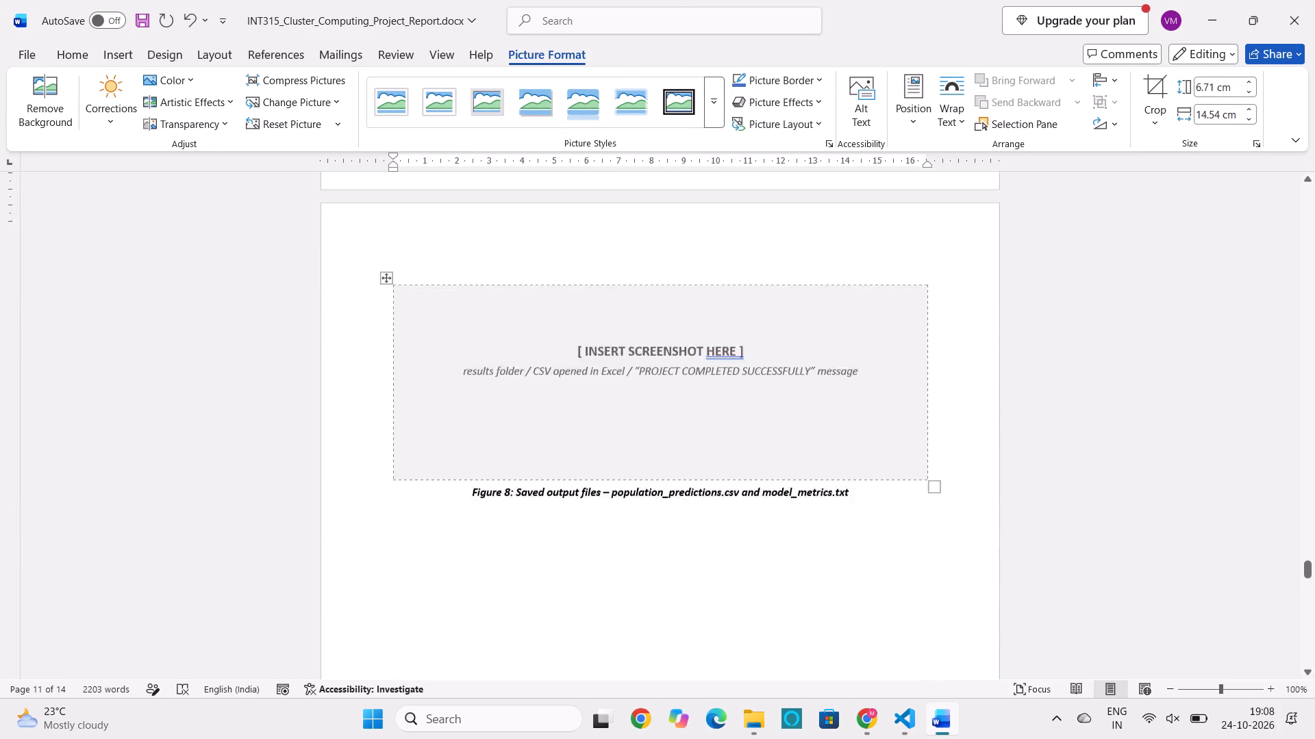
{"action": "scroll", "coordinate": [688, 383], "scroll_direction": "up", "scroll_amount": 2}
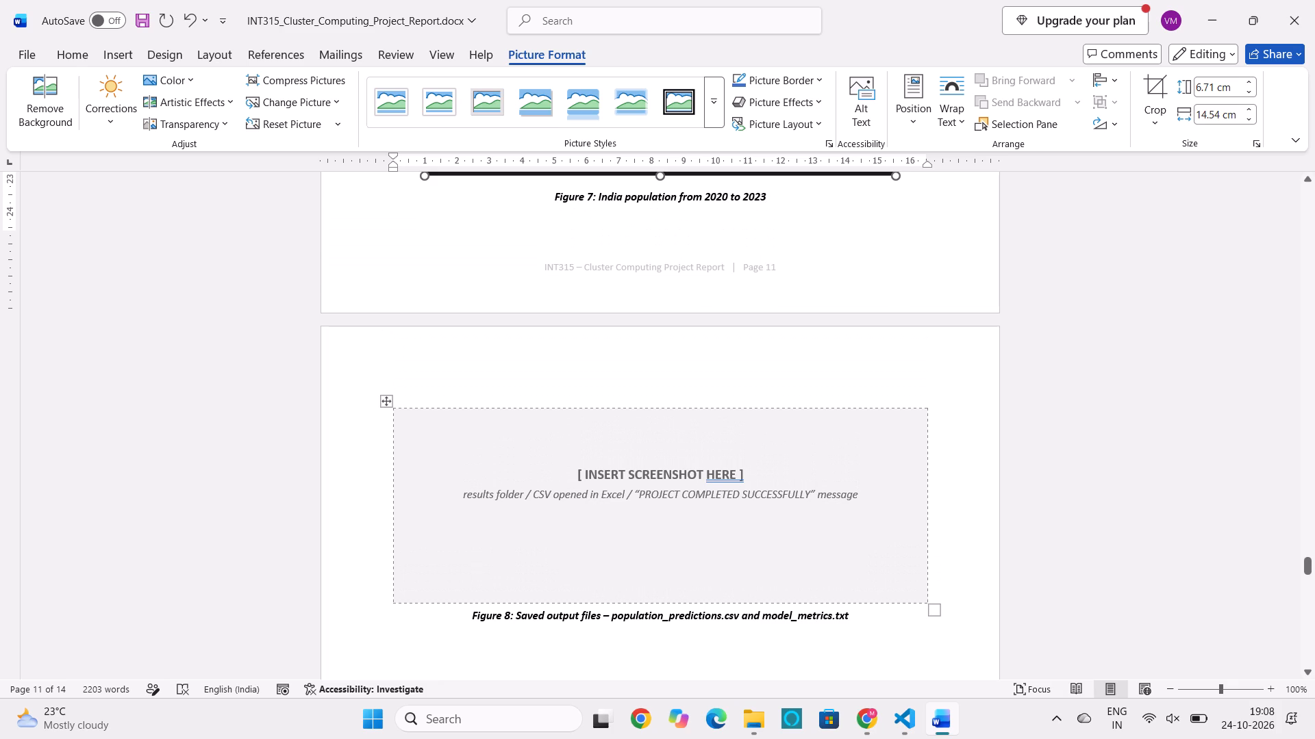
{"action": "scroll", "coordinate": [688, 383], "scroll_direction": "up", "scroll_amount": 1}
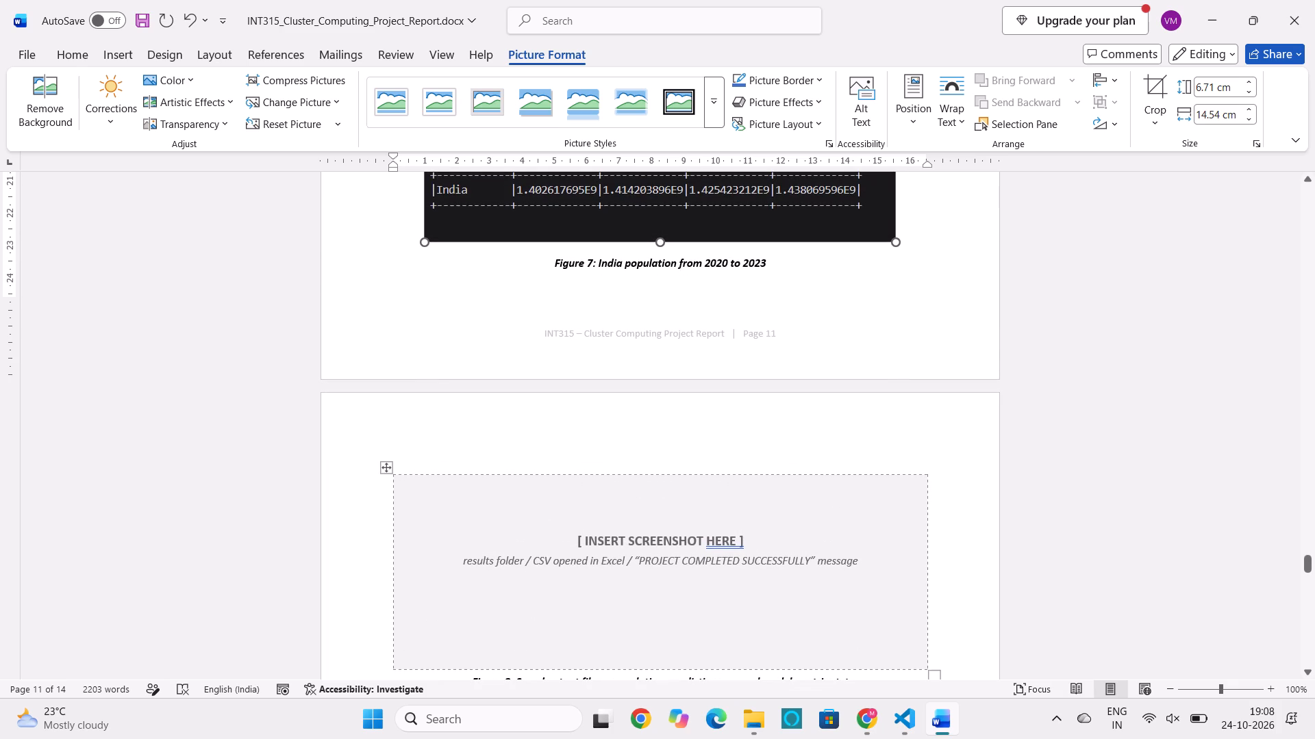
{"action": "right_click", "coordinate": [386, 467]}
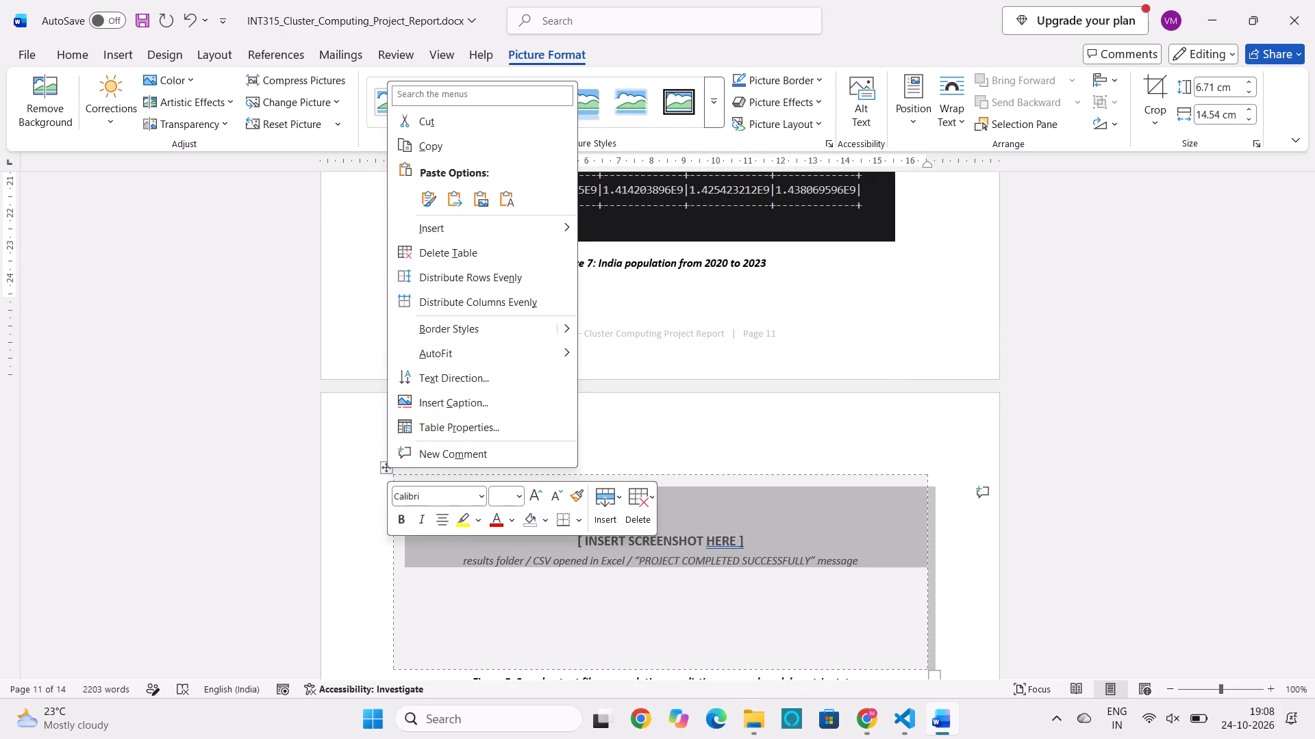
{"action": "left_click", "coordinate": [463, 114]}
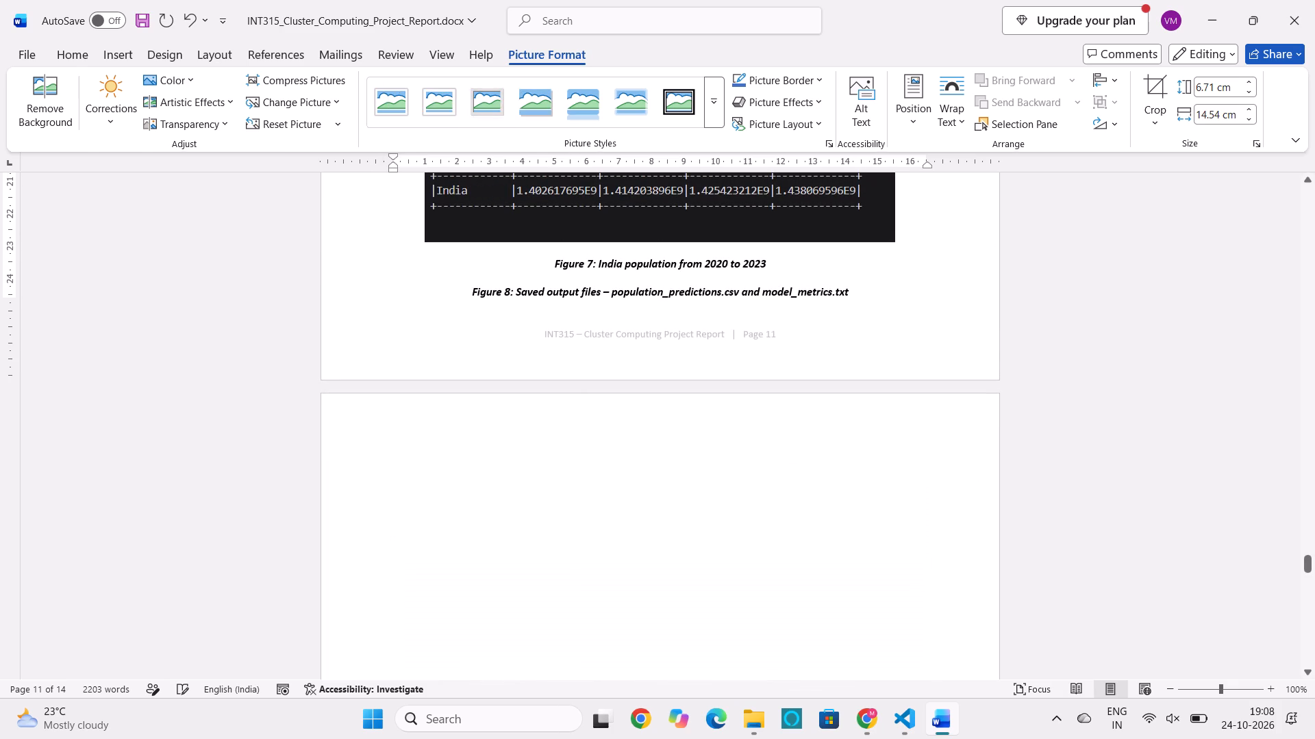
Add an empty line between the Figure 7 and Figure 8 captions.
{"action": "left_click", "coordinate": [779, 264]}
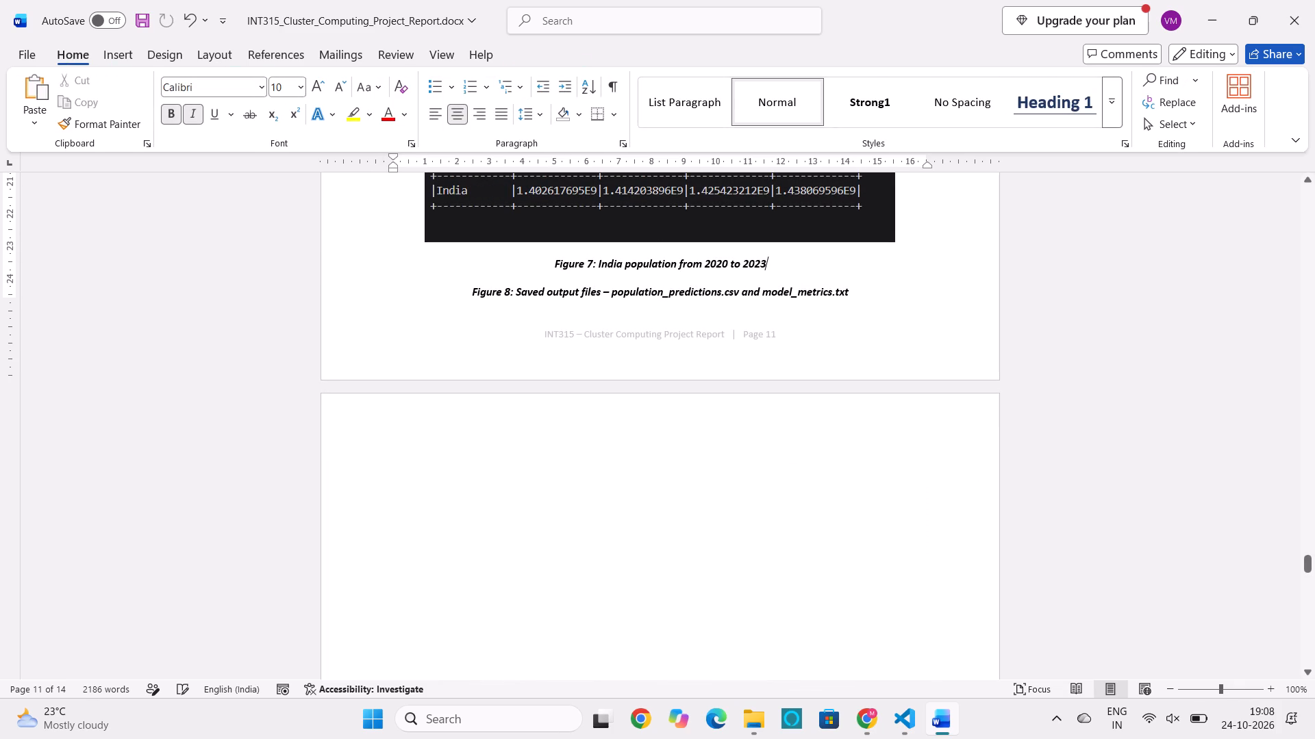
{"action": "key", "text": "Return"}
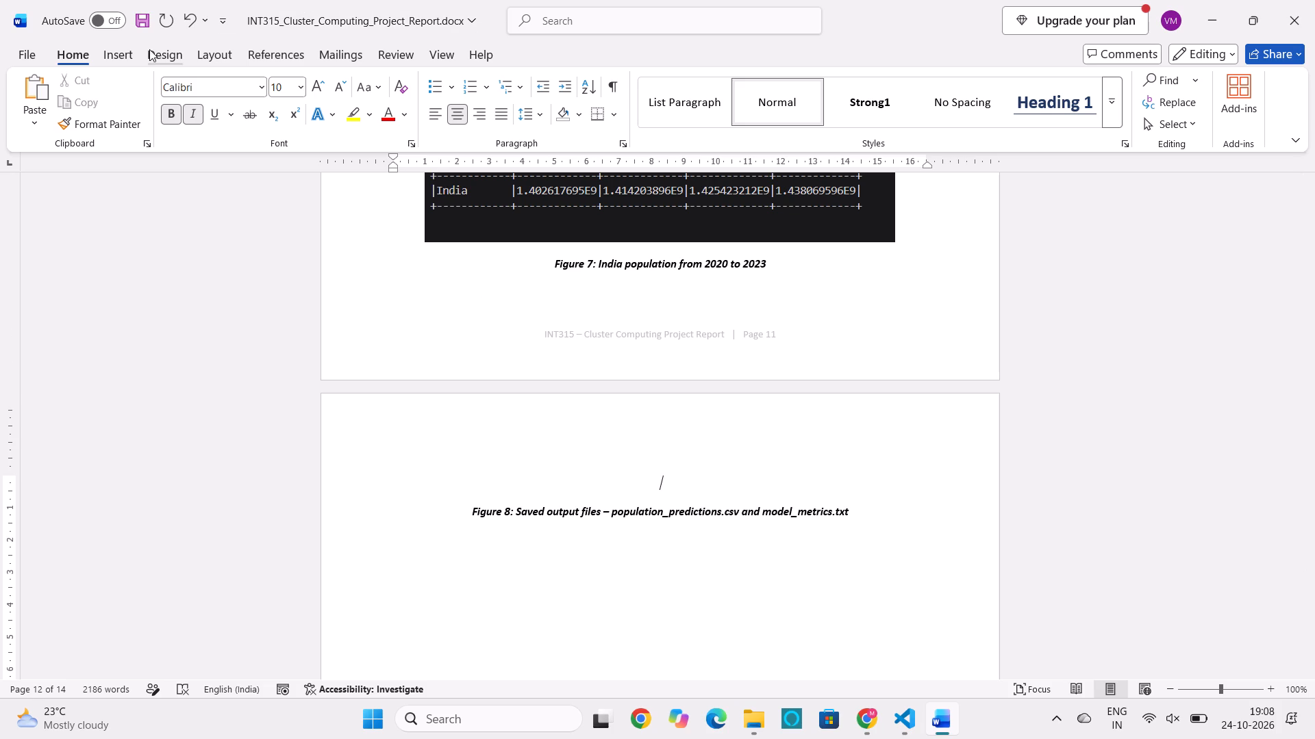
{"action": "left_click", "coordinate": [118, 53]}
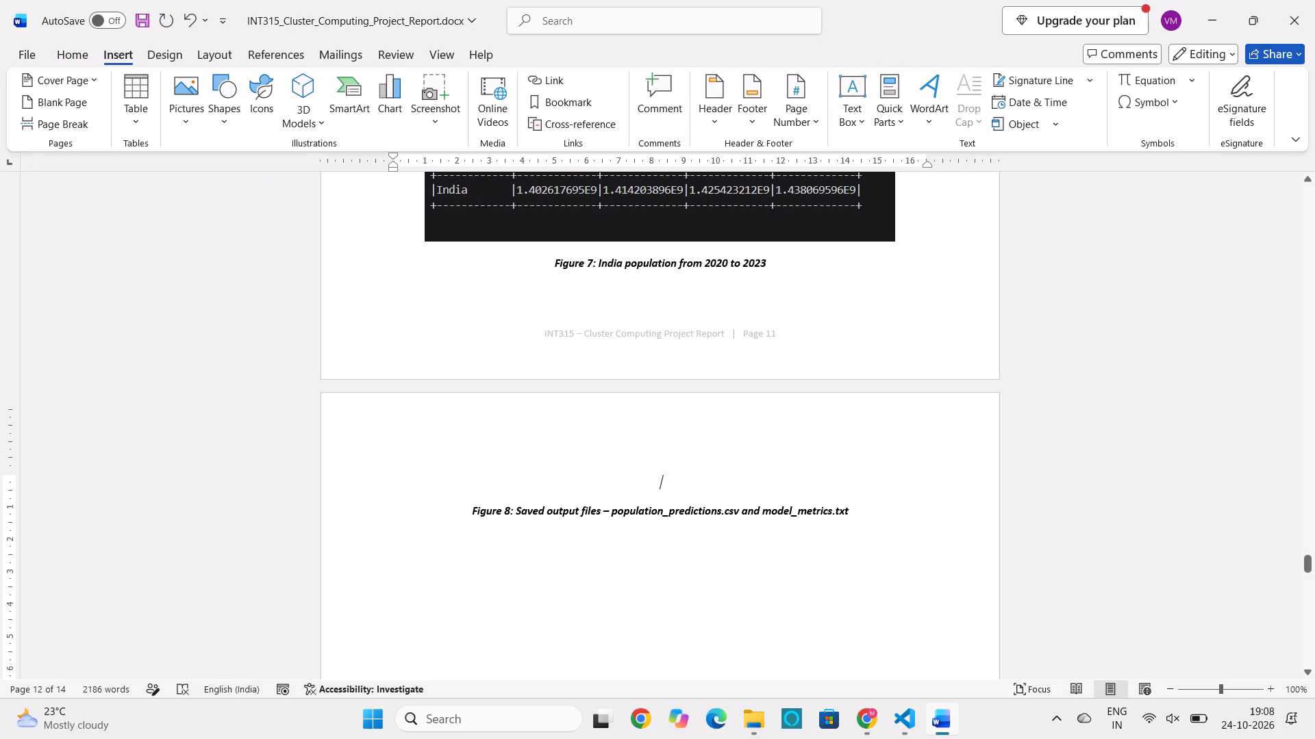
Switch to Visual Studio Code and check model_metrics.txt alongside the project completed section of the terminal output.
{"action": "left_click", "coordinate": [904, 726]}
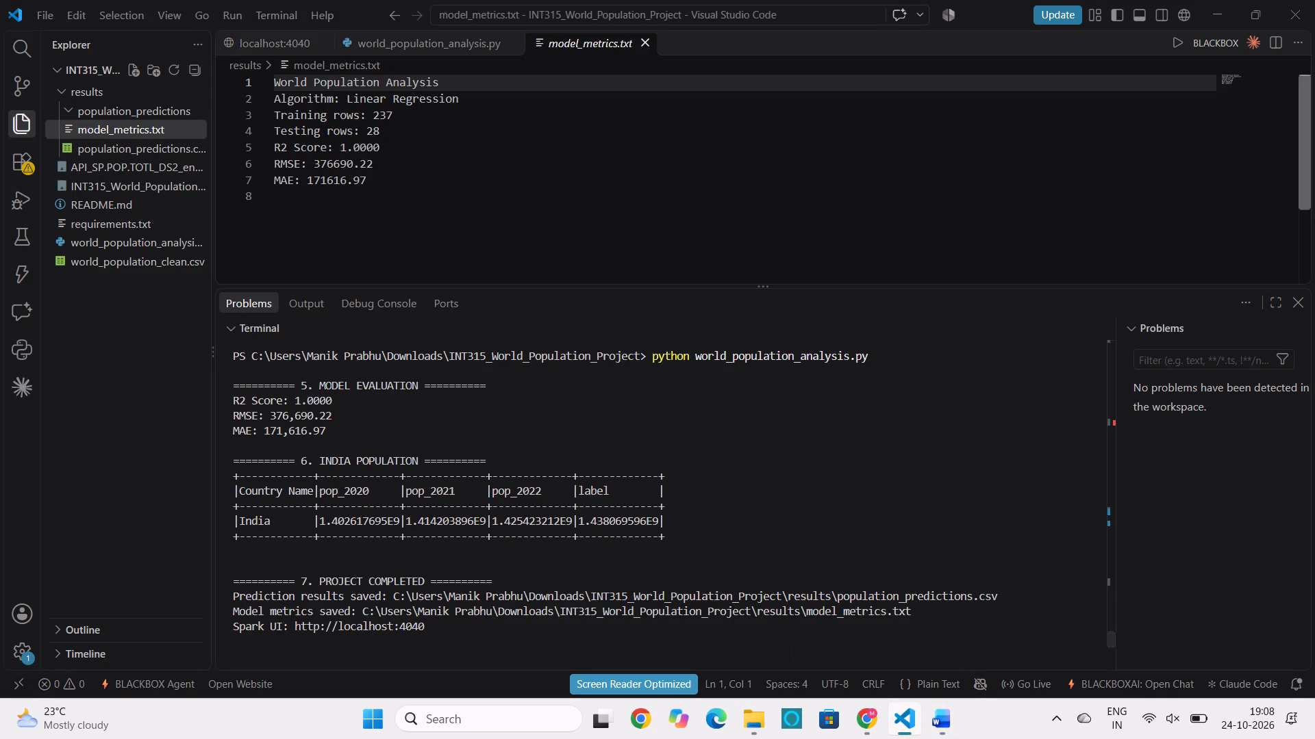
{"action": "left_click", "coordinate": [422, 176]}
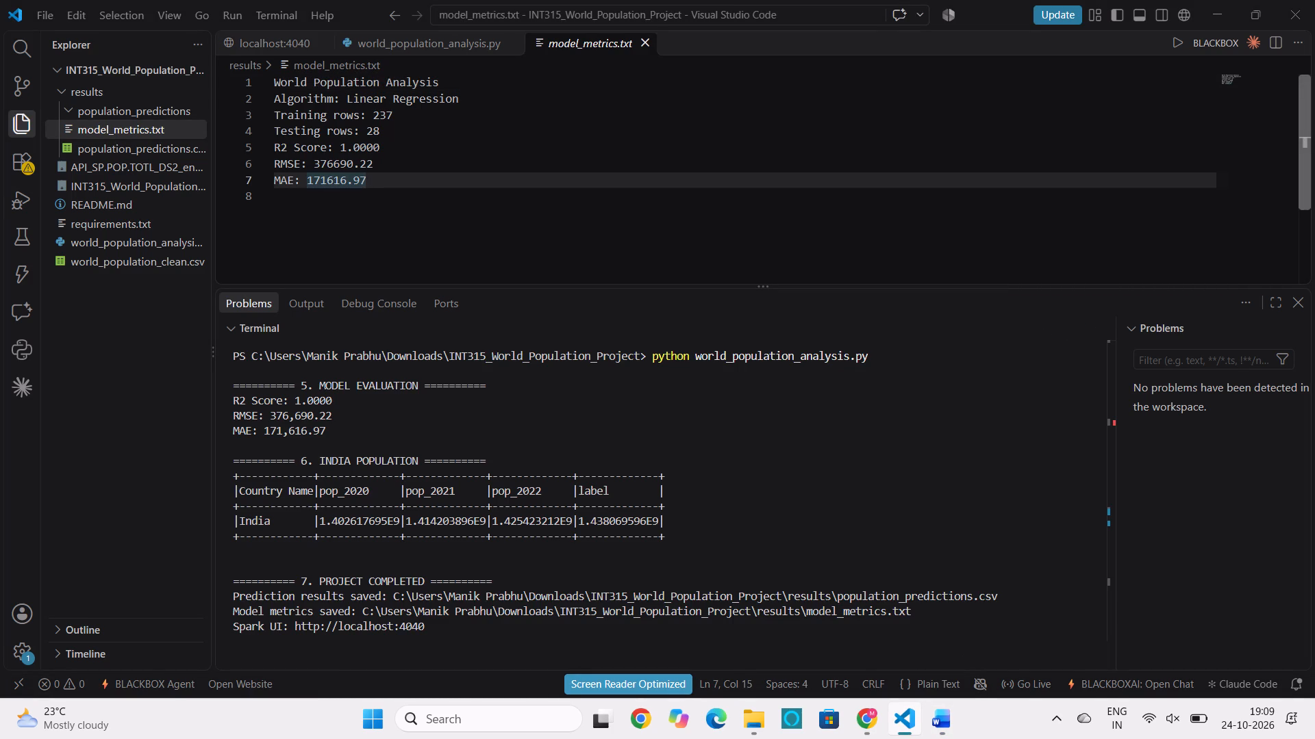
{"action": "left_click", "coordinate": [1236, 12]}
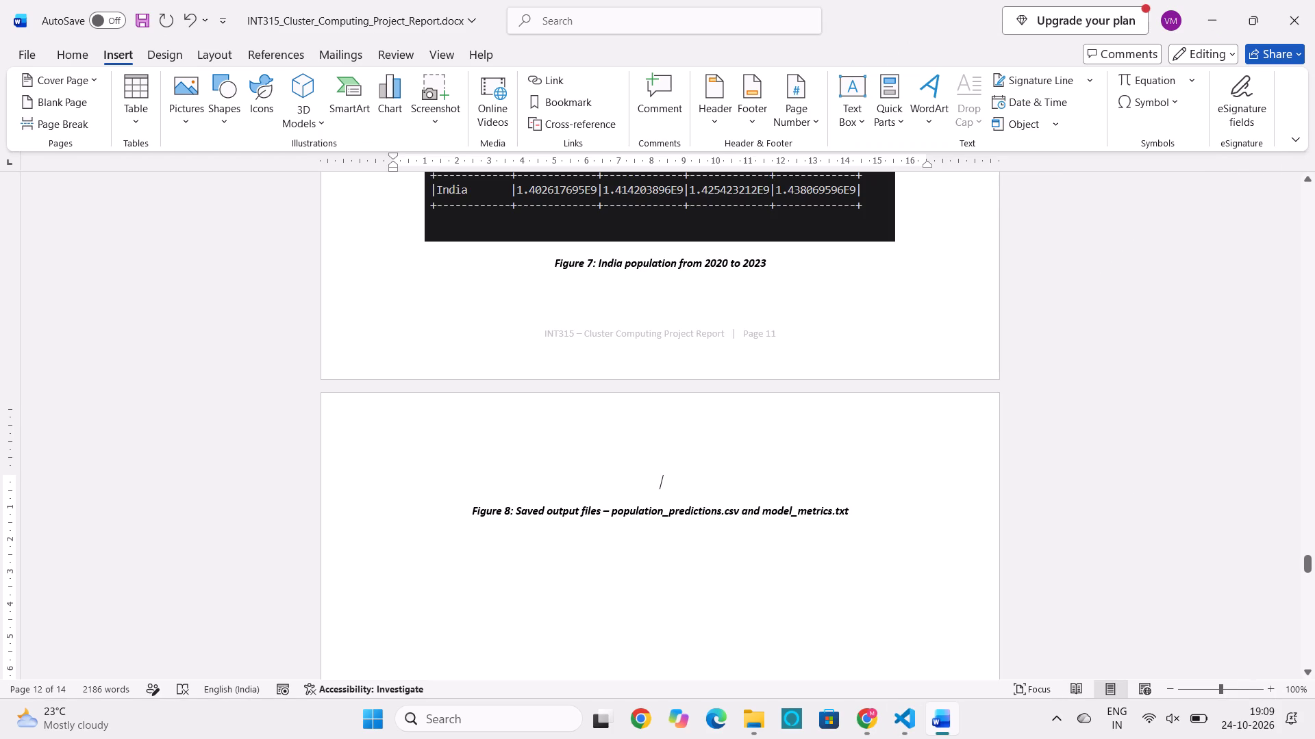
In Word, delete the Figure 8 caption with the empty line above it and remove the blank page before section 11.
{"action": "left_click_drag", "start_coordinate": [878, 516], "coordinate": [531, 502]}
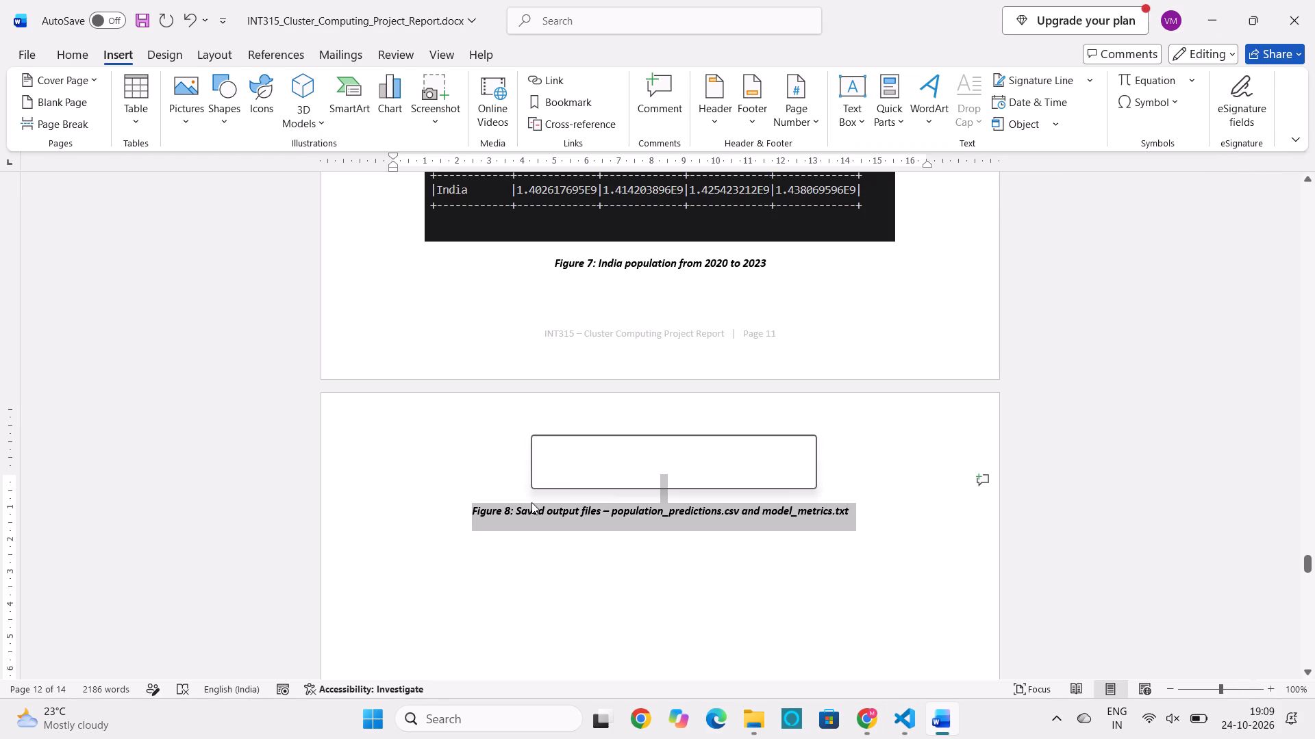
{"action": "key", "text": "BackSpace"}
{"action": "scroll", "coordinate": [685, 599], "scroll_direction": "down", "scroll_amount": 3}
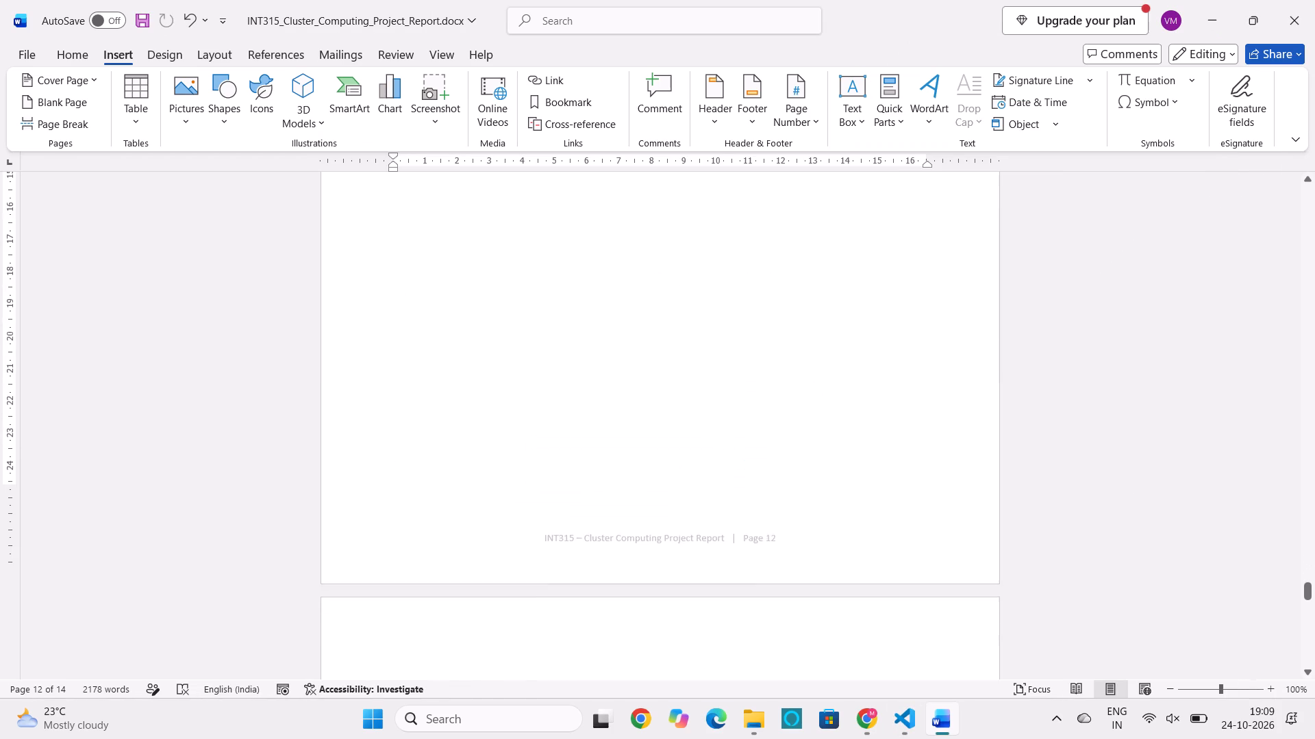
{"action": "scroll", "coordinate": [685, 599], "scroll_direction": "down", "scroll_amount": 1}
{"action": "scroll", "coordinate": [685, 599], "scroll_direction": "up", "scroll_amount": 3}
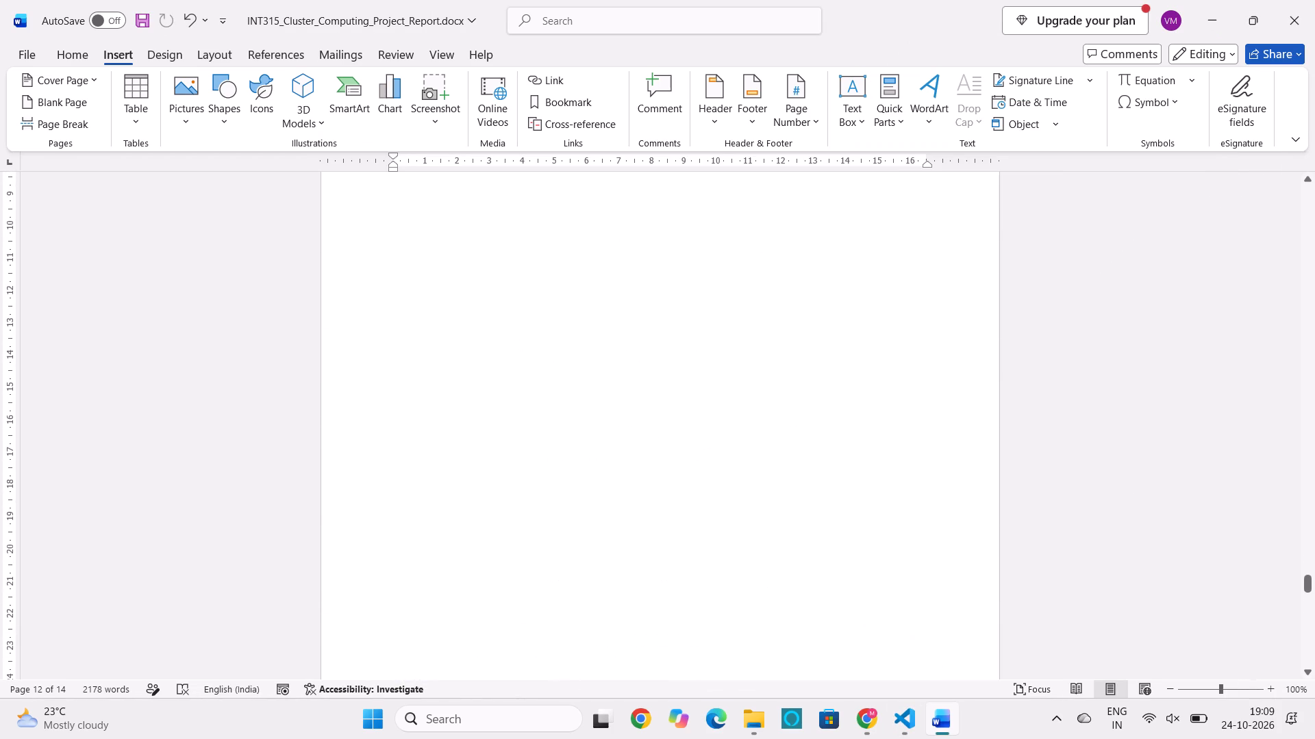
{"action": "left_click", "coordinate": [549, 498]}
{"action": "key", "text": "BackSpace"}
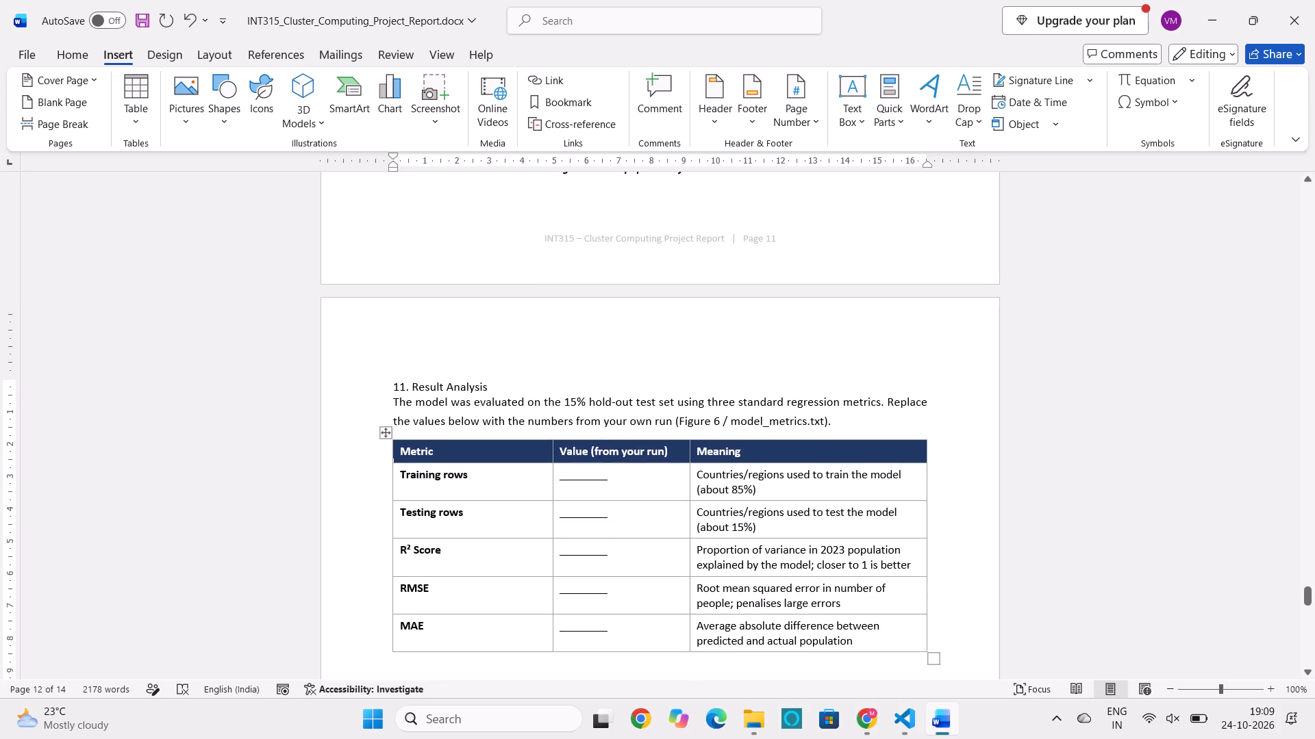
Review the report's pages from section 9 onward for placeholder boxes that still need screenshots.
{"action": "scroll", "coordinate": [532, 429], "scroll_direction": "up", "scroll_amount": 3}
{"action": "scroll", "coordinate": [509, 320], "scroll_direction": "up", "scroll_amount": 3}
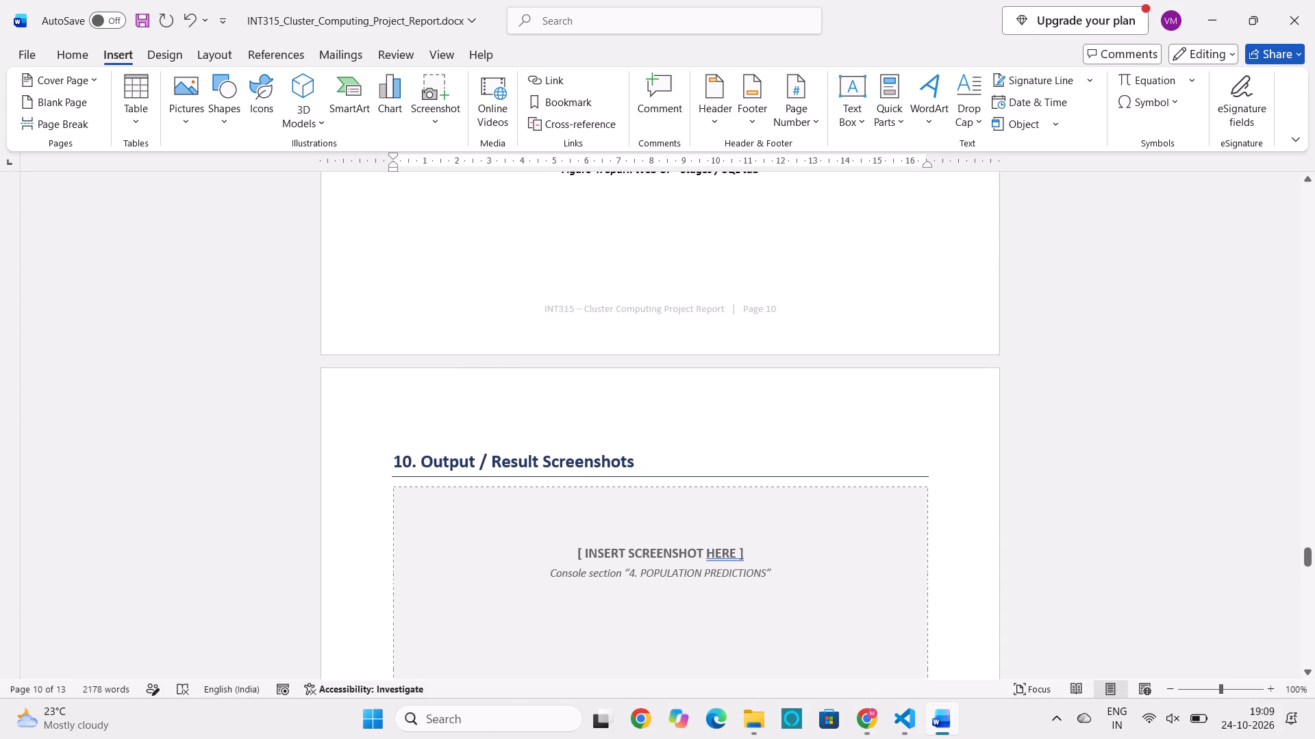
{"action": "scroll", "coordinate": [567, 545], "scroll_direction": "down", "scroll_amount": 2}
{"action": "scroll", "coordinate": [603, 467], "scroll_direction": "up", "scroll_amount": 1}
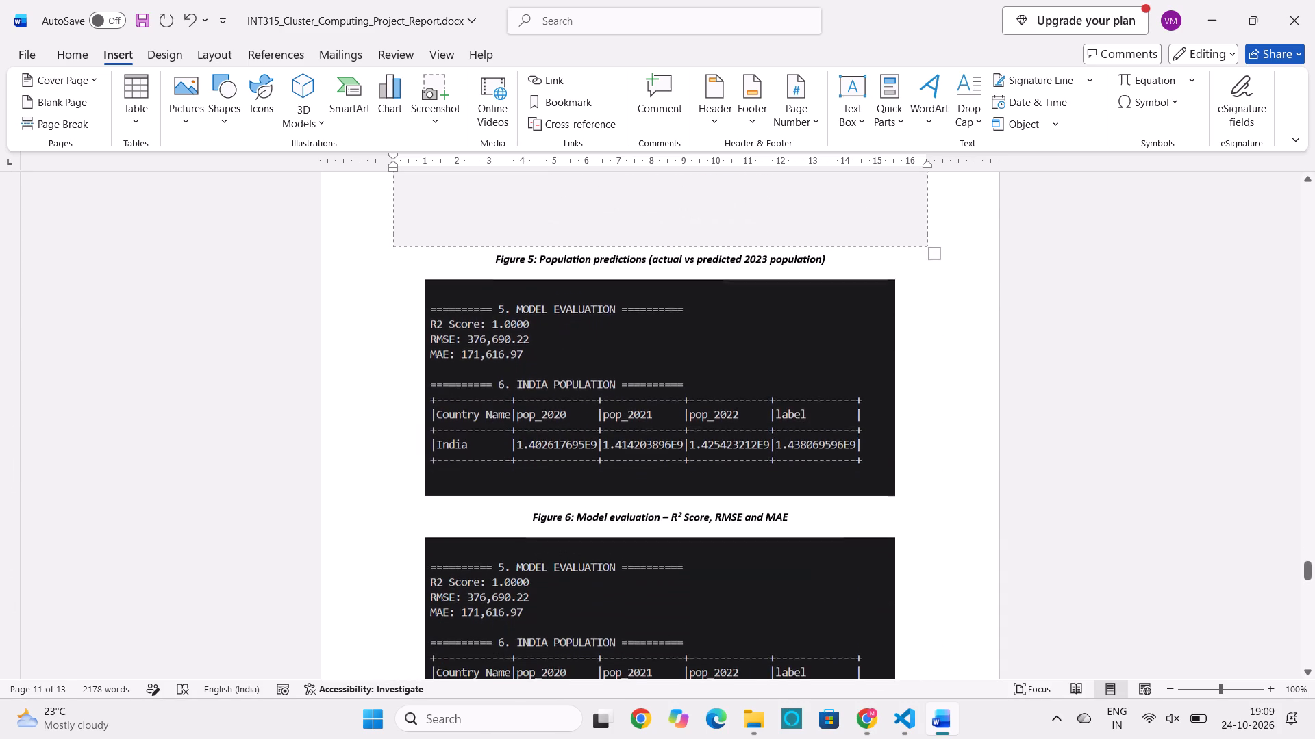
{"action": "scroll", "coordinate": [603, 467], "scroll_direction": "up", "scroll_amount": 5}
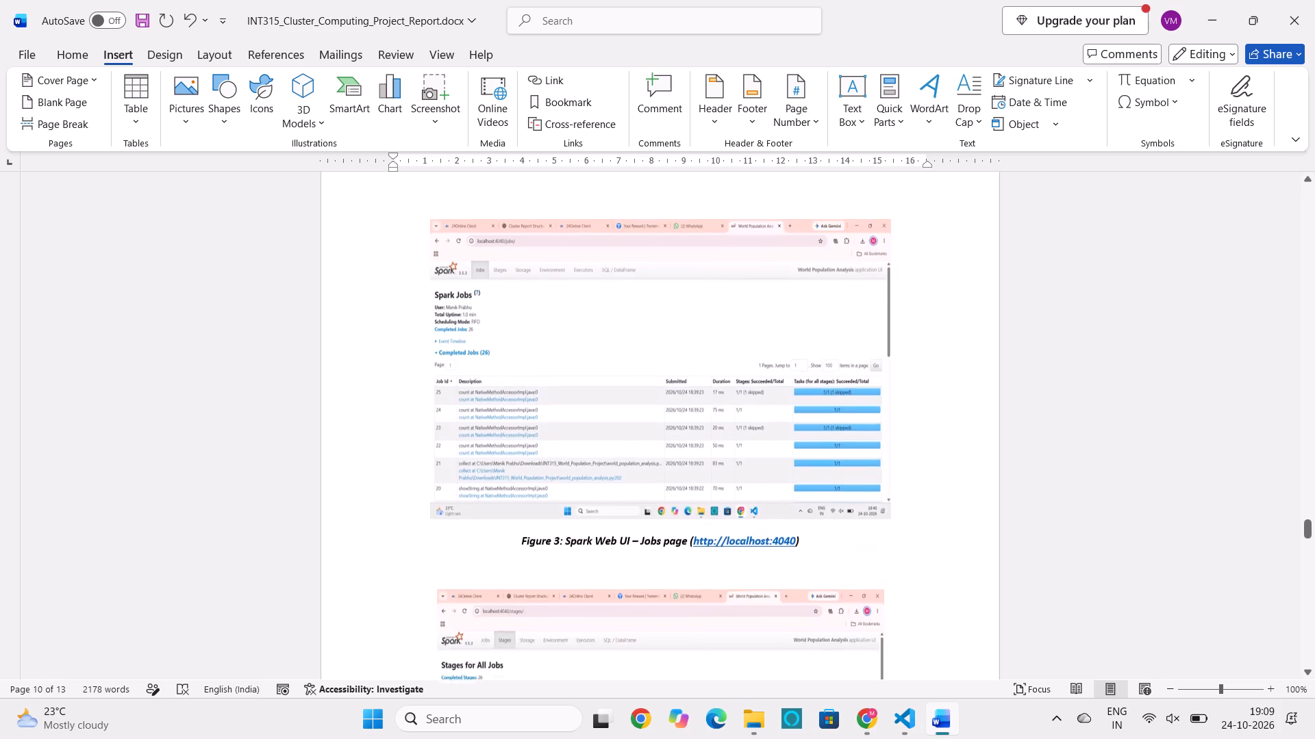
{"action": "scroll", "coordinate": [603, 467], "scroll_direction": "up", "scroll_amount": 5}
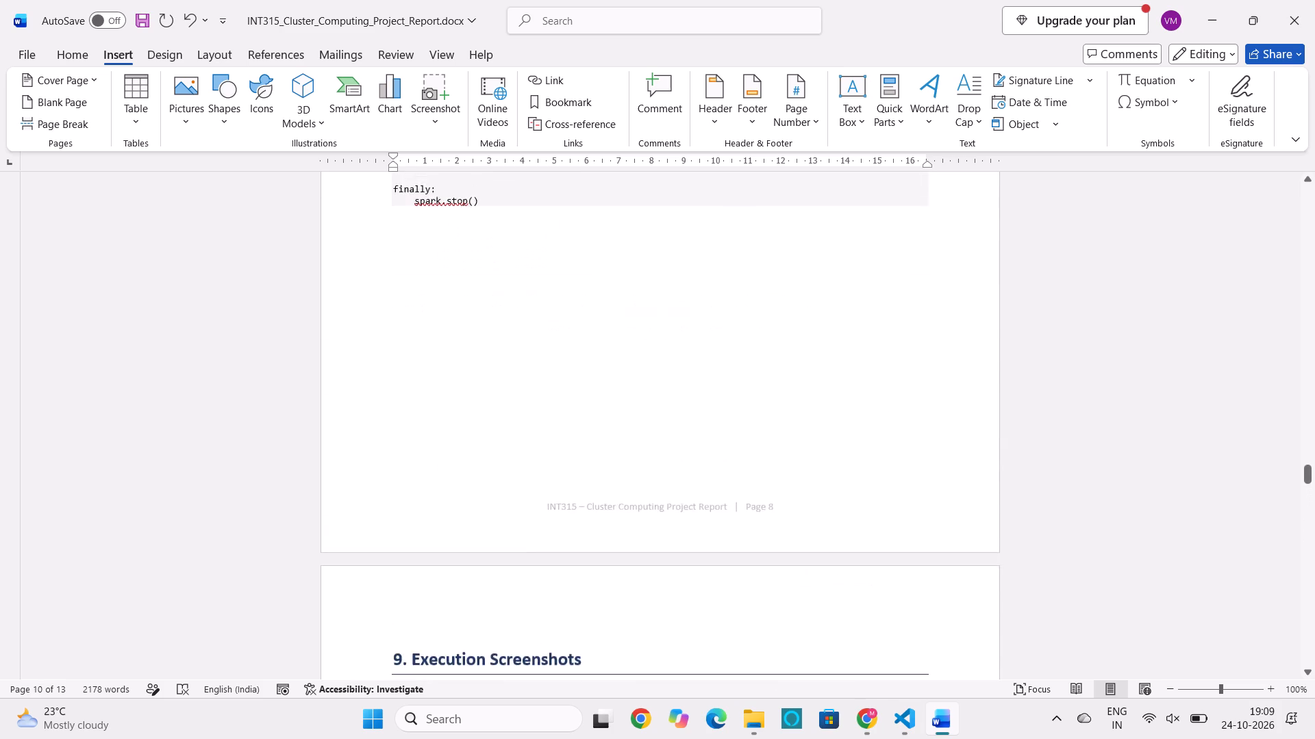
{"action": "scroll", "coordinate": [603, 467], "scroll_direction": "up", "scroll_amount": 1}
{"action": "scroll", "coordinate": [603, 467], "scroll_direction": "down", "scroll_amount": 13}
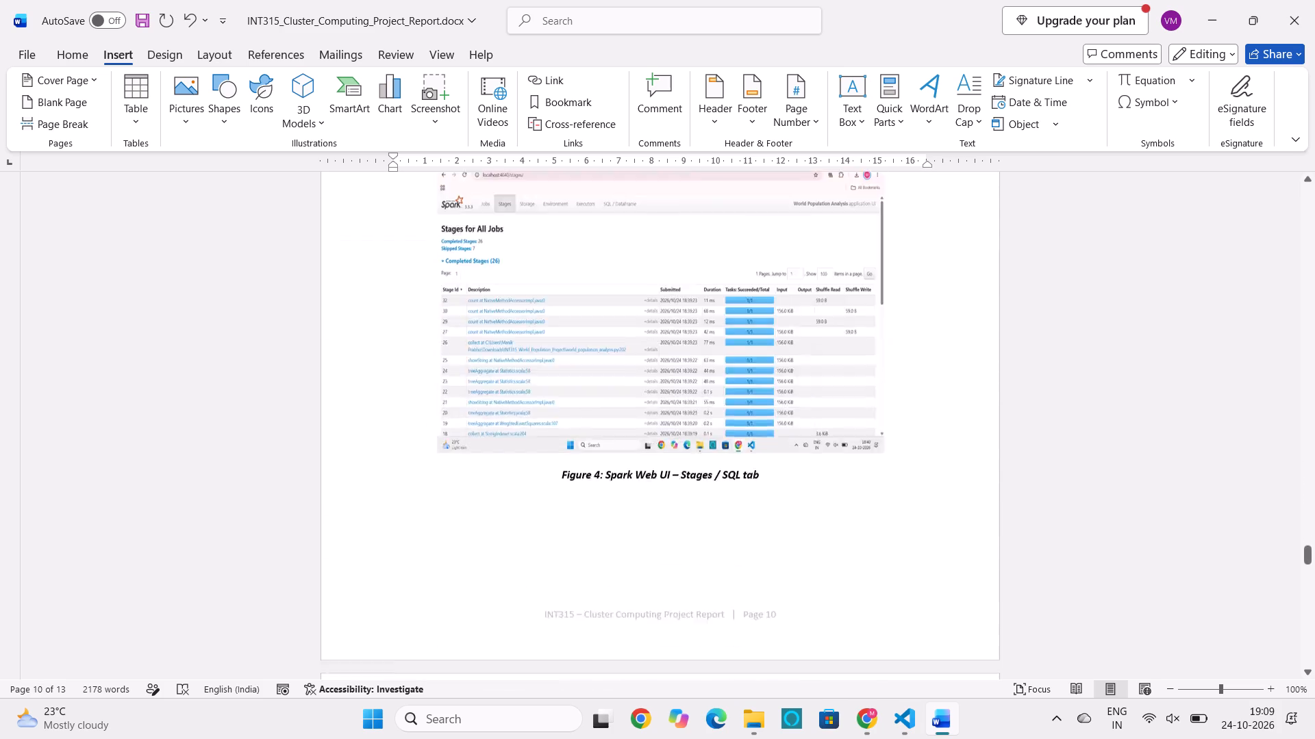
{"action": "scroll", "coordinate": [603, 467], "scroll_direction": "down", "scroll_amount": 10}
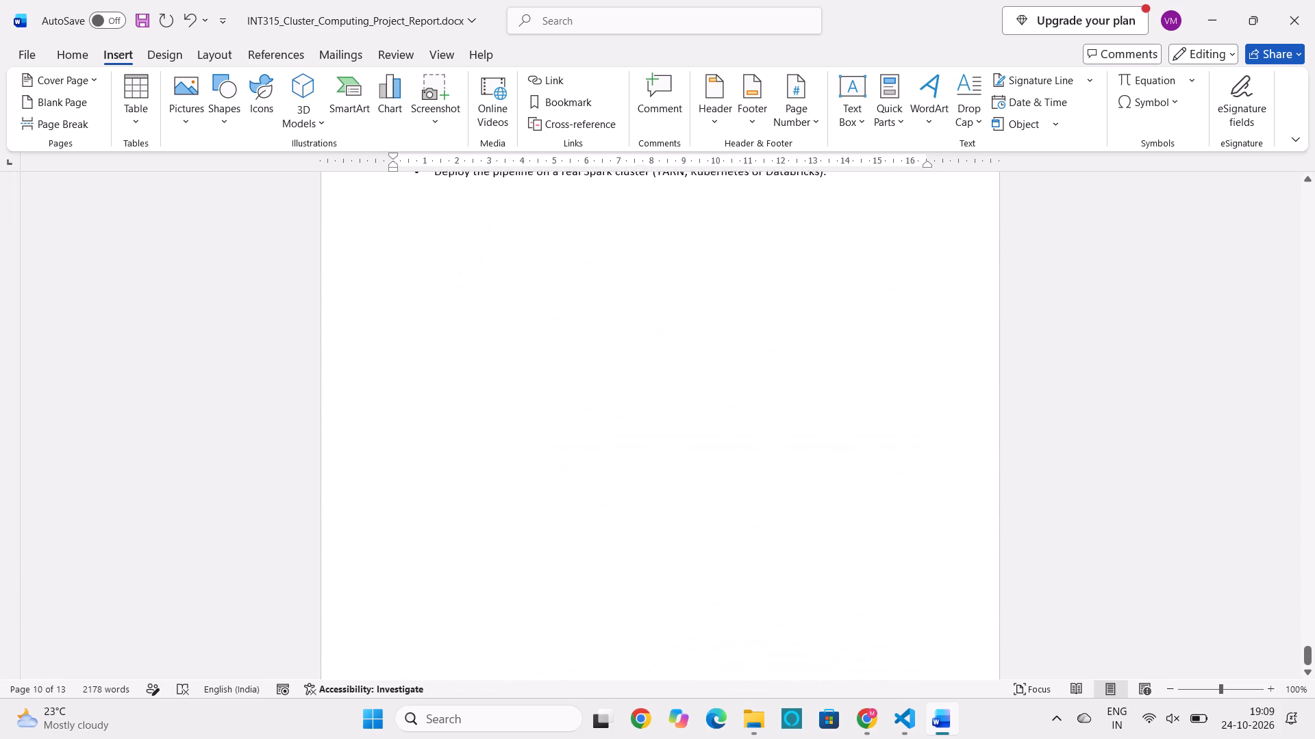
{"action": "scroll", "coordinate": [603, 467], "scroll_direction": "up", "scroll_amount": 7}
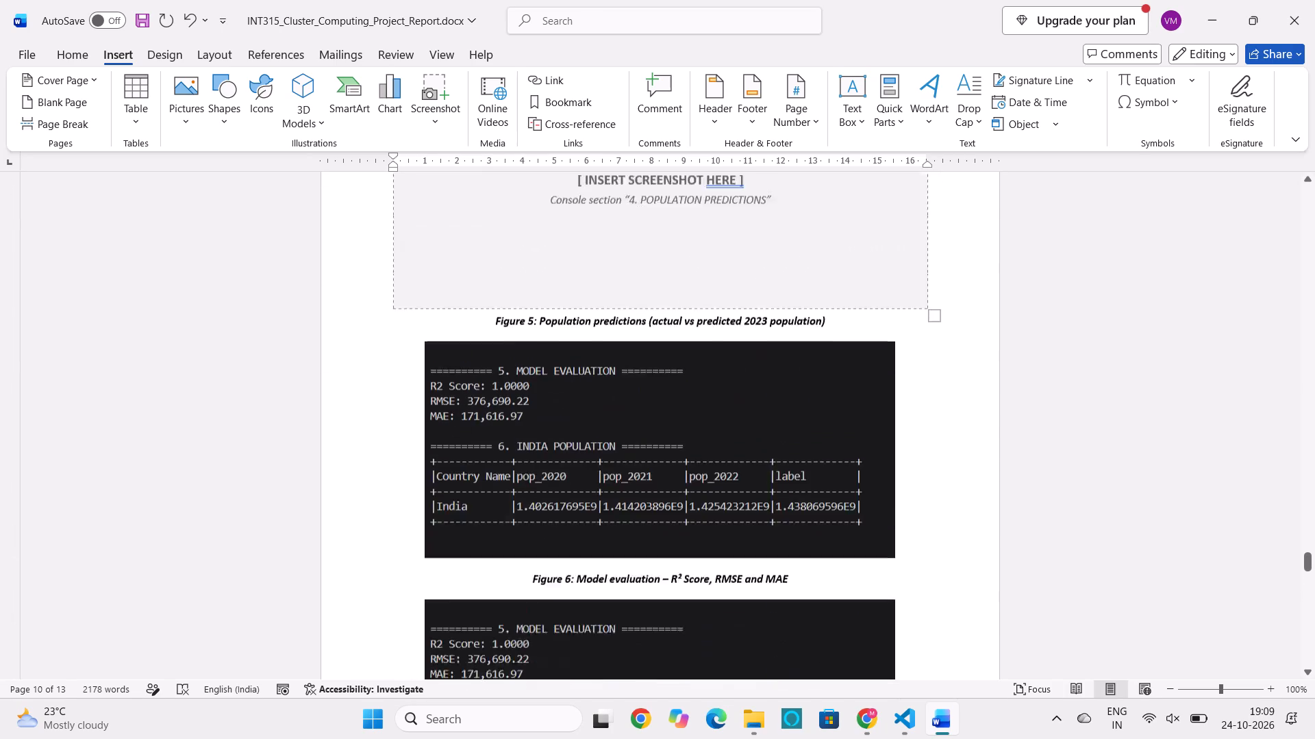
{"action": "scroll", "coordinate": [603, 467], "scroll_direction": "up", "scroll_amount": 1}
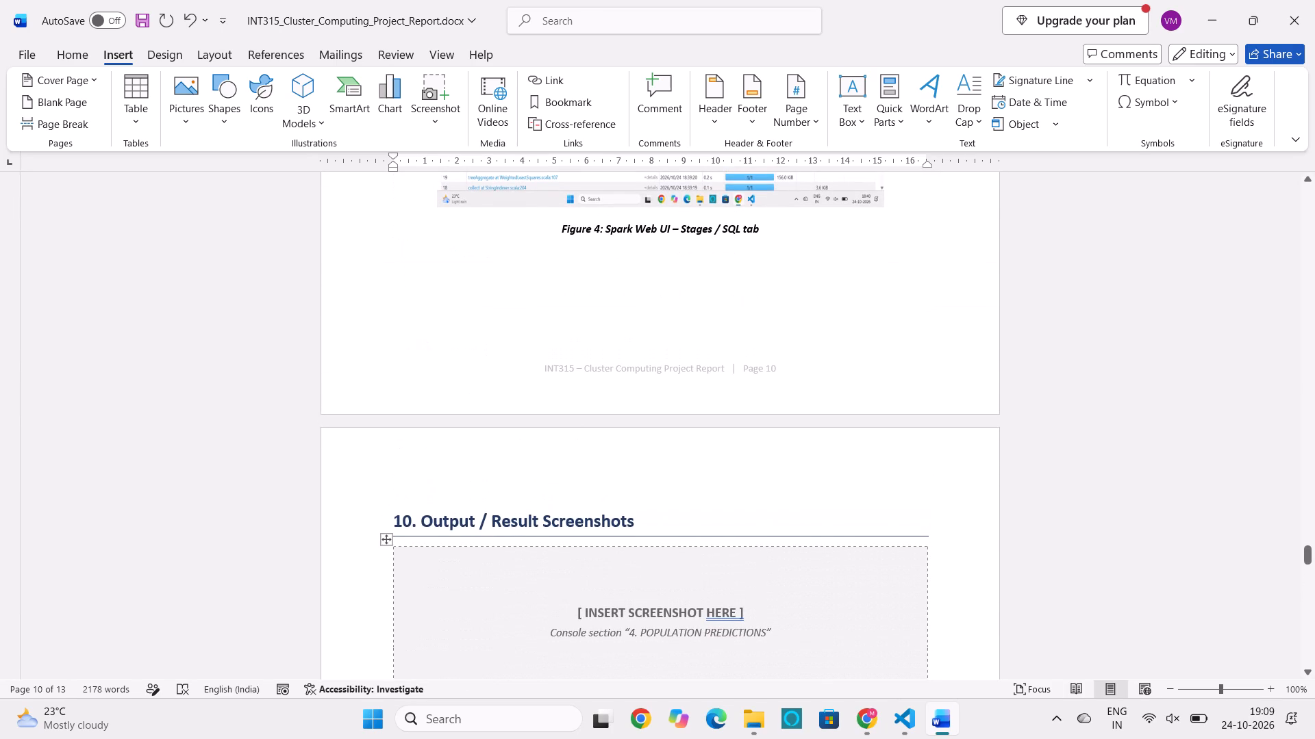
{"action": "scroll", "coordinate": [688, 522], "scroll_direction": "down", "scroll_amount": 1}
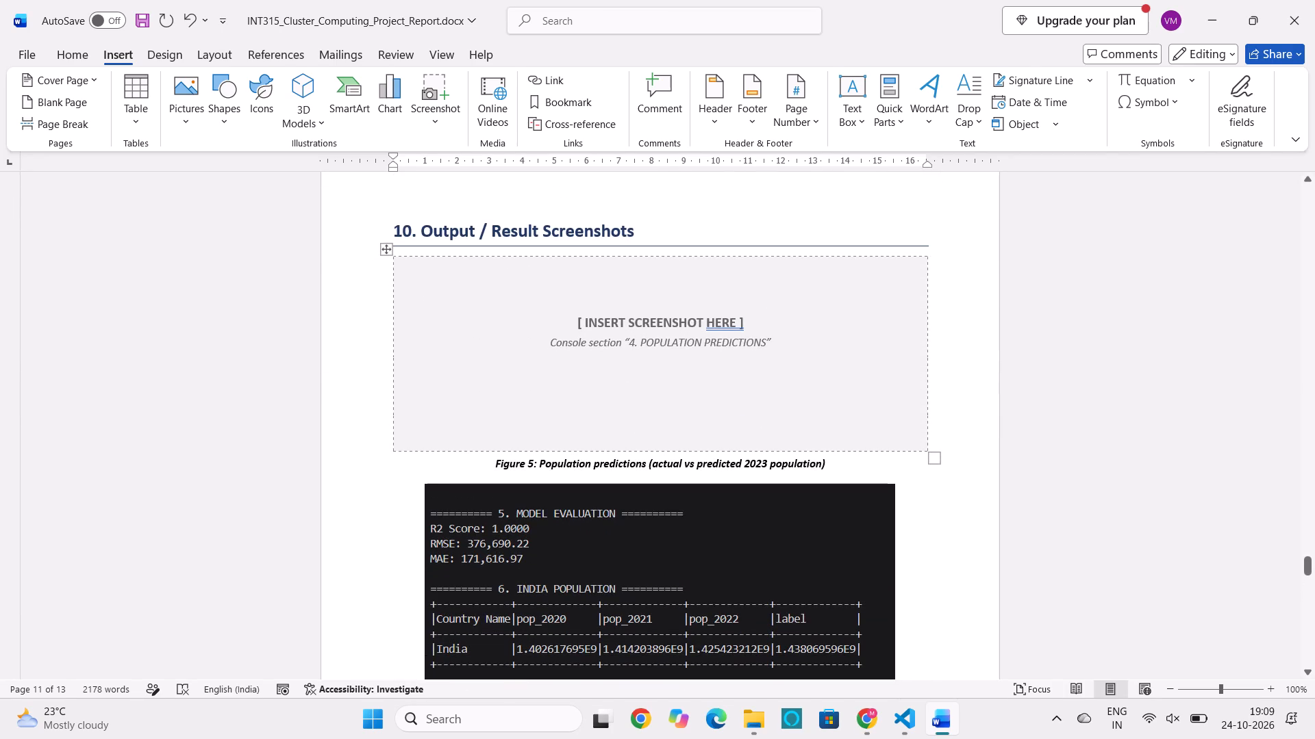
Switch to Visual Studio Code and examine the "4. PREDICTIONS" section of the terminal output.
{"action": "left_click", "coordinate": [895, 728]}
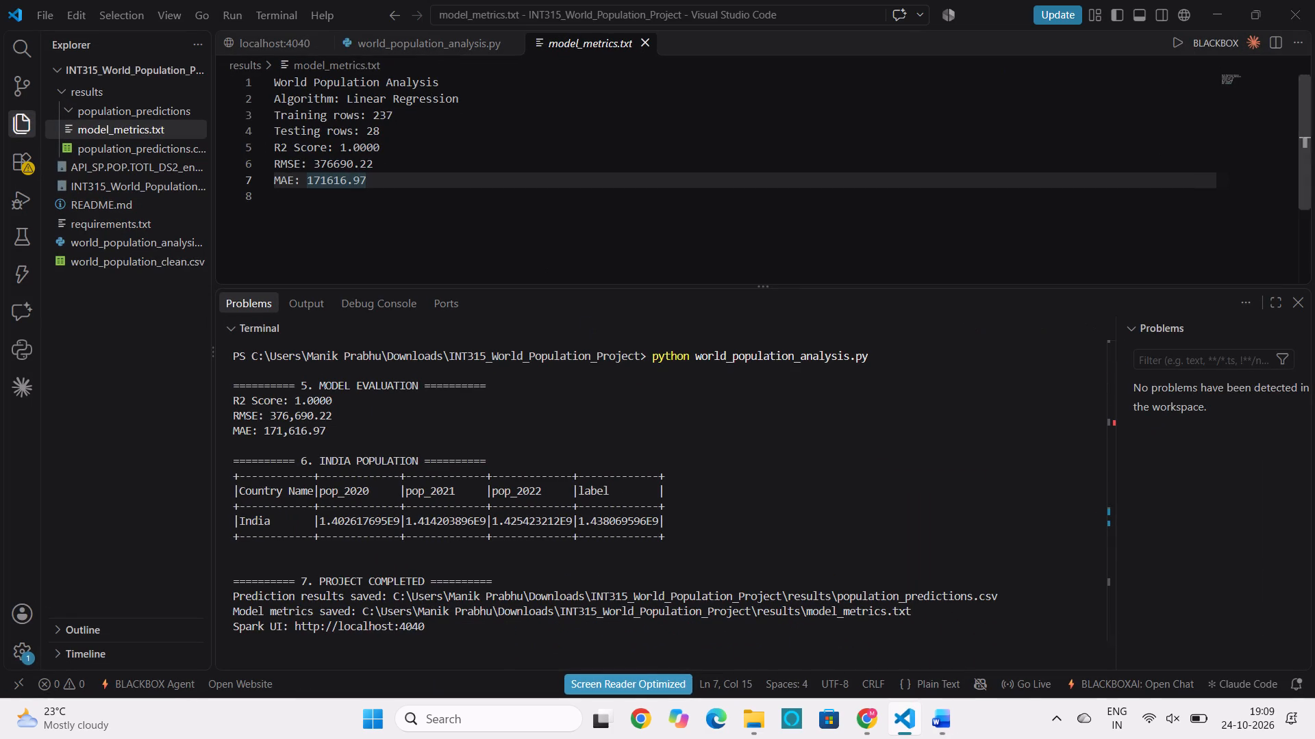
{"action": "scroll", "coordinate": [427, 474], "scroll_direction": "down", "scroll_amount": 1}
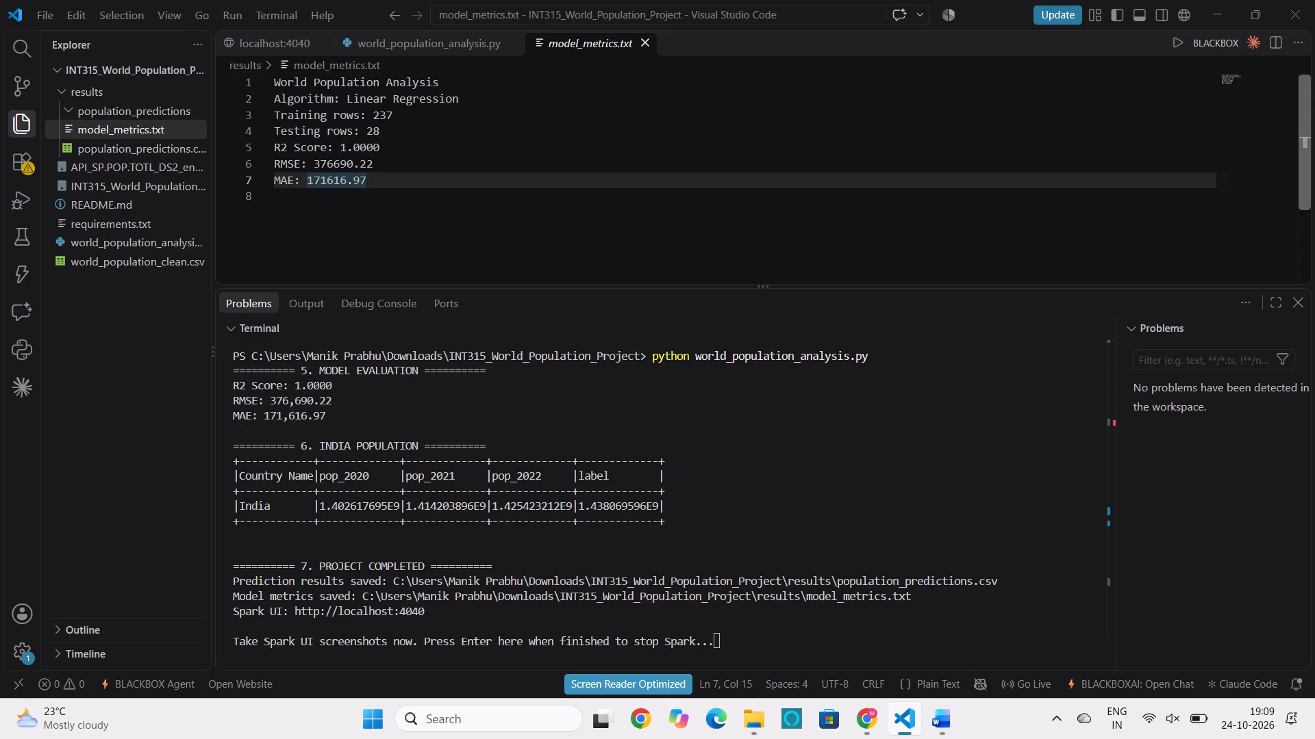
{"action": "scroll", "coordinate": [411, 493], "scroll_direction": "up", "scroll_amount": 2}
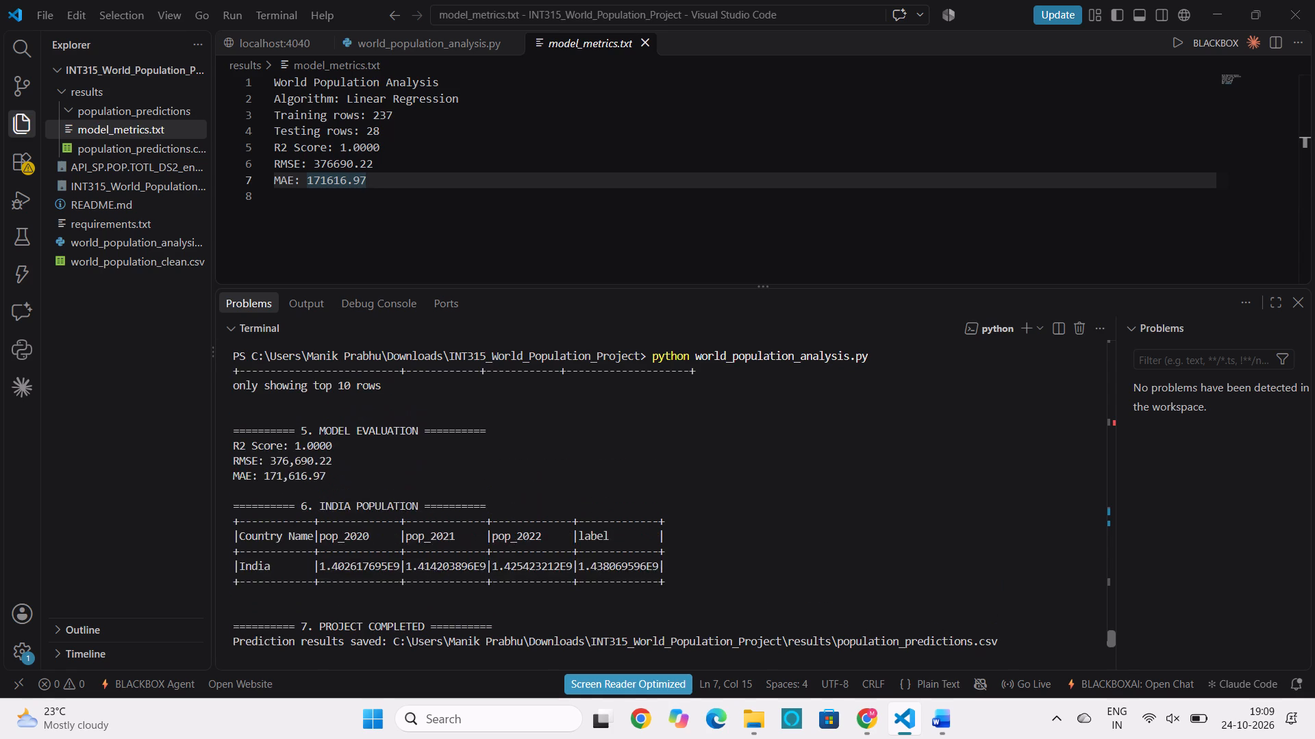
{"action": "scroll", "coordinate": [411, 493], "scroll_direction": "up", "scroll_amount": 4}
{"action": "scroll", "coordinate": [411, 493], "scroll_direction": "down", "scroll_amount": 4}
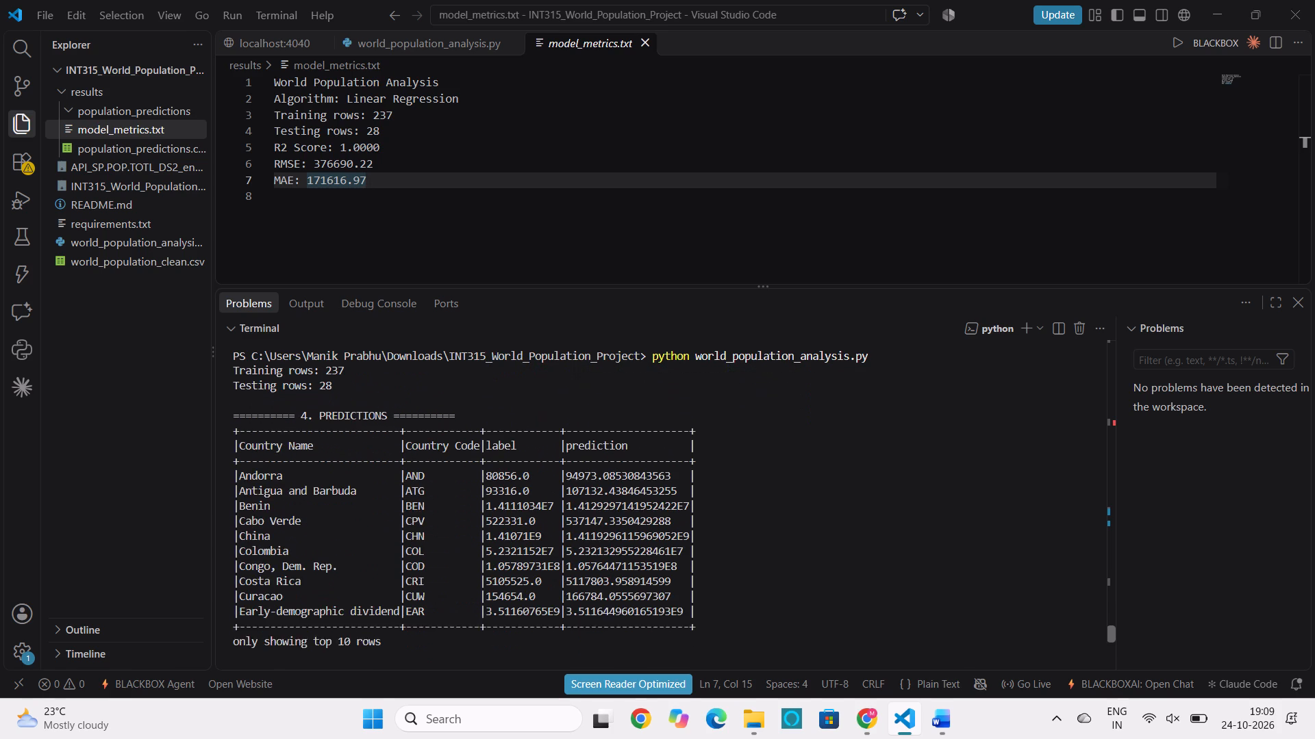
{"action": "scroll", "coordinate": [411, 493], "scroll_direction": "down", "scroll_amount": 1}
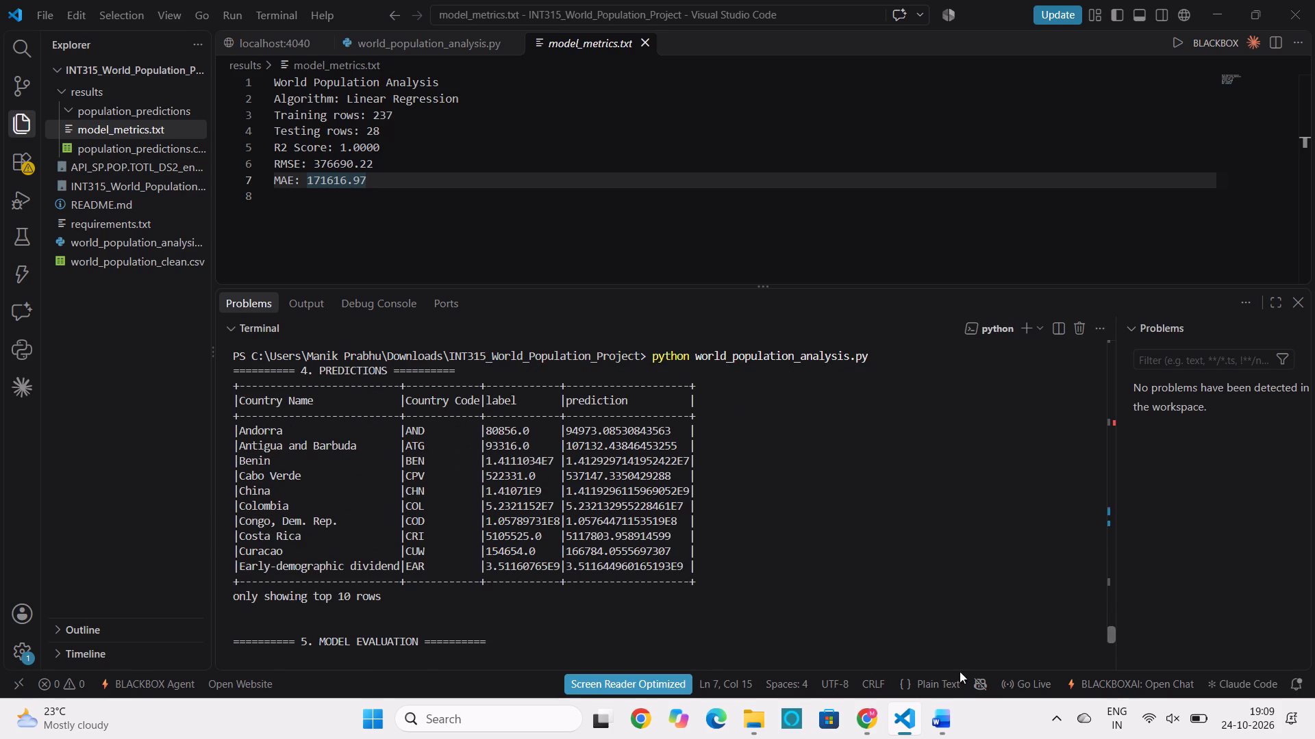
Return to Word and cut the placeholder box for console section "4. POPULATION PREDICTIONS" above the Figure 5 caption.
{"action": "left_click", "coordinate": [938, 729]}
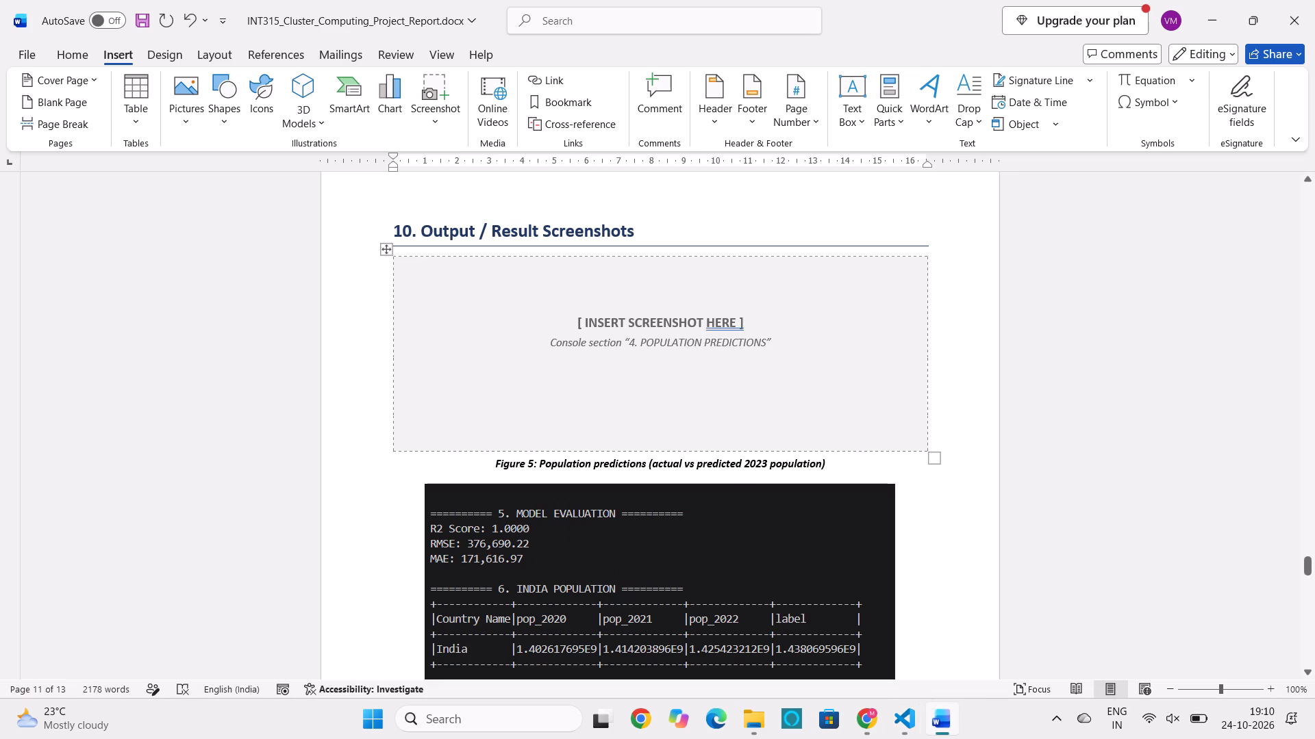
{"action": "right_click", "coordinate": [387, 252]}
{"action": "left_click", "coordinate": [466, 286]}
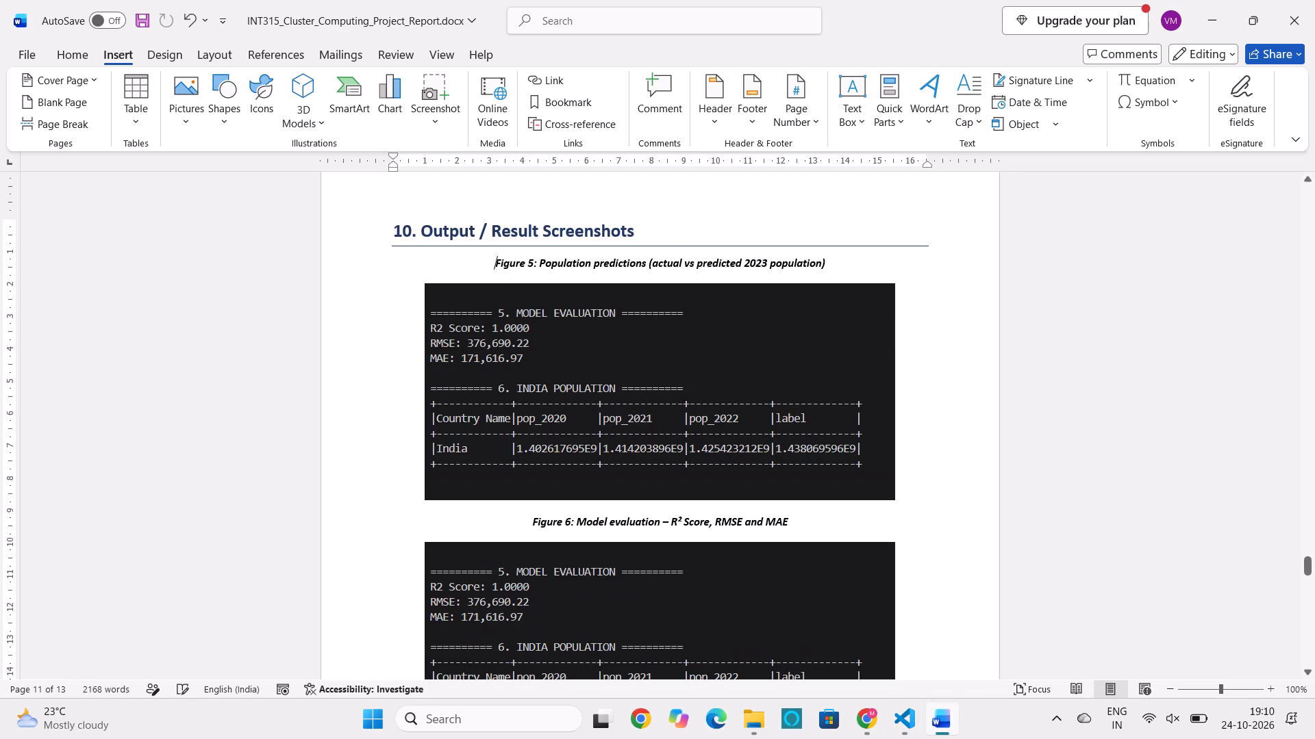
Insert Screenshot 2026-10-24 185752.png from the Screenshots folder on a new line above the Figure 5 caption.
{"action": "left_click", "coordinate": [940, 244]}
{"action": "left_click", "coordinate": [489, 263]}
{"action": "key", "text": "Return"}
{"action": "left_click", "coordinate": [592, 271]}
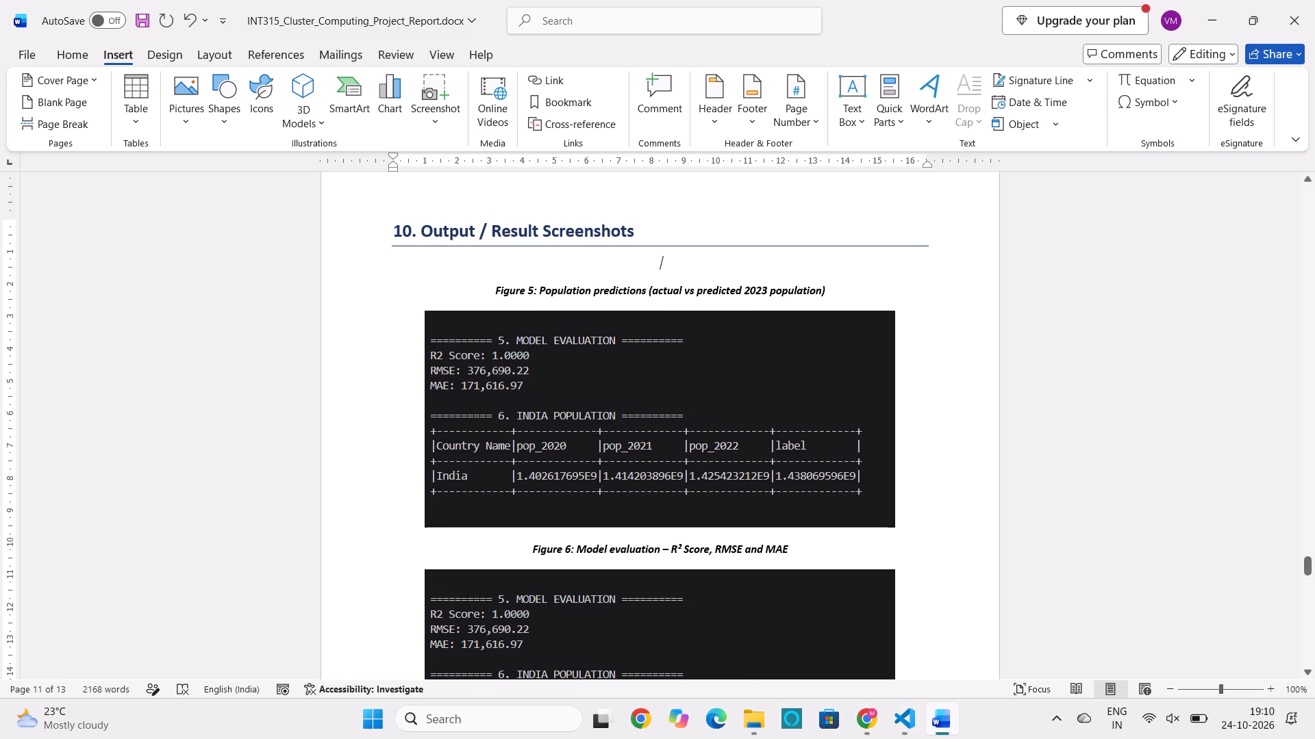
{"action": "left_click", "coordinate": [194, 118]}
{"action": "left_click", "coordinate": [249, 179]}
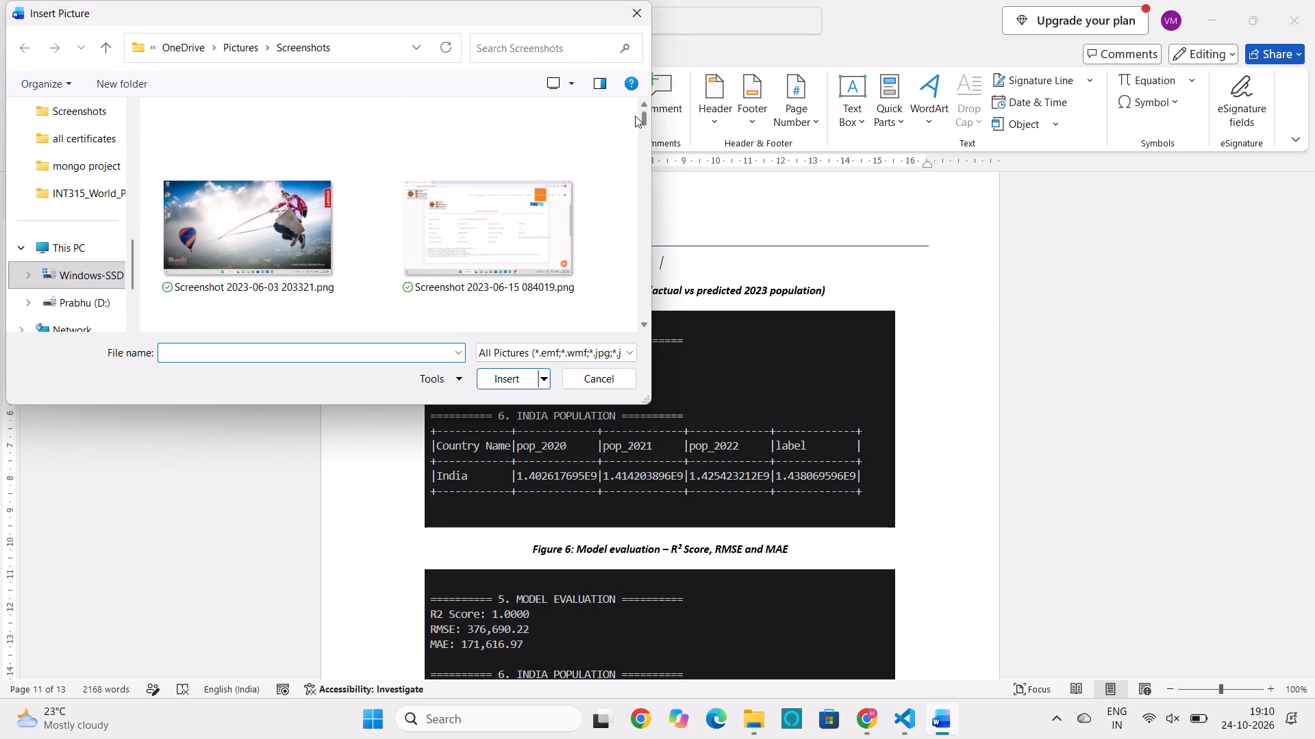
{"action": "left_click_drag", "start_coordinate": [644, 118], "coordinate": [647, 340]}
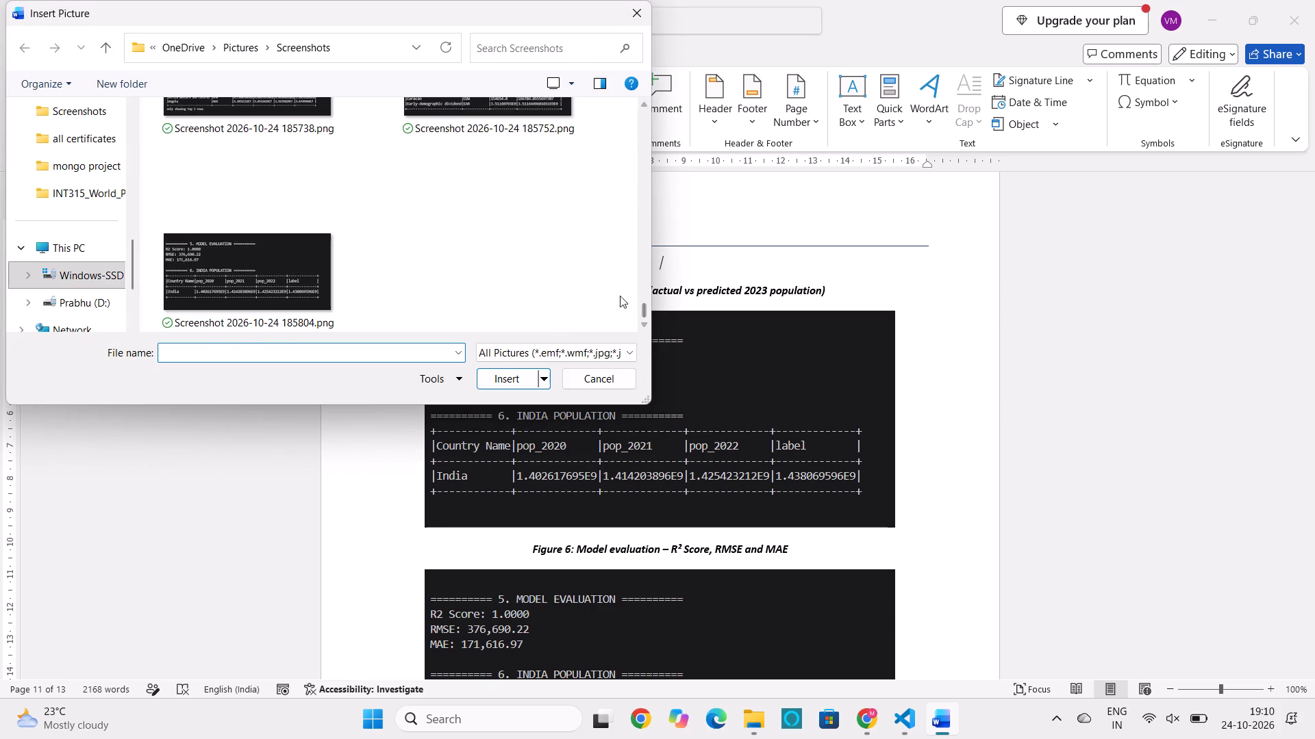
{"action": "scroll", "coordinate": [490, 232], "scroll_direction": "up", "scroll_amount": 1}
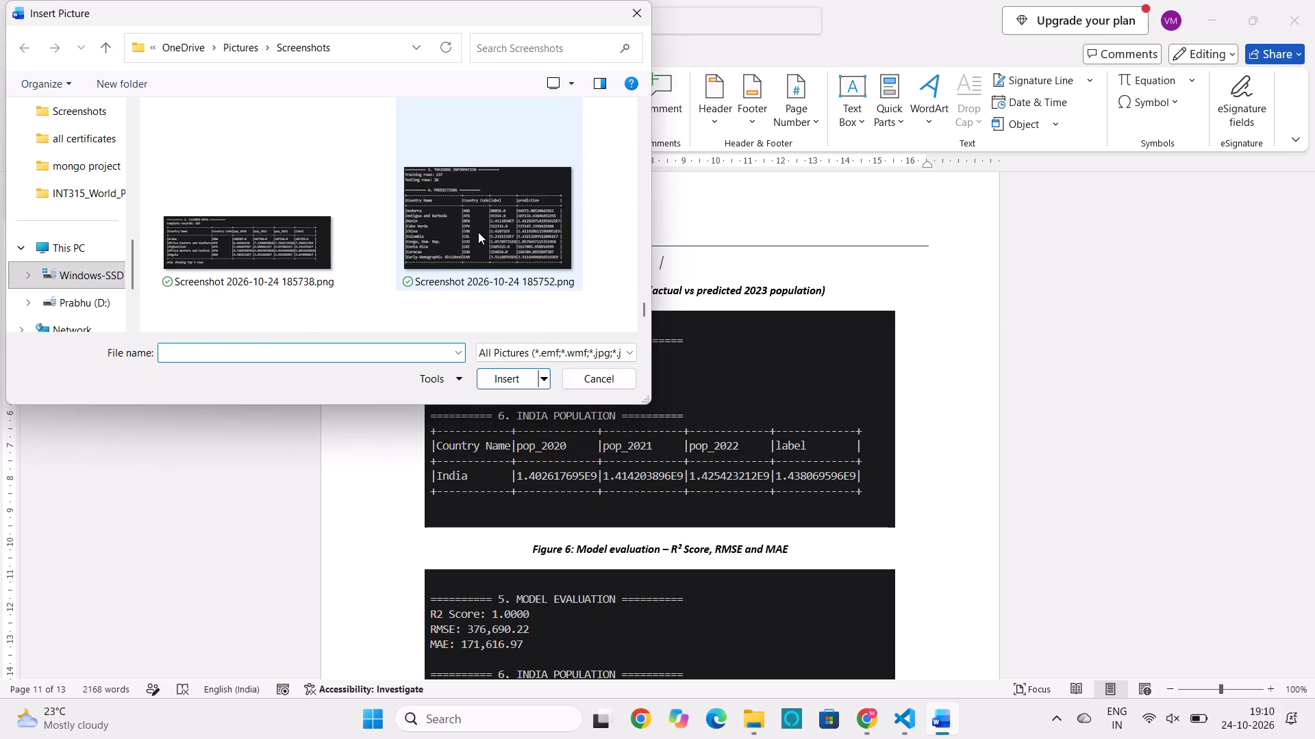
{"action": "left_click", "coordinate": [478, 229]}
{"action": "left_click", "coordinate": [503, 380]}
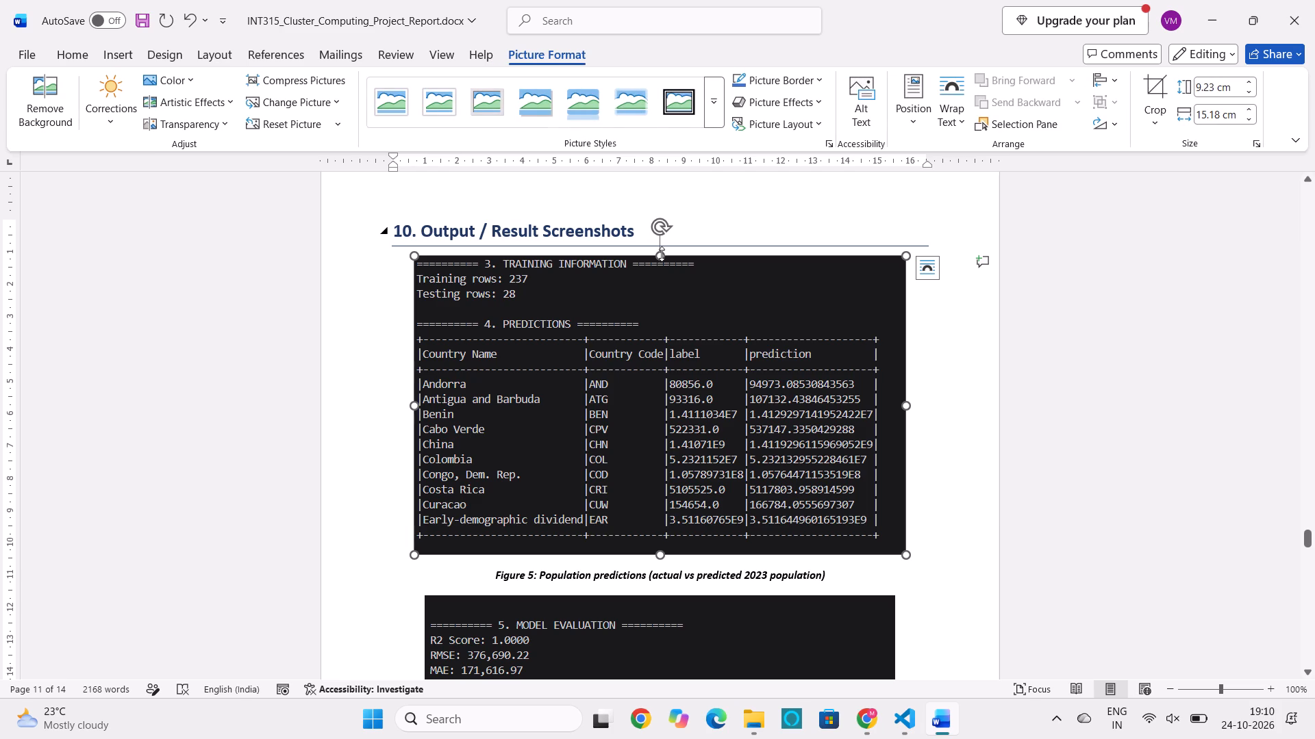
Reduce the height of the predictions picture above the Figure 5 caption, keeping its width.
{"action": "left_click_drag", "start_coordinate": [661, 253], "coordinate": [671, 300]}
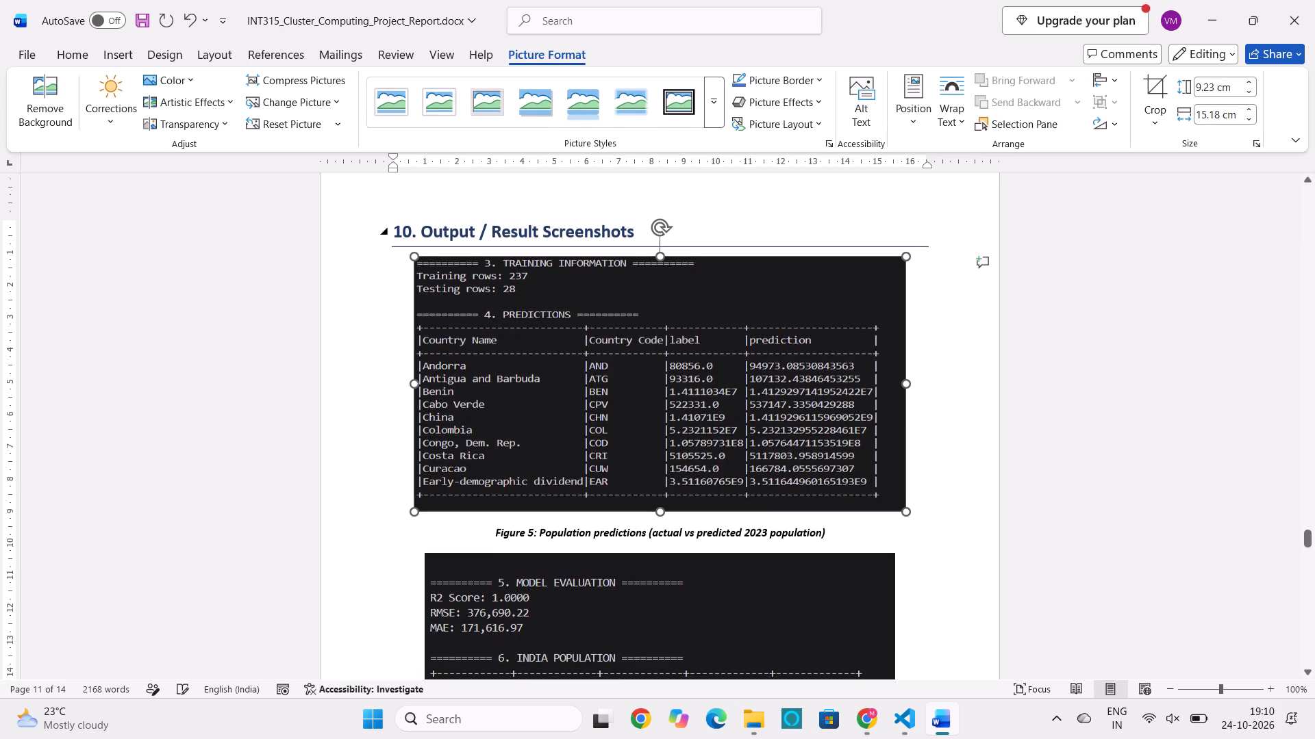
Reduce the height of the predictions picture above the Figure 5 caption to about 6.16 cm, keeping its width.
{"action": "scroll", "coordinate": [662, 416], "scroll_direction": "down", "scroll_amount": 3}
{"action": "scroll", "coordinate": [662, 416], "scroll_direction": "up", "scroll_amount": 2}
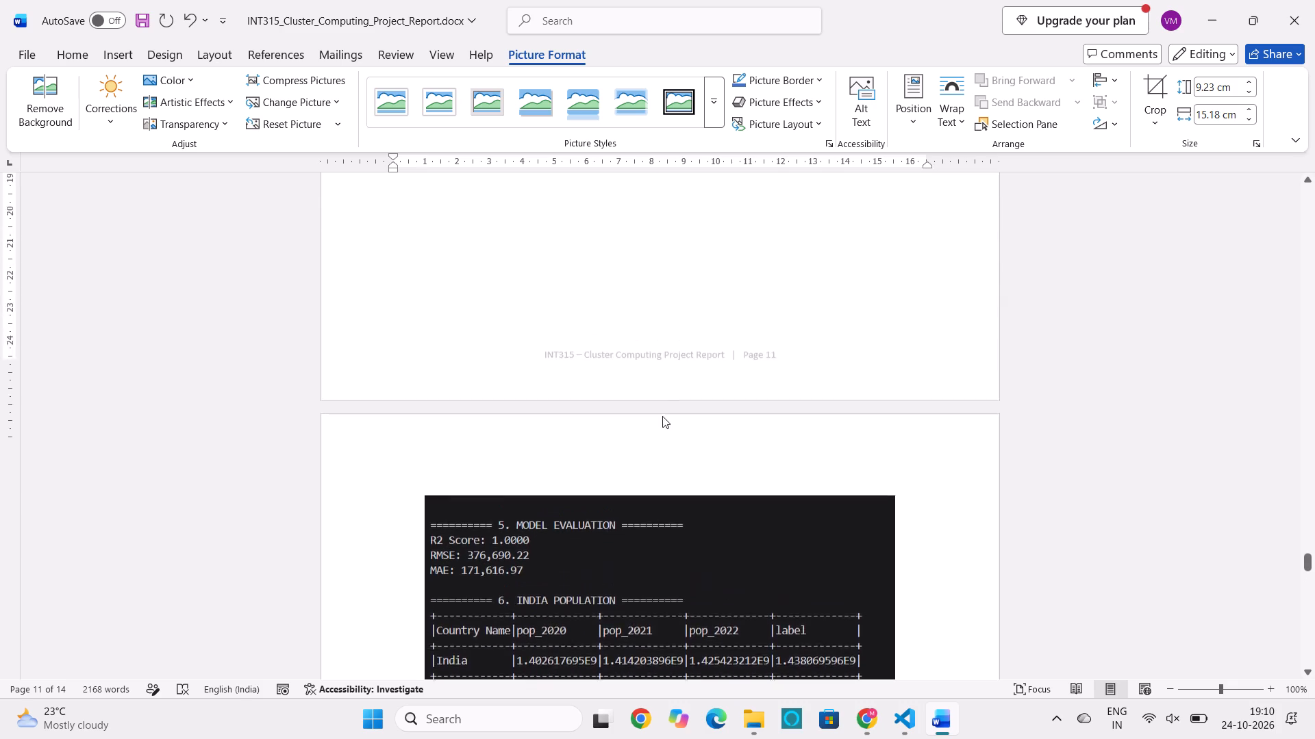
{"action": "scroll", "coordinate": [662, 416], "scroll_direction": "down", "scroll_amount": 1}
{"action": "scroll", "coordinate": [662, 416], "scroll_direction": "up", "scroll_amount": 2}
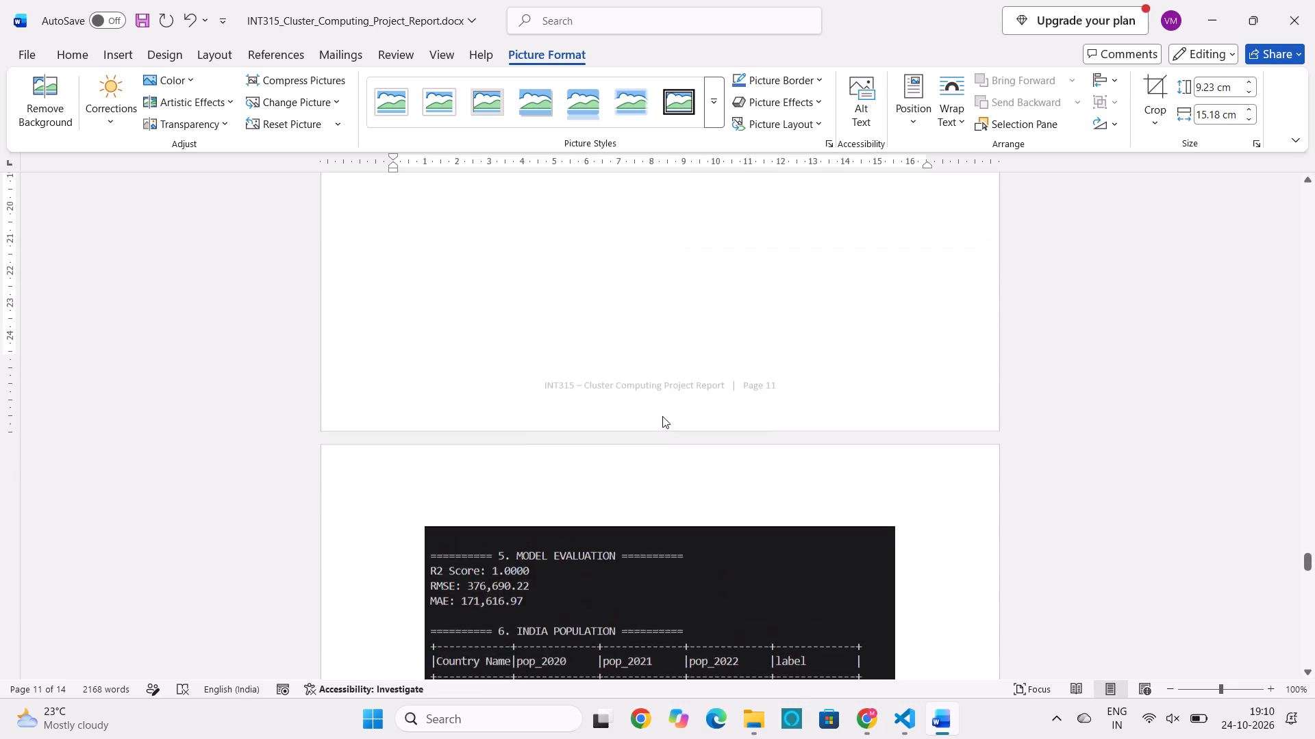
{"action": "scroll", "coordinate": [662, 416], "scroll_direction": "up", "scroll_amount": 1}
{"action": "scroll", "coordinate": [662, 416], "scroll_direction": "down", "scroll_amount": 1}
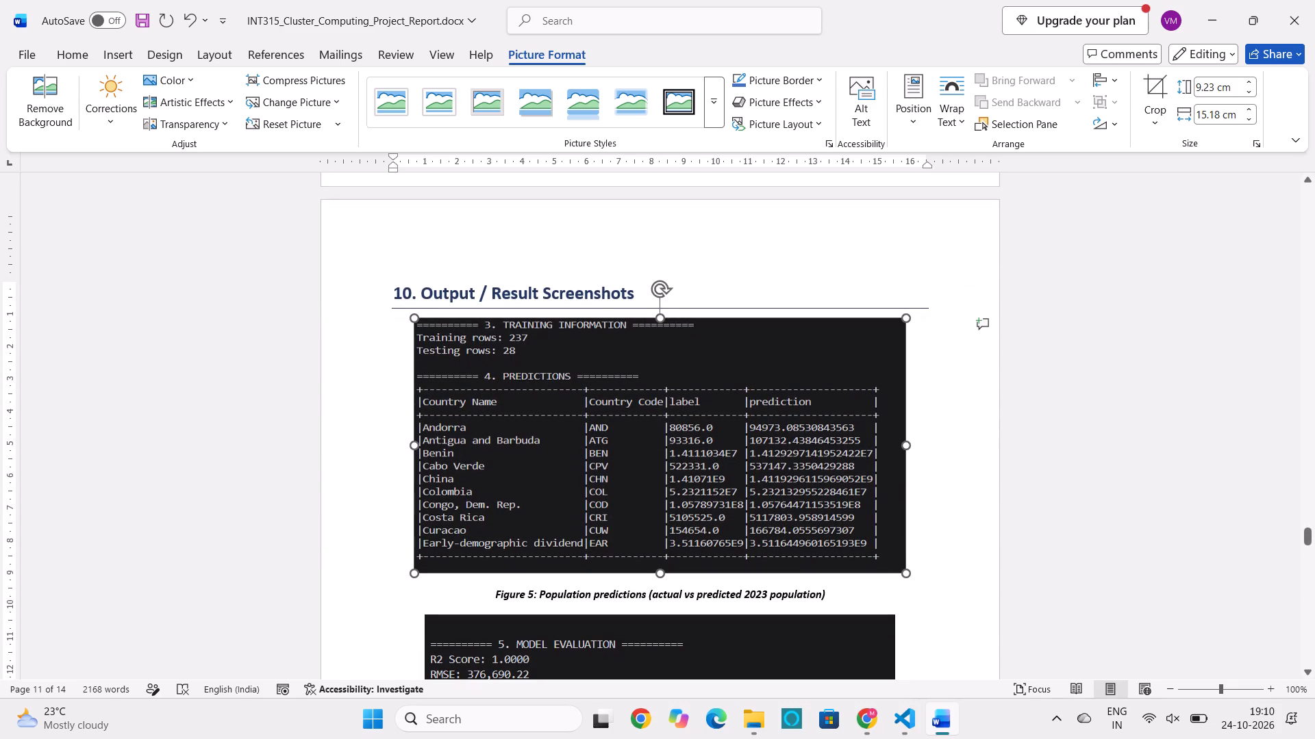
{"action": "left_click_drag", "start_coordinate": [660, 317], "coordinate": [681, 374]}
{"action": "scroll", "coordinate": [681, 374], "scroll_direction": "down", "scroll_amount": 4}
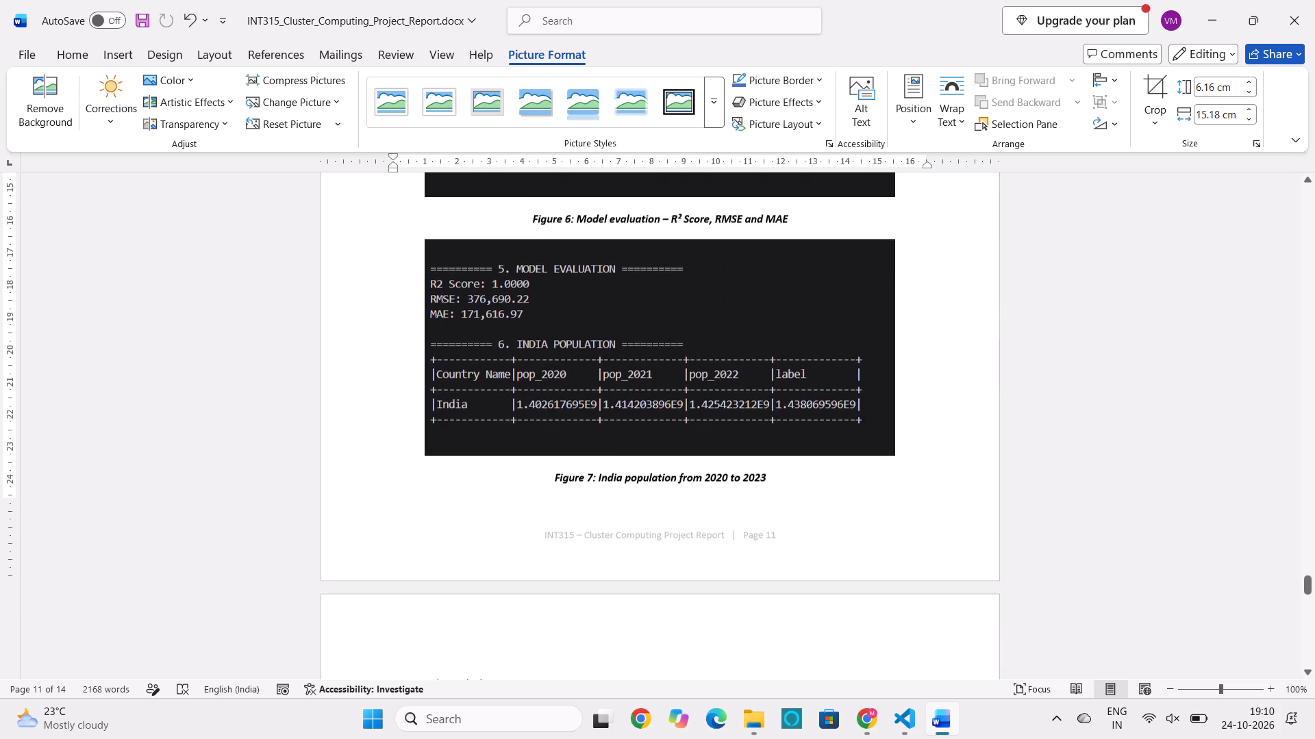
Review the report's page layout, from the section 10 figures back through the workflow summary, source code and section 9 screenshots.
{"action": "scroll", "coordinate": [681, 374], "scroll_direction": "up", "scroll_amount": 5}
{"action": "scroll", "coordinate": [681, 374], "scroll_direction": "down", "scroll_amount": 1}
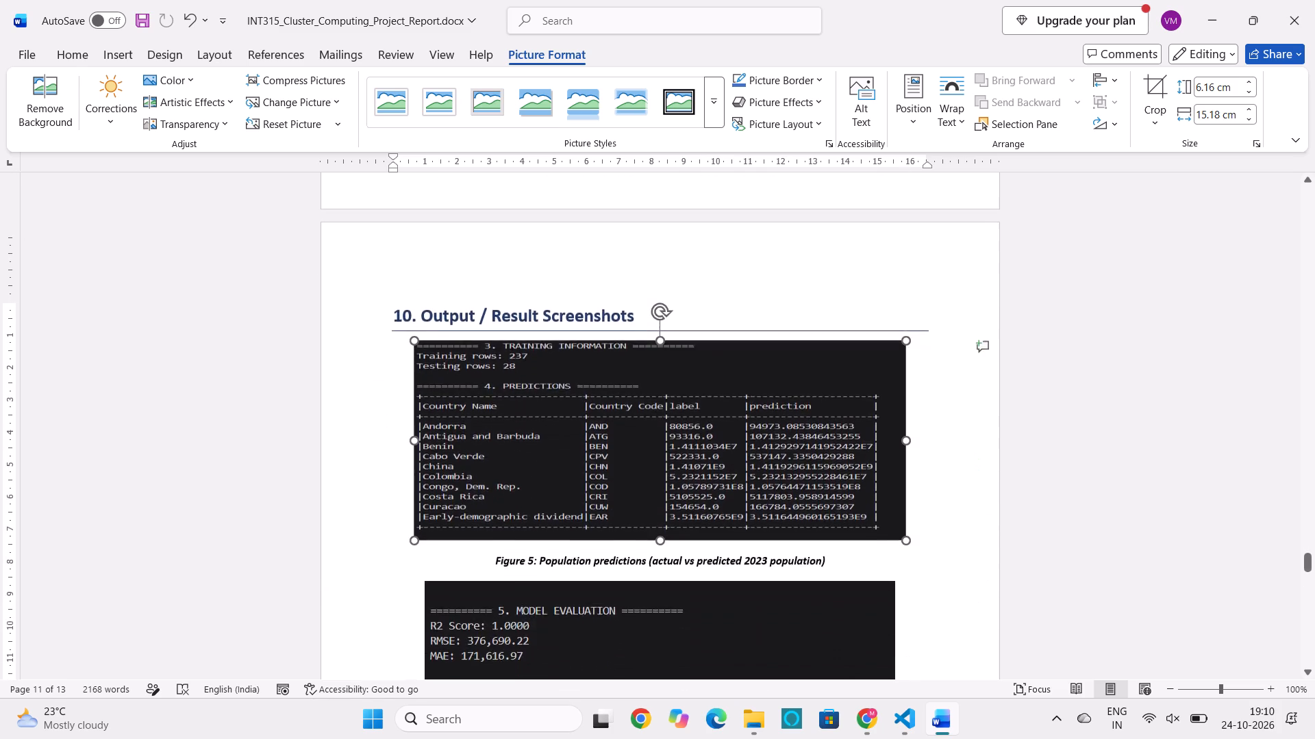
{"action": "scroll", "coordinate": [681, 374], "scroll_direction": "down", "scroll_amount": 10}
{"action": "scroll", "coordinate": [681, 374], "scroll_direction": "up", "scroll_amount": 1}
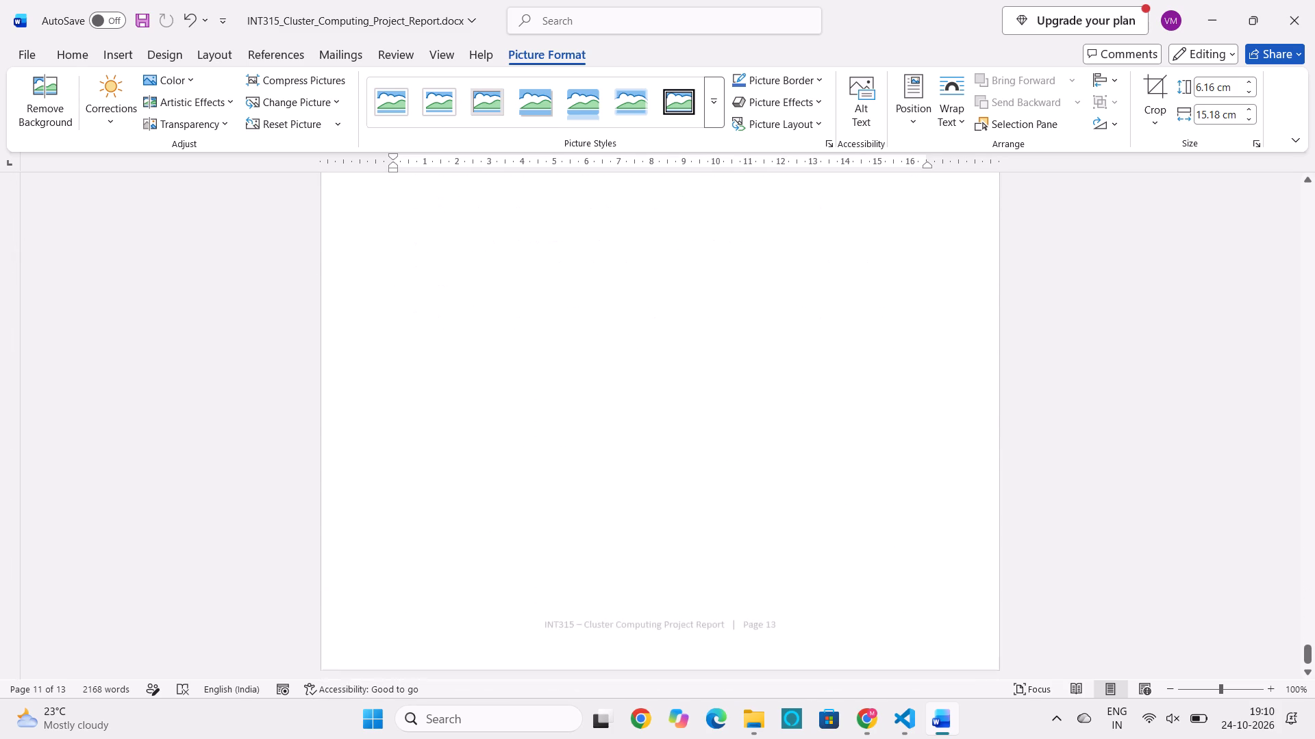
{"action": "scroll", "coordinate": [681, 374], "scroll_direction": "up", "scroll_amount": 5}
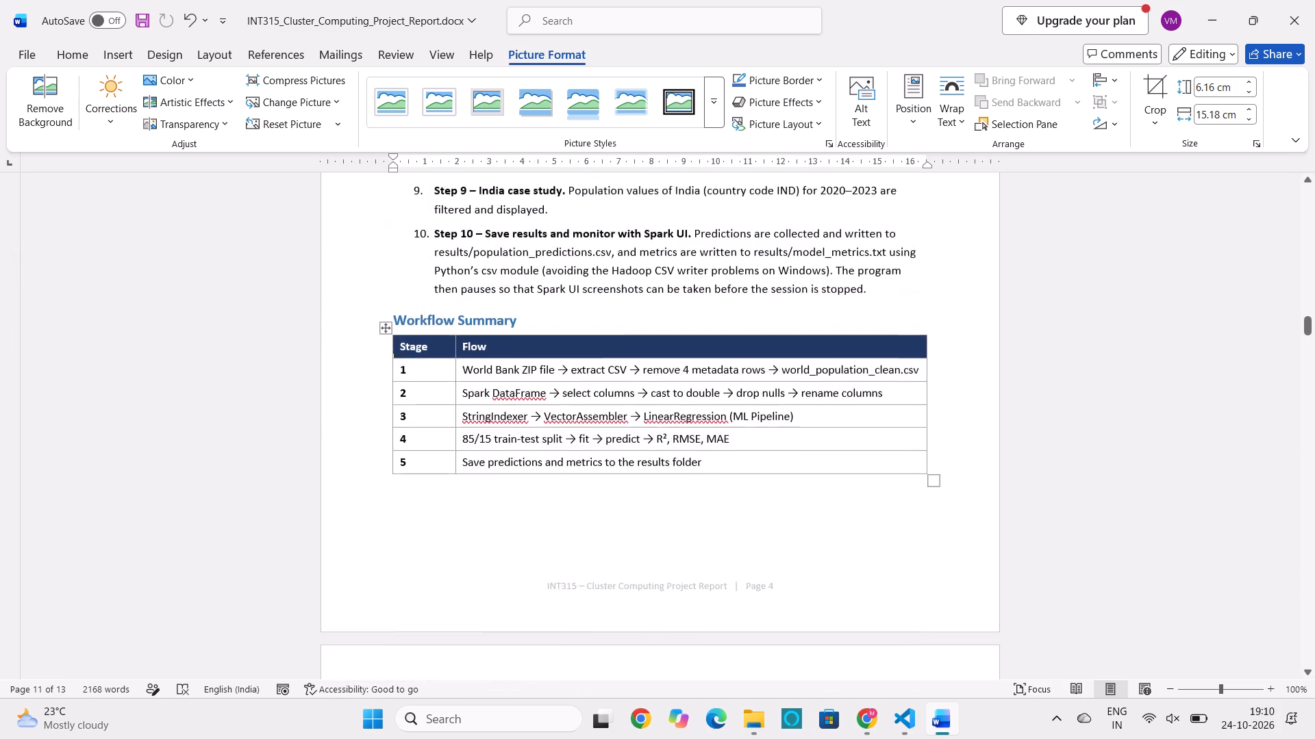
{"action": "scroll", "coordinate": [681, 374], "scroll_direction": "down", "scroll_amount": 2}
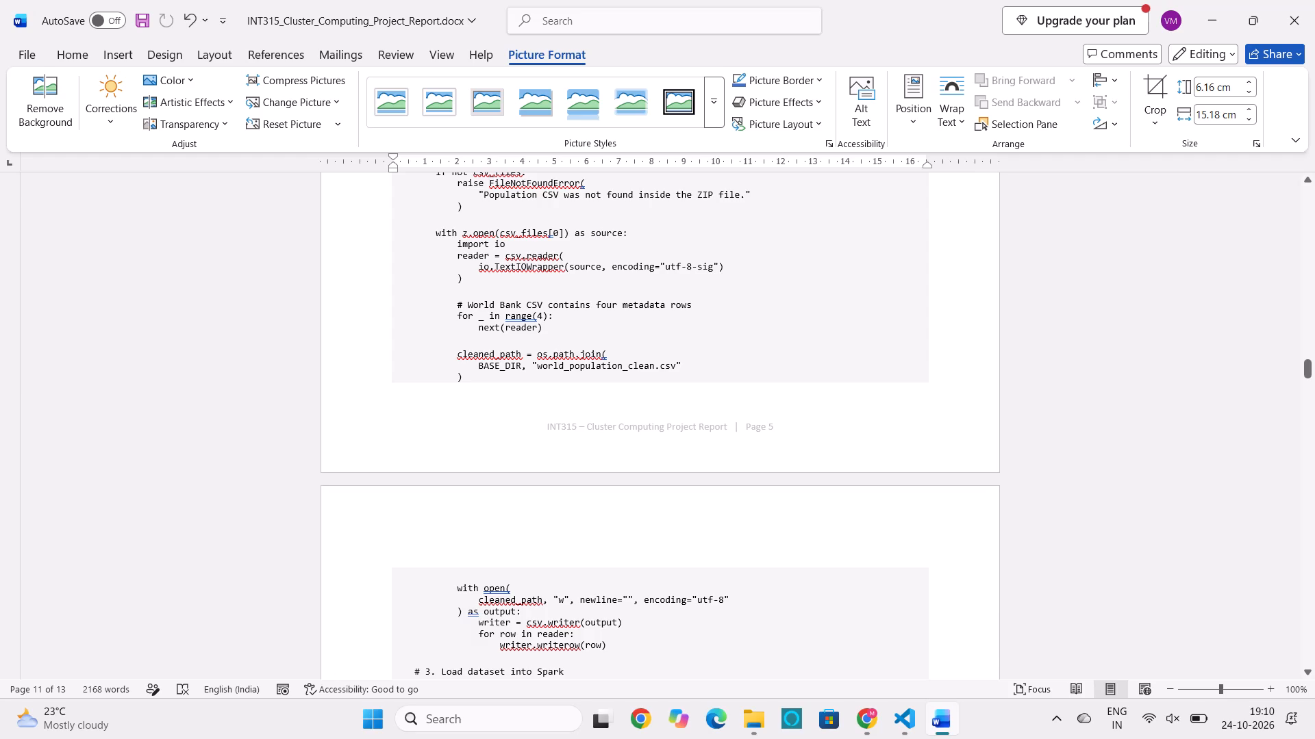
{"action": "scroll", "coordinate": [642, 369], "scroll_direction": "down", "scroll_amount": 6}
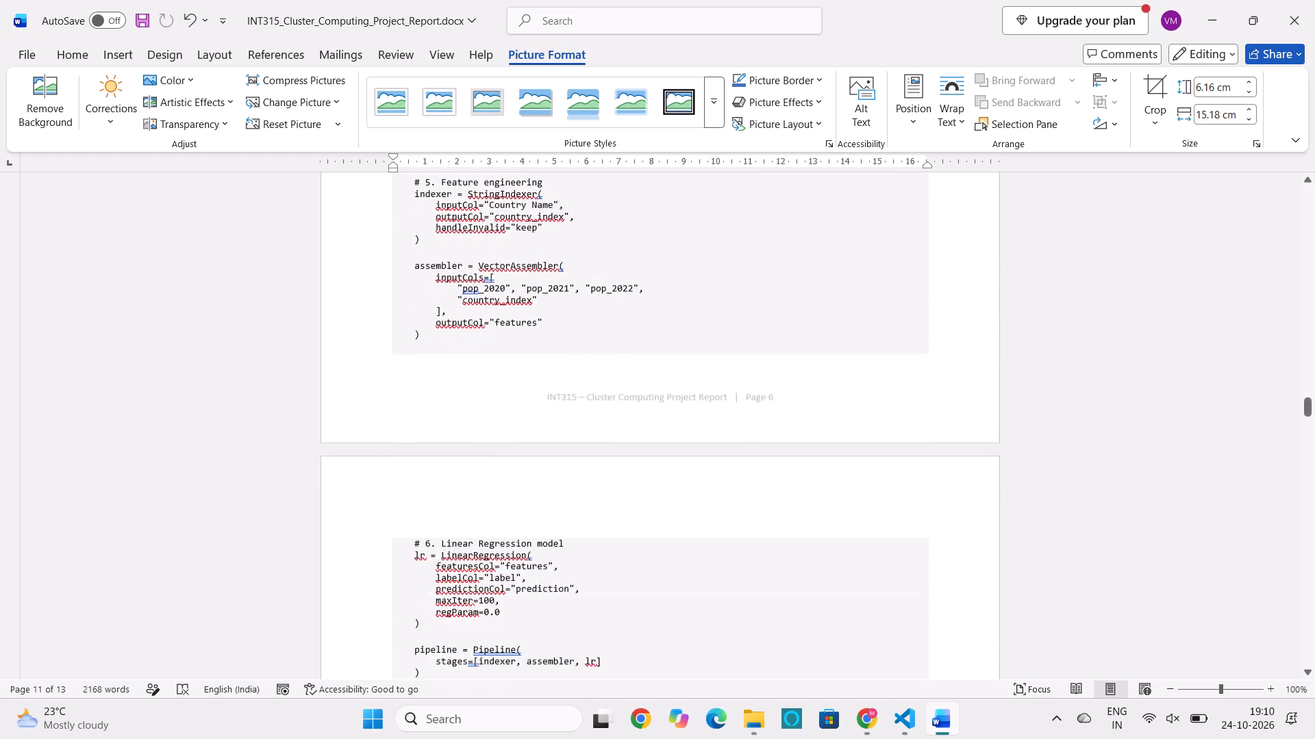
{"action": "scroll", "coordinate": [642, 369], "scroll_direction": "down", "scroll_amount": 9}
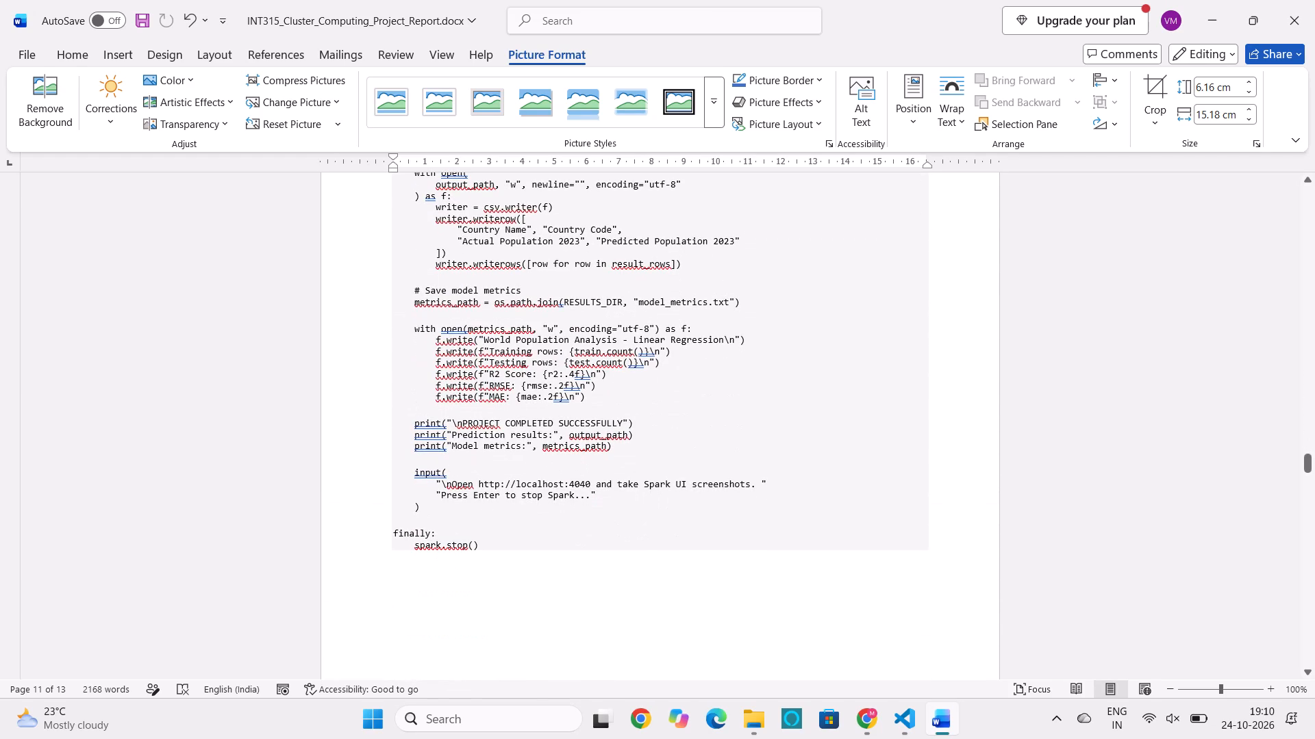
{"action": "scroll", "coordinate": [642, 369], "scroll_direction": "down", "scroll_amount": 4}
{"action": "scroll", "coordinate": [642, 369], "scroll_direction": "up", "scroll_amount": 1}
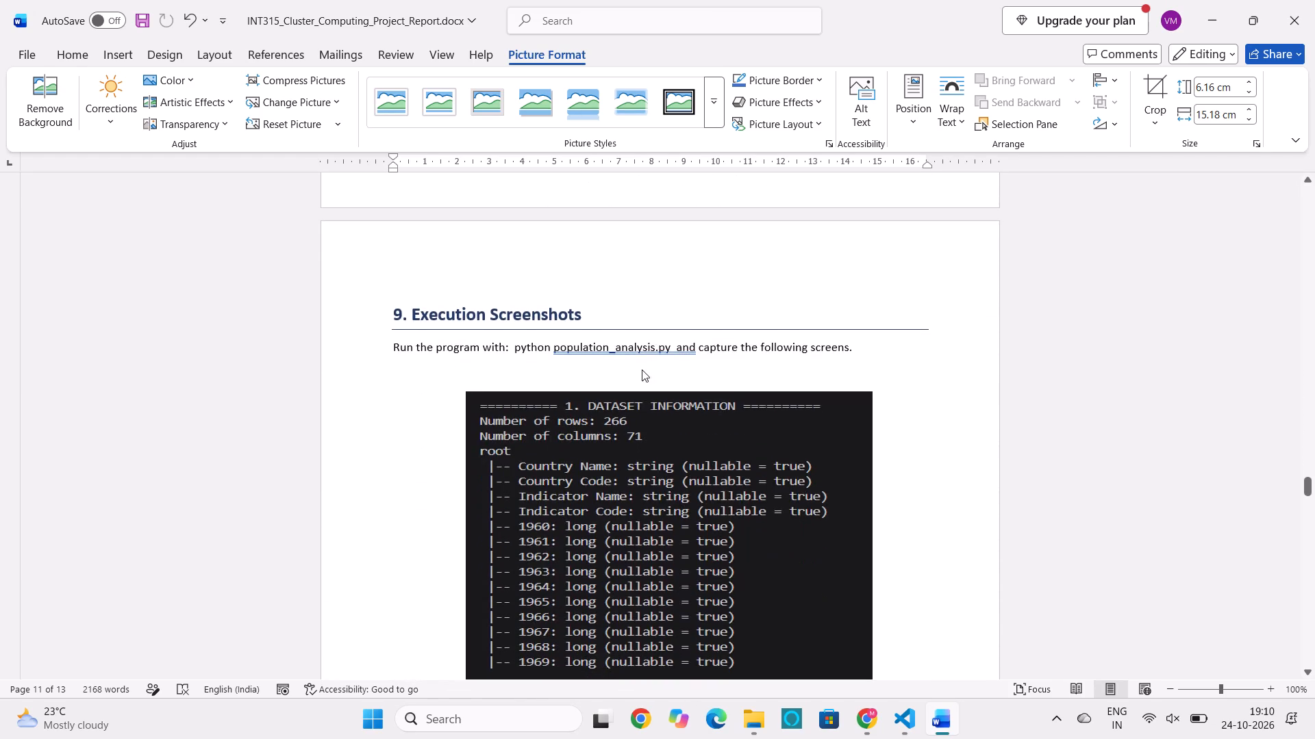
{"action": "scroll", "coordinate": [642, 369], "scroll_direction": "up", "scroll_amount": 4}
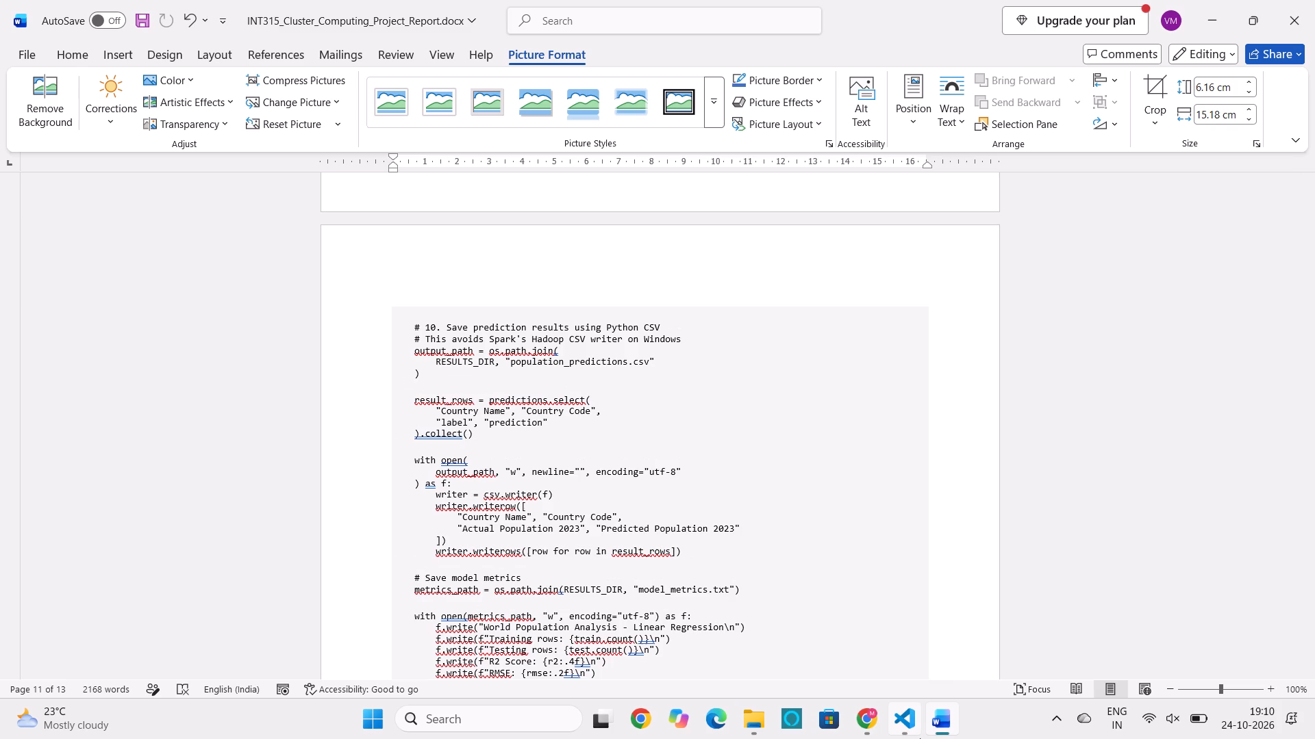
Switch to Visual Studio Code and examine the contents of population_predictions.csv and world_population_clean.csv.
{"action": "left_click", "coordinate": [917, 734]}
{"action": "scroll", "coordinate": [687, 396], "scroll_direction": "up", "scroll_amount": 1}
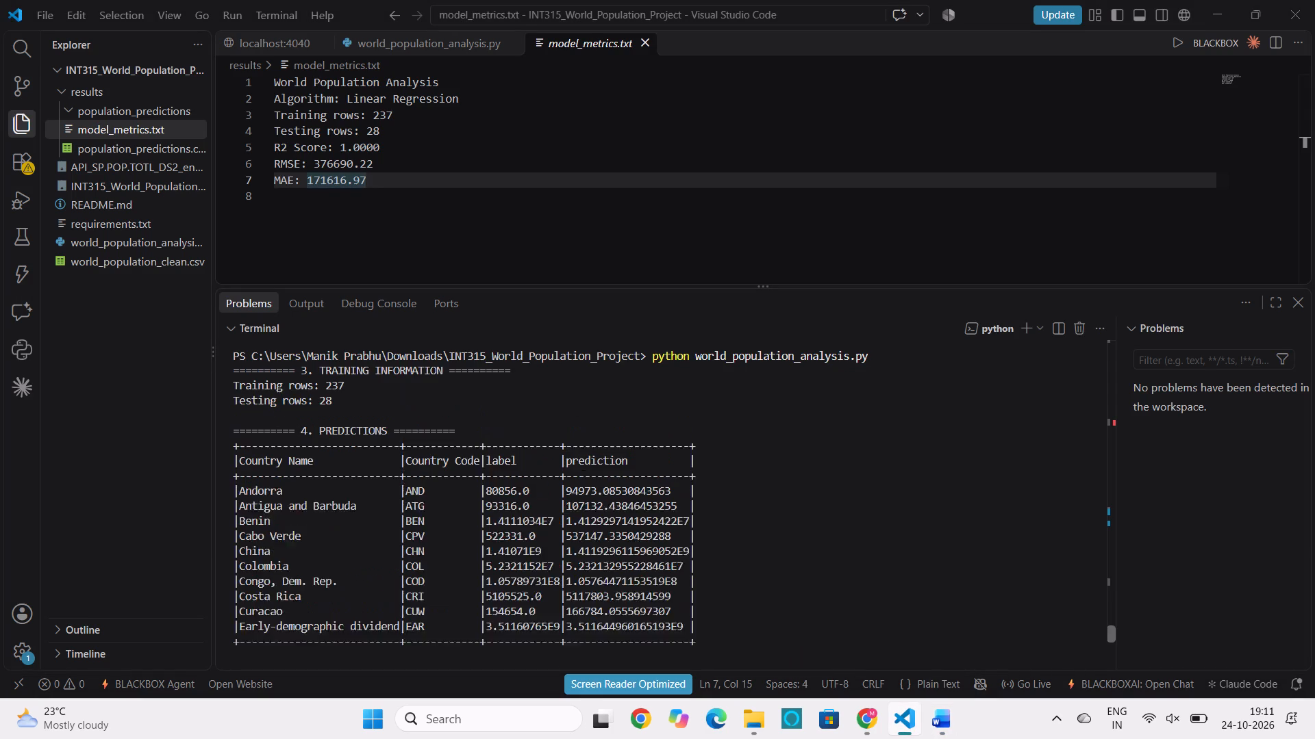
{"action": "scroll", "coordinate": [687, 396], "scroll_direction": "up", "scroll_amount": 1}
{"action": "left_click", "coordinate": [131, 142]}
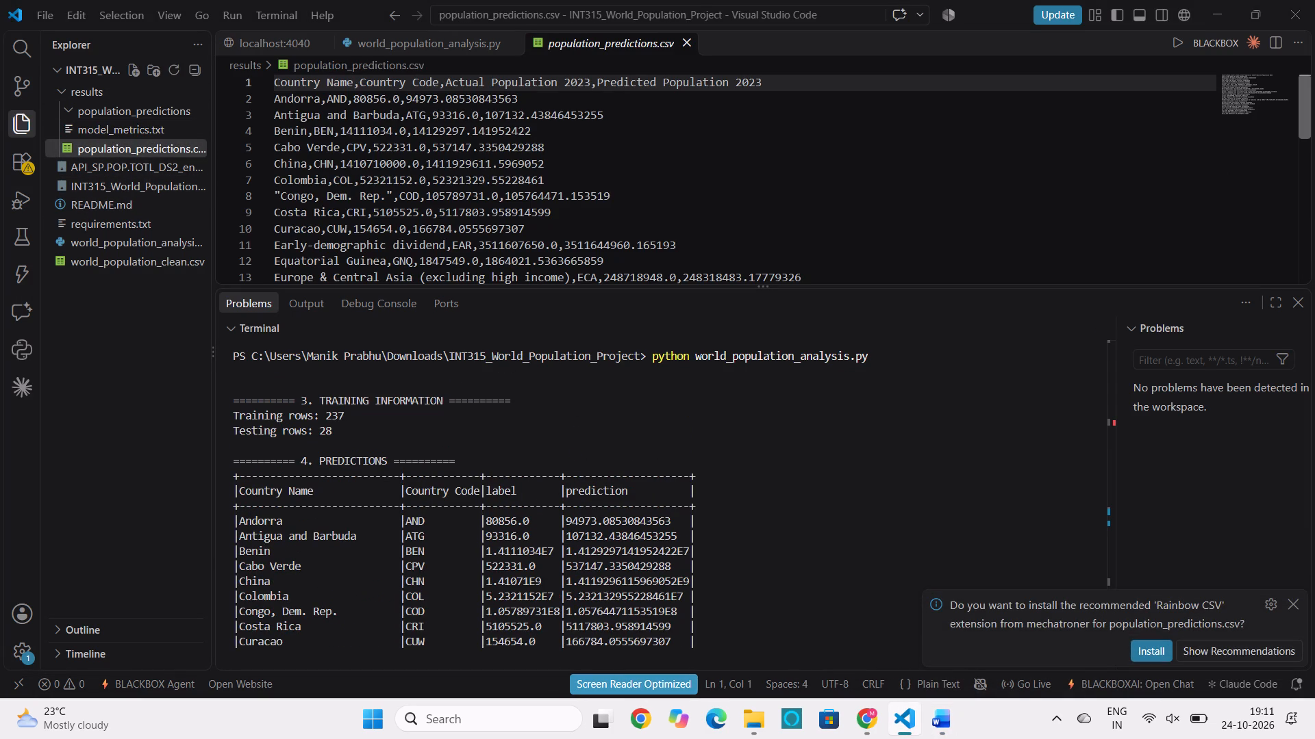
{"action": "scroll", "coordinate": [433, 200], "scroll_direction": "up", "scroll_amount": 2}
{"action": "scroll", "coordinate": [433, 200], "scroll_direction": "down", "scroll_amount": 5}
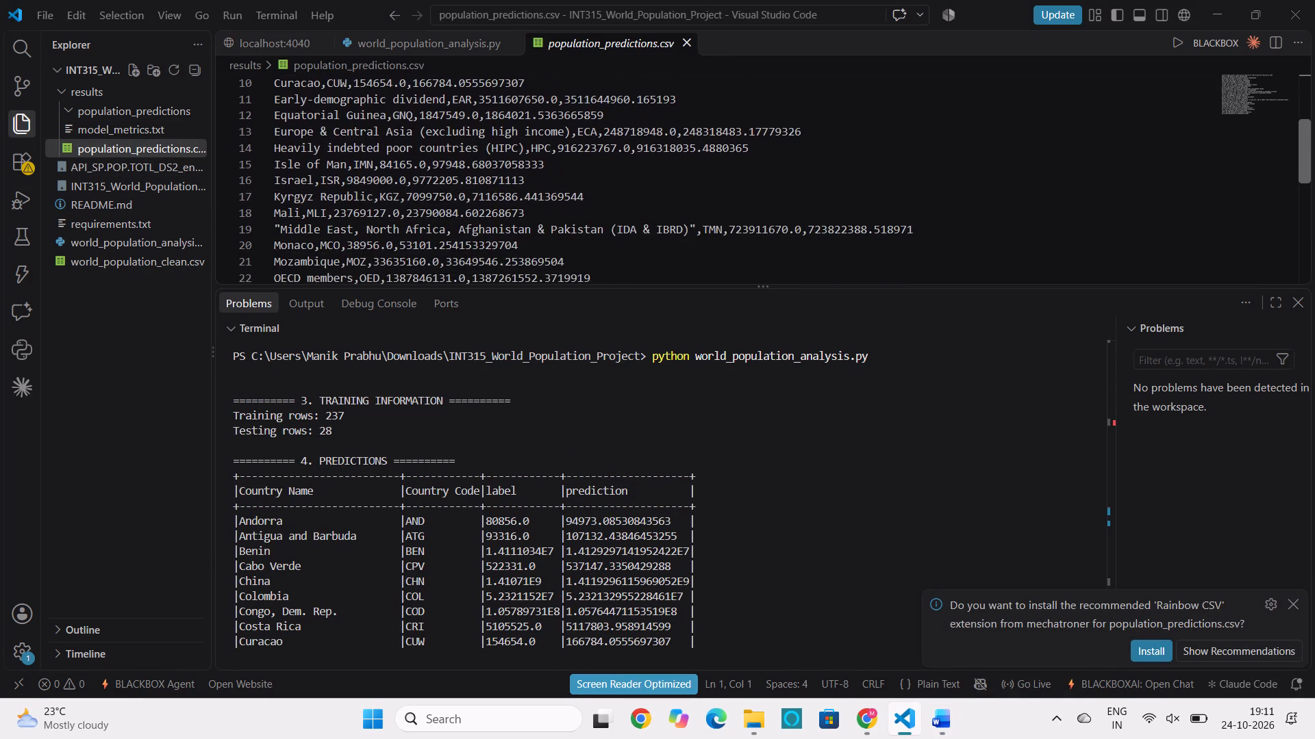
{"action": "scroll", "coordinate": [433, 200], "scroll_direction": "down", "scroll_amount": 9}
{"action": "scroll", "coordinate": [433, 200], "scroll_direction": "up", "scroll_amount": 4}
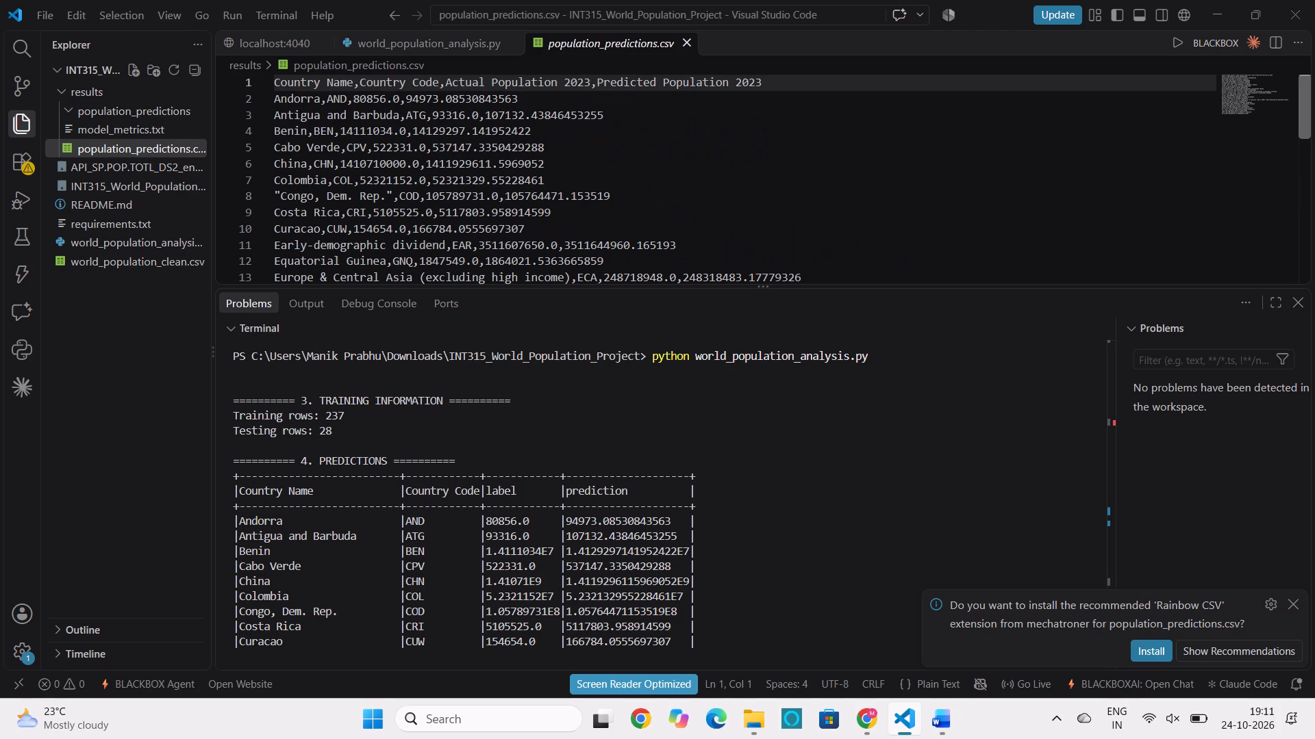
{"action": "scroll", "coordinate": [386, 194], "scroll_direction": "down", "scroll_amount": 8}
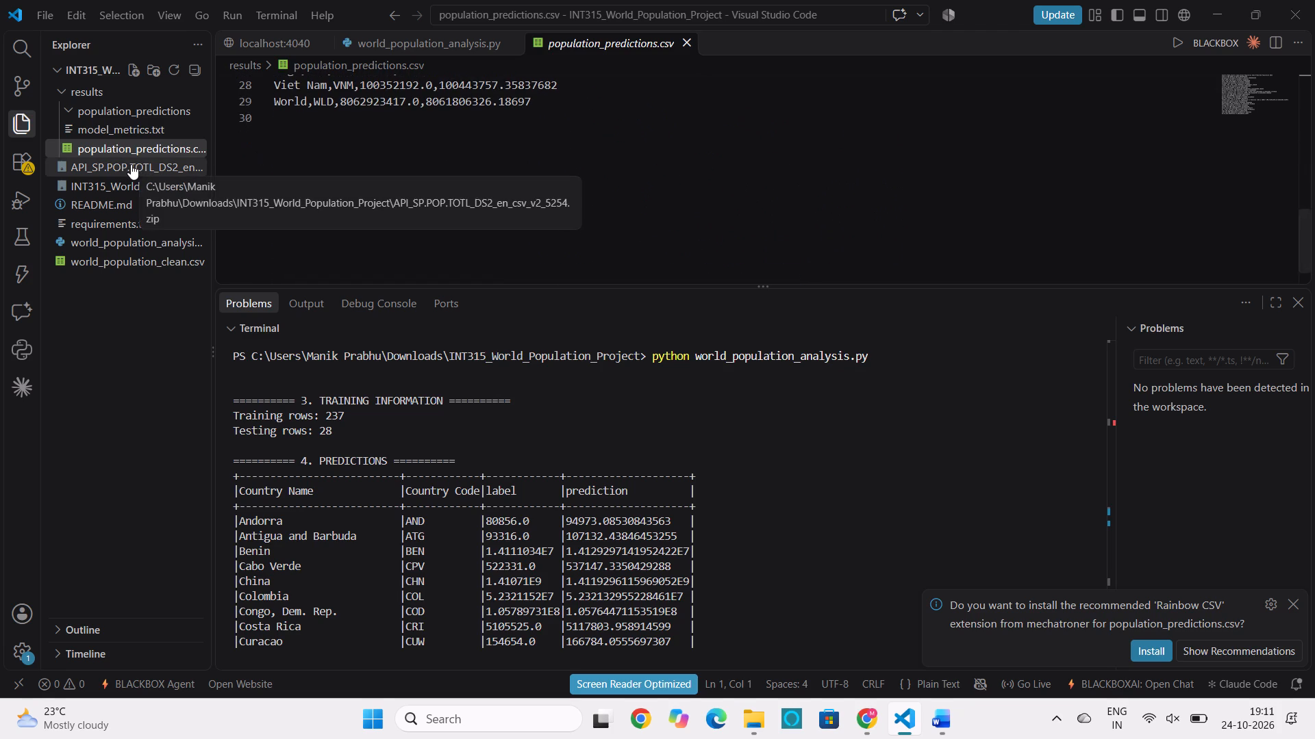
{"action": "left_click", "coordinate": [125, 261]}
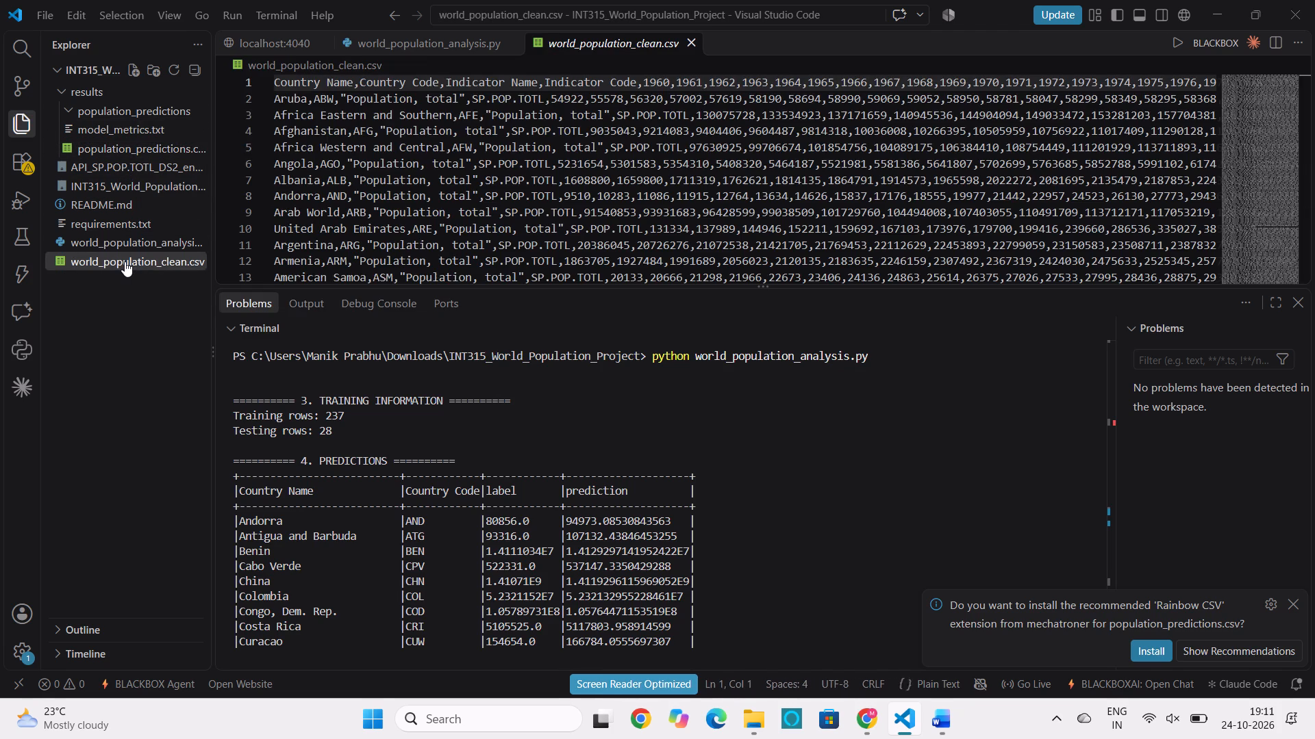
{"action": "scroll", "coordinate": [379, 162], "scroll_direction": "down", "scroll_amount": 8}
{"action": "scroll", "coordinate": [379, 162], "scroll_direction": "up", "scroll_amount": 8}
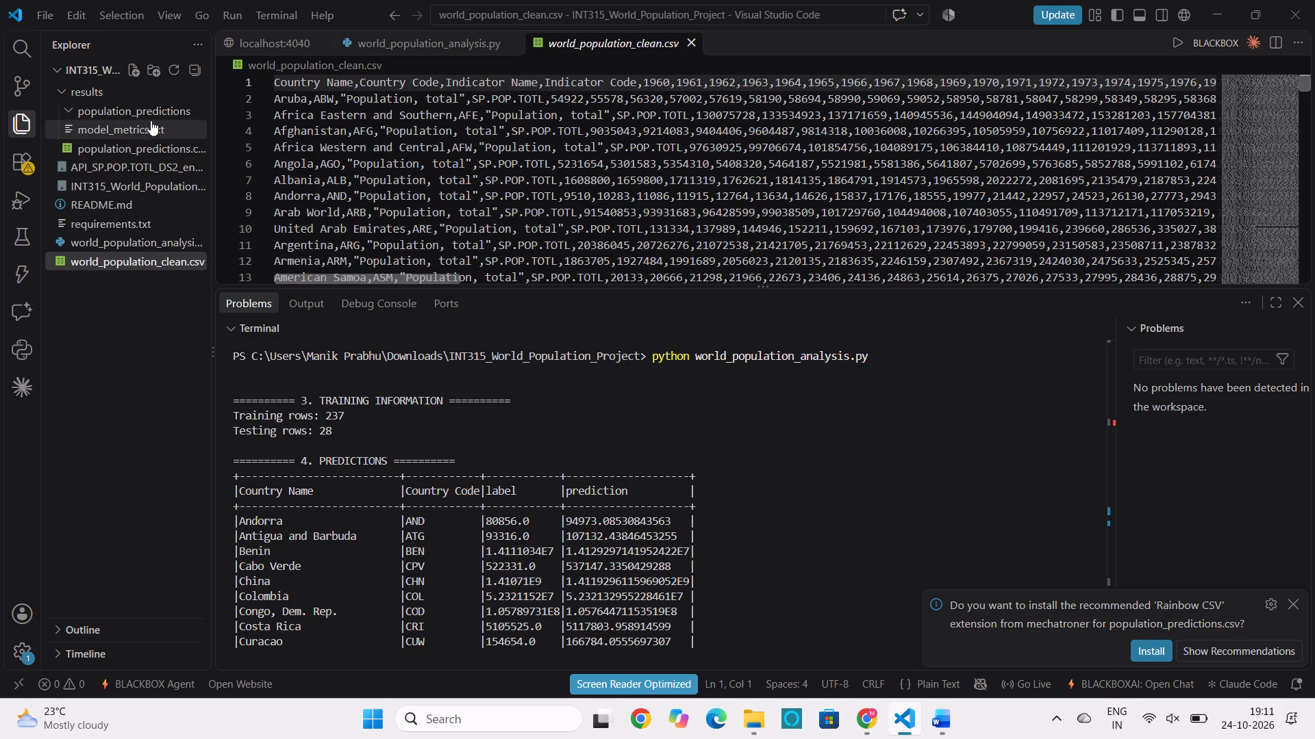
Open world_population_analysis.py, enlarge the editor area over the terminal, and examine the script from its imports through the final spark.stop() call.
{"action": "left_click", "coordinate": [137, 242]}
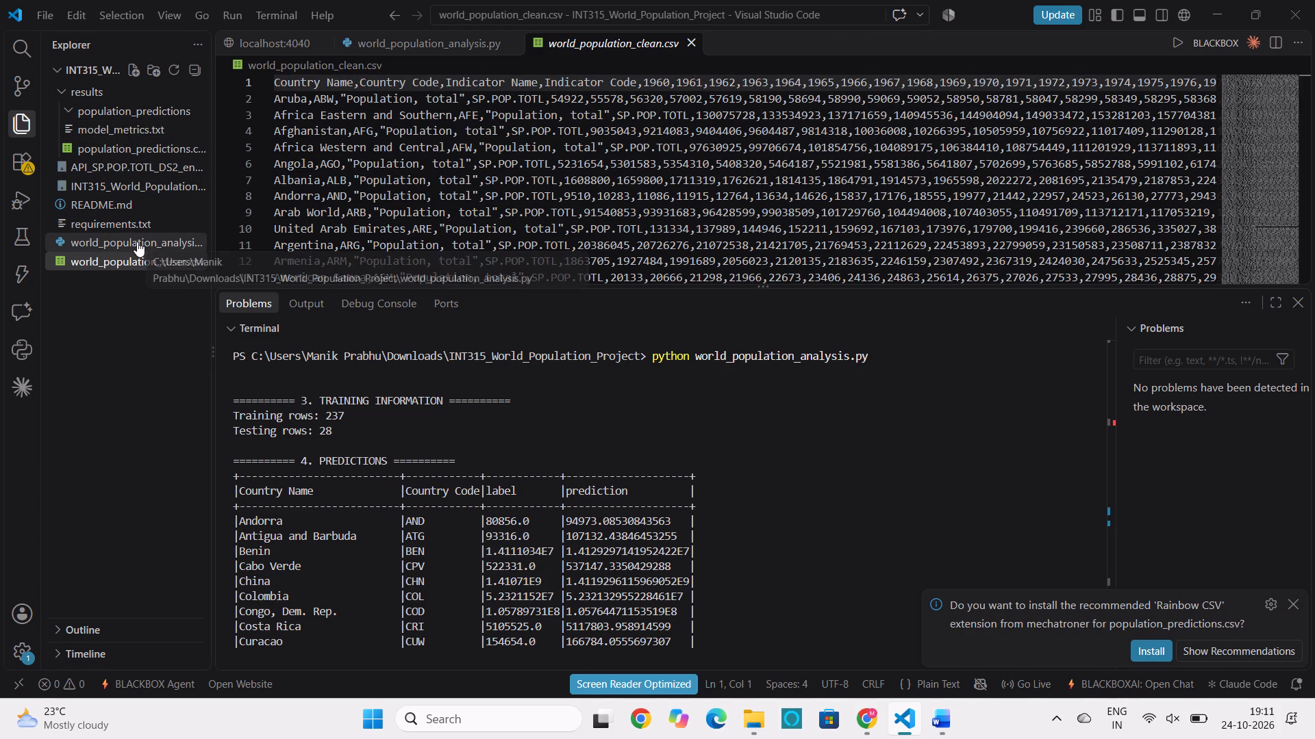
{"action": "scroll", "coordinate": [490, 220], "scroll_direction": "down", "scroll_amount": 5}
{"action": "scroll", "coordinate": [490, 220], "scroll_direction": "up", "scroll_amount": 8}
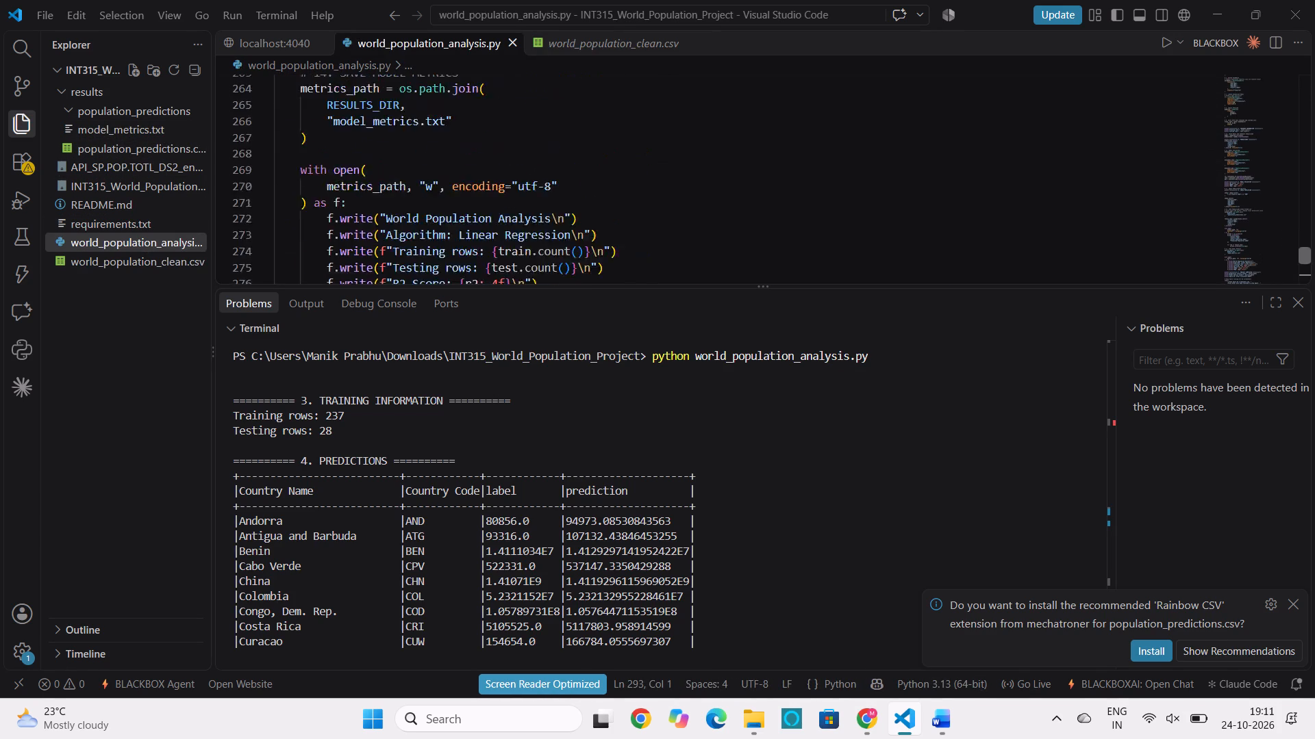
{"action": "scroll", "coordinate": [490, 220], "scroll_direction": "up", "scroll_amount": 20}
{"action": "scroll", "coordinate": [490, 220], "scroll_direction": "up", "scroll_amount": 8}
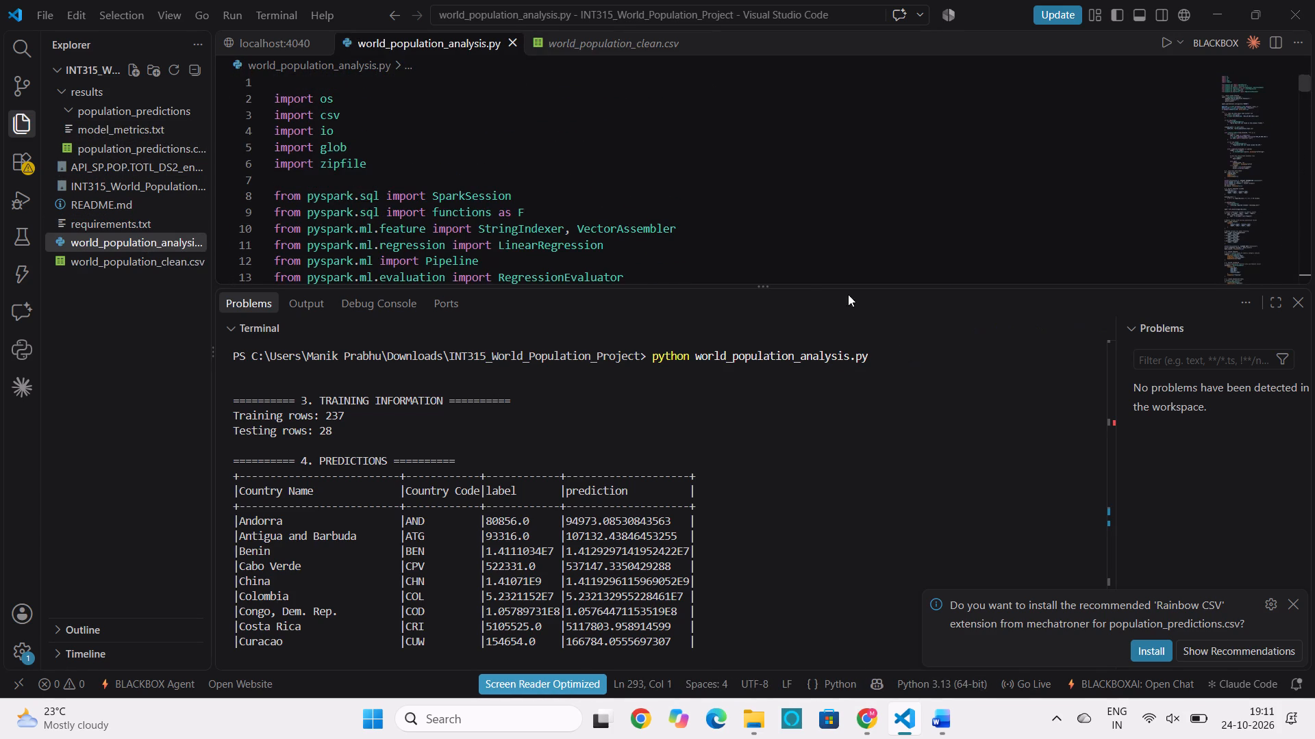
{"action": "left_click_drag", "start_coordinate": [757, 287], "coordinate": [844, 633]}
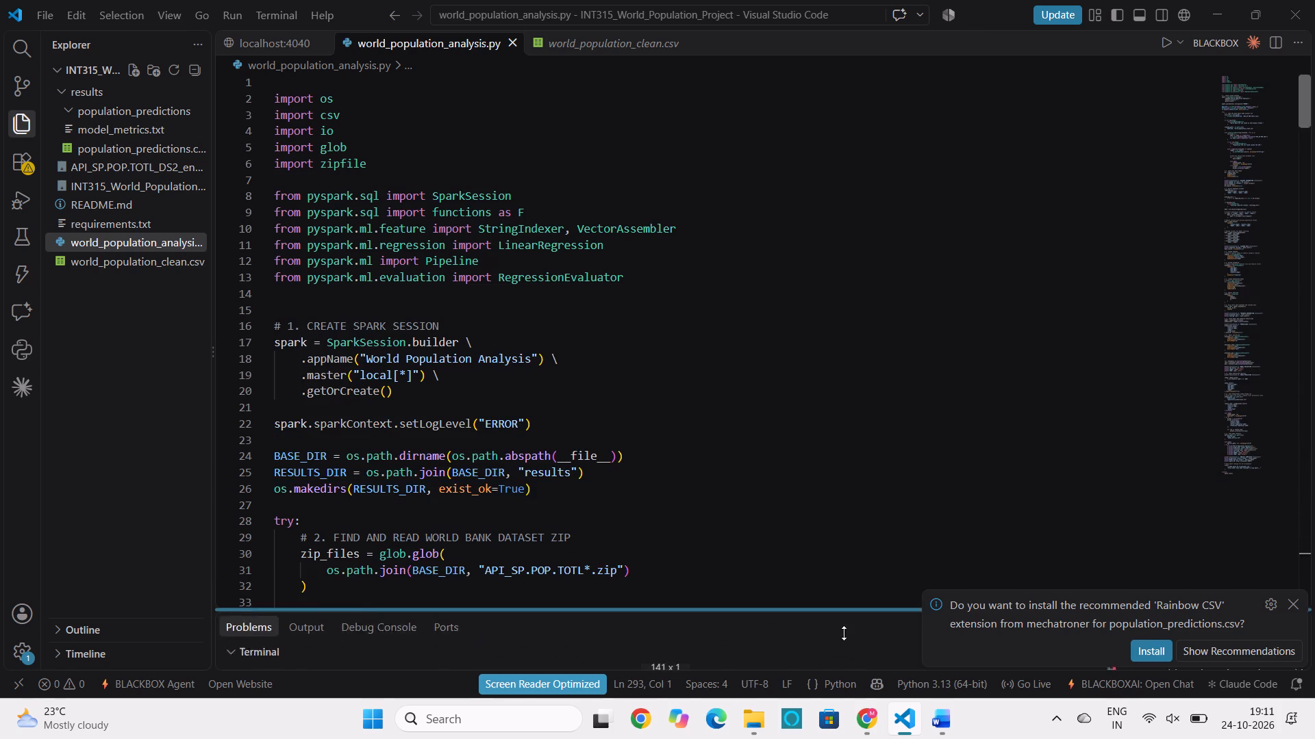
{"action": "left_click_drag", "start_coordinate": [844, 633], "coordinate": [865, 666]}
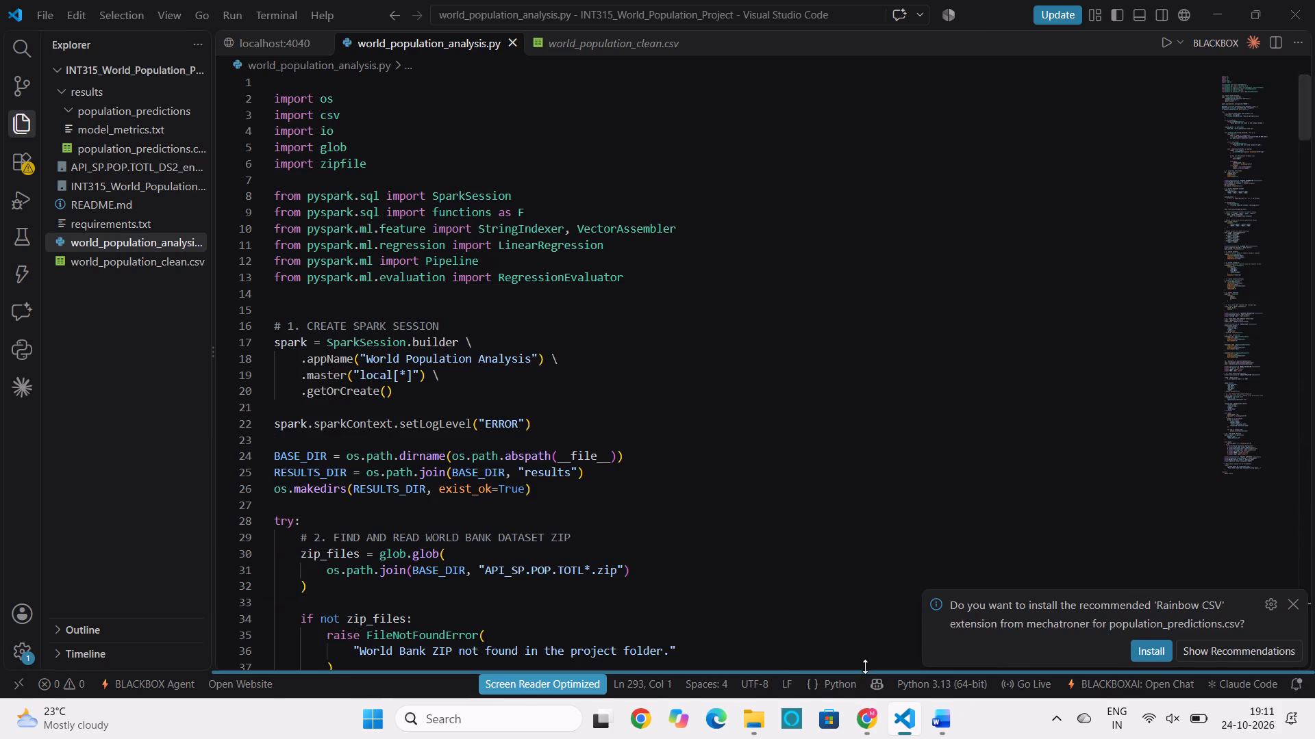
{"action": "left_click_drag", "start_coordinate": [865, 666], "coordinate": [866, 653]}
{"action": "scroll", "coordinate": [806, 478], "scroll_direction": "down", "scroll_amount": 1}
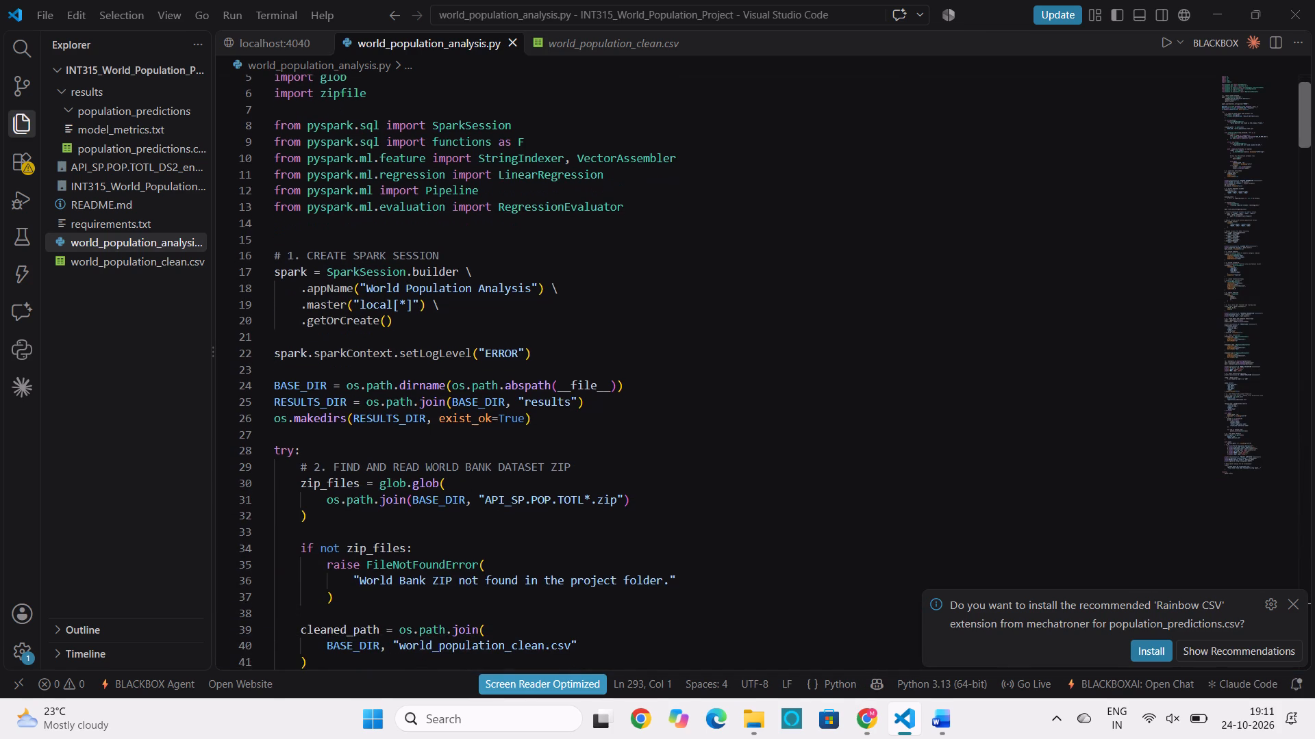
{"action": "scroll", "coordinate": [806, 478], "scroll_direction": "down", "scroll_amount": 1}
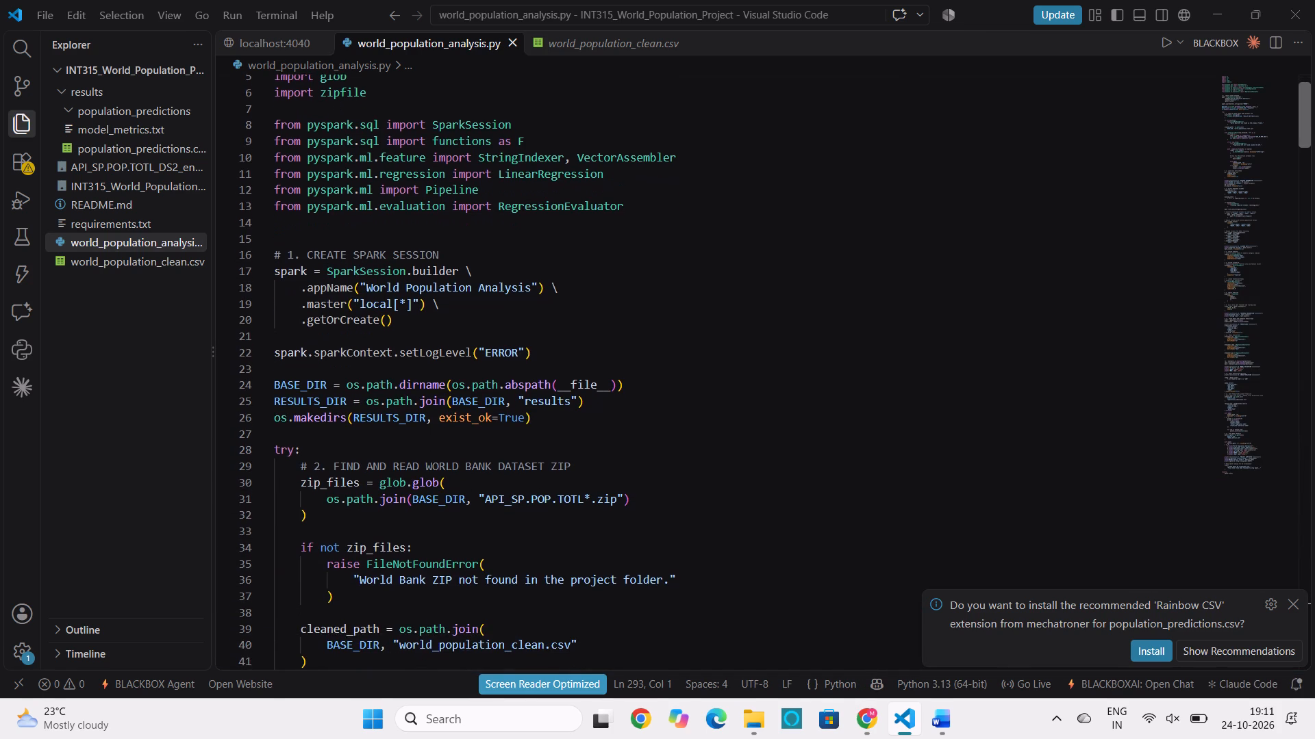
{"action": "scroll", "coordinate": [806, 478], "scroll_direction": "up", "scroll_amount": 4}
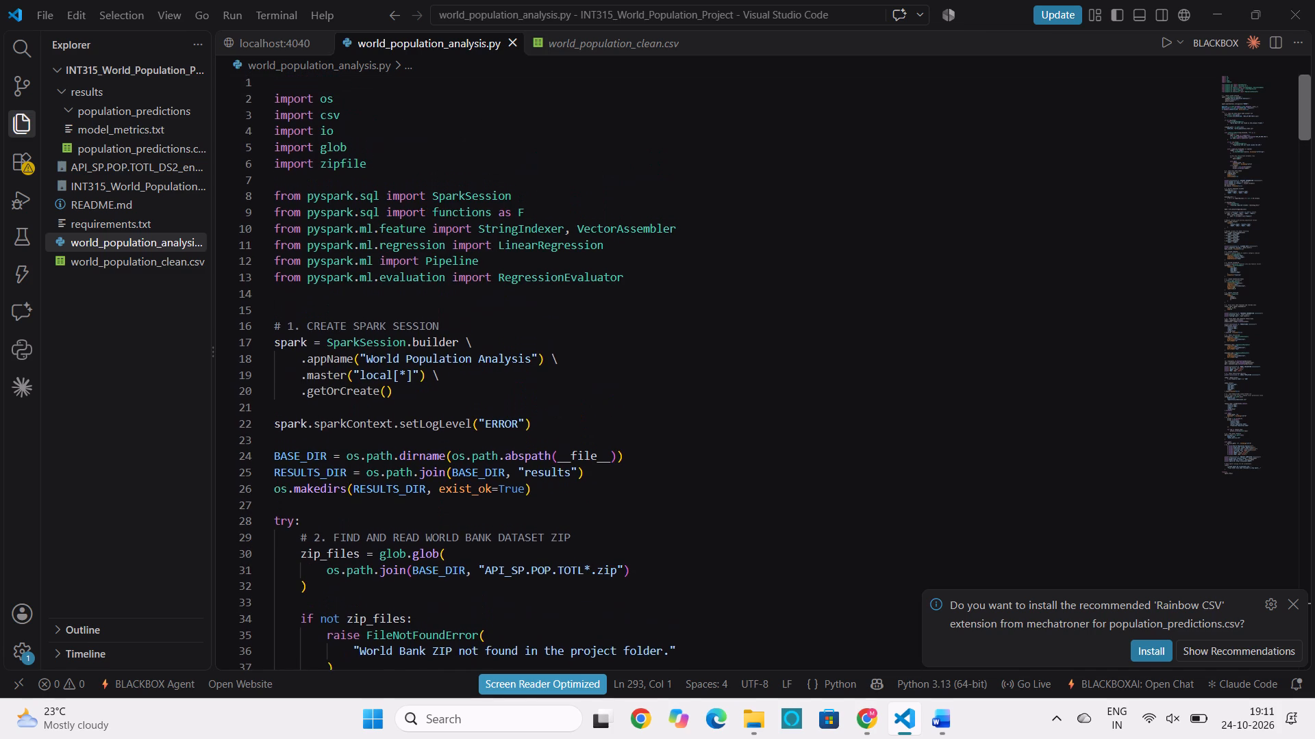
{"action": "scroll", "coordinate": [609, 470], "scroll_direction": "down", "scroll_amount": 11}
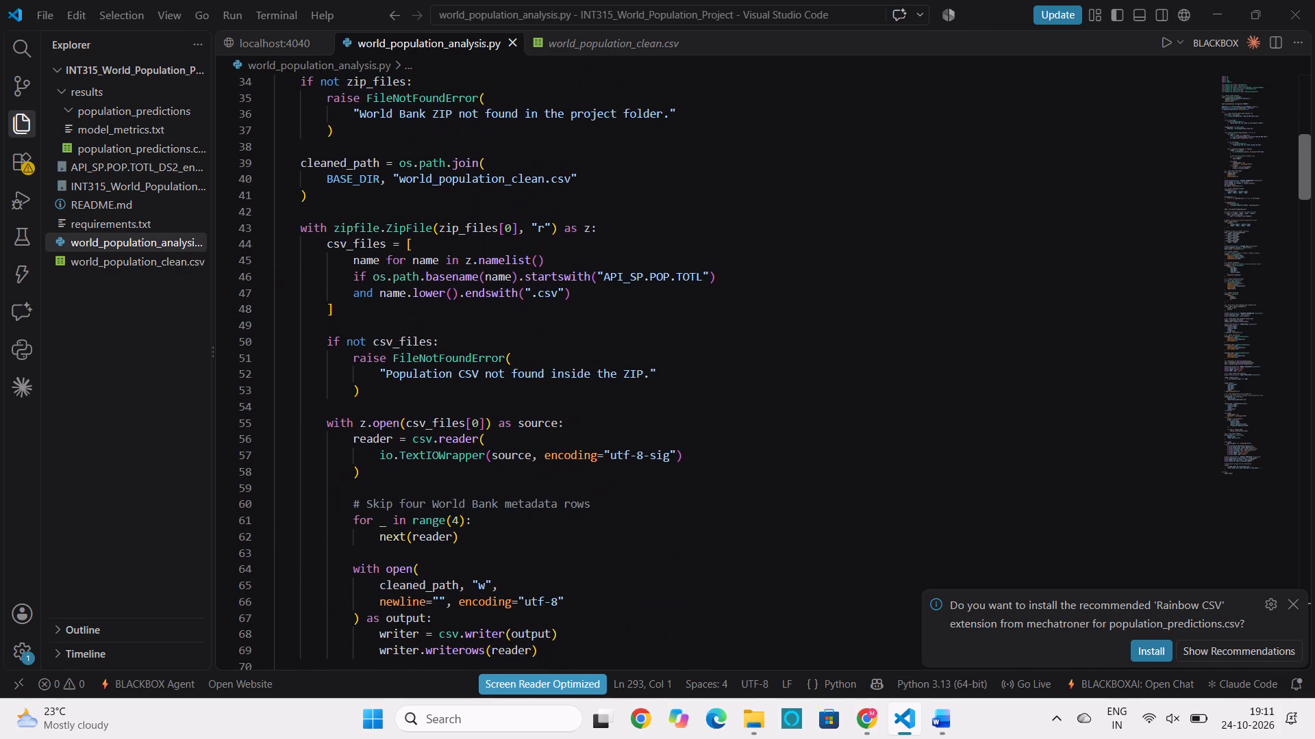
{"action": "scroll", "coordinate": [609, 470], "scroll_direction": "down", "scroll_amount": 8}
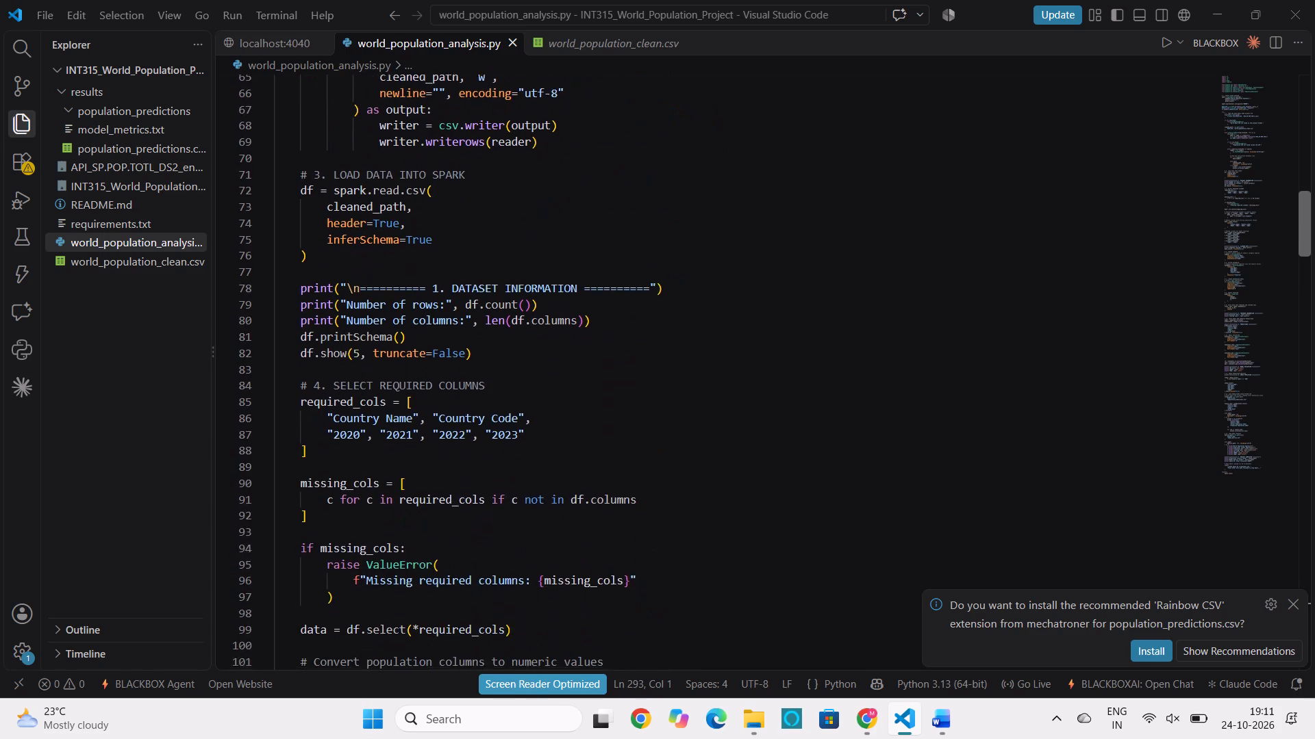
{"action": "scroll", "coordinate": [609, 470], "scroll_direction": "down", "scroll_amount": 3}
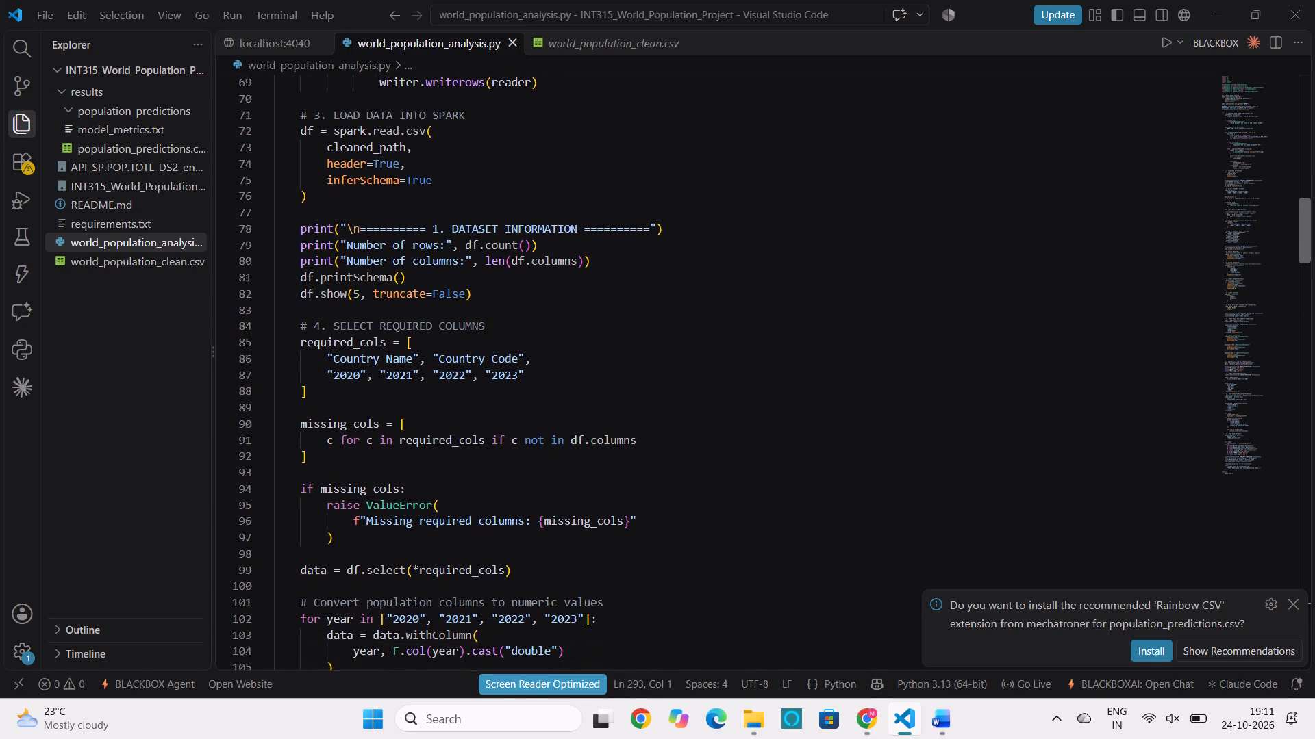
{"action": "scroll", "coordinate": [609, 470], "scroll_direction": "down", "scroll_amount": 1}
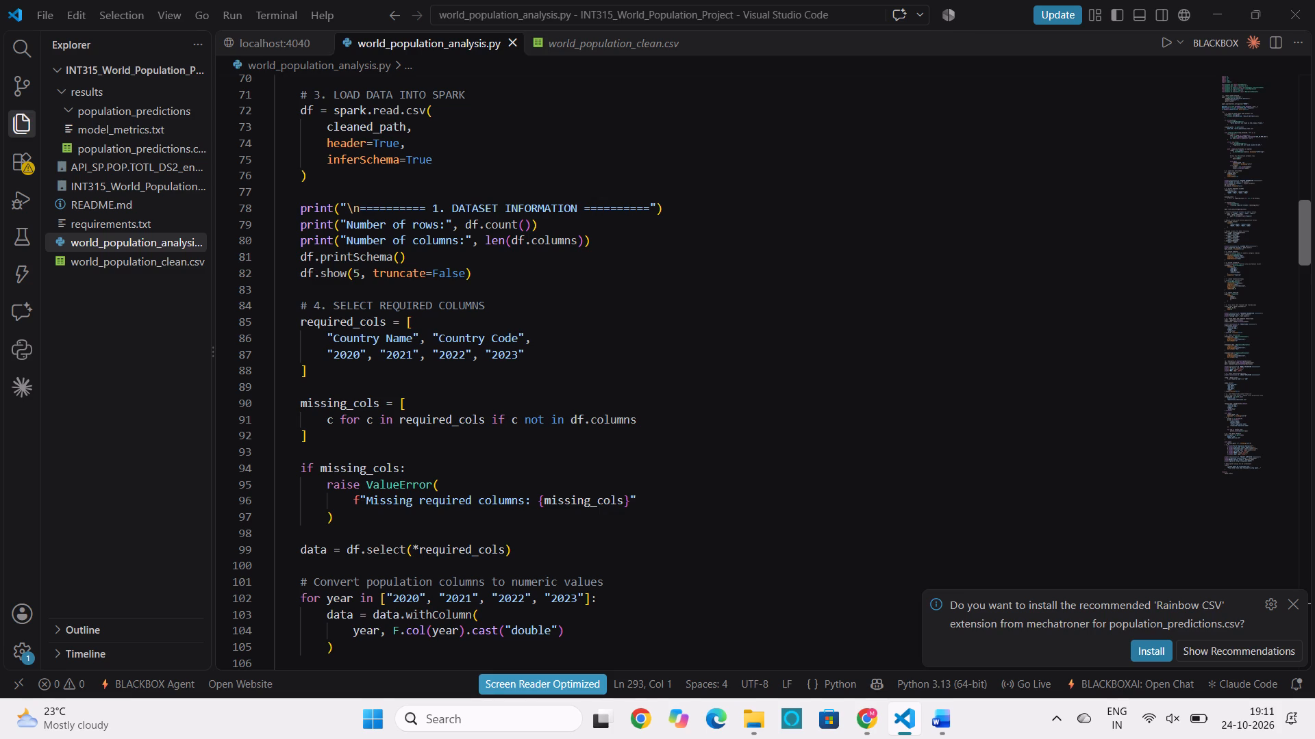
{"action": "scroll", "coordinate": [609, 470], "scroll_direction": "down", "scroll_amount": 9}
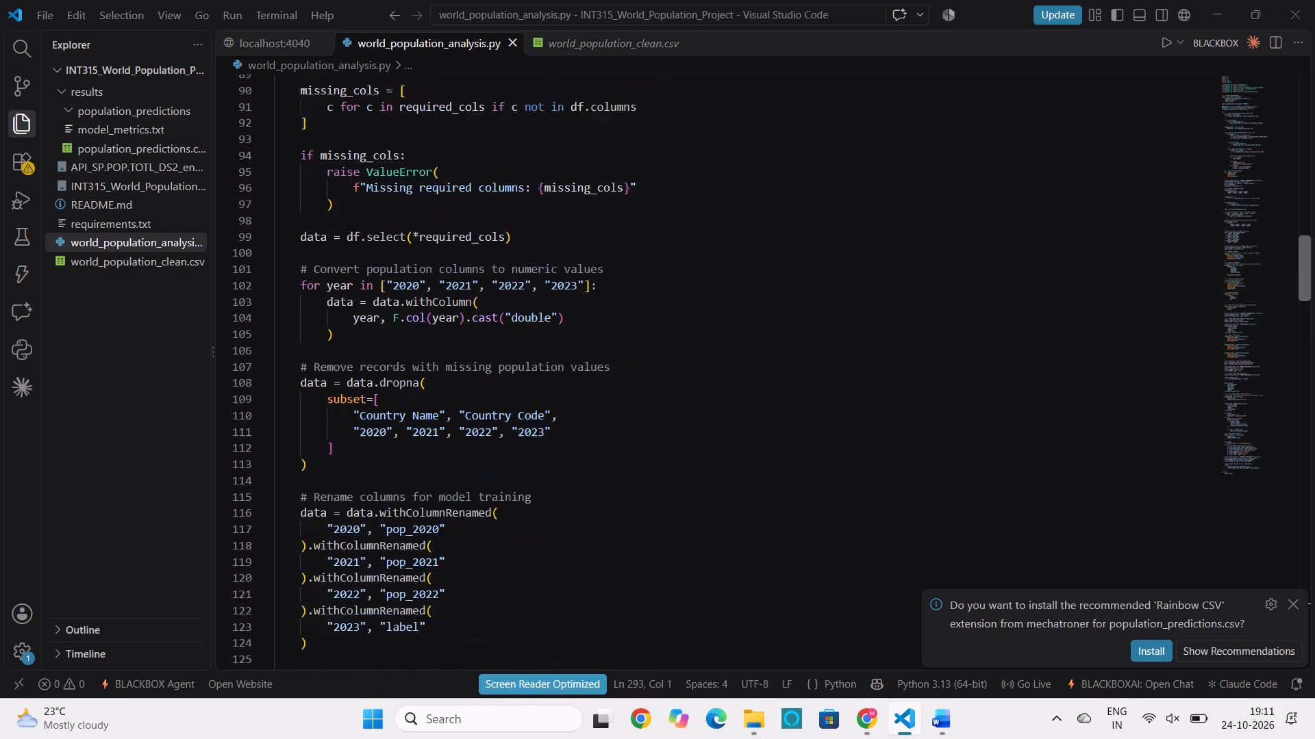
{"action": "scroll", "coordinate": [609, 470], "scroll_direction": "down", "scroll_amount": 17}
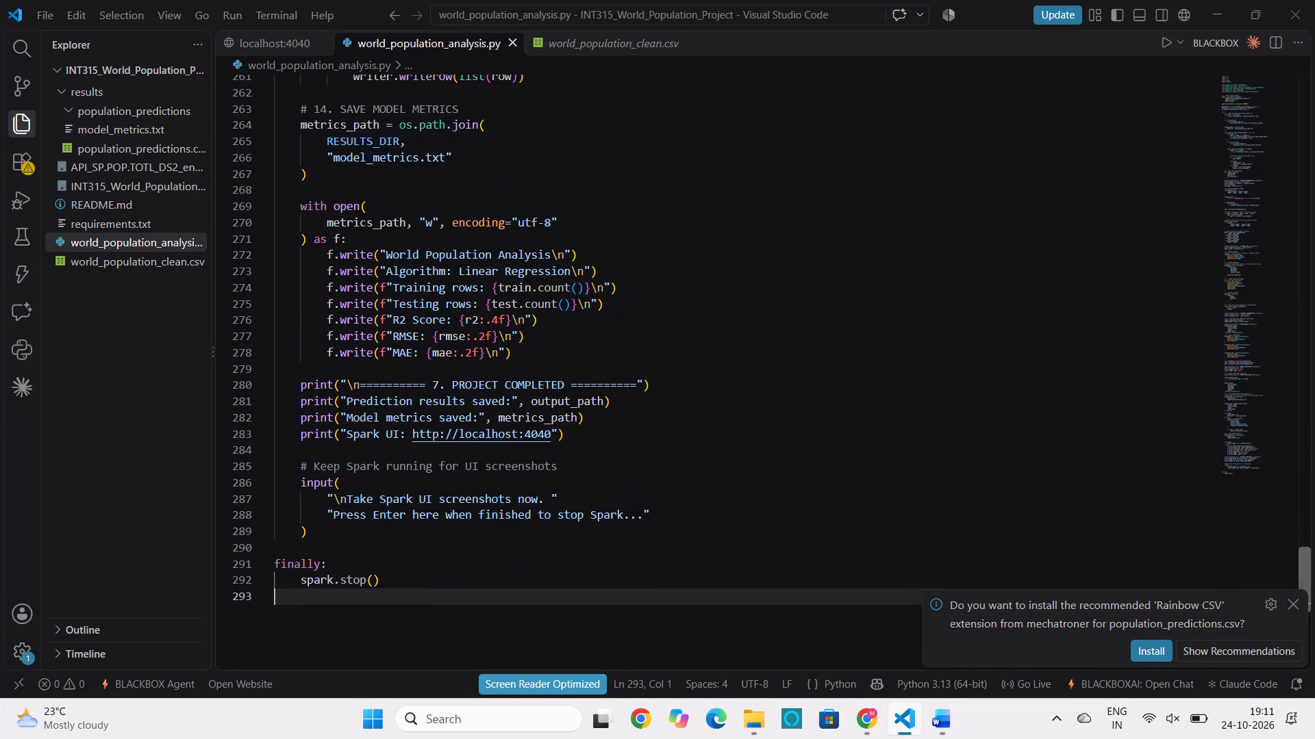
Minimise Visual Studio Code, search Windows for "kuro" and launch the Kuro app.
{"action": "left_click", "coordinate": [1217, 12]}
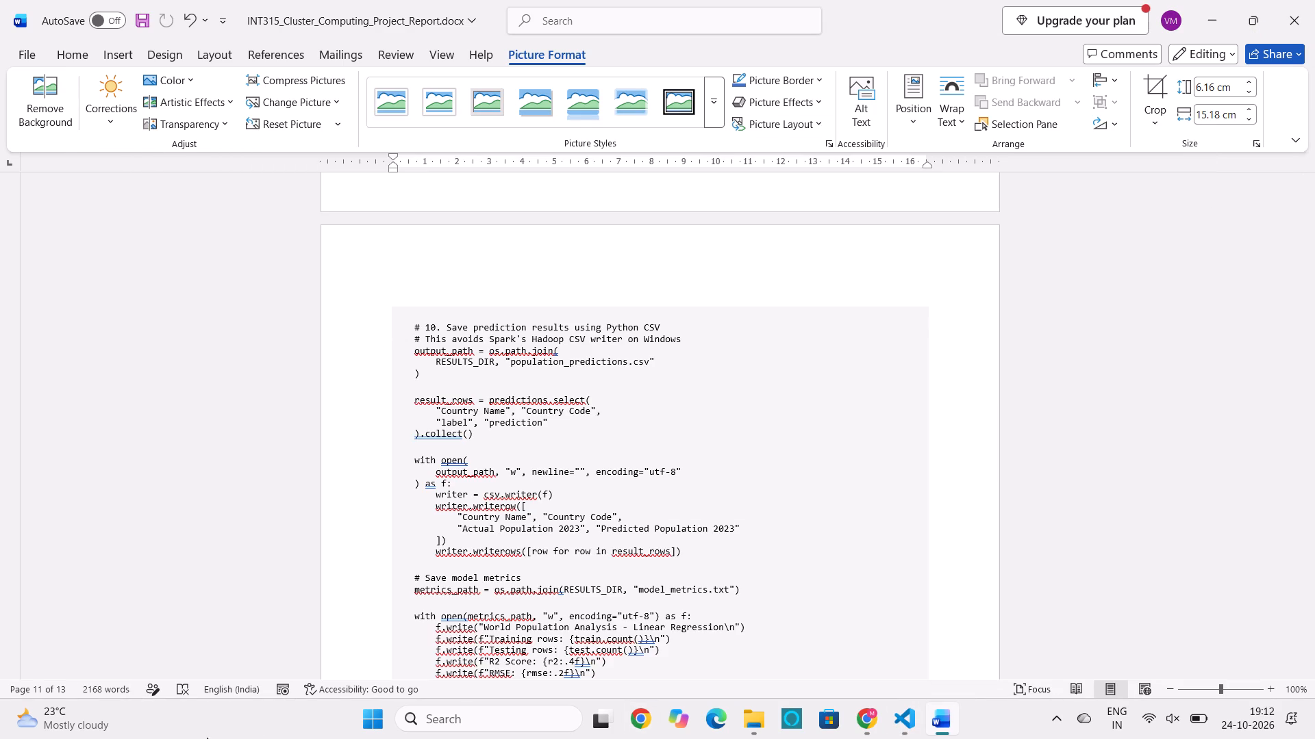
{"action": "left_click", "coordinate": [503, 716]}
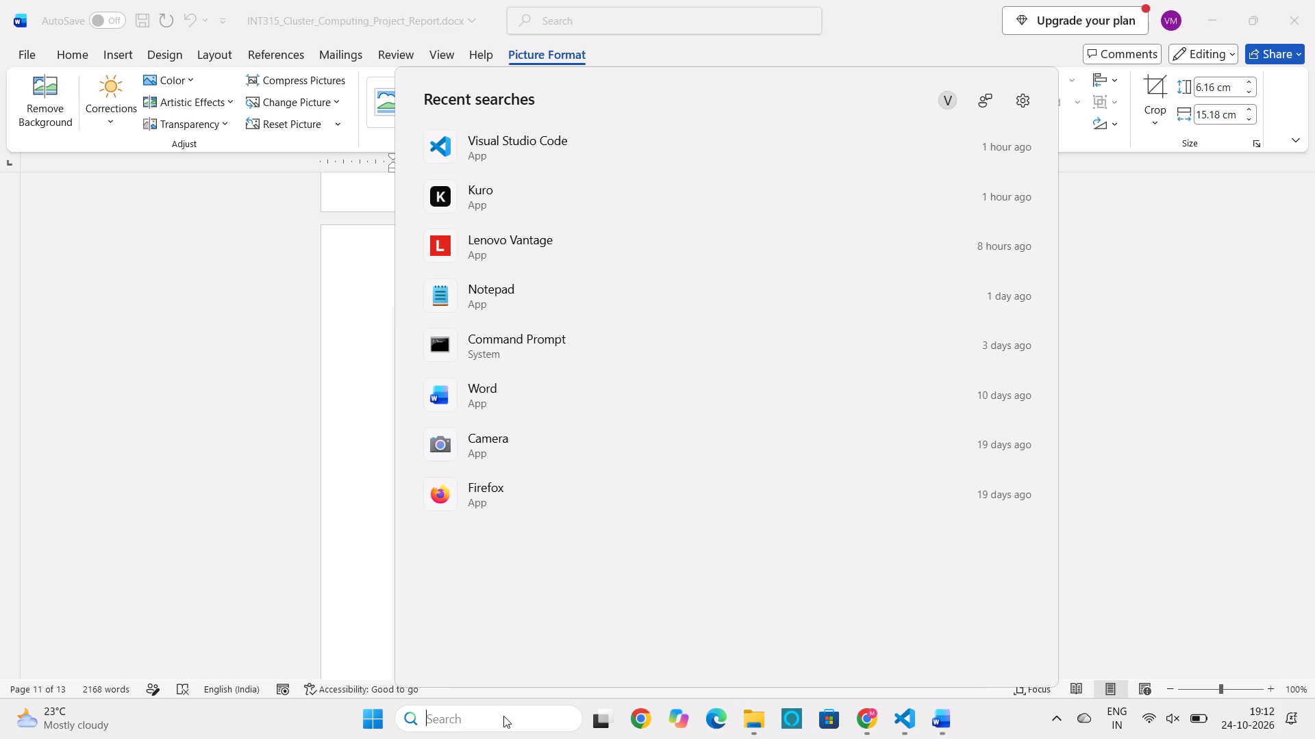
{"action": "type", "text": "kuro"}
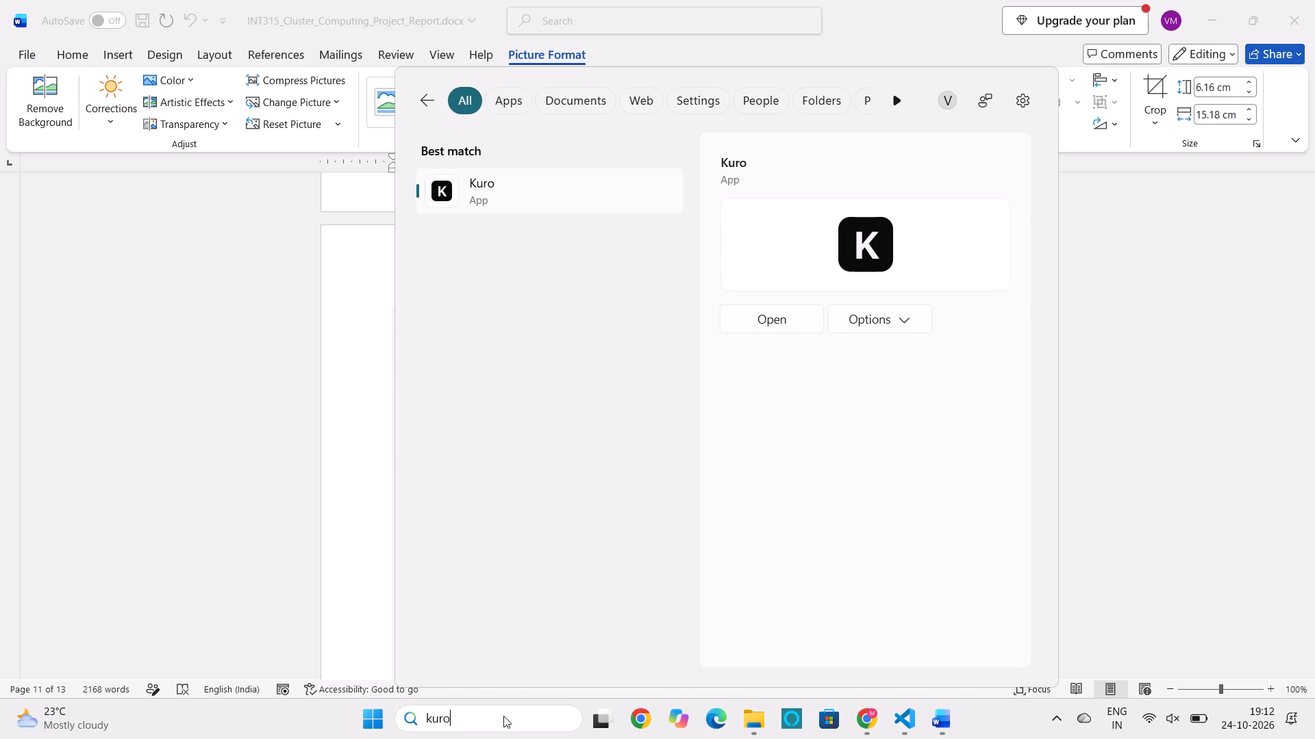
{"action": "left_click", "coordinate": [771, 326]}
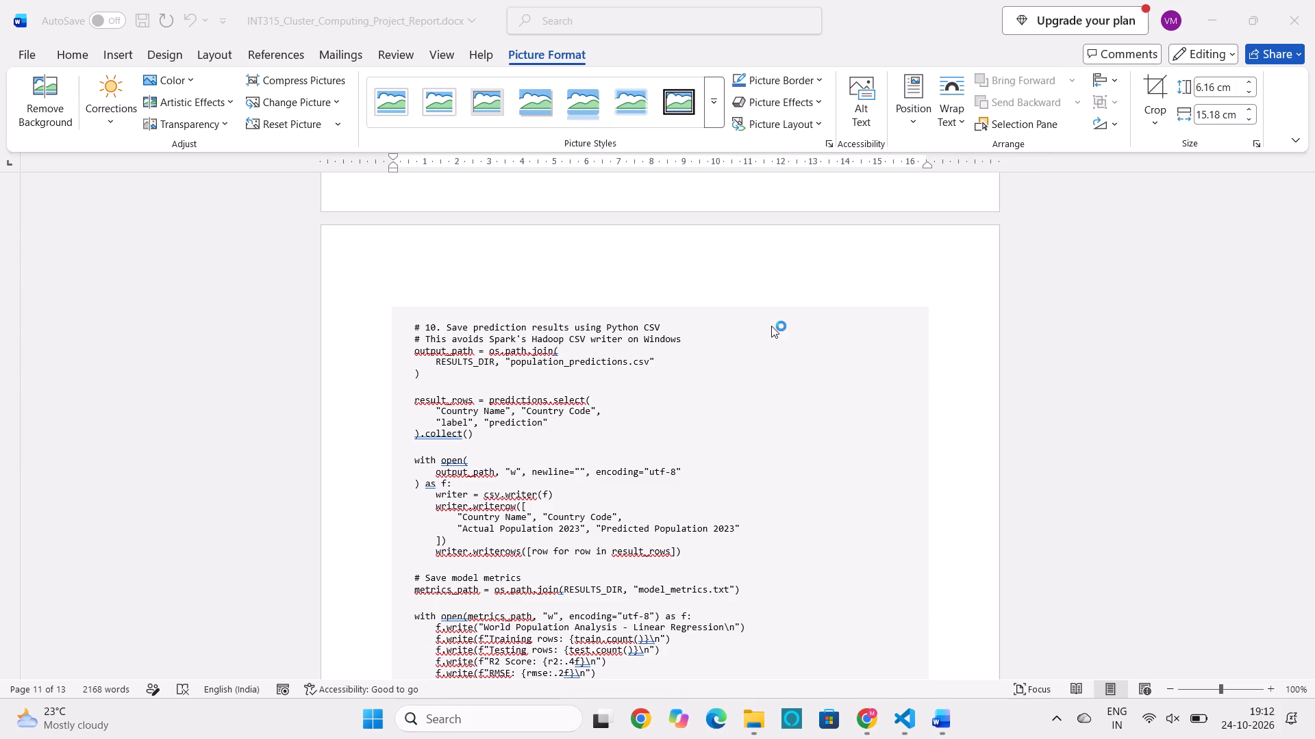
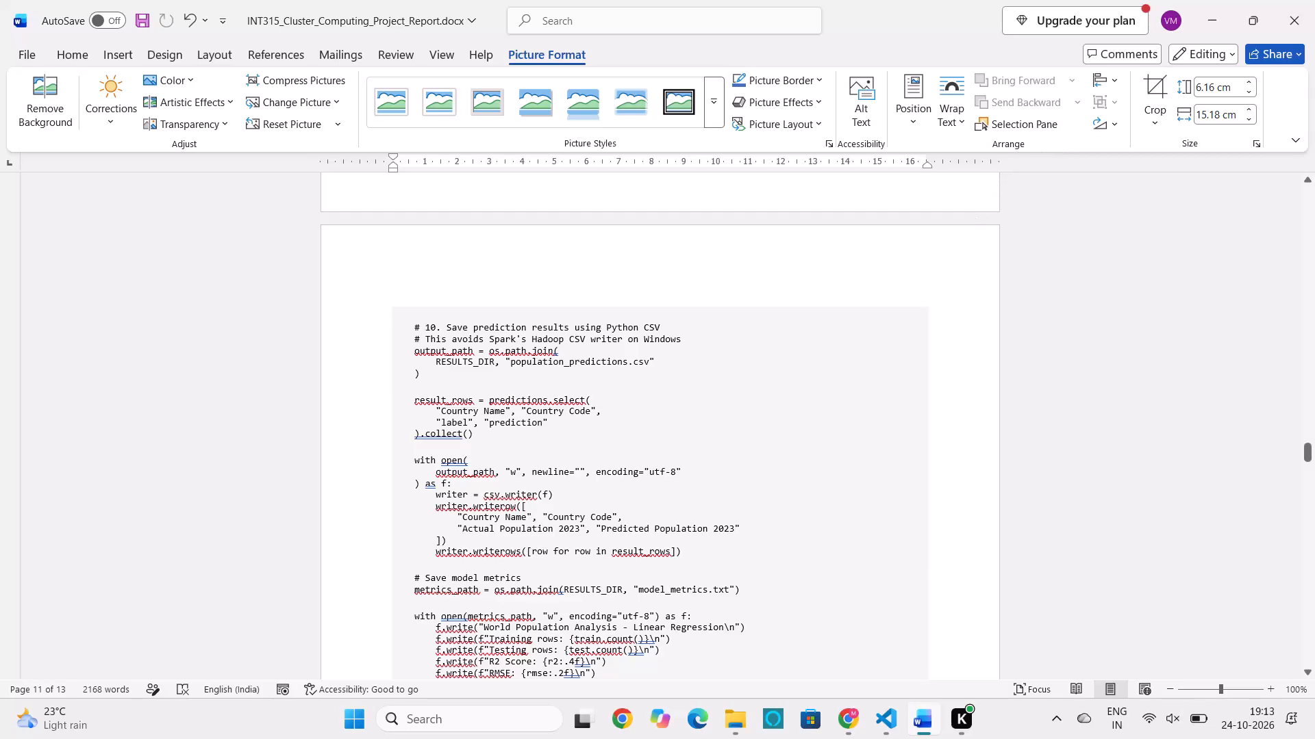
Review the report from the source code pages back through the workflow summary and methodology steps to the cover page.
{"action": "scroll", "coordinate": [734, 363], "scroll_direction": "up", "scroll_amount": 7}
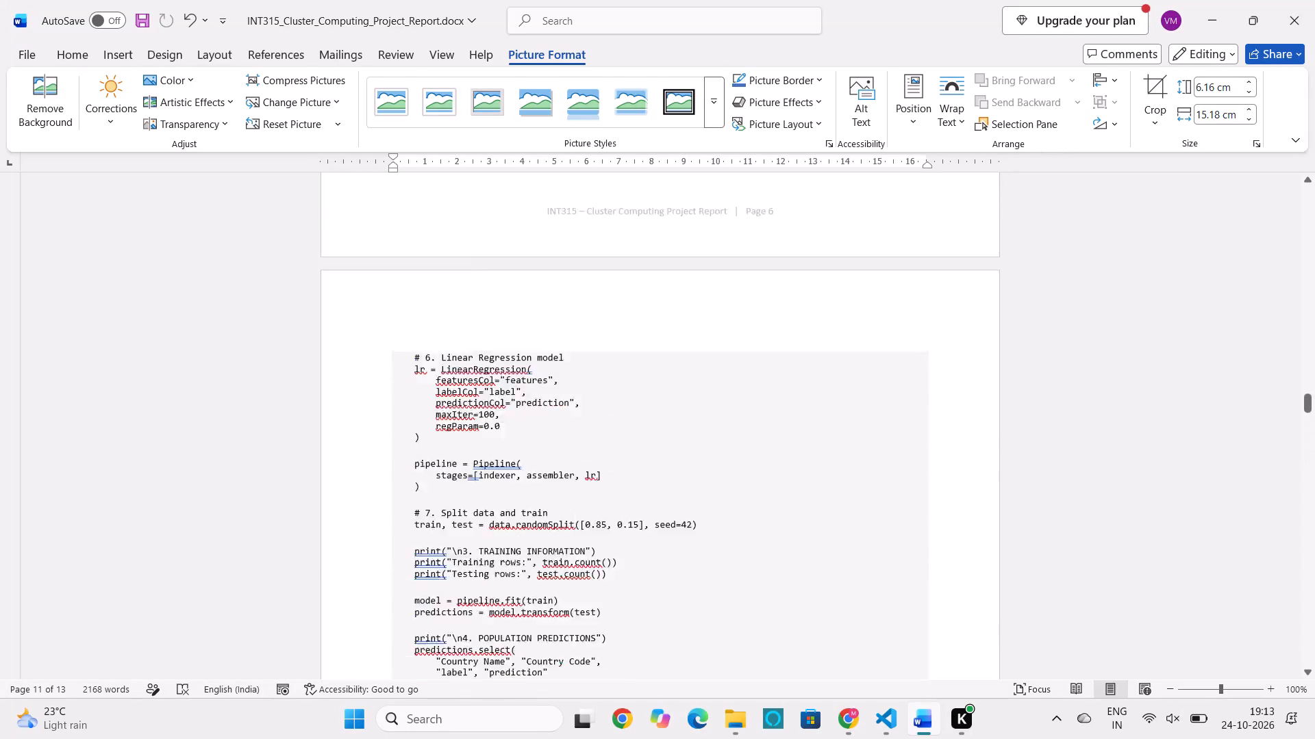
{"action": "scroll", "coordinate": [734, 363], "scroll_direction": "up", "scroll_amount": 9}
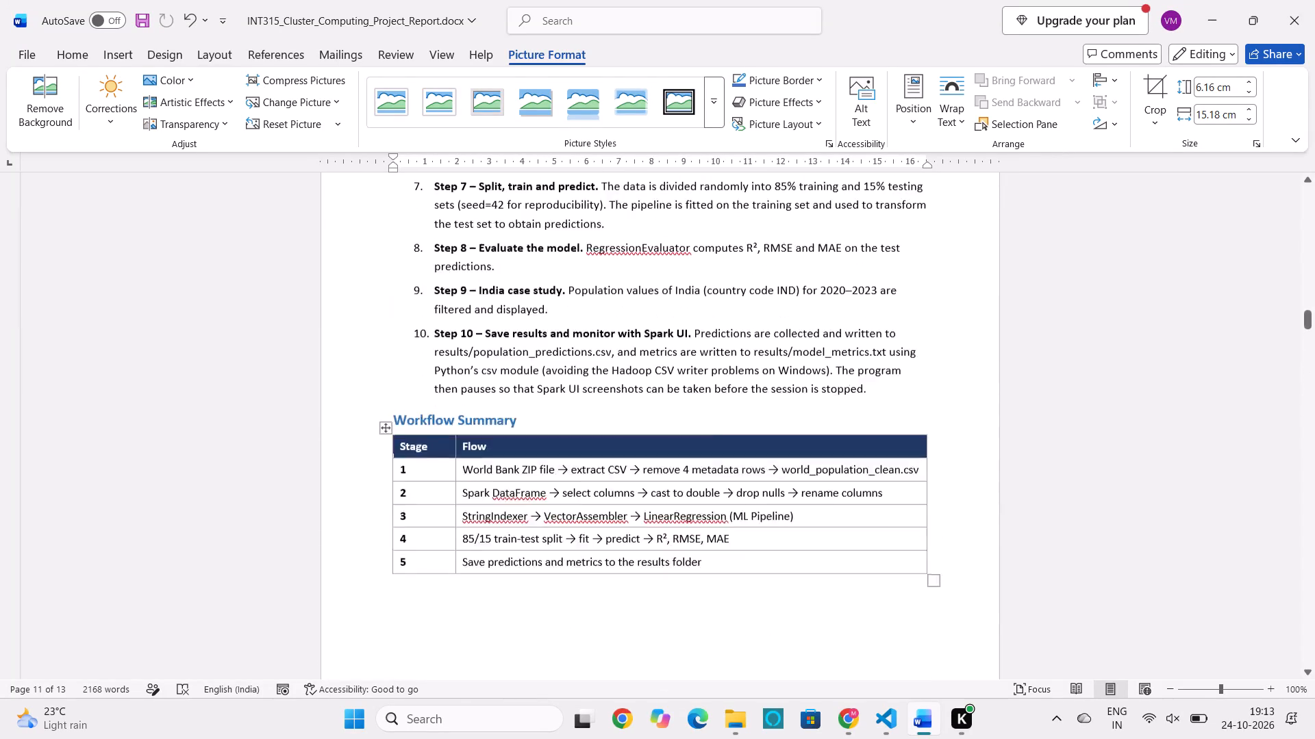
{"action": "scroll", "coordinate": [734, 363], "scroll_direction": "up", "scroll_amount": 1}
{"action": "scroll", "coordinate": [734, 363], "scroll_direction": "down", "scroll_amount": 4}
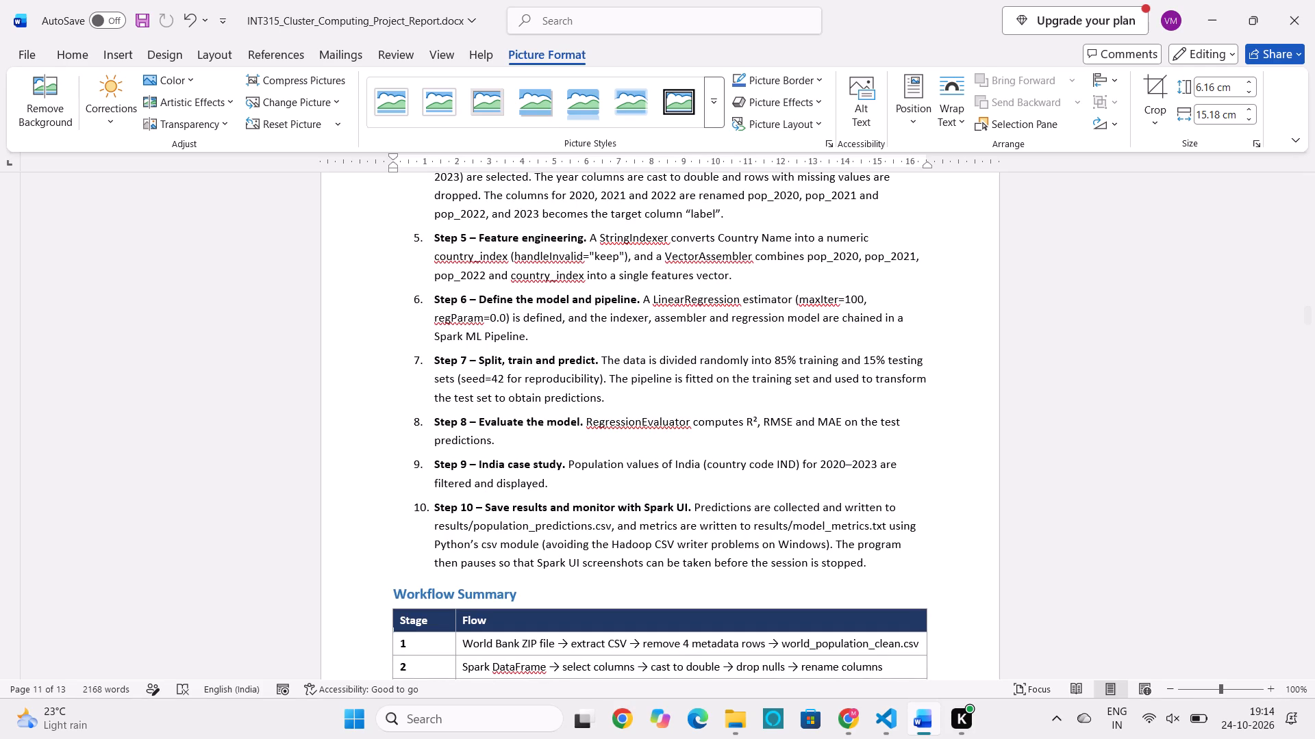
{"action": "scroll", "coordinate": [590, 380], "scroll_direction": "up", "scroll_amount": 17}
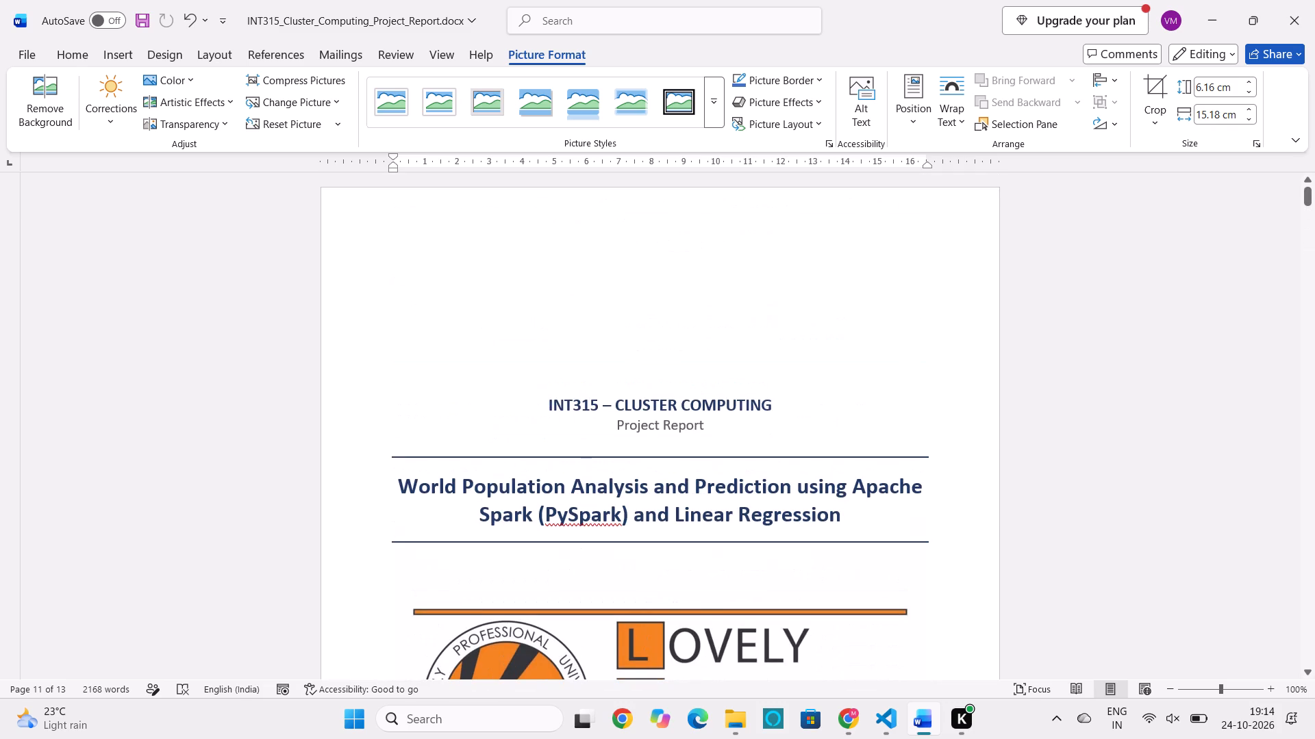
Review the layout of the whole report at reduced zoom, from the cover page to the Future Scope list.
{"action": "scroll", "coordinate": [590, 380], "scroll_direction": "down", "scroll_amount": 6, "text": "ctrl"}
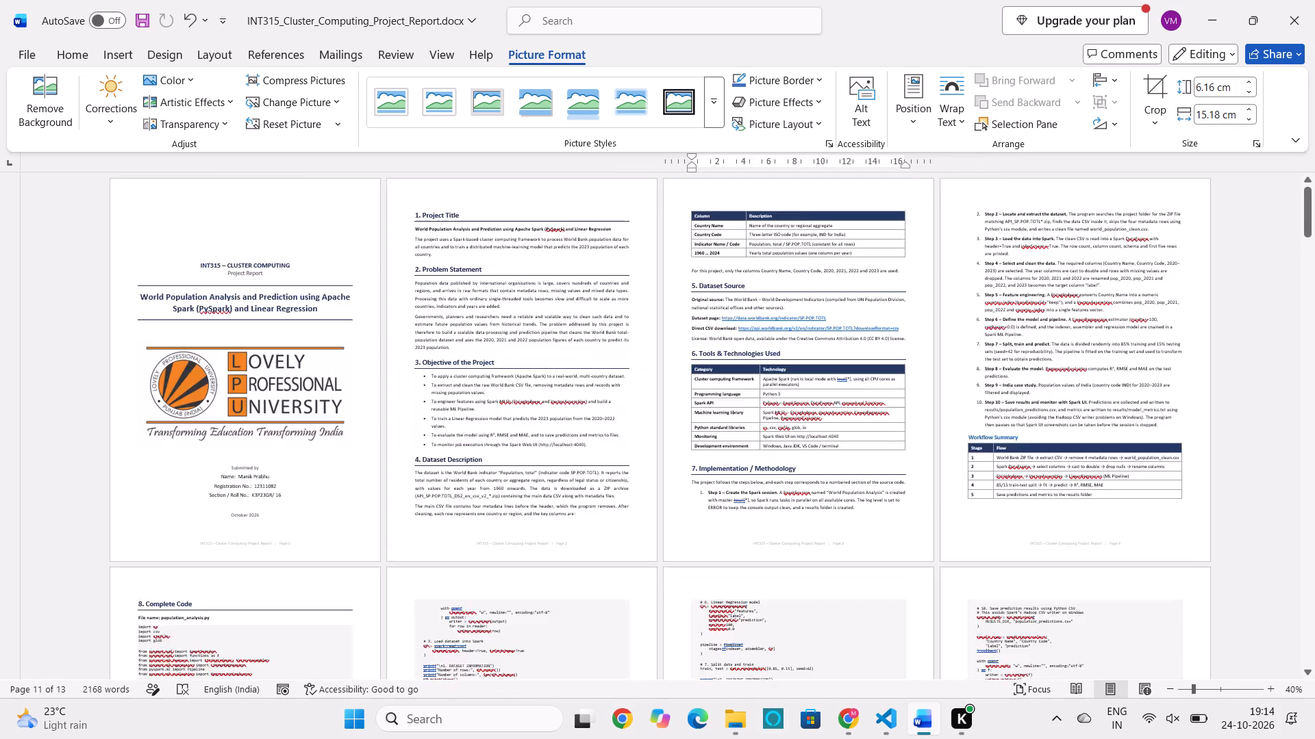
{"action": "scroll", "coordinate": [590, 380], "scroll_direction": "up", "scroll_amount": 3, "text": "ctrl"}
{"action": "scroll", "coordinate": [590, 380], "scroll_direction": "down", "scroll_amount": 1}
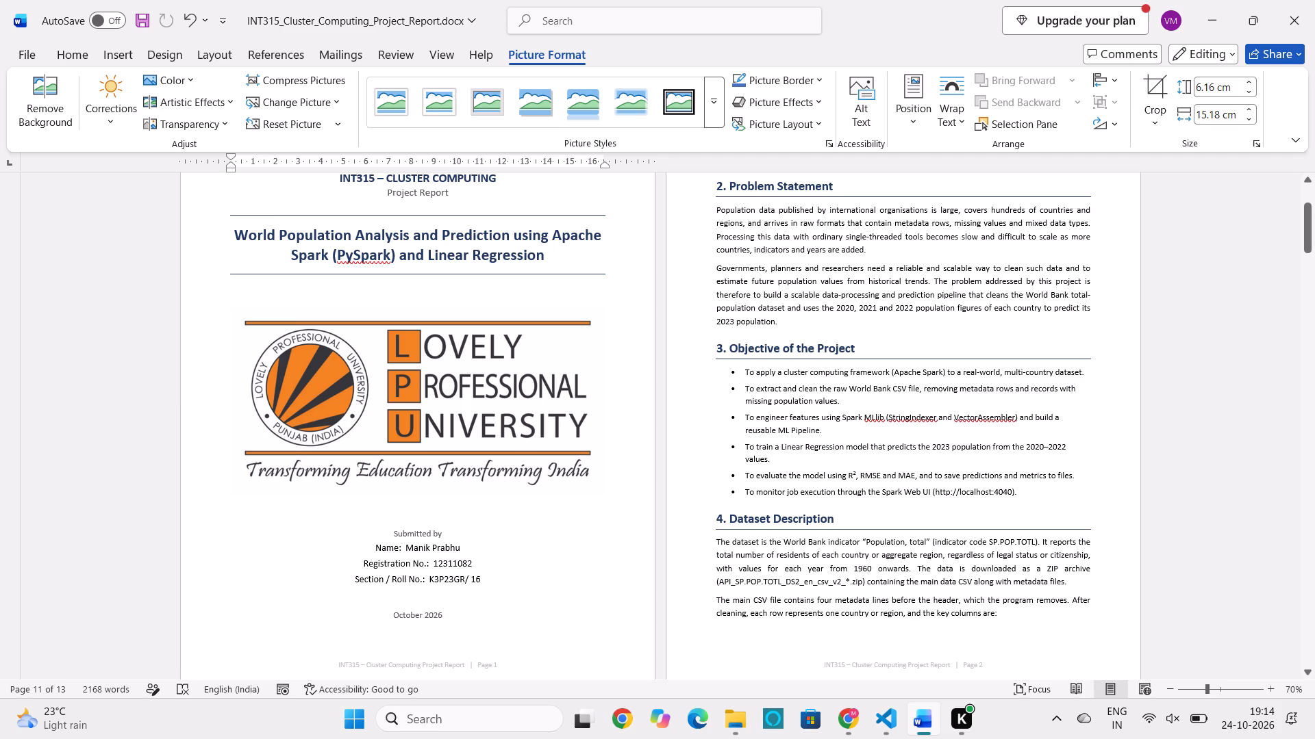
{"action": "left_click", "coordinate": [397, 255]}
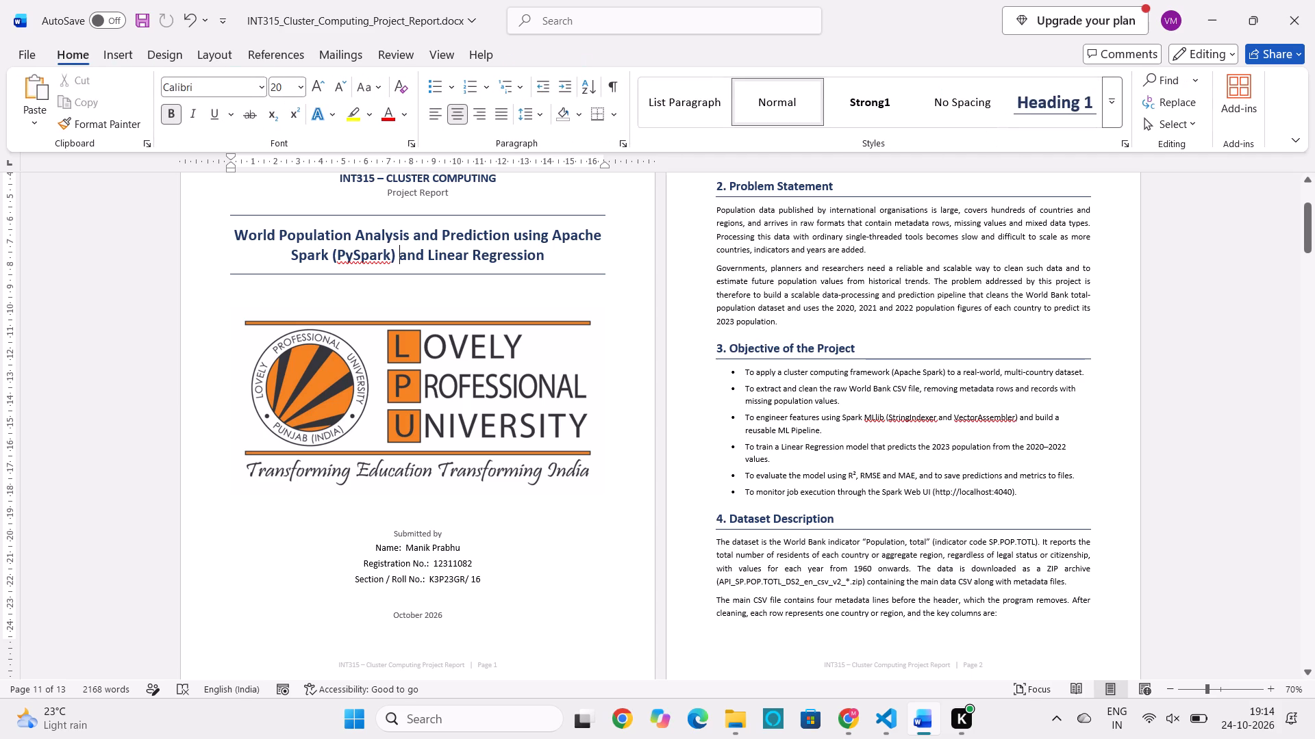
{"action": "key", "text": "Left"}
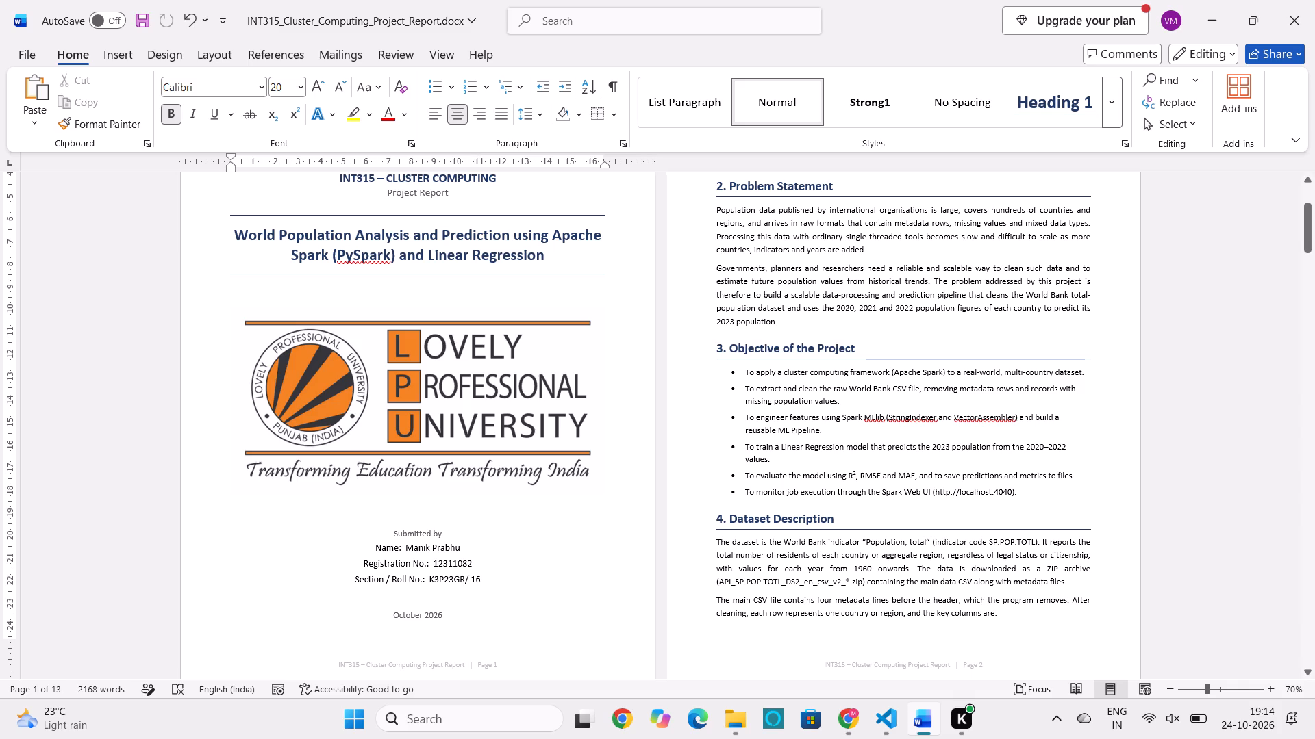
{"action": "scroll", "coordinate": [363, 558], "scroll_direction": "down", "scroll_amount": 6}
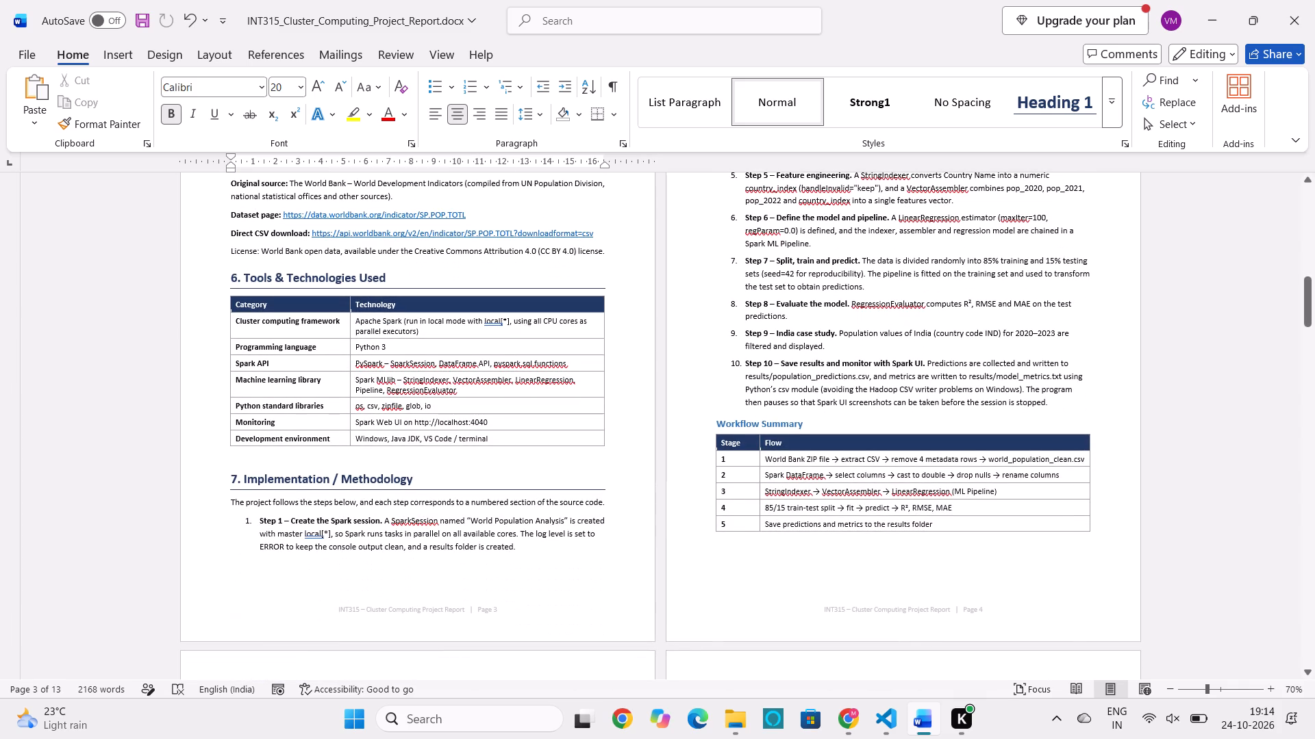
{"action": "scroll", "coordinate": [363, 558], "scroll_direction": "down", "scroll_amount": 6}
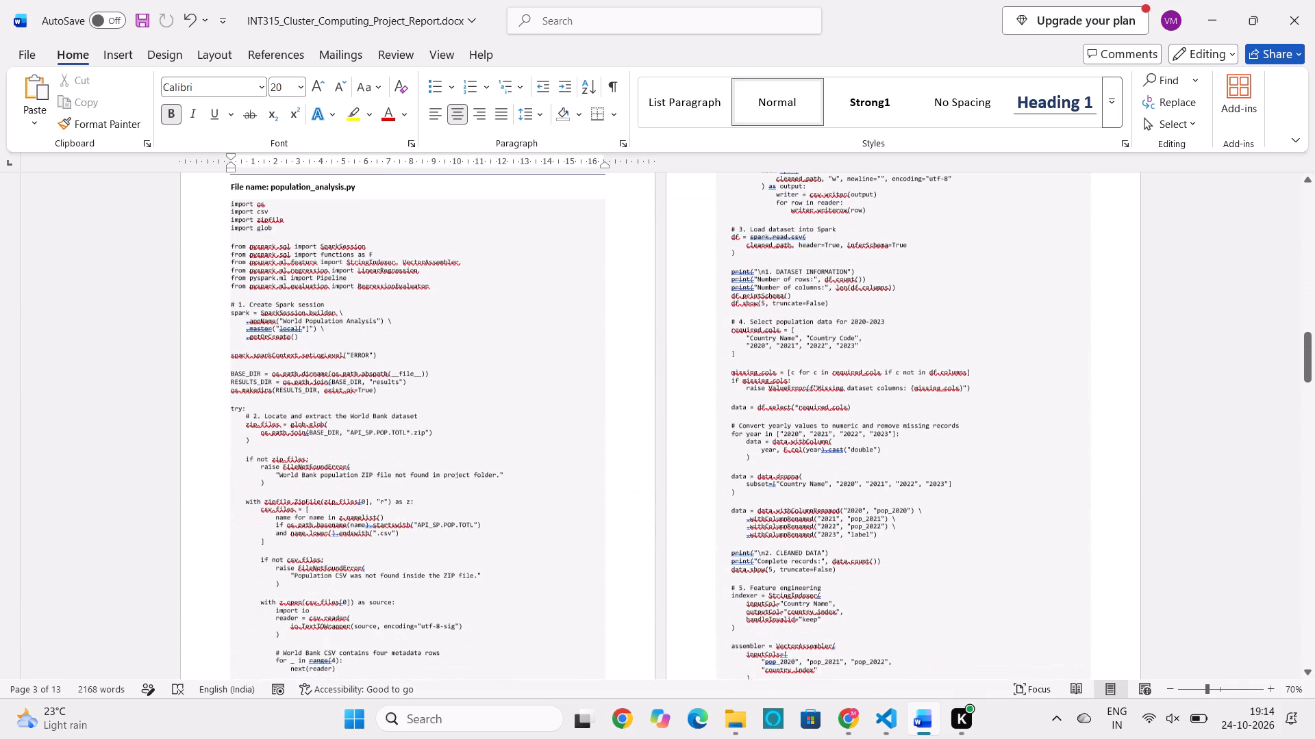
{"action": "scroll", "coordinate": [363, 558], "scroll_direction": "down", "scroll_amount": 20}
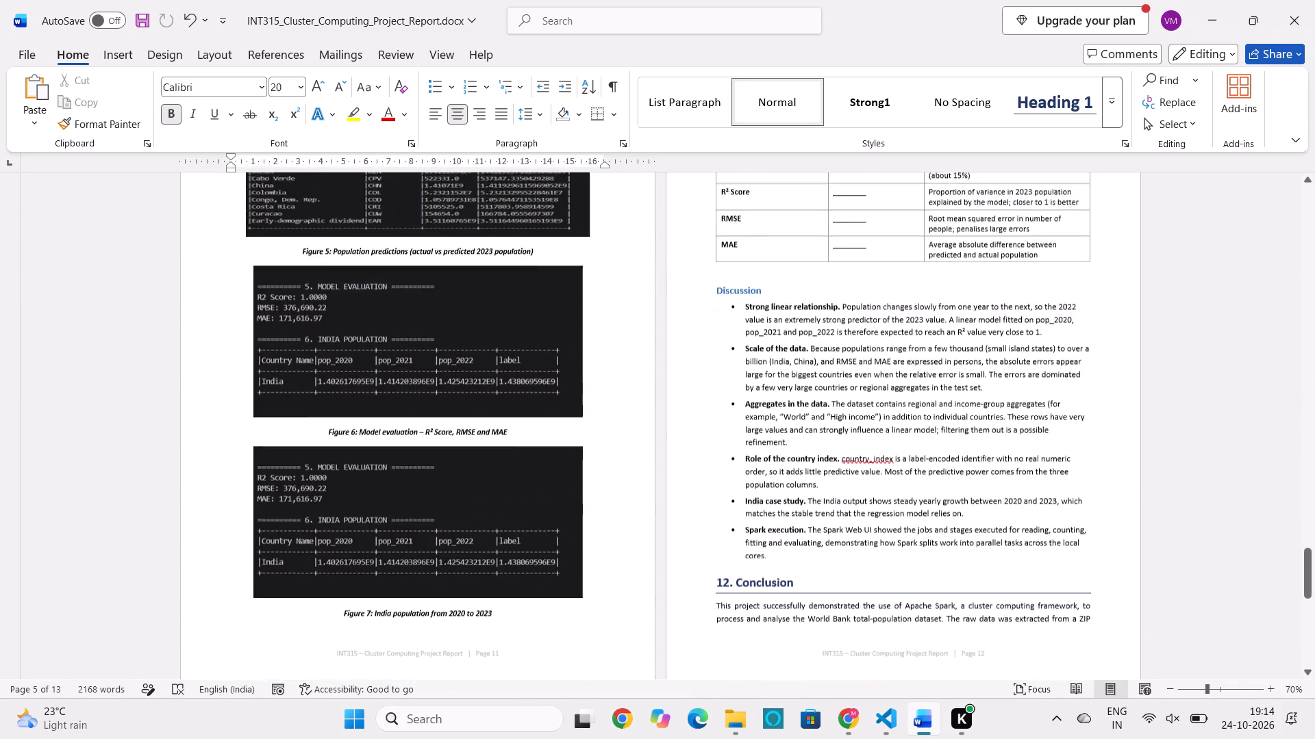
{"action": "scroll", "coordinate": [363, 558], "scroll_direction": "down", "scroll_amount": 8}
{"action": "scroll", "coordinate": [363, 558], "scroll_direction": "up", "scroll_amount": 2}
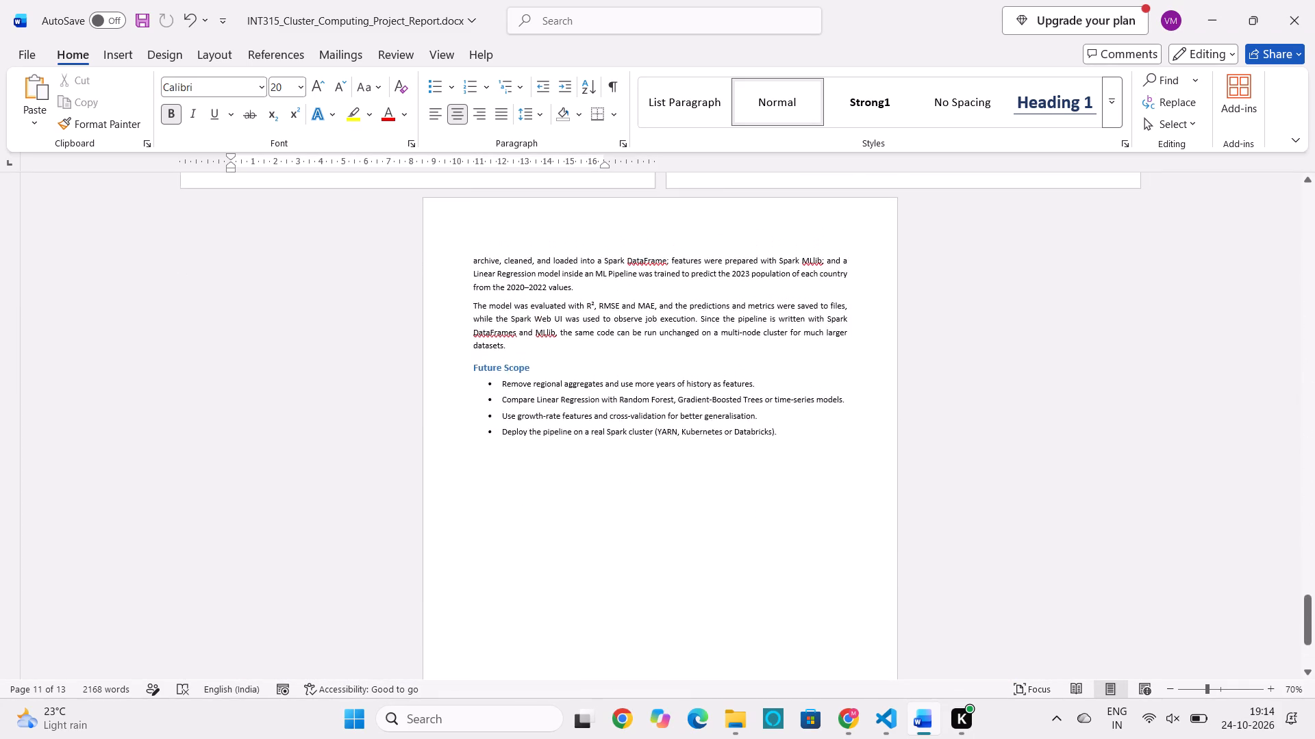
{"action": "scroll", "coordinate": [363, 558], "scroll_direction": "down", "scroll_amount": 5}
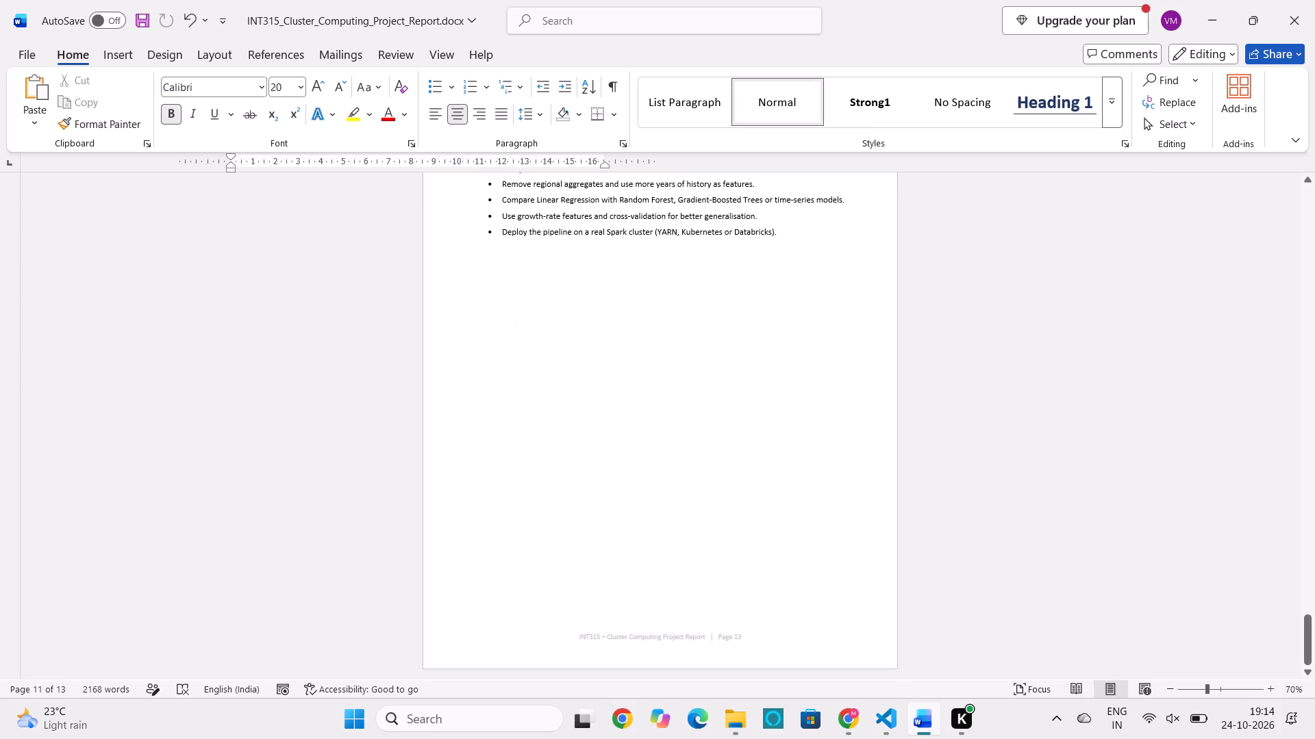
Insert blank lines after the "Spark execution" bullet in Discussion to push the "12. Conclusion" section onto the following page.
{"action": "scroll", "coordinate": [510, 643], "scroll_direction": "up", "scroll_amount": 5}
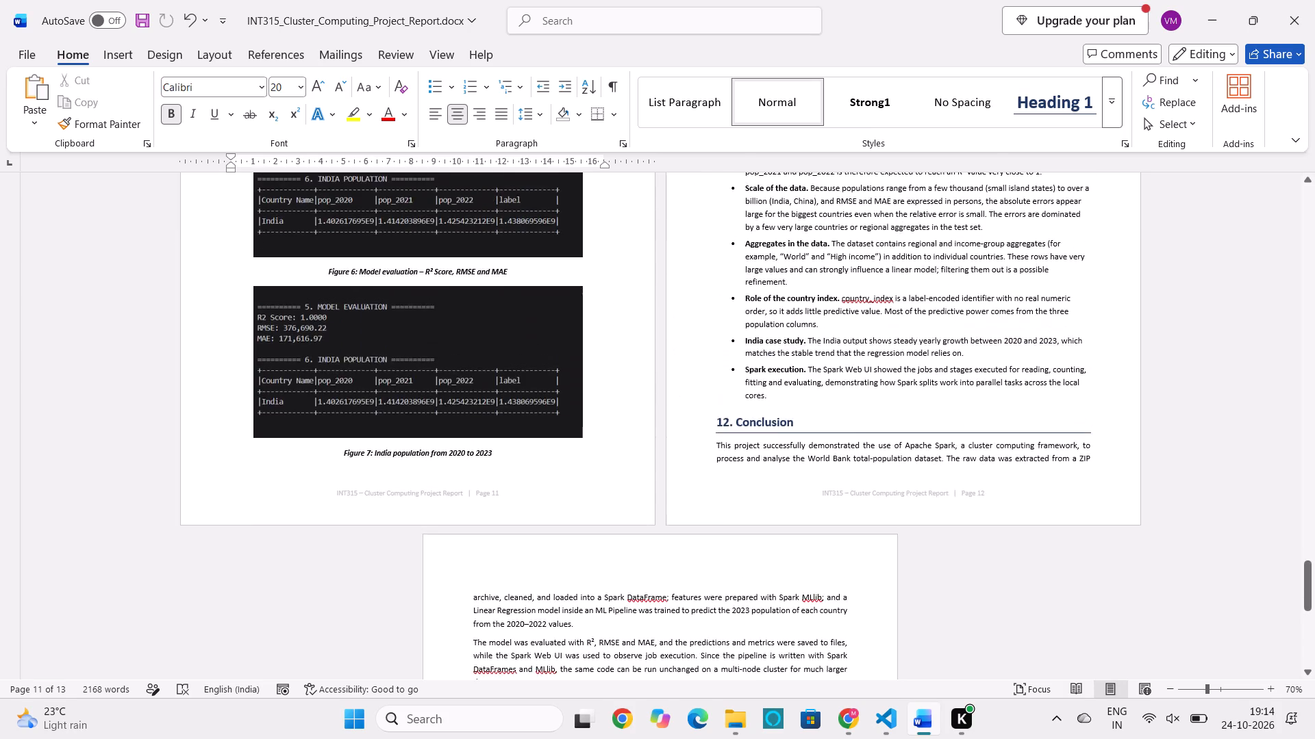
{"action": "scroll", "coordinate": [510, 643], "scroll_direction": "up", "scroll_amount": 1}
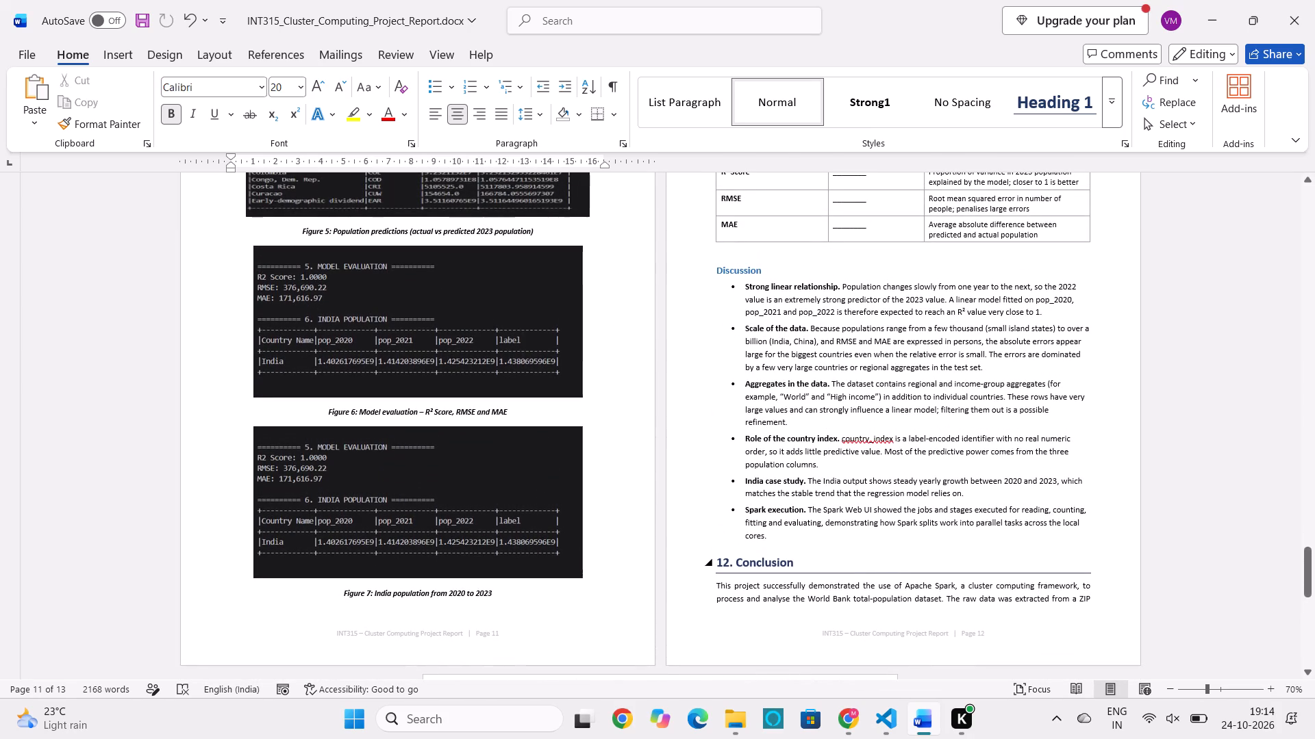
{"action": "left_click", "coordinate": [784, 536]}
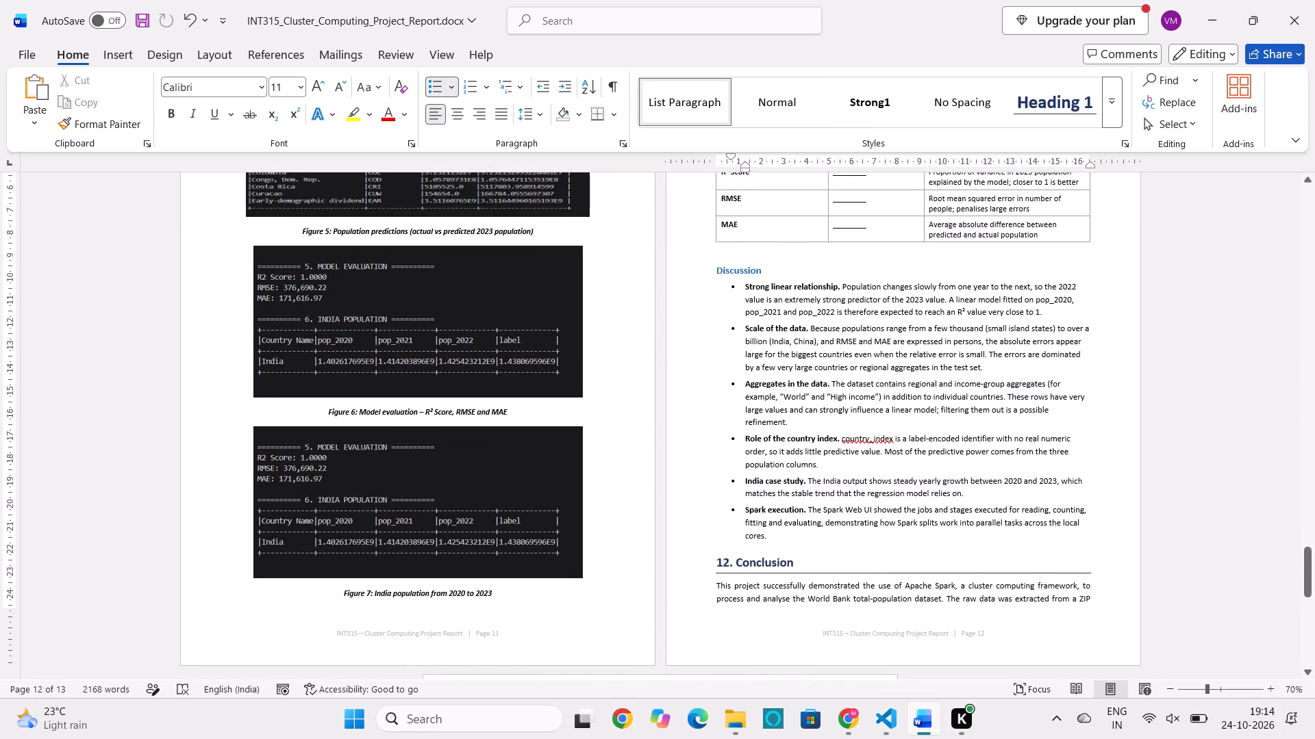
{"action": "key", "text": "Return"}
{"action": "key", "text": "Return"}
{"action": "key", "text": "Return"}
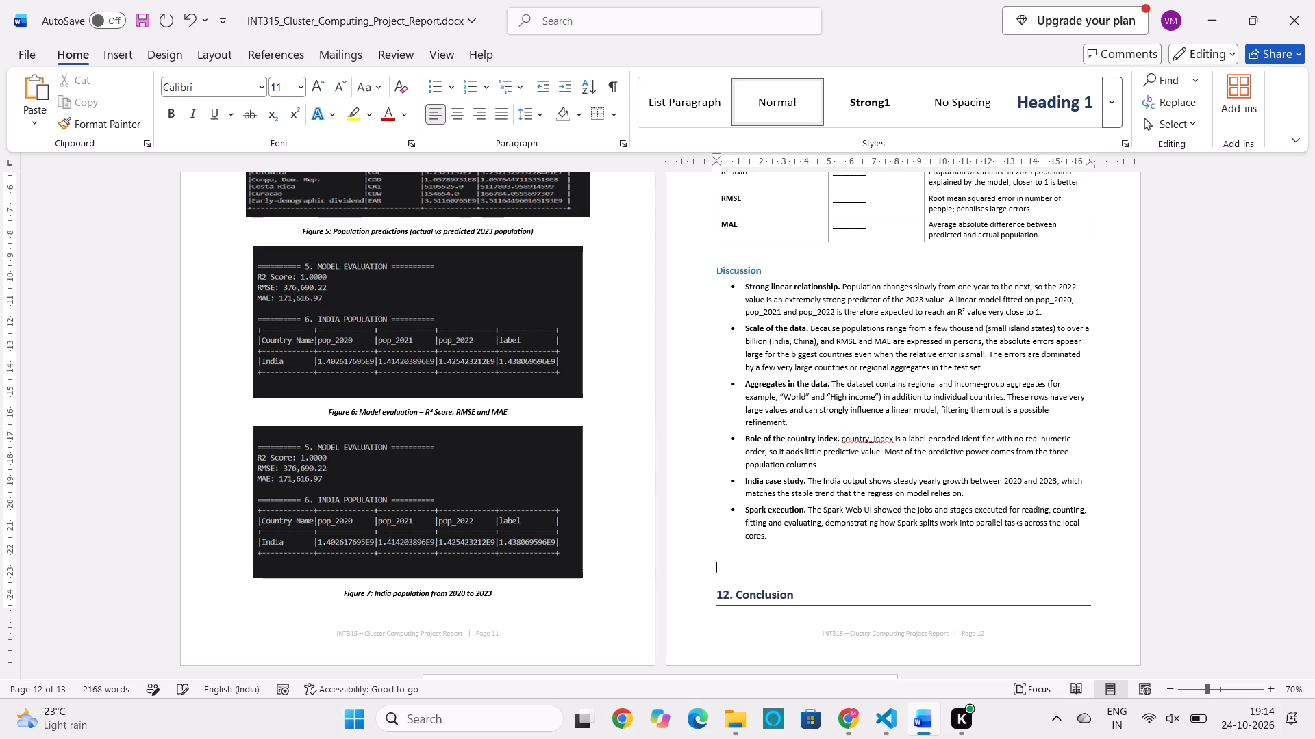
{"action": "key", "text": "Return"}
{"action": "scroll", "coordinate": [784, 536], "scroll_direction": "down", "scroll_amount": 3}
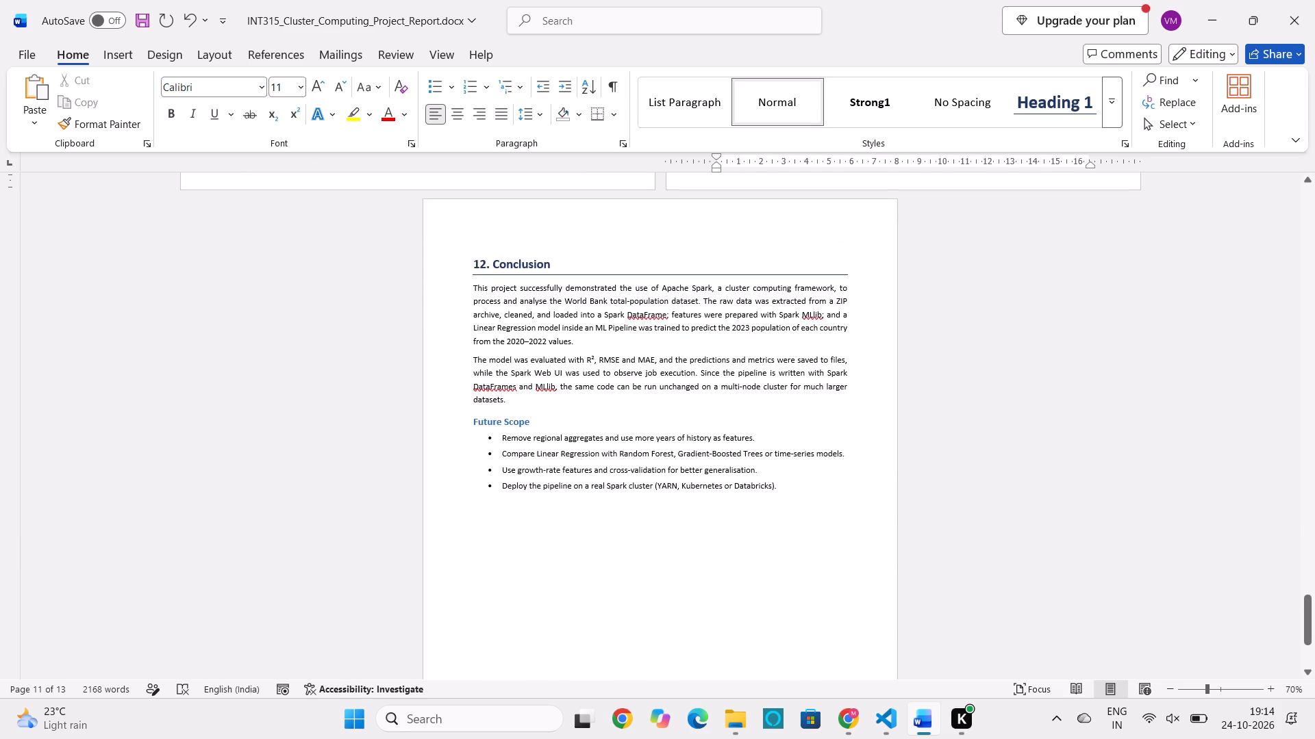
Examine the section 9 and 10 figures and the section 11 metrics table and discussion, including at 100% zoom.
{"action": "scroll", "coordinate": [679, 457], "scroll_direction": "up", "scroll_amount": 6}
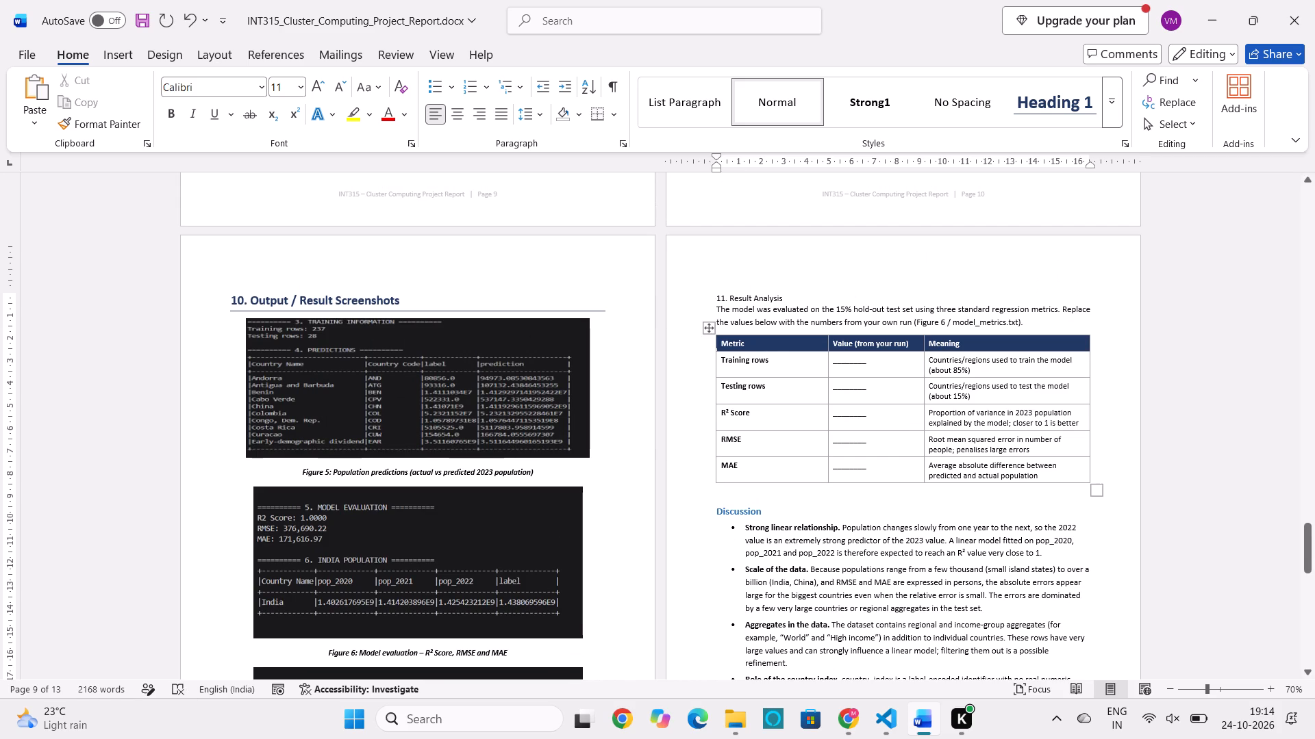
{"action": "scroll", "coordinate": [682, 323], "scroll_direction": "right", "scroll_amount": 1}
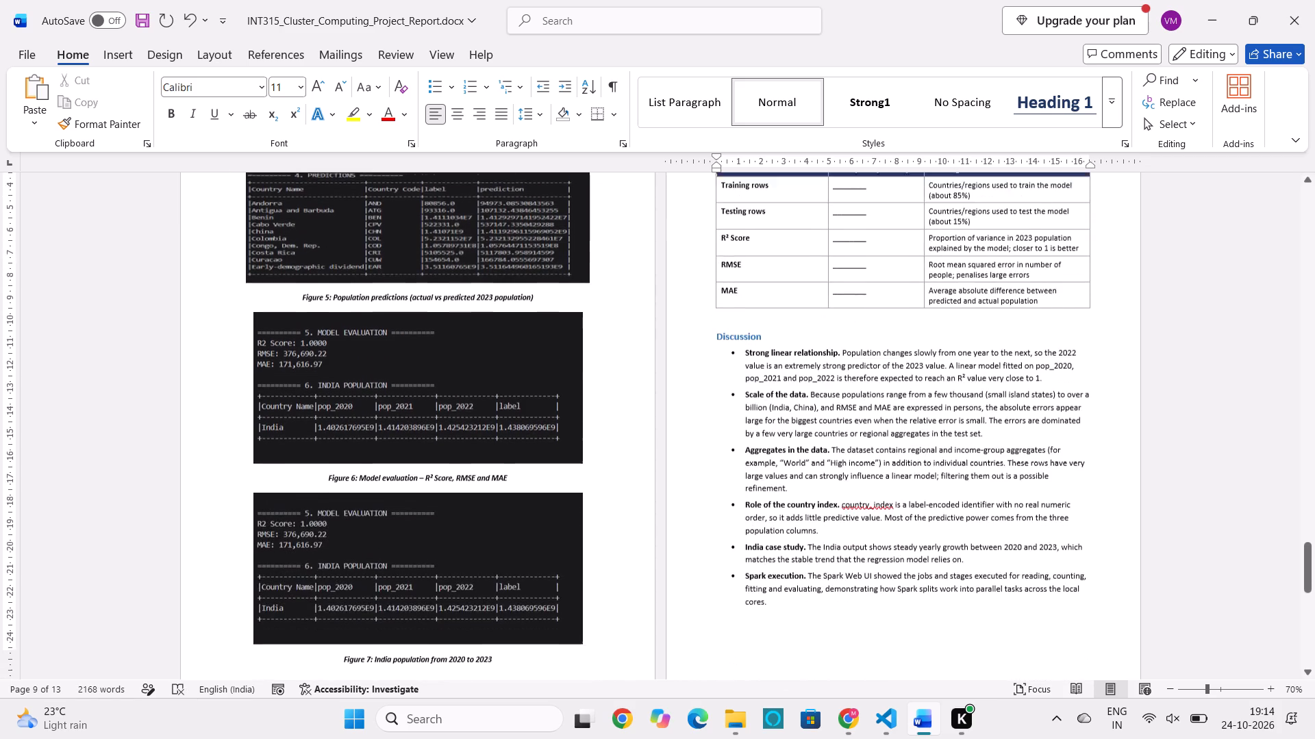
{"action": "scroll", "coordinate": [682, 323], "scroll_direction": "right", "scroll_amount": 1}
{"action": "scroll", "coordinate": [749, 358], "scroll_direction": "down", "scroll_amount": 2}
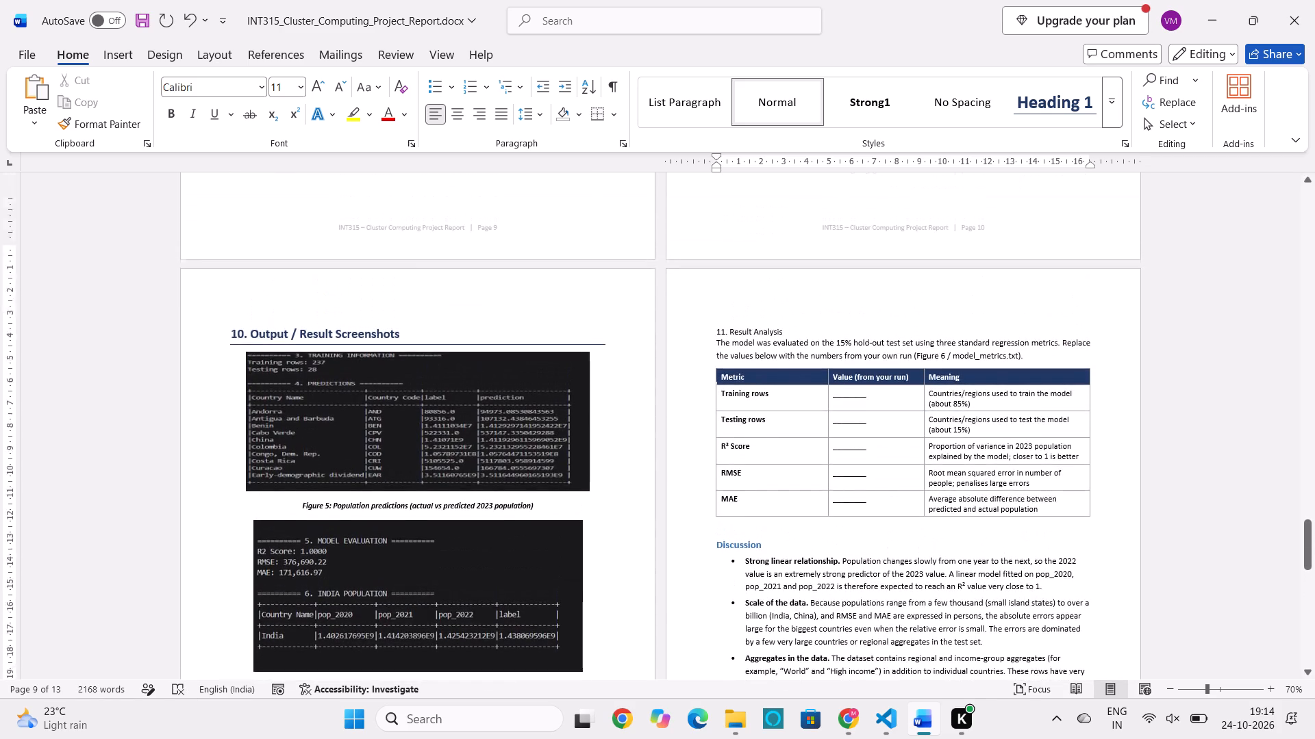
{"action": "scroll", "coordinate": [749, 358], "scroll_direction": "down", "scroll_amount": 6}
{"action": "scroll", "coordinate": [749, 358], "scroll_direction": "up", "scroll_amount": 2}
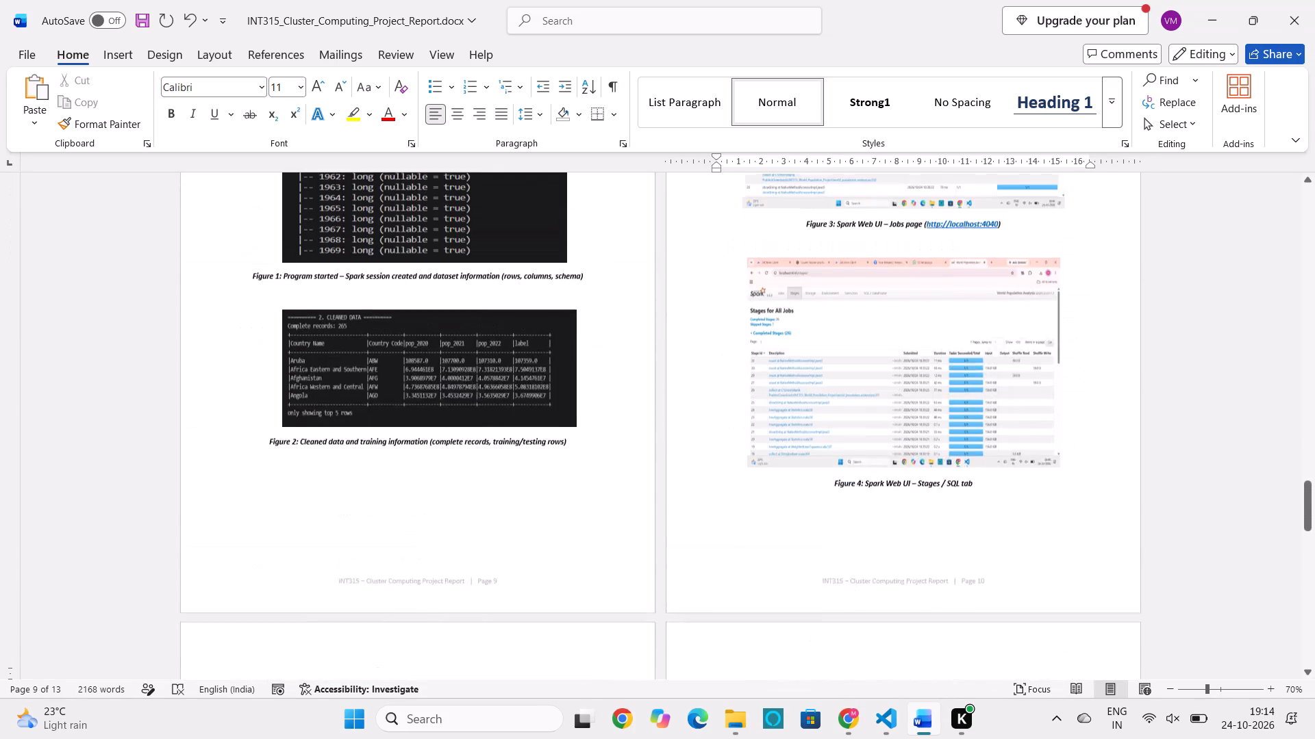
{"action": "scroll", "coordinate": [771, 479], "scroll_direction": "down", "scroll_amount": 3}
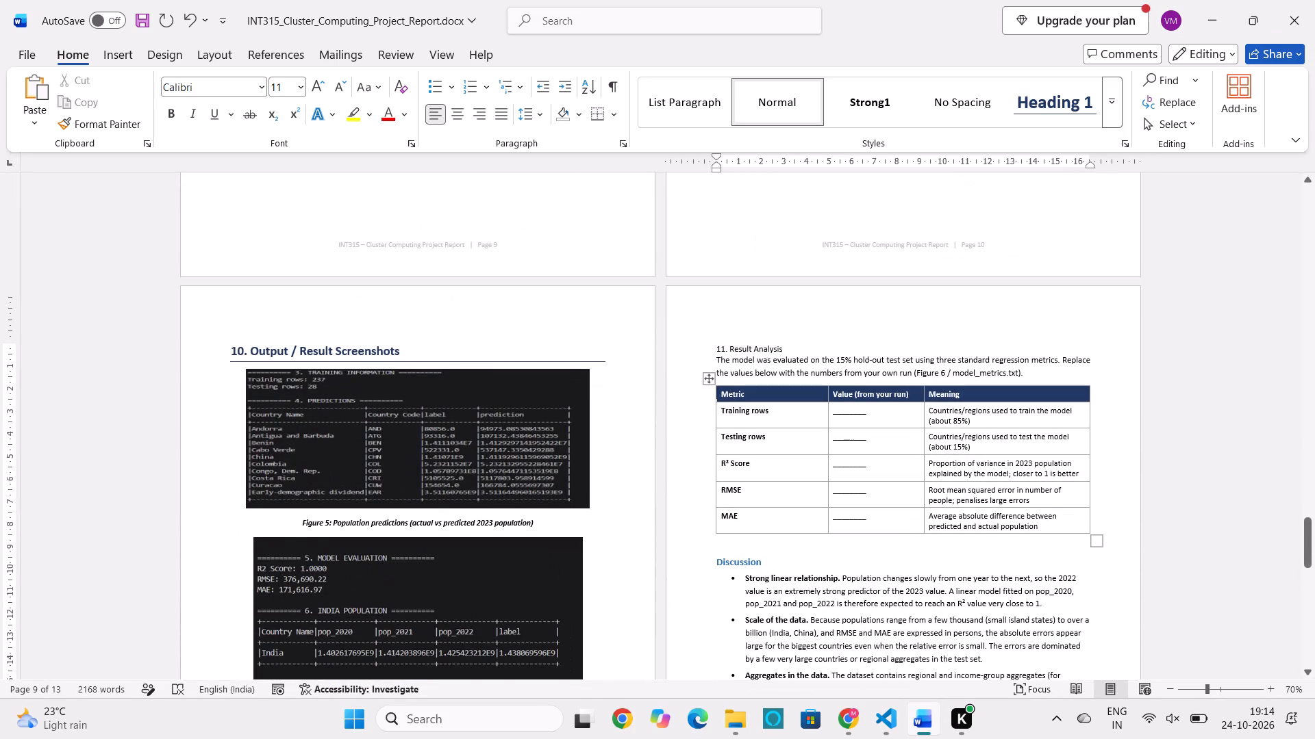
{"action": "scroll", "coordinate": [797, 354], "scroll_direction": "up", "scroll_amount": 3, "text": "ctrl"}
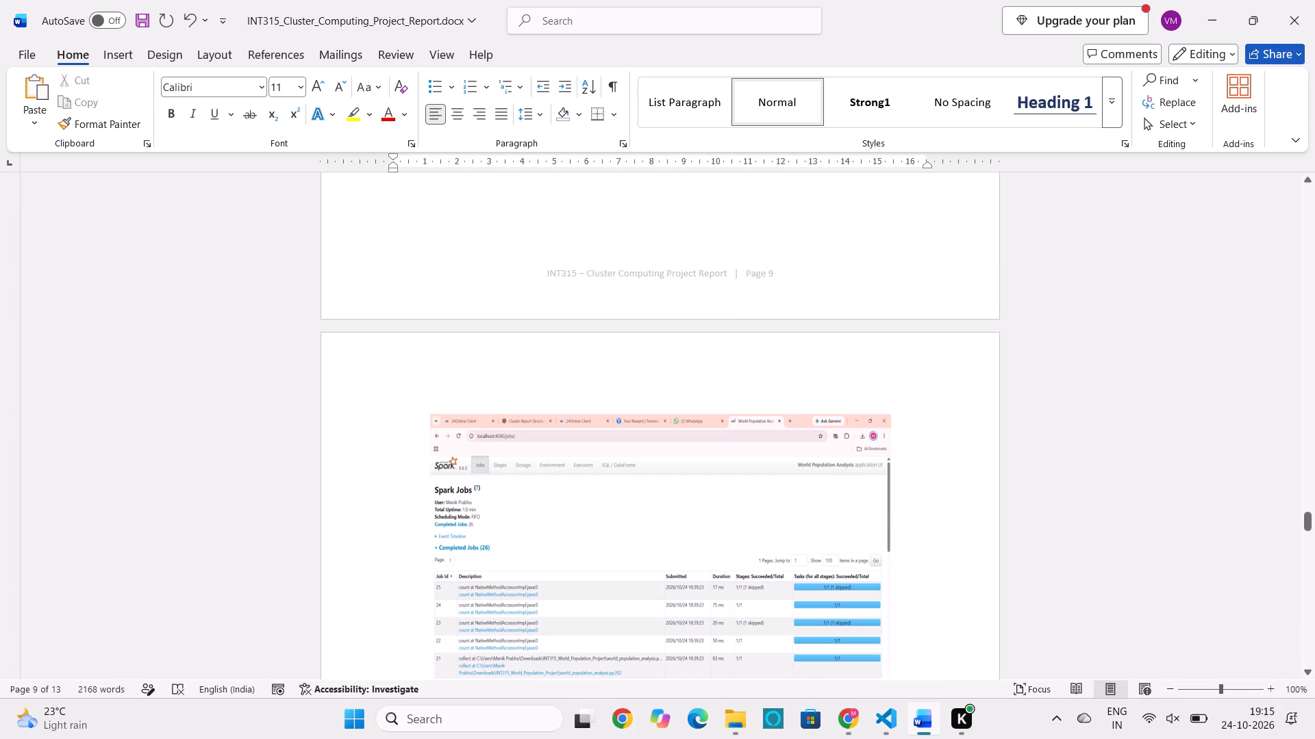
{"action": "scroll", "coordinate": [750, 498], "scroll_direction": "up", "scroll_amount": 6}
{"action": "scroll", "coordinate": [750, 498], "scroll_direction": "down", "scroll_amount": 6}
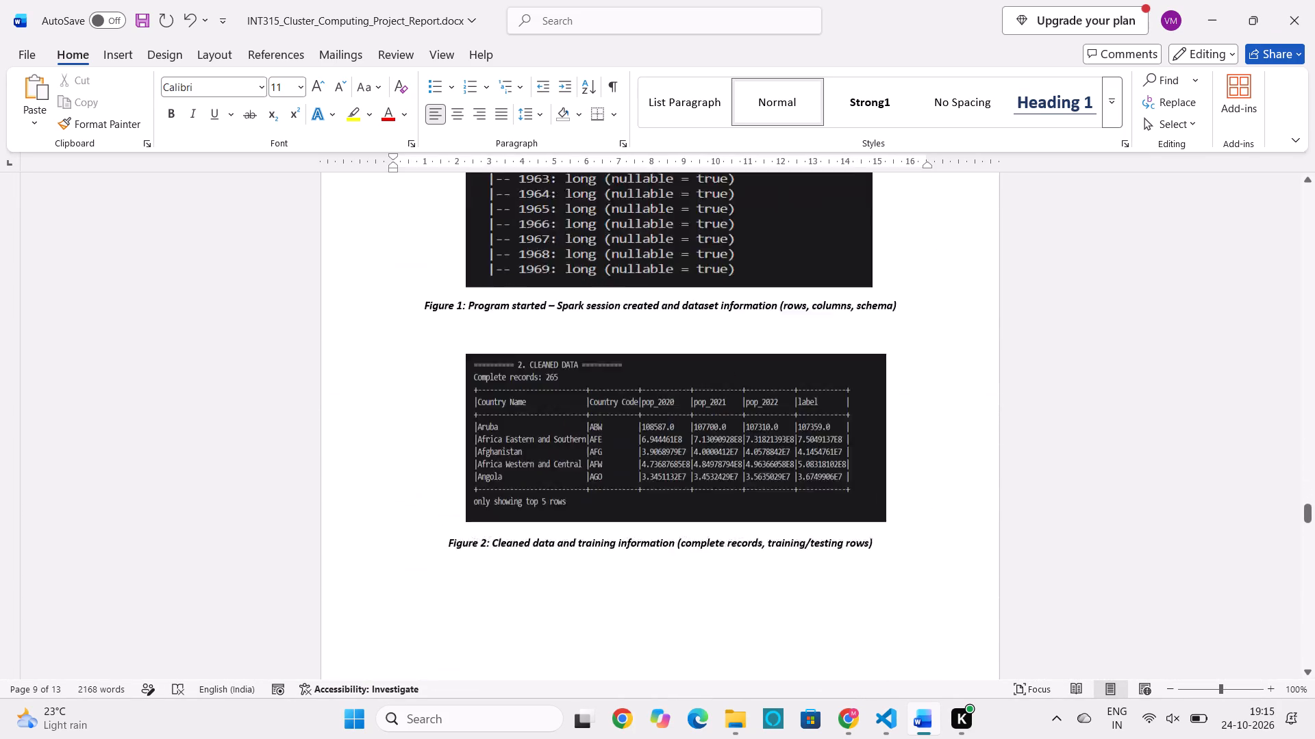
{"action": "scroll", "coordinate": [750, 498], "scroll_direction": "down", "scroll_amount": 8}
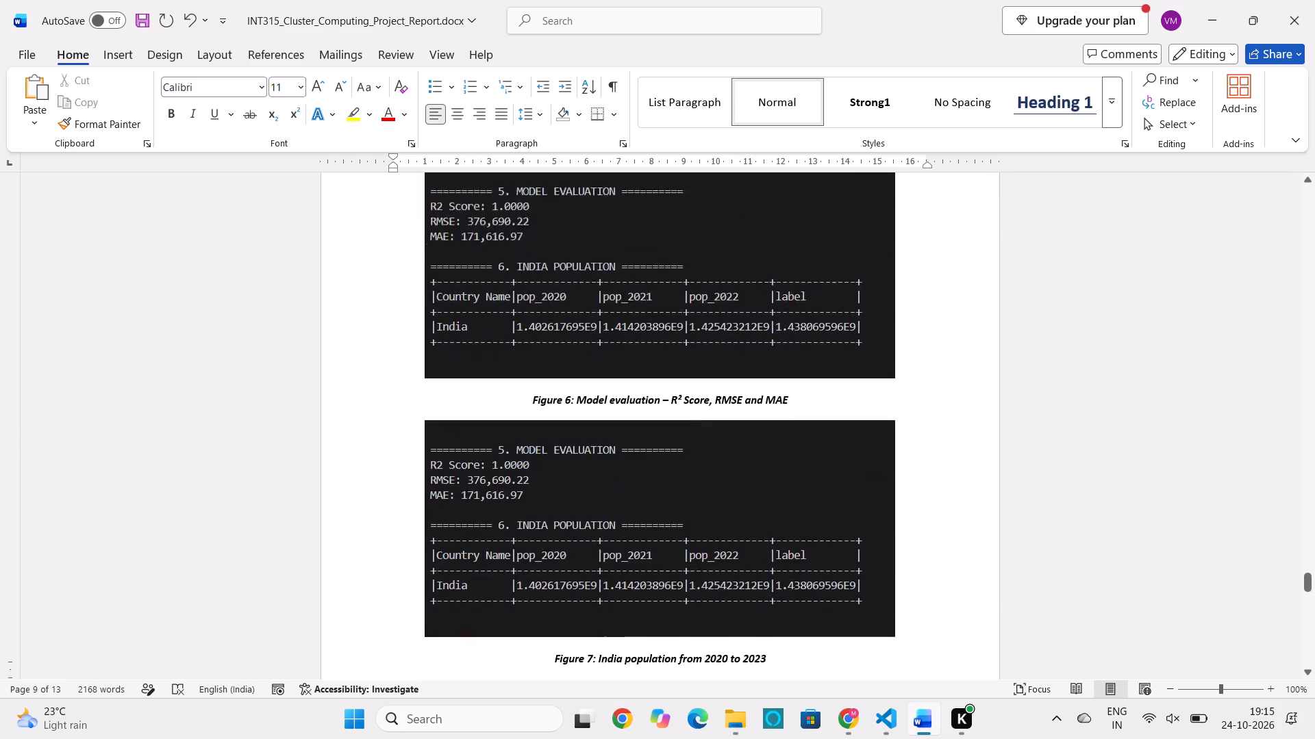
Select the "11. Result Analysis" heading to inspect its text formatting, and clear the selection.
{"action": "scroll", "coordinate": [750, 498], "scroll_direction": "down", "scroll_amount": 3}
{"action": "left_click_drag", "start_coordinate": [505, 438], "coordinate": [391, 437]}
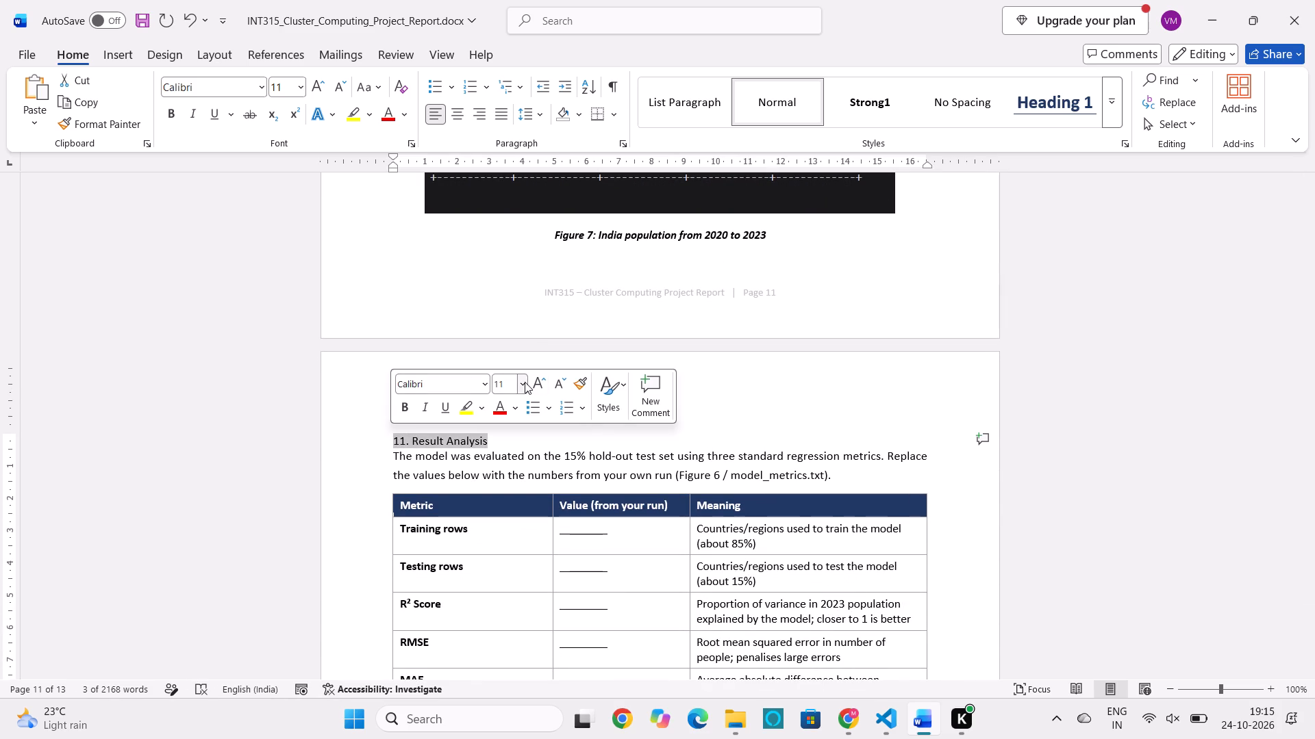
{"action": "left_click", "coordinate": [790, 406]}
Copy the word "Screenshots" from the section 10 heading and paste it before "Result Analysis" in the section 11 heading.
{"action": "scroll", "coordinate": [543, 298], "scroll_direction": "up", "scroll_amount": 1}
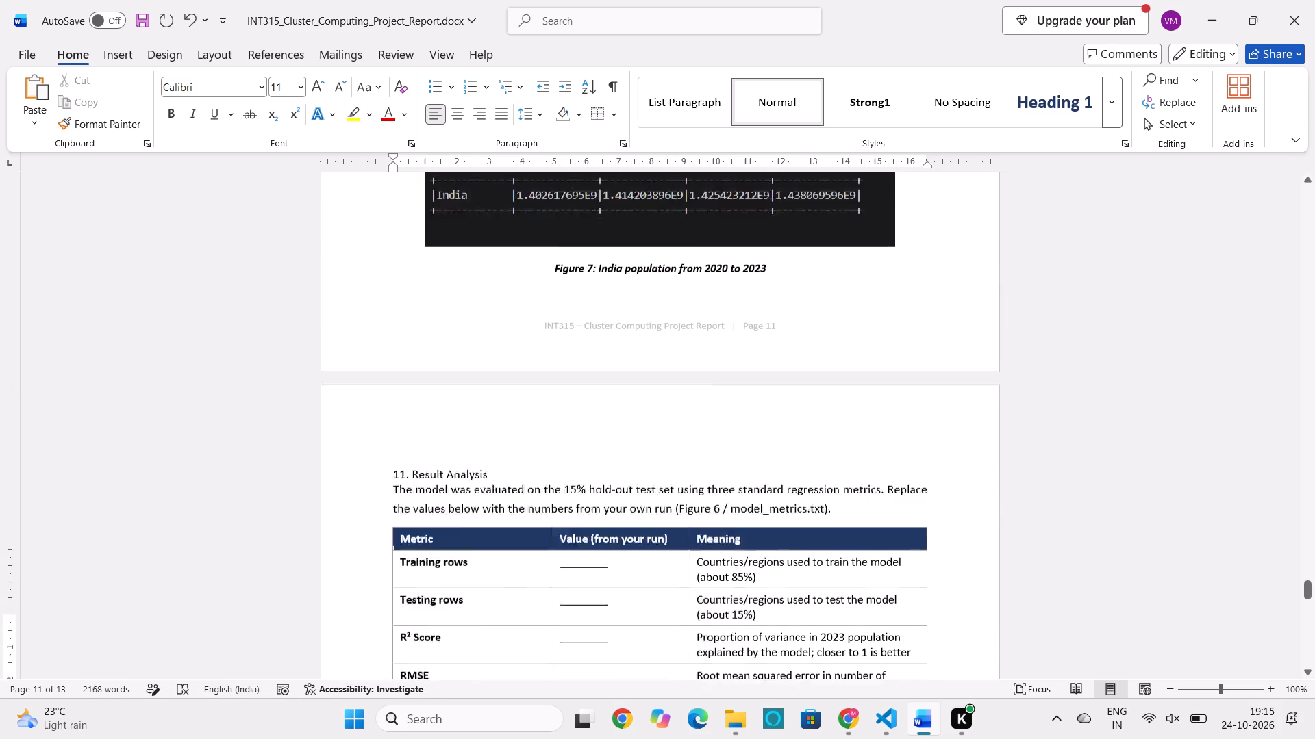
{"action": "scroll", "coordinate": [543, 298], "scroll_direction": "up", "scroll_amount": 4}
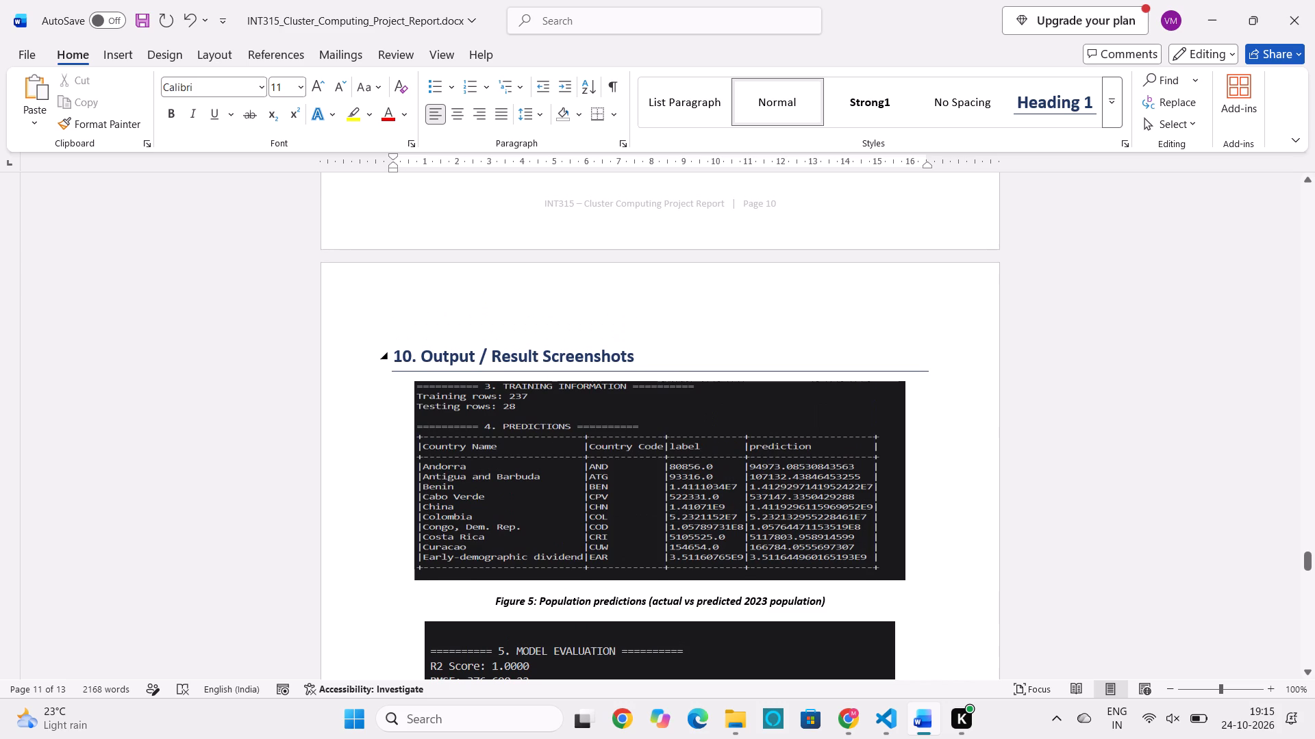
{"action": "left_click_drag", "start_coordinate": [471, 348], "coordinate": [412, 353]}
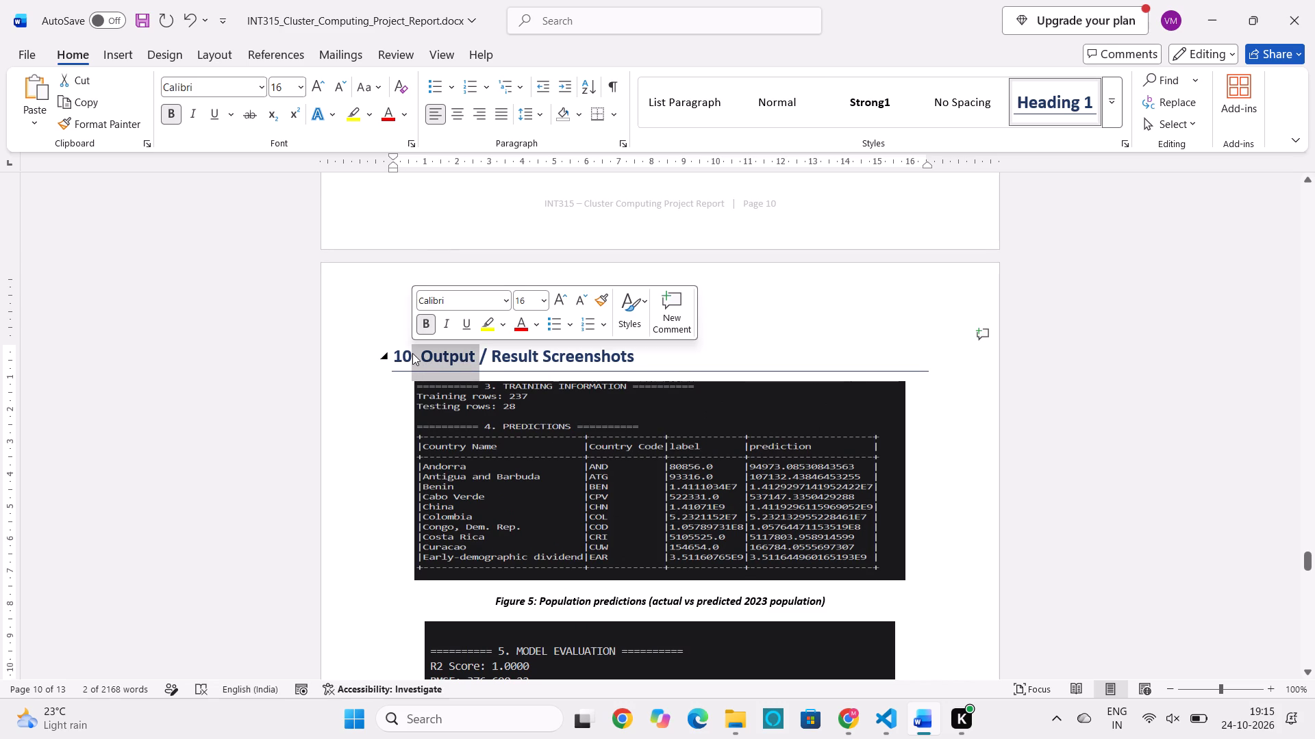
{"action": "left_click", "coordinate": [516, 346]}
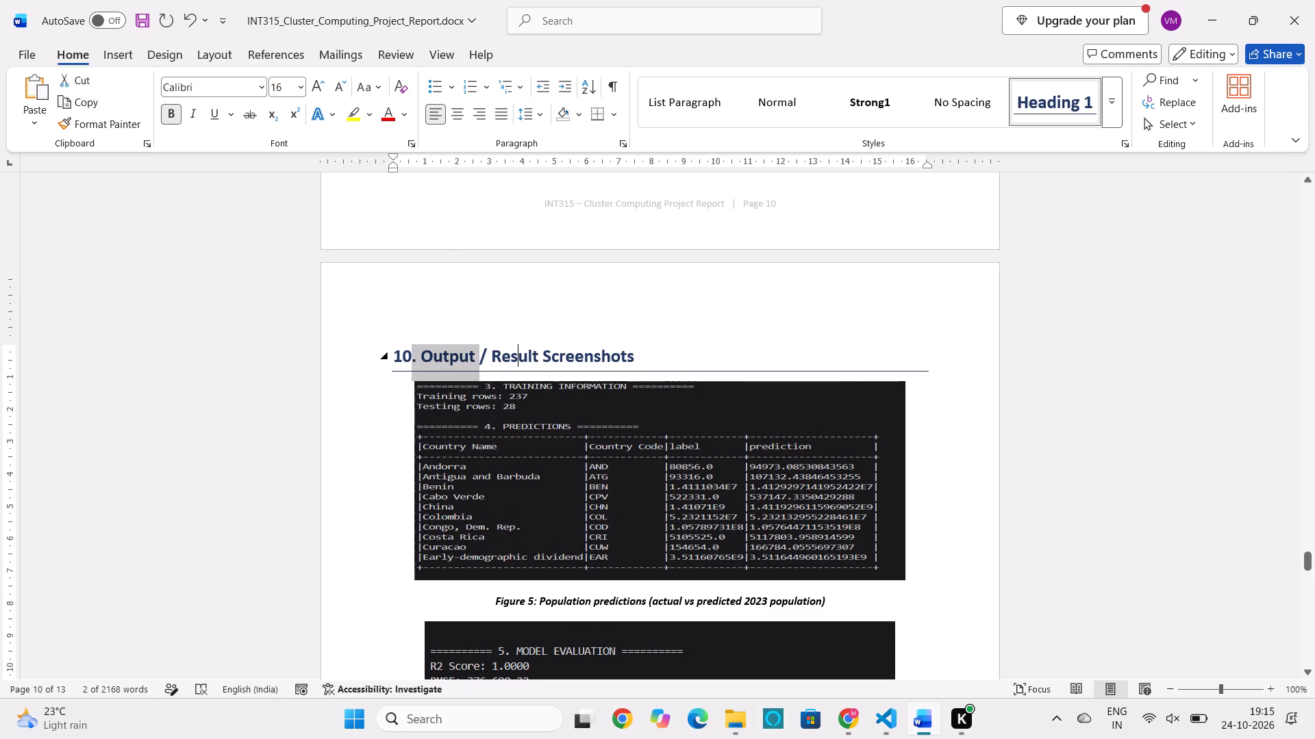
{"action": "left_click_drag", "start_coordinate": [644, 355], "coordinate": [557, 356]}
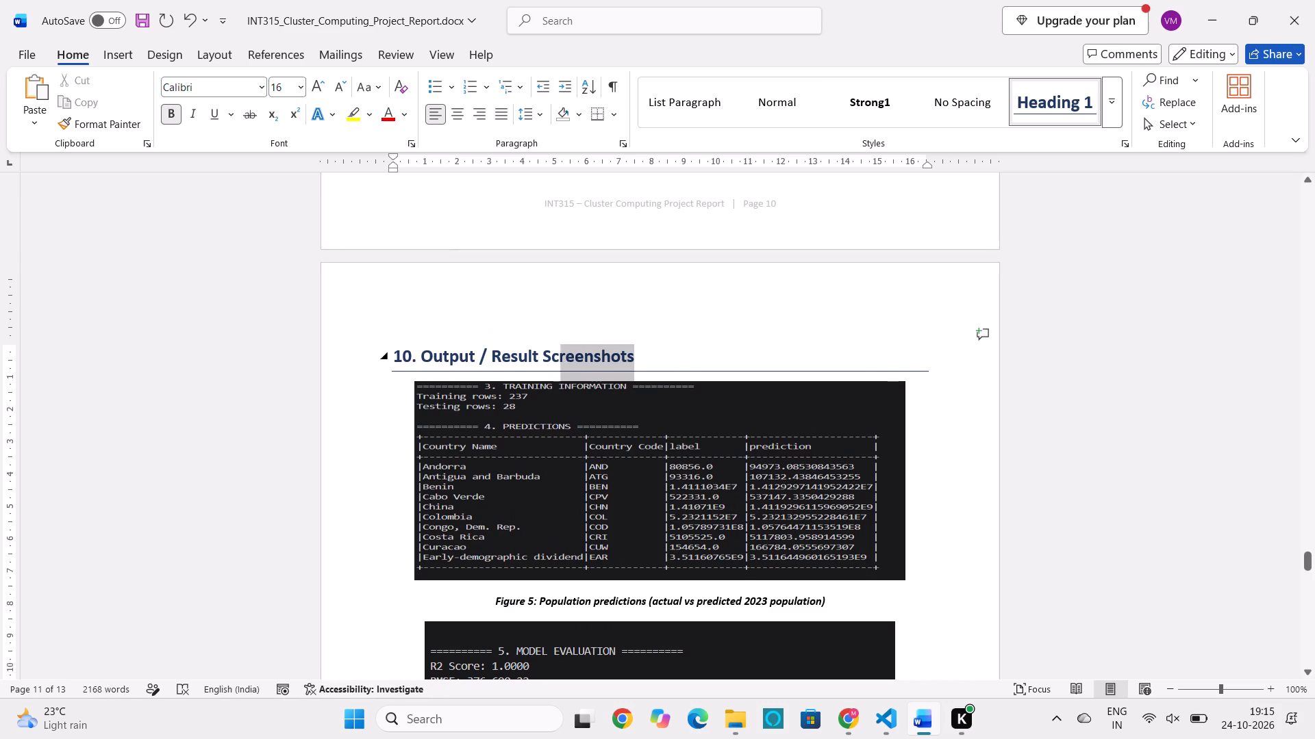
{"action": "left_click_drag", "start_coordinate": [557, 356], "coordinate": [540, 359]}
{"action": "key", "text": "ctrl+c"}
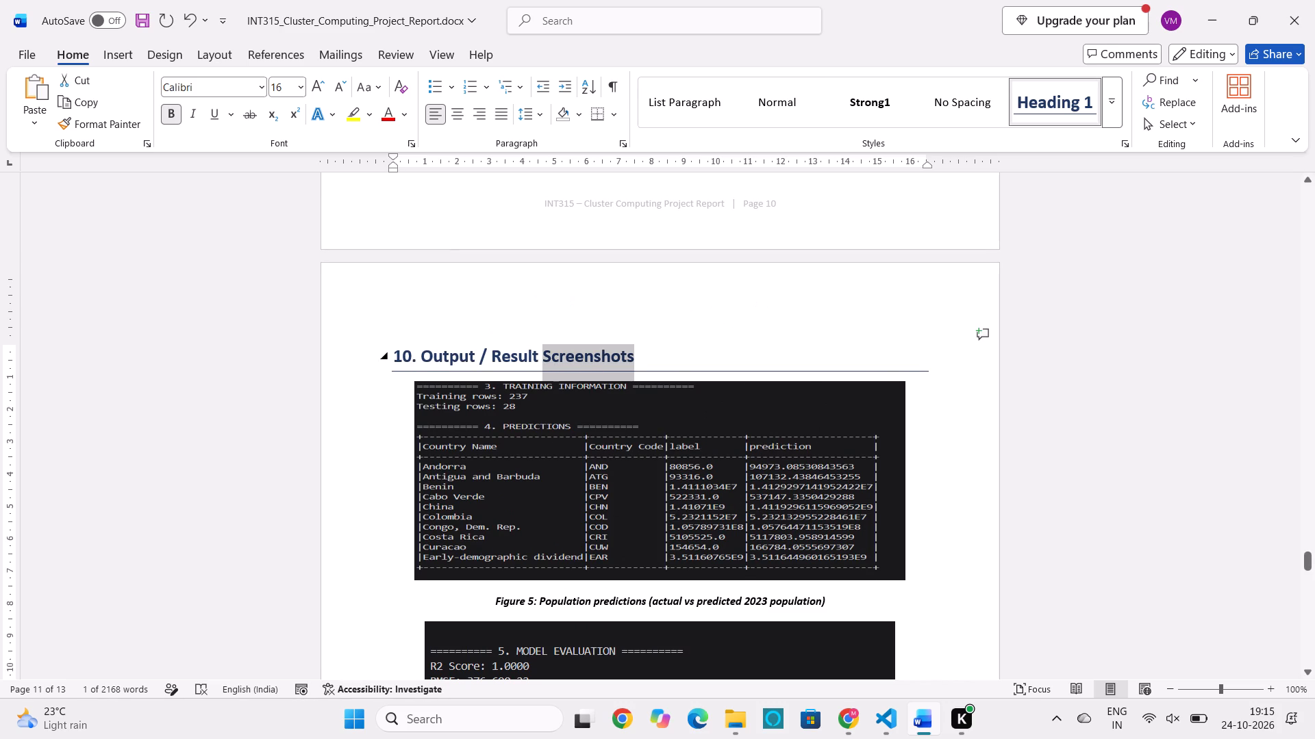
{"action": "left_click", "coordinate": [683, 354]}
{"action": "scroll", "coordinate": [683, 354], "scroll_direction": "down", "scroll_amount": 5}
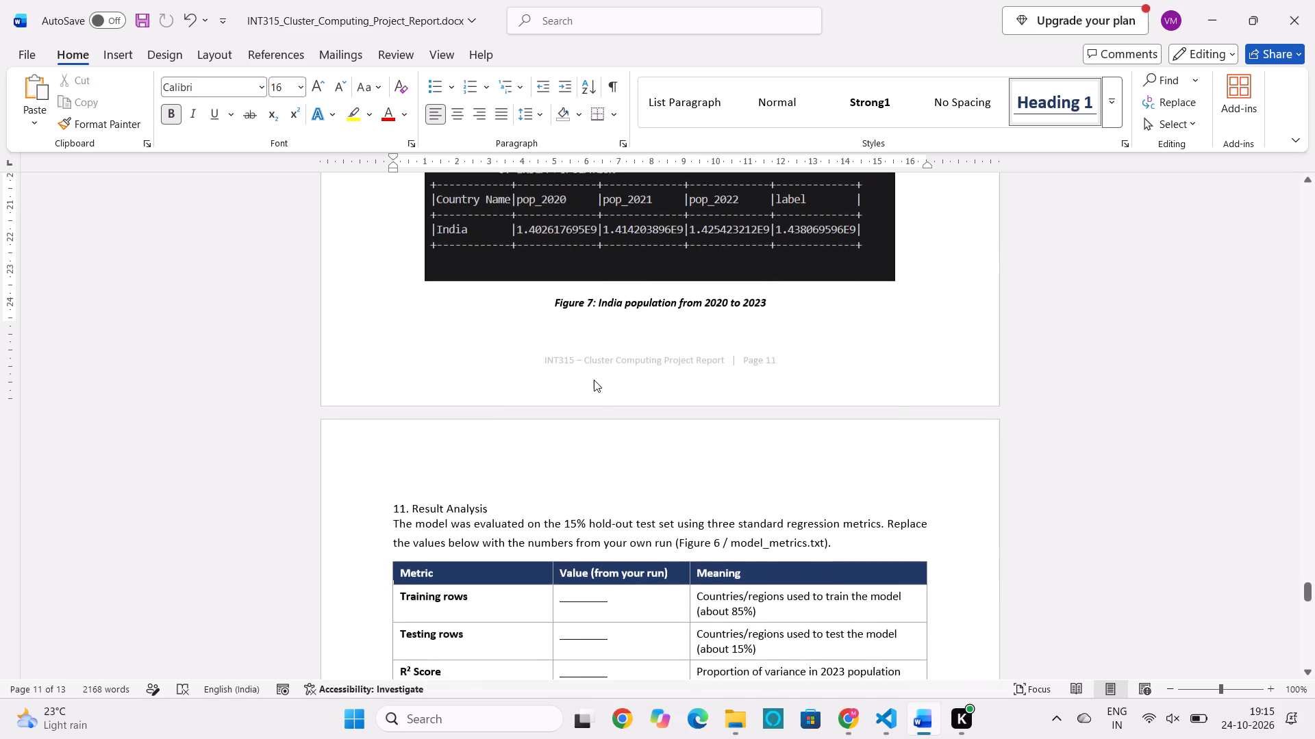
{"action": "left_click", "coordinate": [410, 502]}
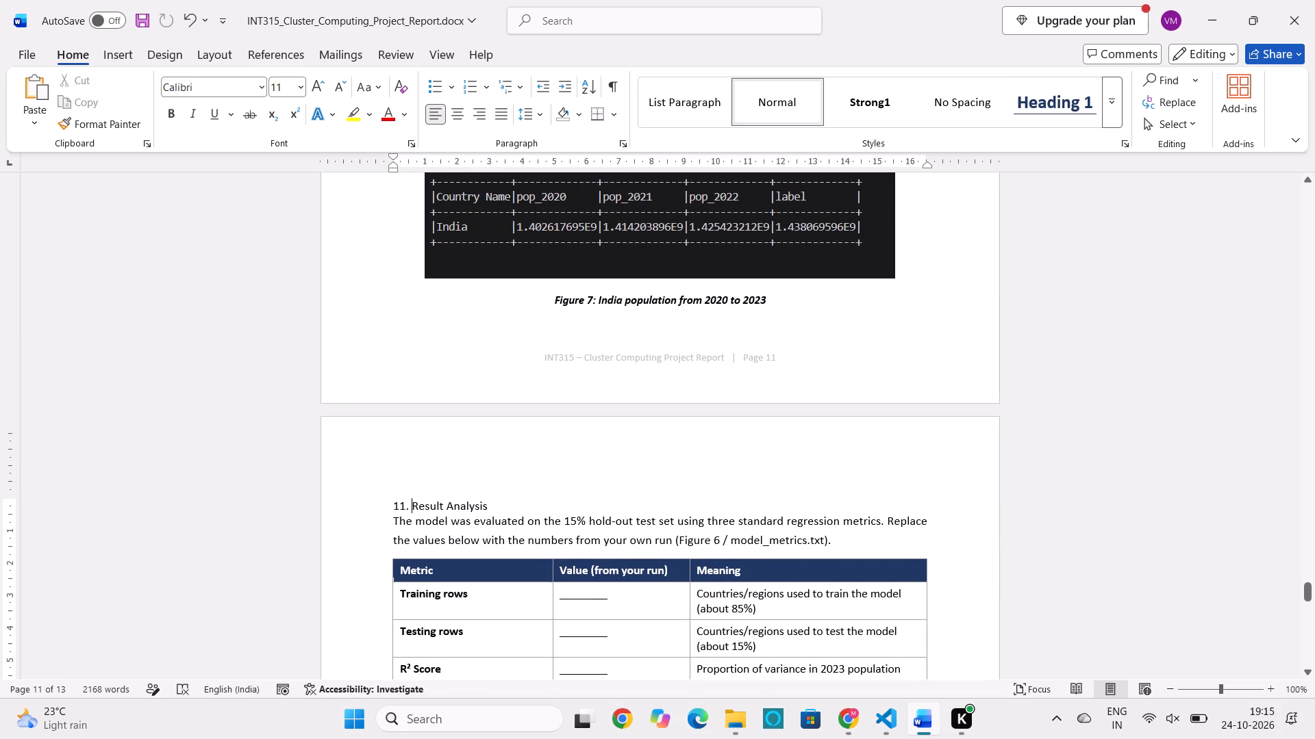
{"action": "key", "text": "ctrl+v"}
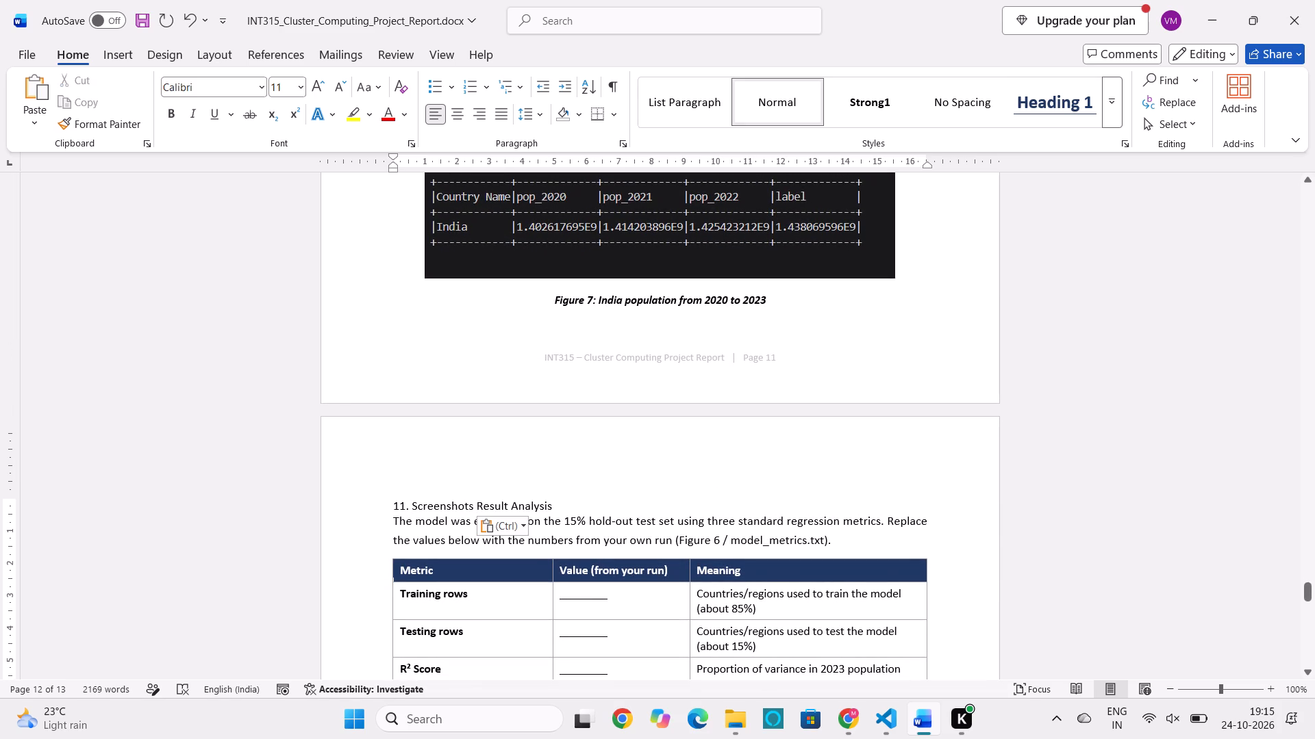
Check the font size used by the "10. Output / Result Screenshots" heading.
{"action": "scroll", "coordinate": [444, 448], "scroll_direction": "up", "scroll_amount": 4}
{"action": "left_click", "coordinate": [458, 494]}
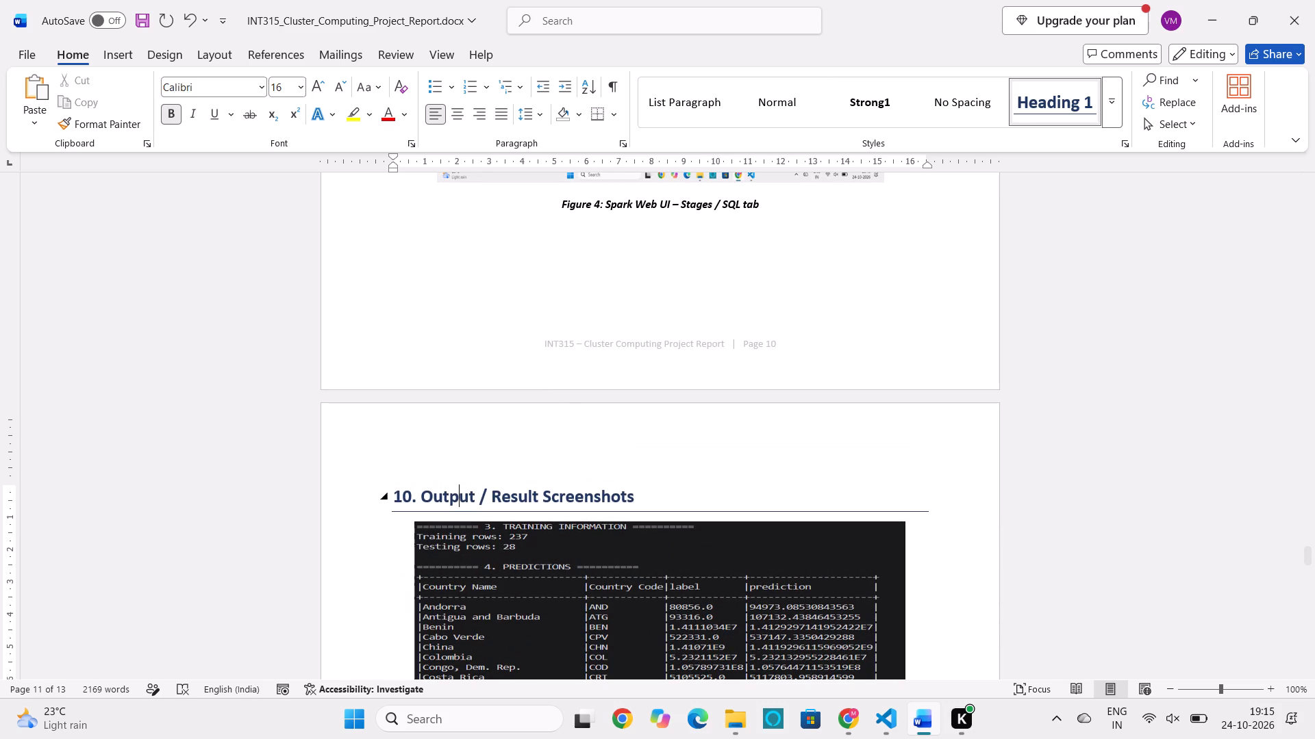
{"action": "left_click", "coordinate": [303, 85]}
{"action": "left_click", "coordinate": [303, 85]}
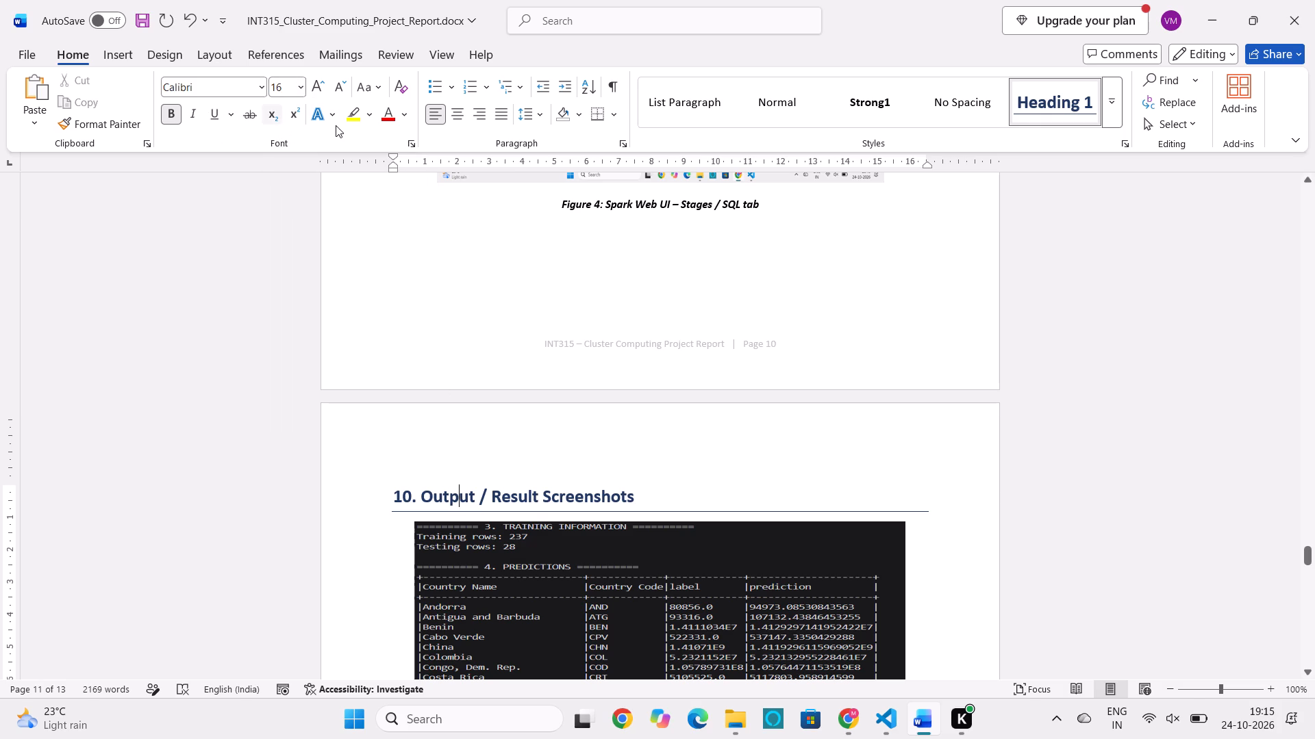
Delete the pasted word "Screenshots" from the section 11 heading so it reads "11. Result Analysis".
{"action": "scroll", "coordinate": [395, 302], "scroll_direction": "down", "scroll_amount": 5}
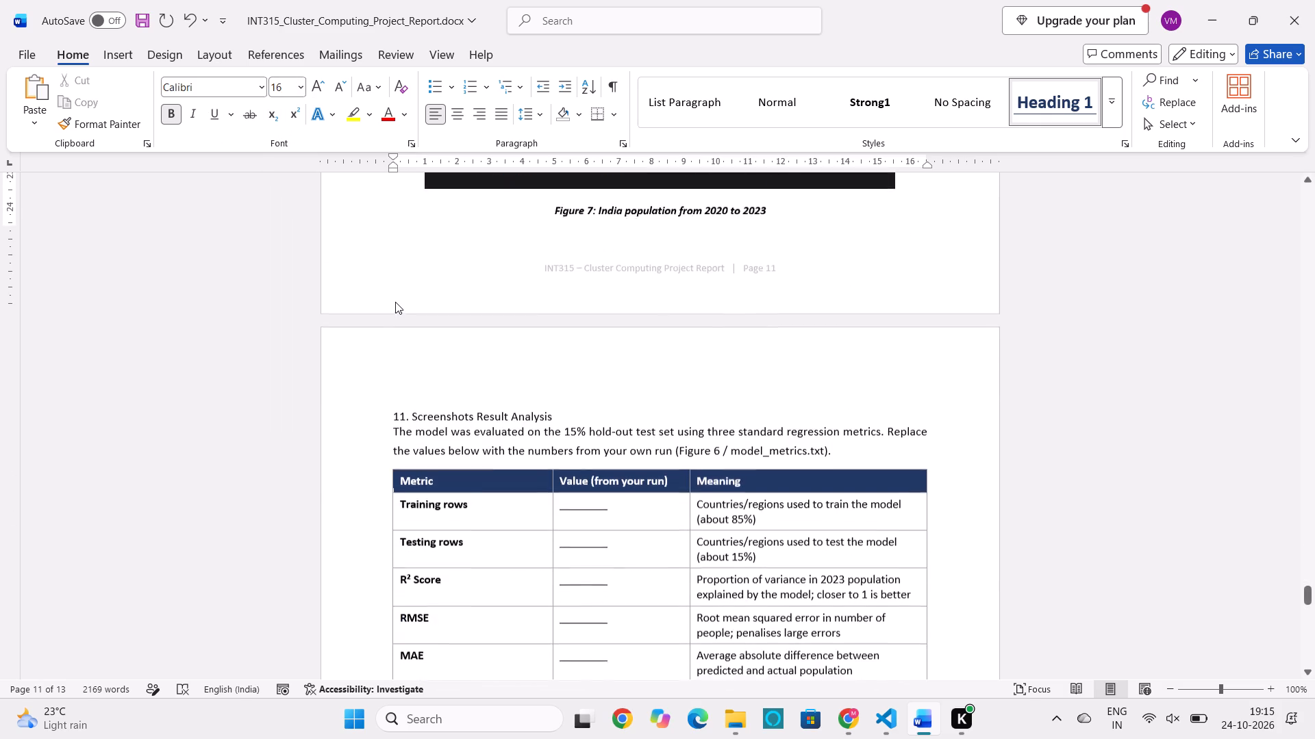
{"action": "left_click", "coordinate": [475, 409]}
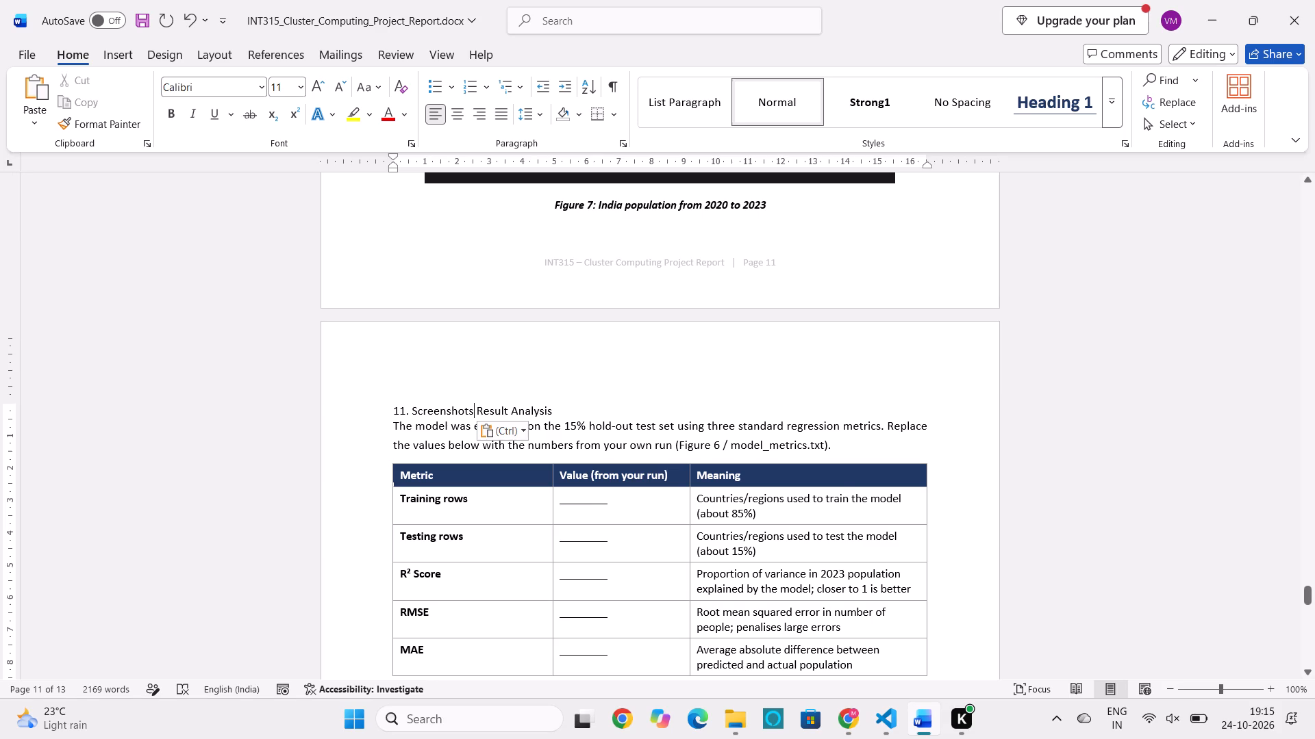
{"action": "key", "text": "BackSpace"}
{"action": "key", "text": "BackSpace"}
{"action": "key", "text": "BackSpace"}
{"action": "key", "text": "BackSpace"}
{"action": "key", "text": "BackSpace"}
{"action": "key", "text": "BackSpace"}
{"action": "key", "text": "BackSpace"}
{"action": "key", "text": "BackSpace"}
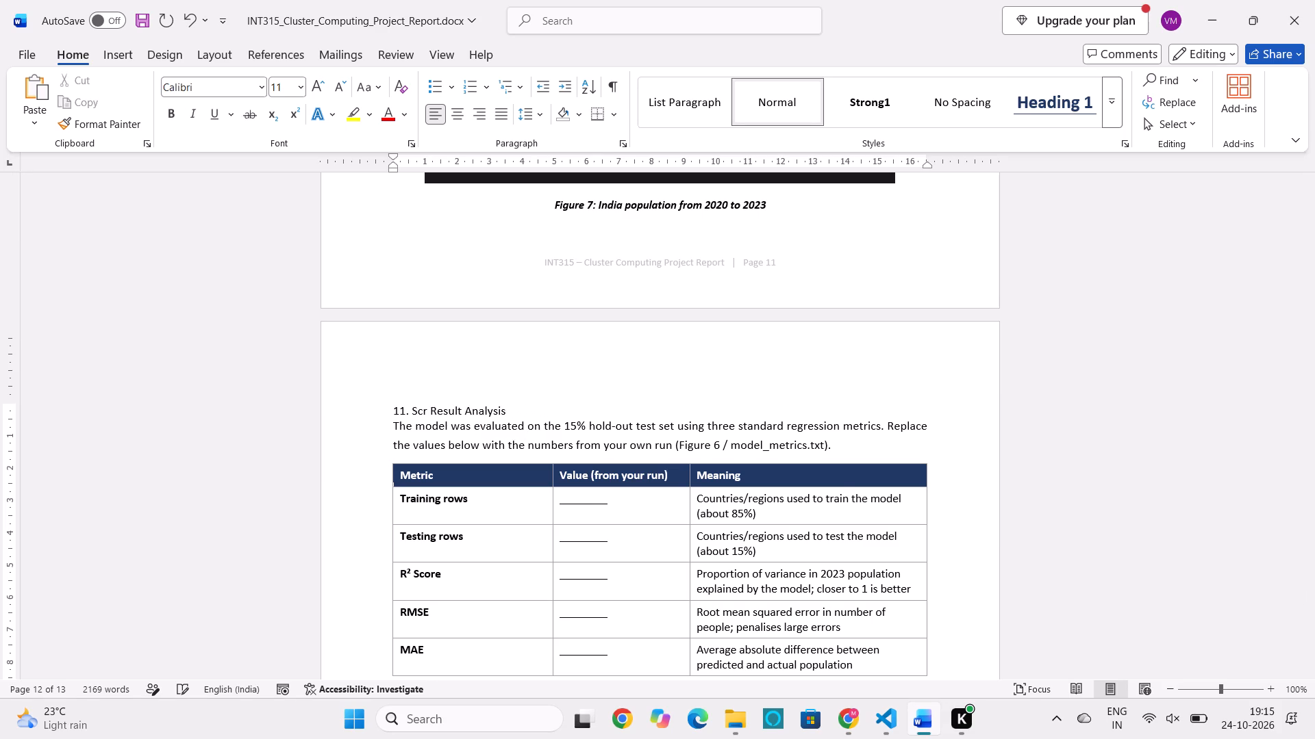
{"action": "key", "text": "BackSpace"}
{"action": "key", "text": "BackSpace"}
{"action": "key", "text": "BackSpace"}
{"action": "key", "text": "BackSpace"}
Format the "11. Result Analysis" heading as 16 pt bold text in the dark blue-gray theme colour.
{"action": "left_click_drag", "start_coordinate": [494, 417], "coordinate": [376, 417]}
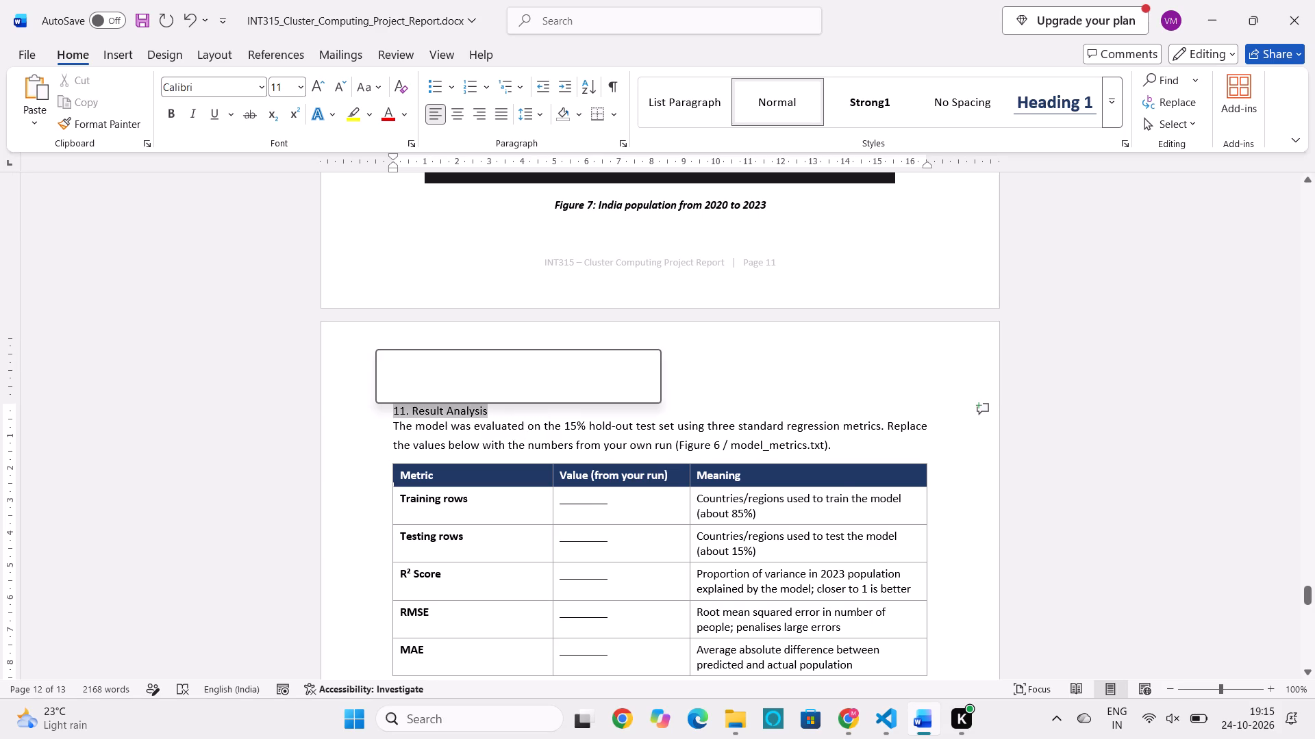
{"action": "left_click", "coordinate": [505, 369]}
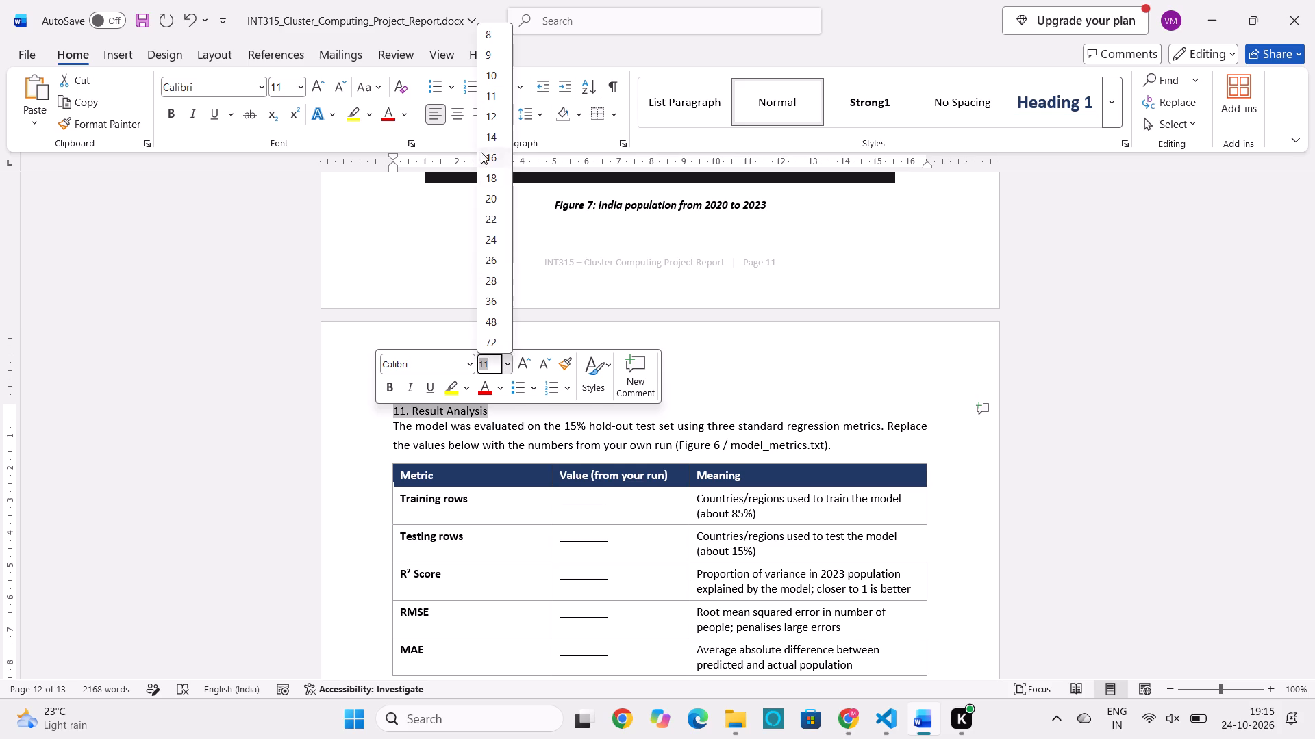
{"action": "left_click", "coordinate": [490, 159]}
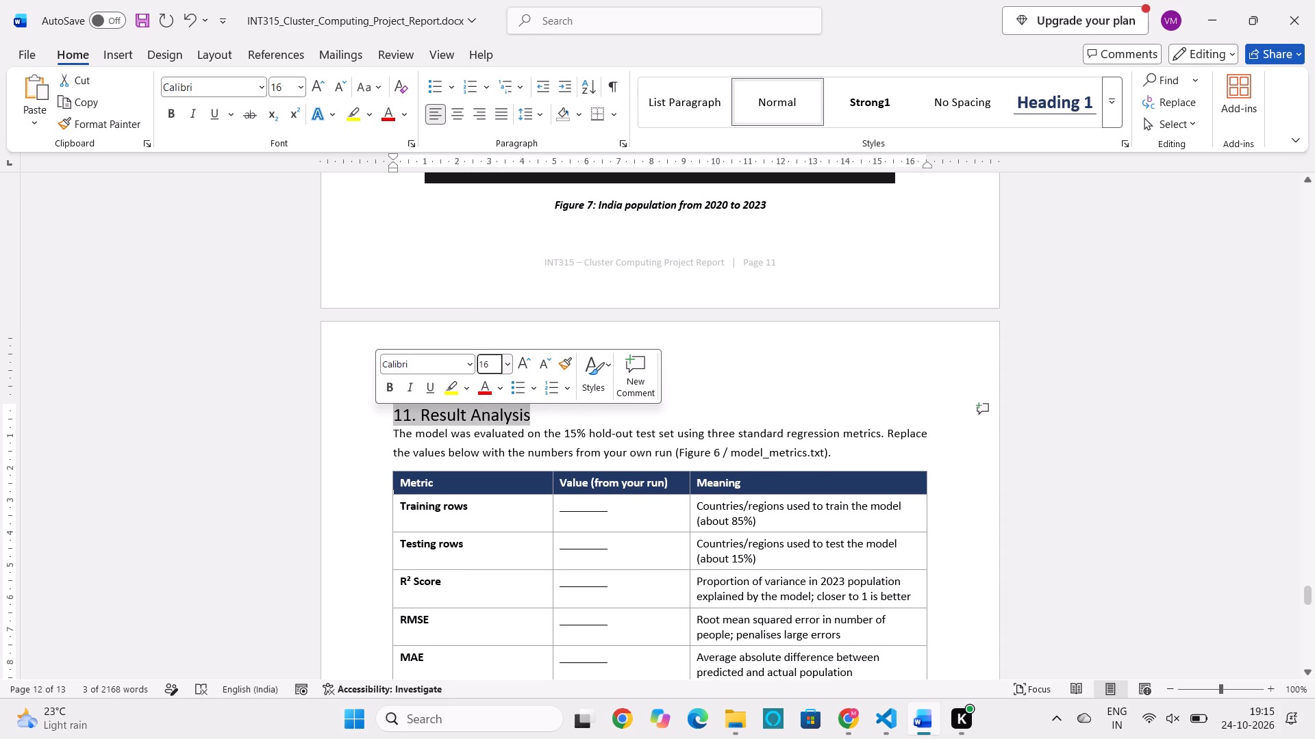
{"action": "left_click", "coordinate": [386, 387]}
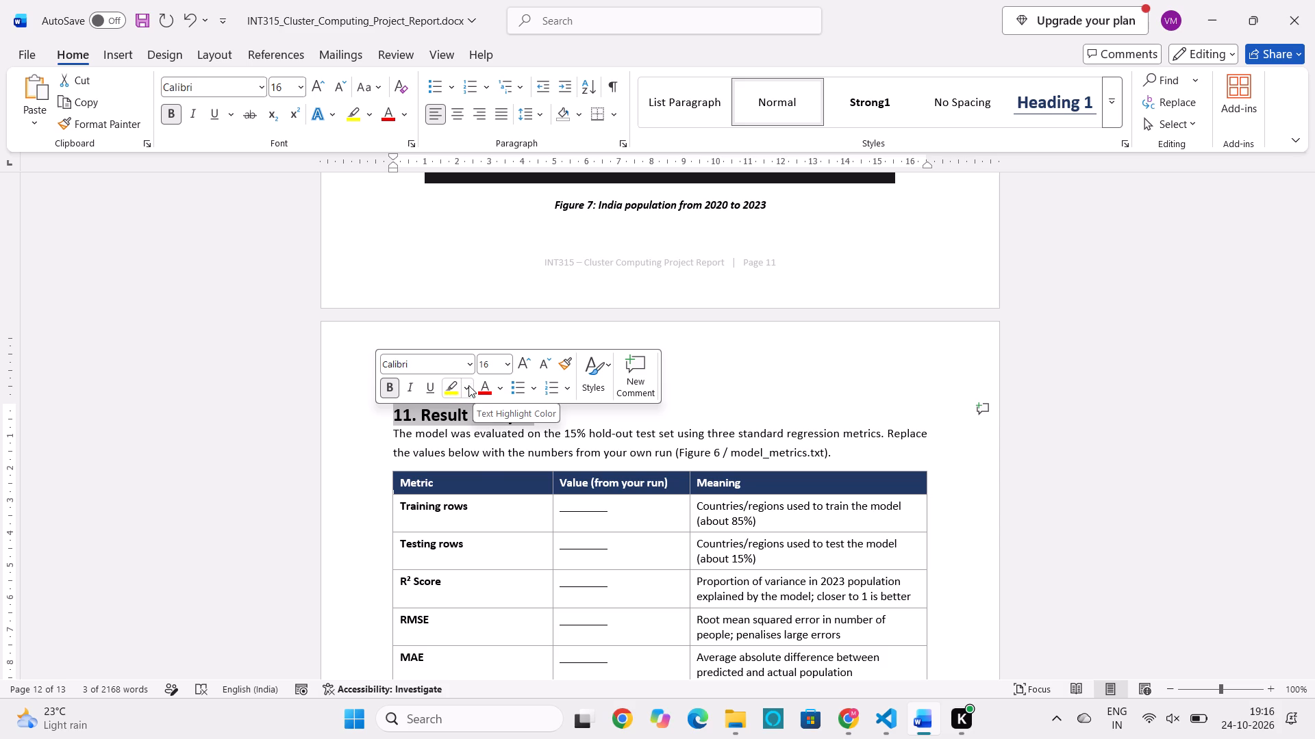
{"action": "left_click", "coordinate": [473, 388]}
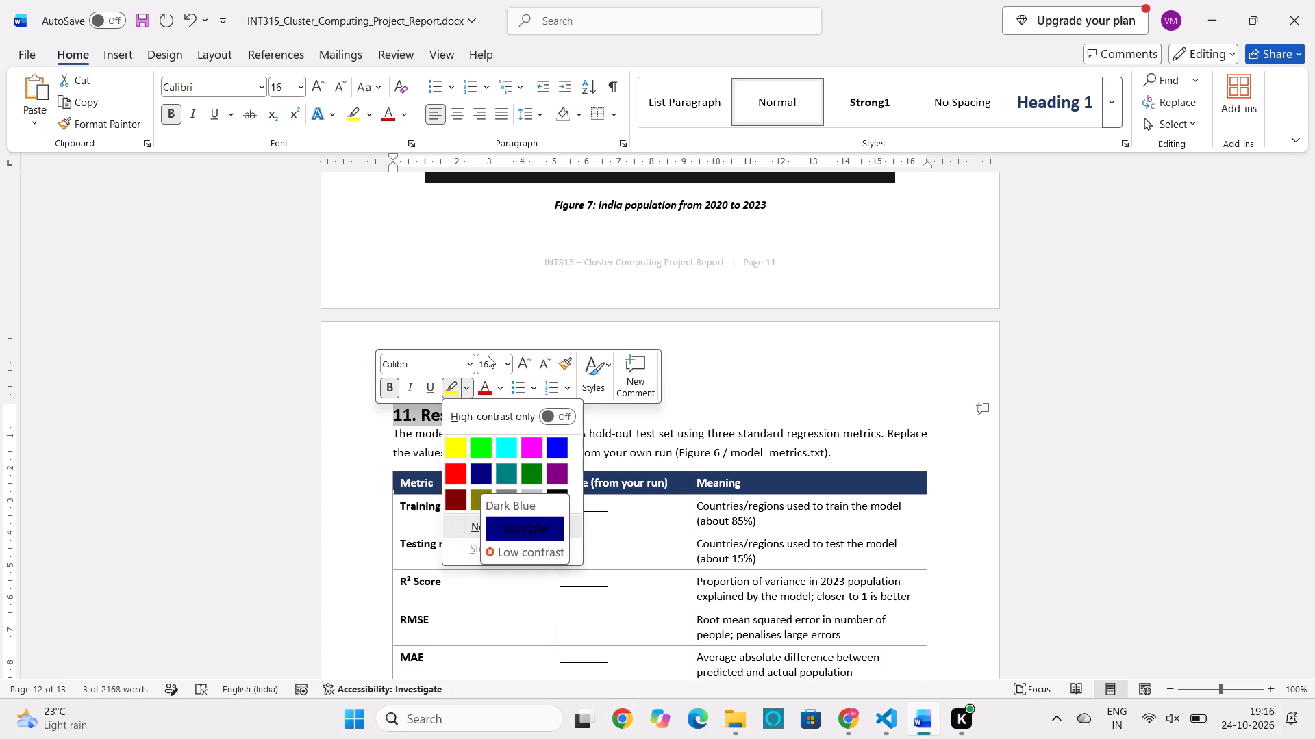
{"action": "left_click", "coordinate": [501, 389]}
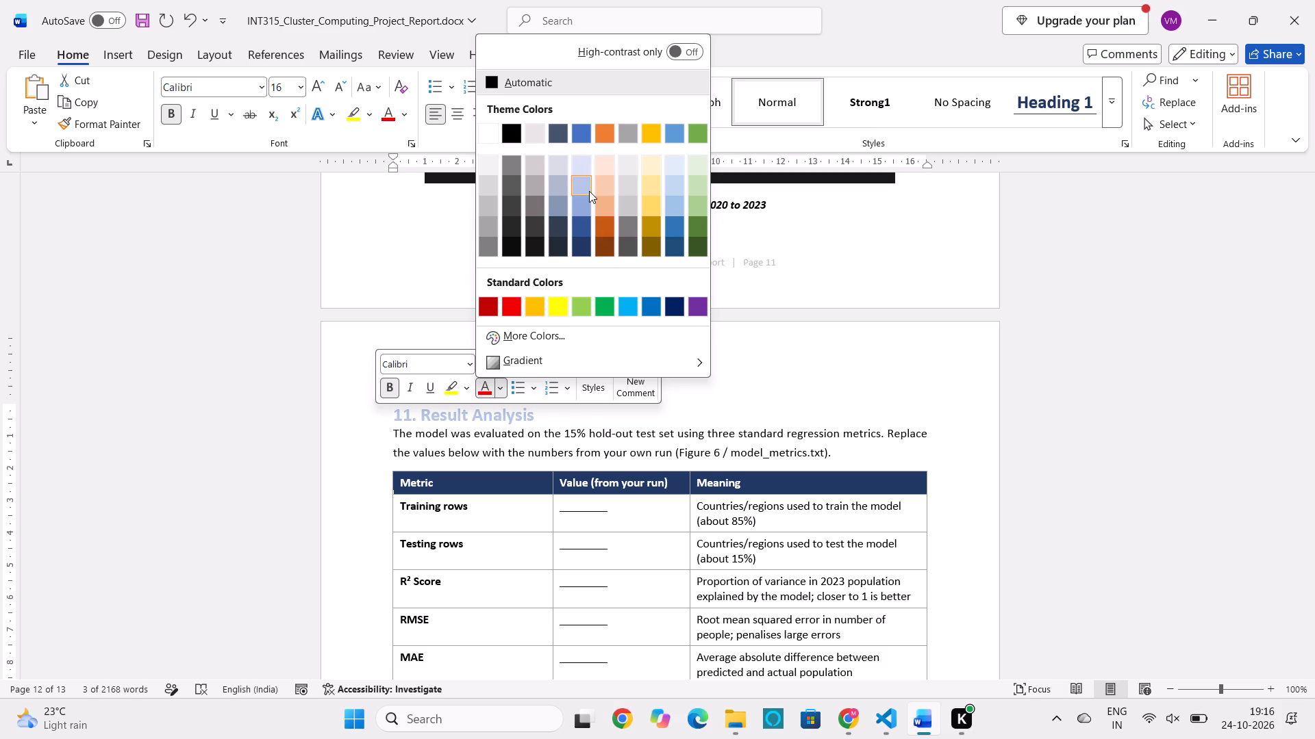
{"action": "left_click", "coordinate": [558, 127]}
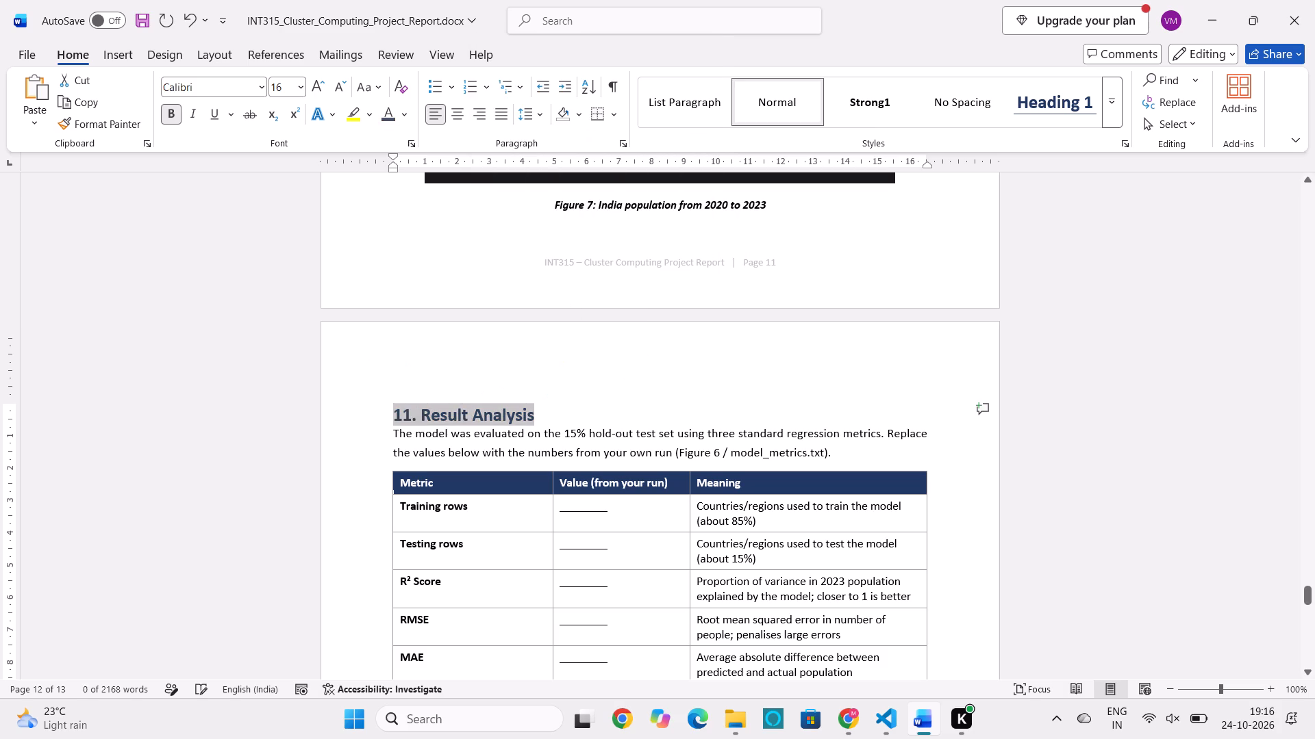
{"action": "left_click", "coordinate": [613, 359]}
Compare the section 11 heading with the section 10 and 12 headings, and examine the figures, metrics table and discussion between them.
{"action": "scroll", "coordinate": [613, 359], "scroll_direction": "up", "scroll_amount": 5}
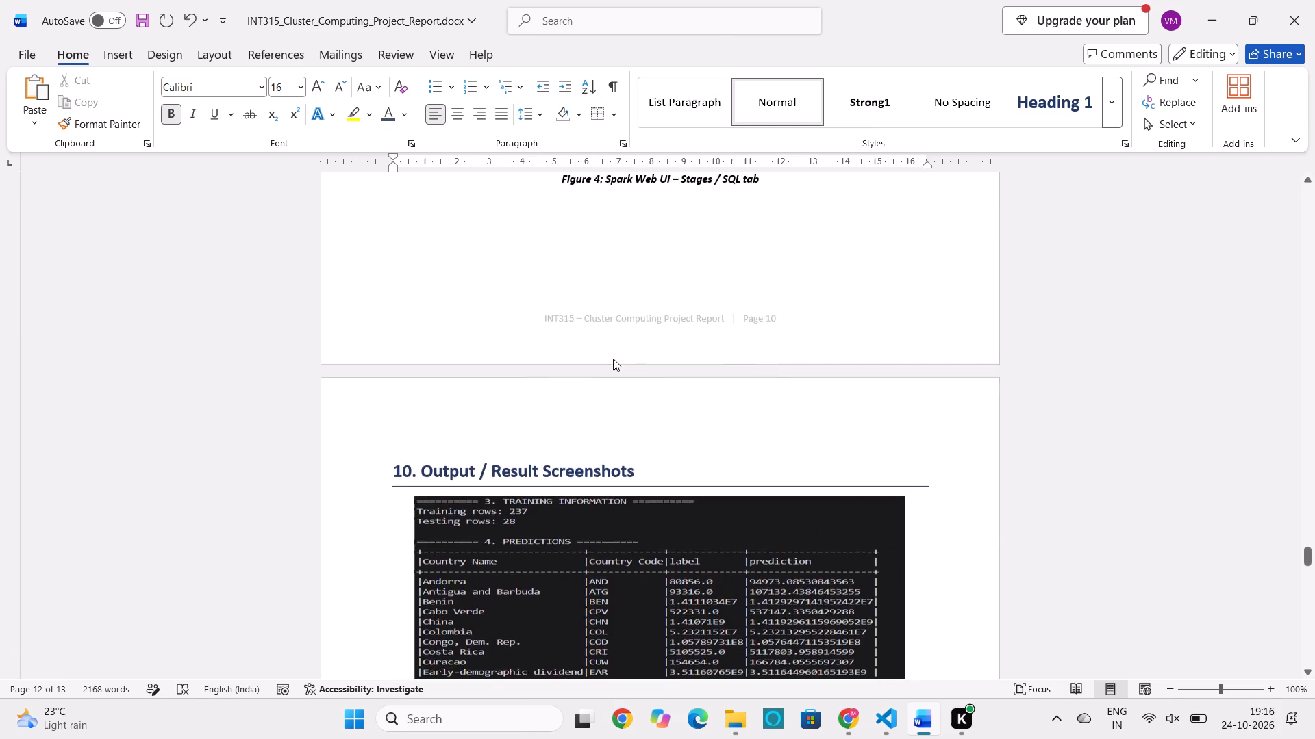
{"action": "scroll", "coordinate": [613, 359], "scroll_direction": "down", "scroll_amount": 5}
{"action": "scroll", "coordinate": [558, 417], "scroll_direction": "up", "scroll_amount": 3}
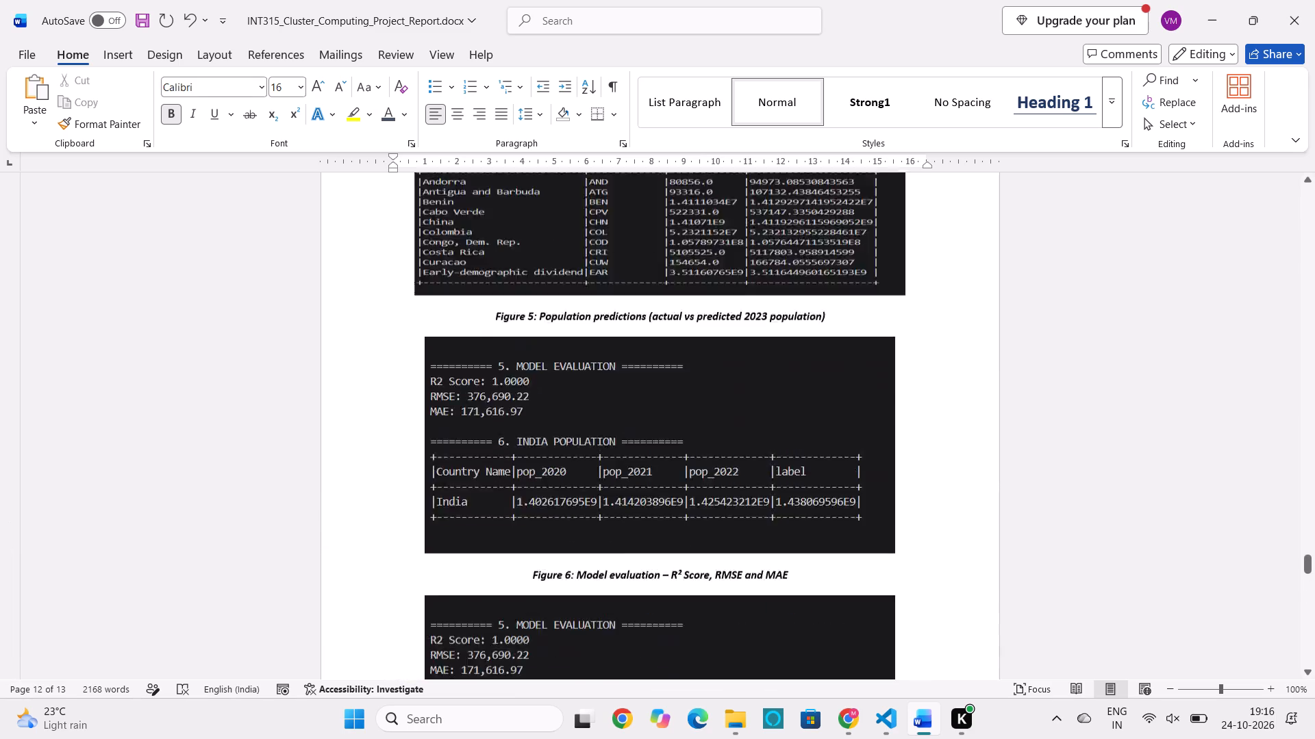
{"action": "scroll", "coordinate": [558, 417], "scroll_direction": "down", "scroll_amount": 4}
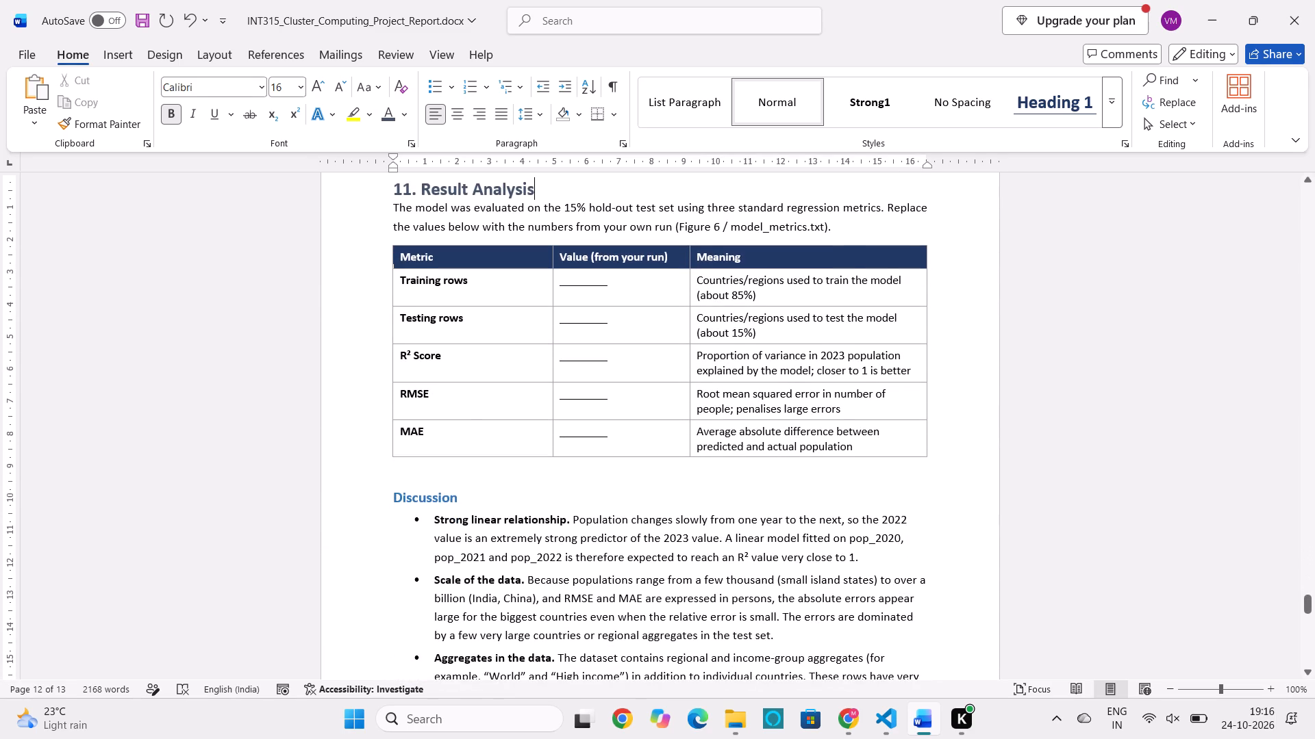
{"action": "scroll", "coordinate": [581, 265], "scroll_direction": "down", "scroll_amount": 1}
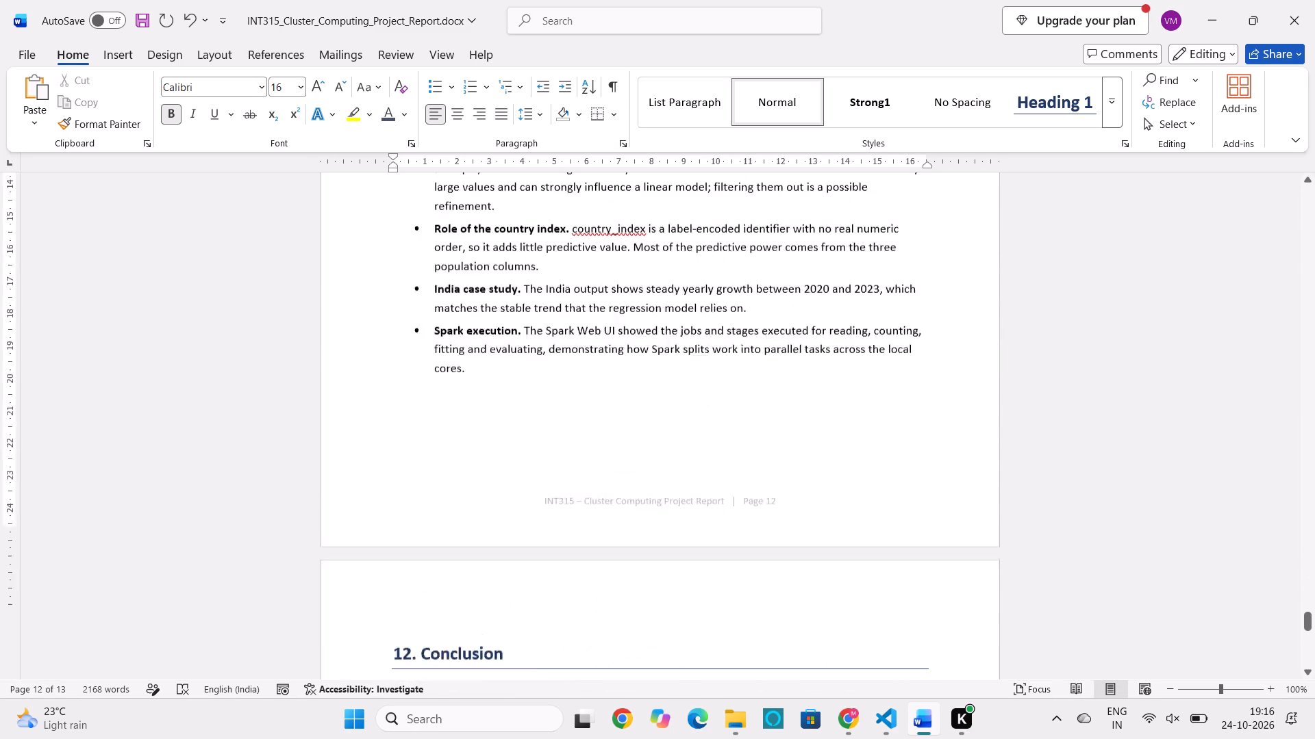
{"action": "scroll", "coordinate": [581, 265], "scroll_direction": "up", "scroll_amount": 3}
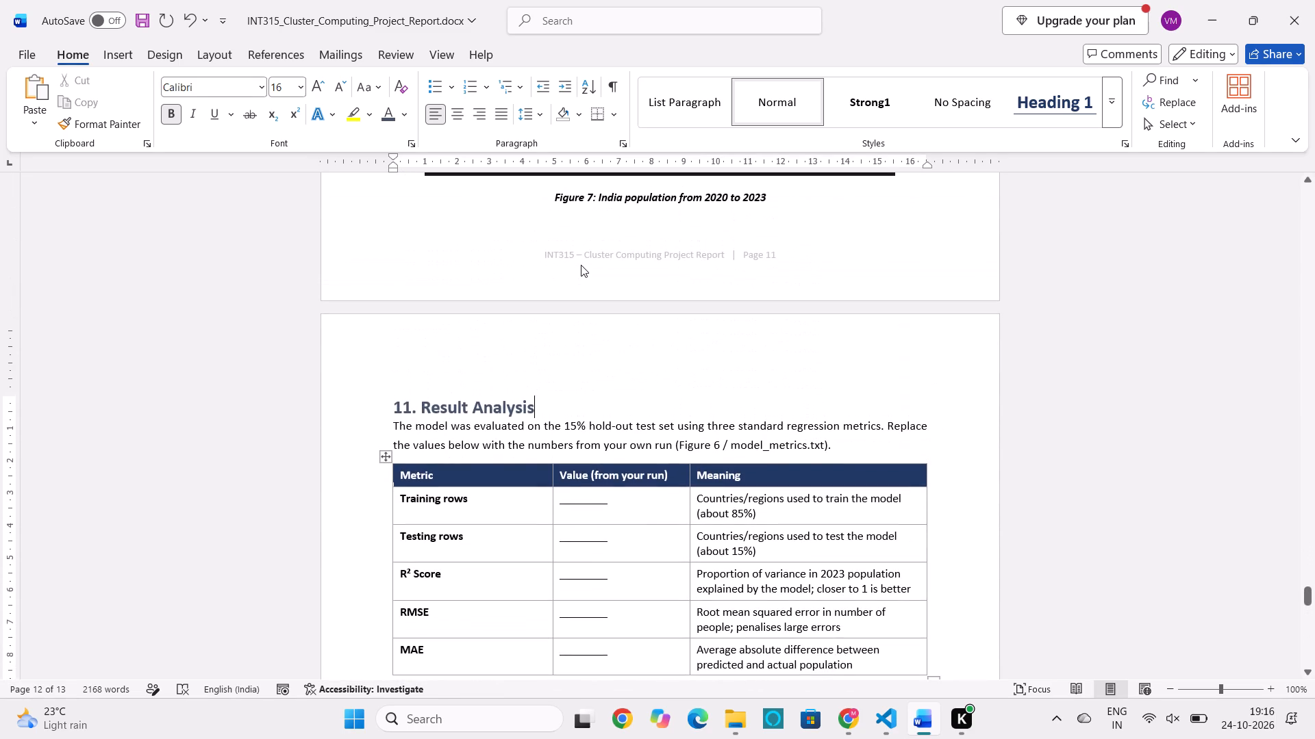
Add a line after the "11. Result Analysis" heading so it auto-formats as a numbered list item, and remove the empty line.
{"action": "key", "text": "Return"}
{"action": "key", "text": "BackSpace"}
{"action": "key", "text": "BackSpace"}
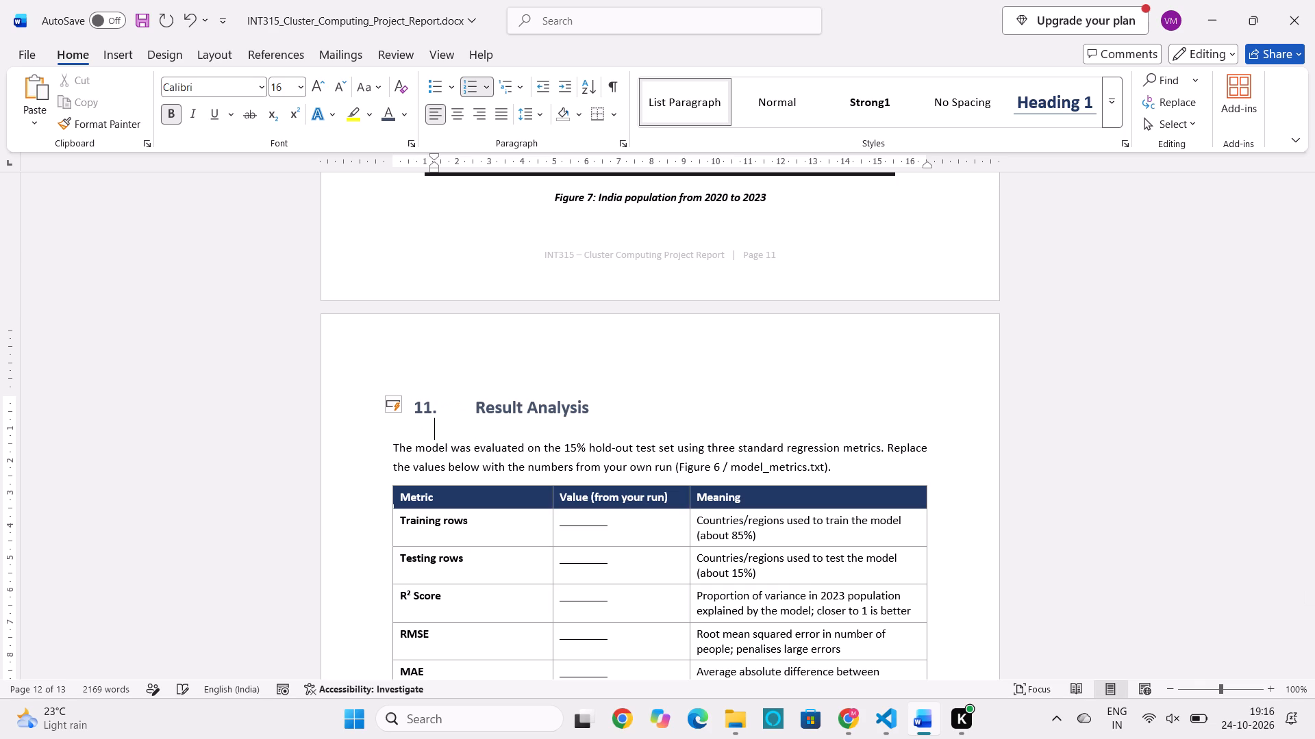
{"action": "key", "text": "BackSpace"}
{"action": "key", "text": "BackSpace"}
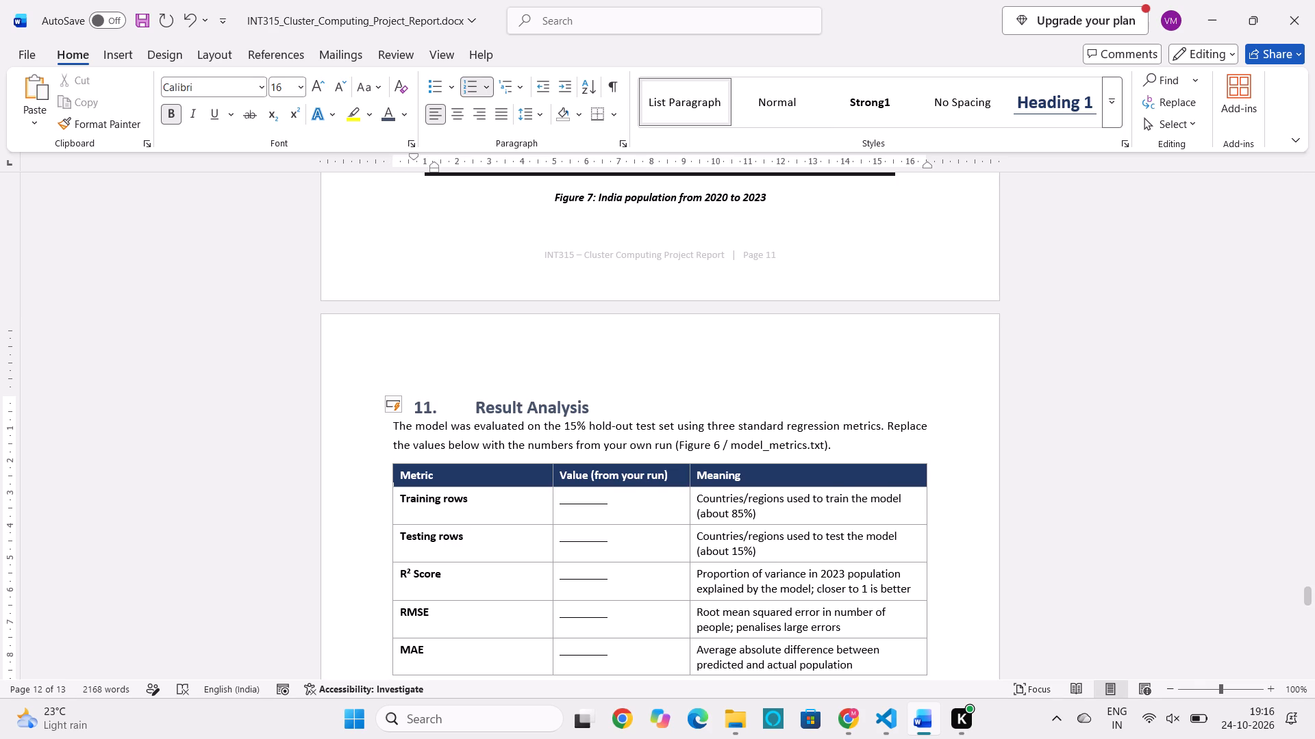
{"action": "left_click", "coordinate": [533, 339]}
Review the pages from the section 10 output figures to the end of the Future Scope list.
{"action": "scroll", "coordinate": [494, 311], "scroll_direction": "up", "scroll_amount": 2}
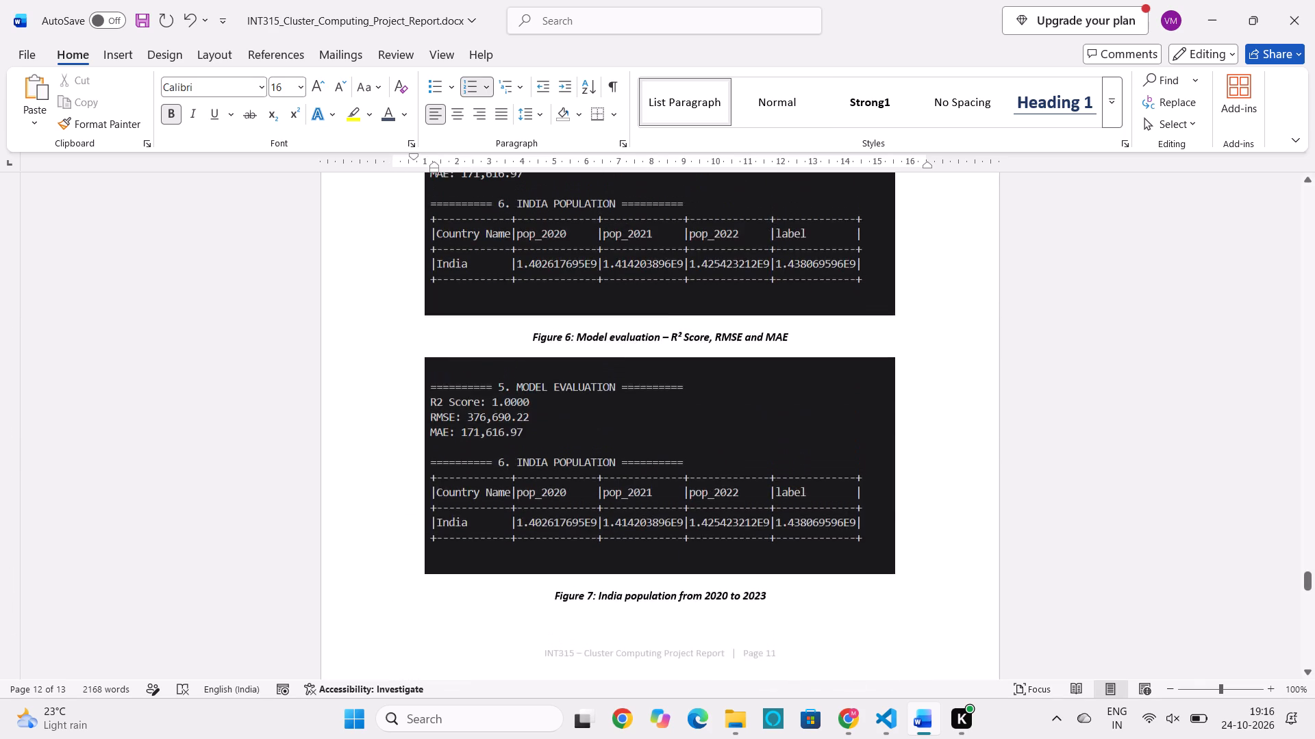
{"action": "scroll", "coordinate": [494, 311], "scroll_direction": "up", "scroll_amount": 2}
{"action": "scroll", "coordinate": [494, 311], "scroll_direction": "down", "scroll_amount": 3}
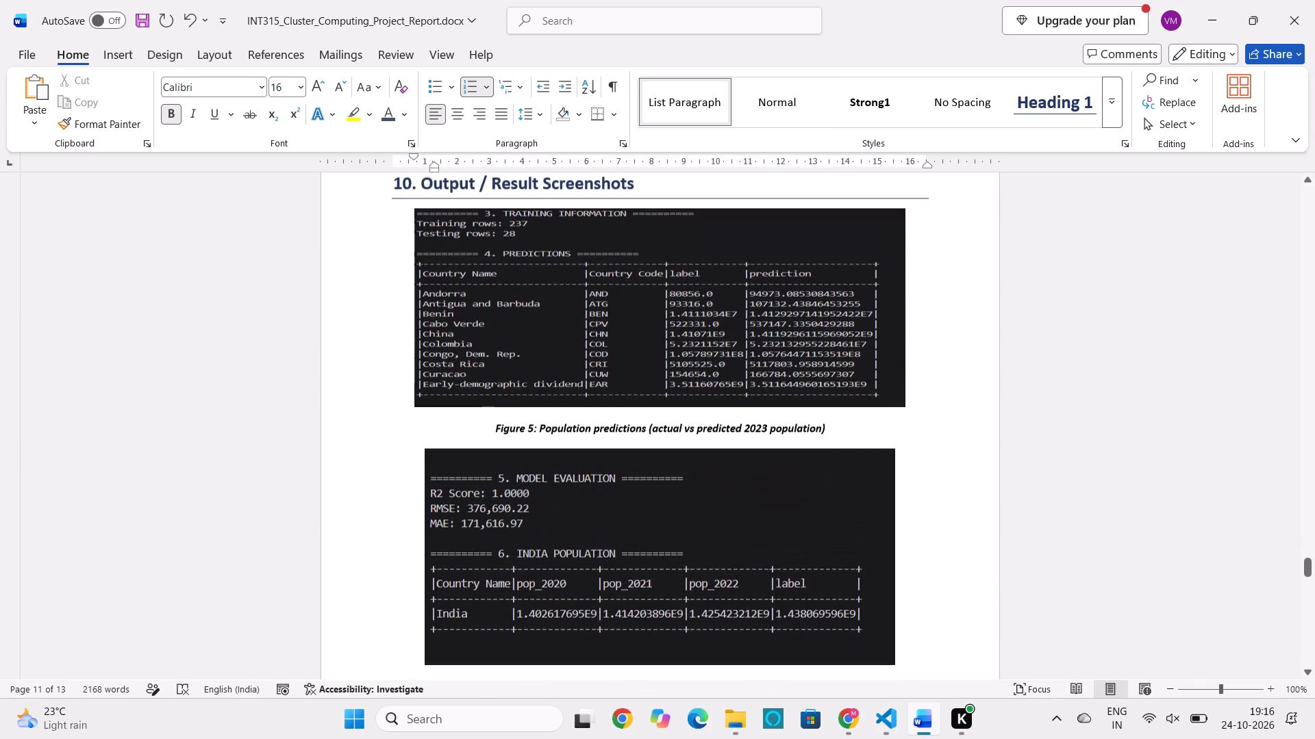
{"action": "scroll", "coordinate": [494, 311], "scroll_direction": "down", "scroll_amount": 15}
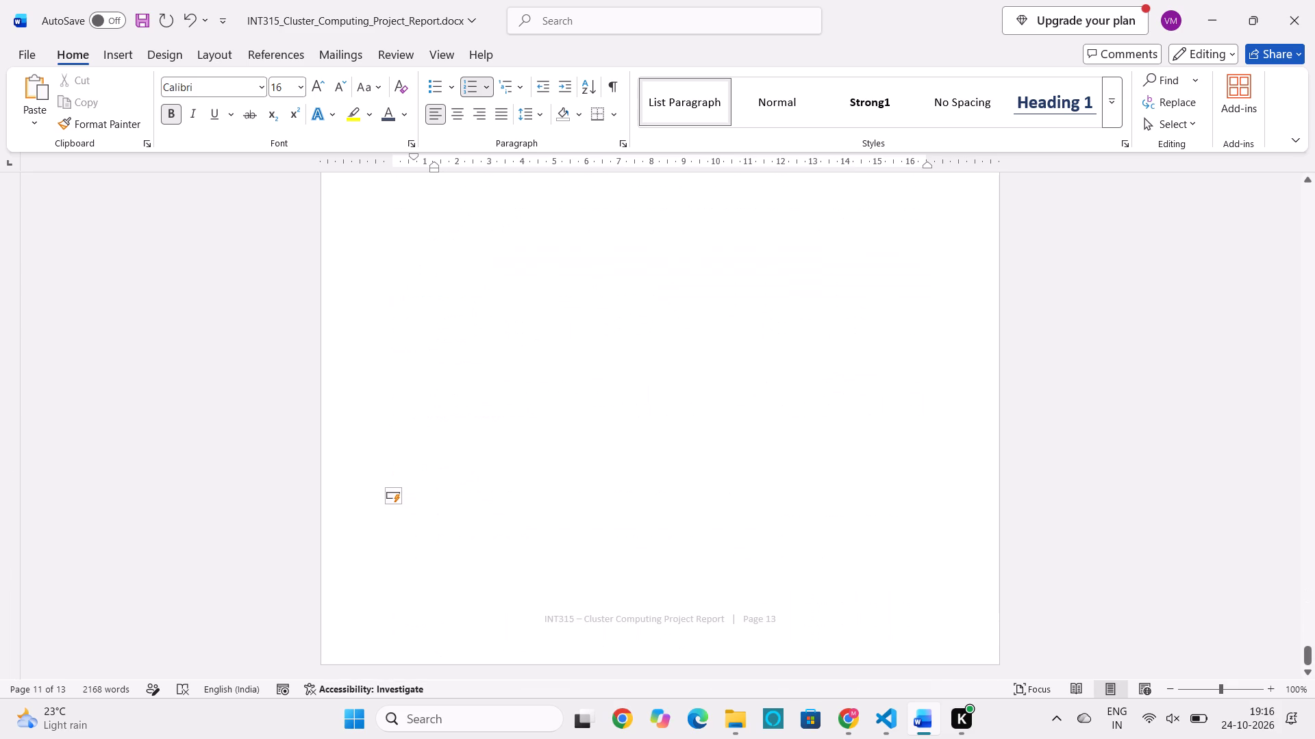
{"action": "left_click", "coordinate": [570, 415]}
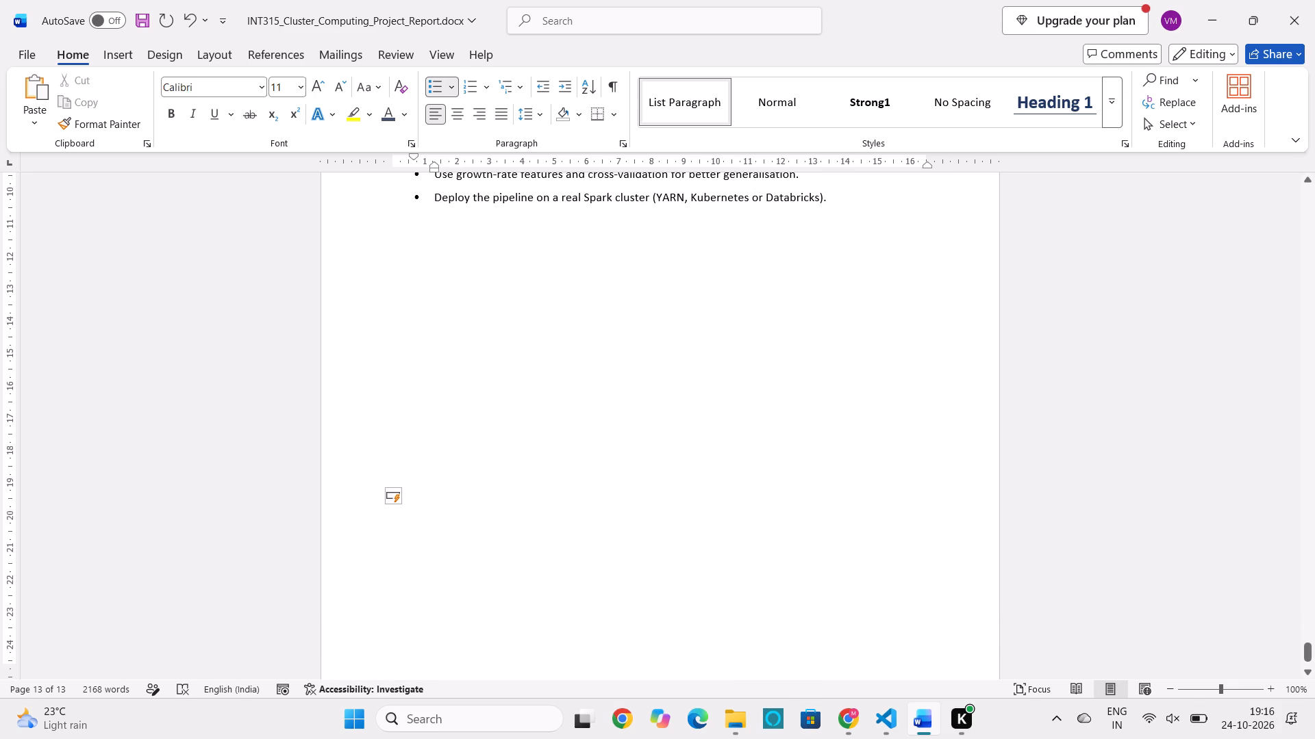
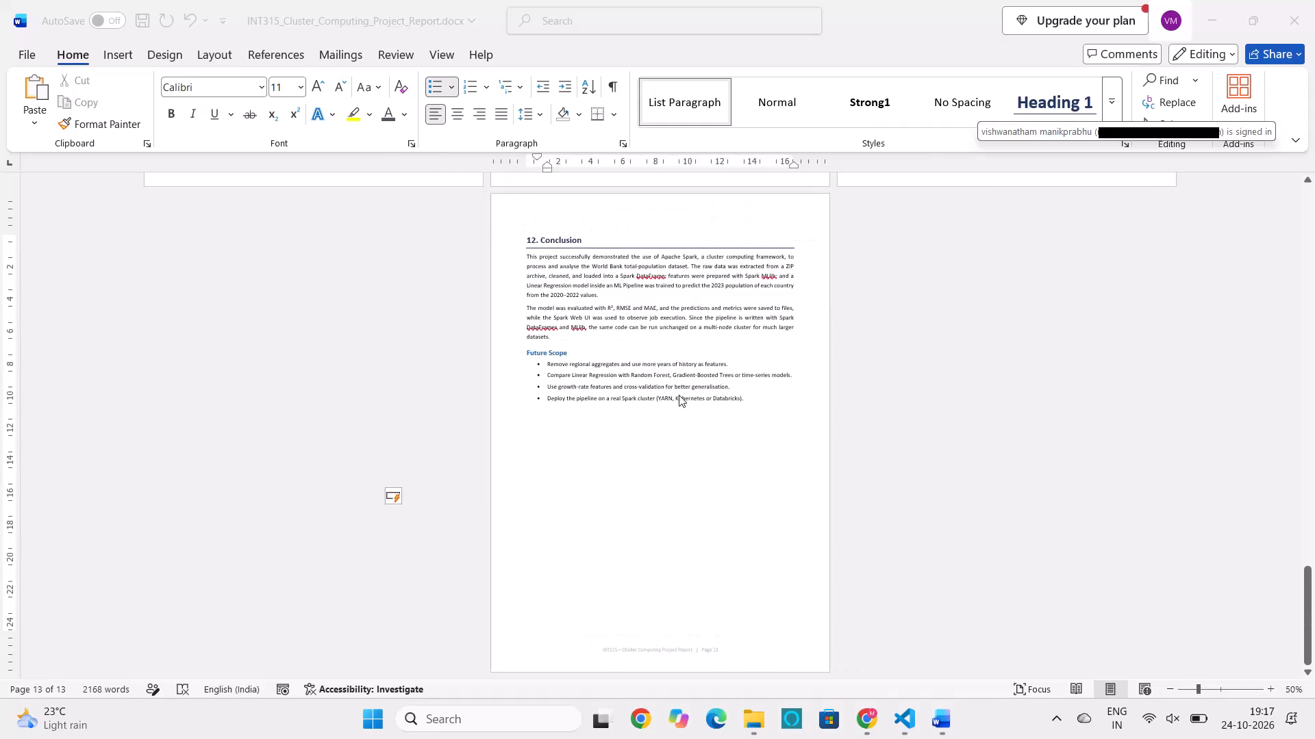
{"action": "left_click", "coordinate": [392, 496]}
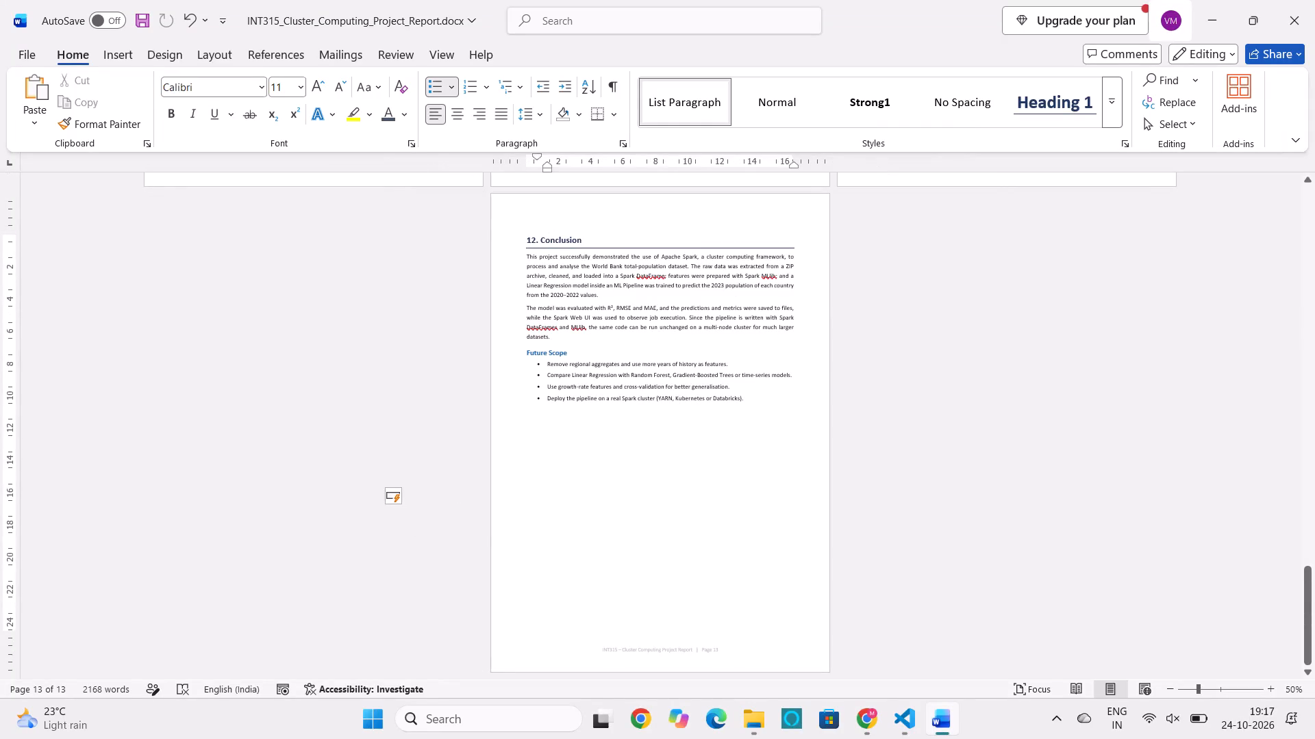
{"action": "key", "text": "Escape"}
Review the whole report from the cover page to the Conclusion, examining the page layout, section headings, code listing and captioned screenshots.
{"action": "scroll", "coordinate": [547, 450], "scroll_direction": "up", "scroll_amount": 3, "text": "ctrl"}
{"action": "scroll", "coordinate": [547, 450], "scroll_direction": "down", "scroll_amount": 3, "text": "ctrl"}
{"action": "scroll", "coordinate": [547, 450], "scroll_direction": "up", "scroll_amount": 10}
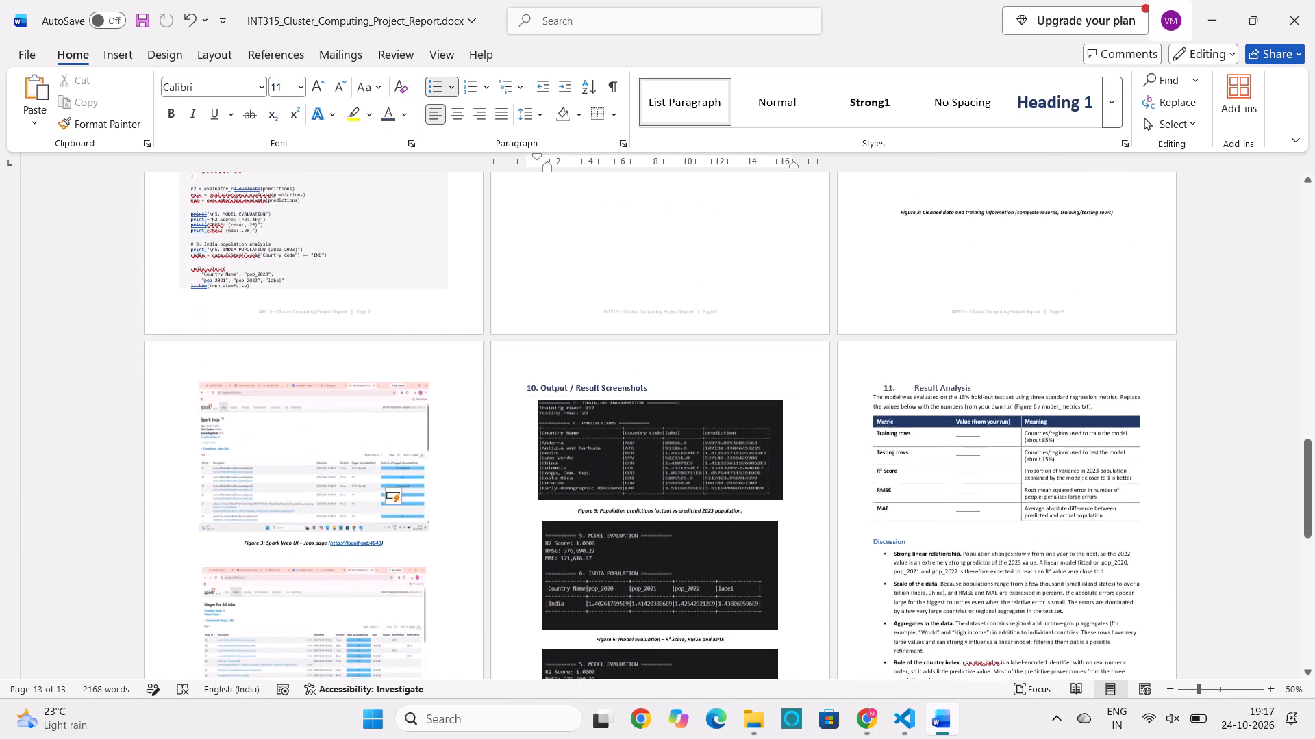
{"action": "scroll", "coordinate": [547, 450], "scroll_direction": "up", "scroll_amount": 12}
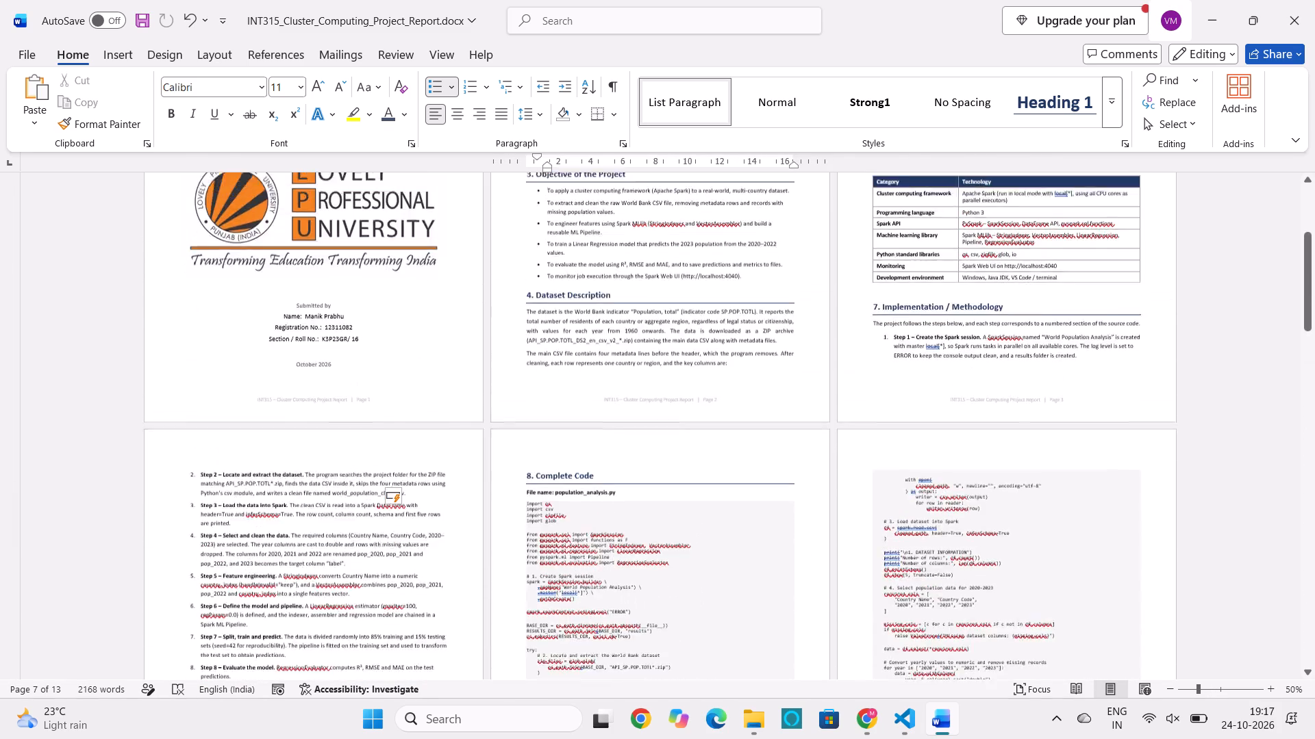
{"action": "scroll", "coordinate": [547, 450], "scroll_direction": "up", "scroll_amount": 3}
{"action": "scroll", "coordinate": [547, 450], "scroll_direction": "down", "scroll_amount": 6}
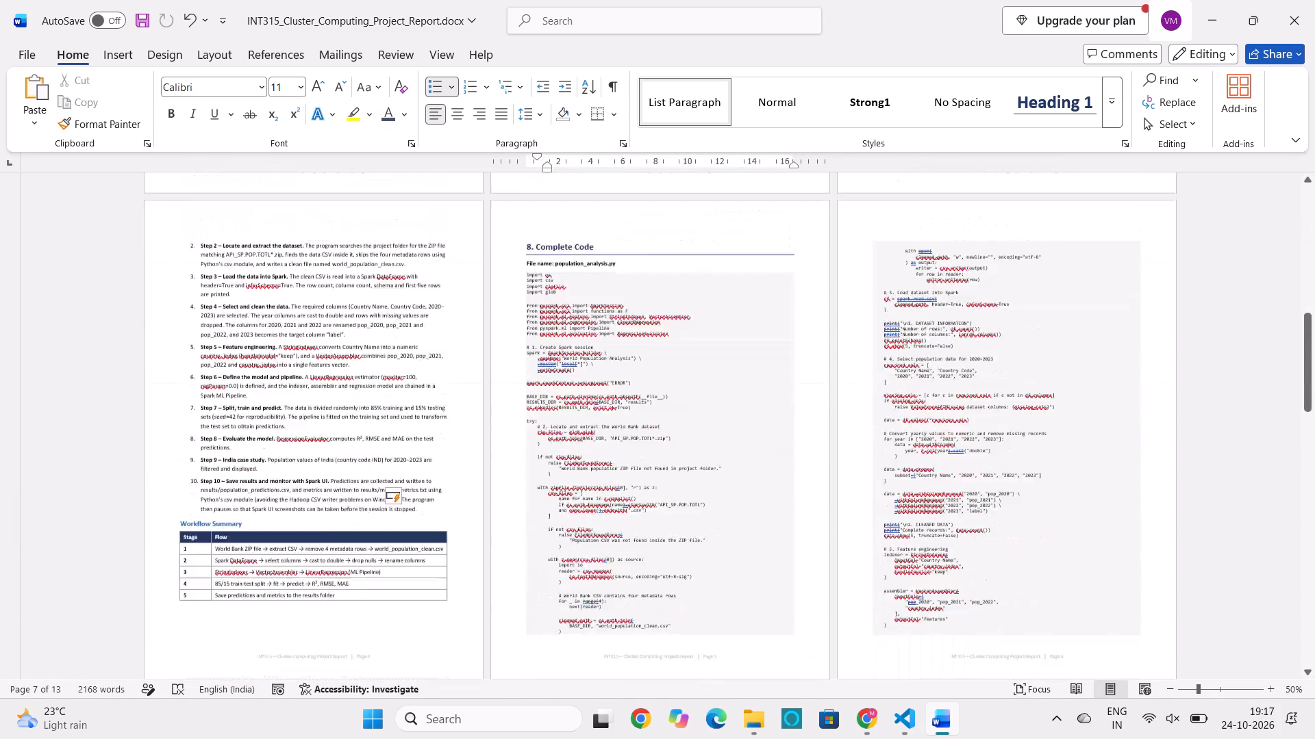
{"action": "scroll", "coordinate": [547, 450], "scroll_direction": "down", "scroll_amount": 3}
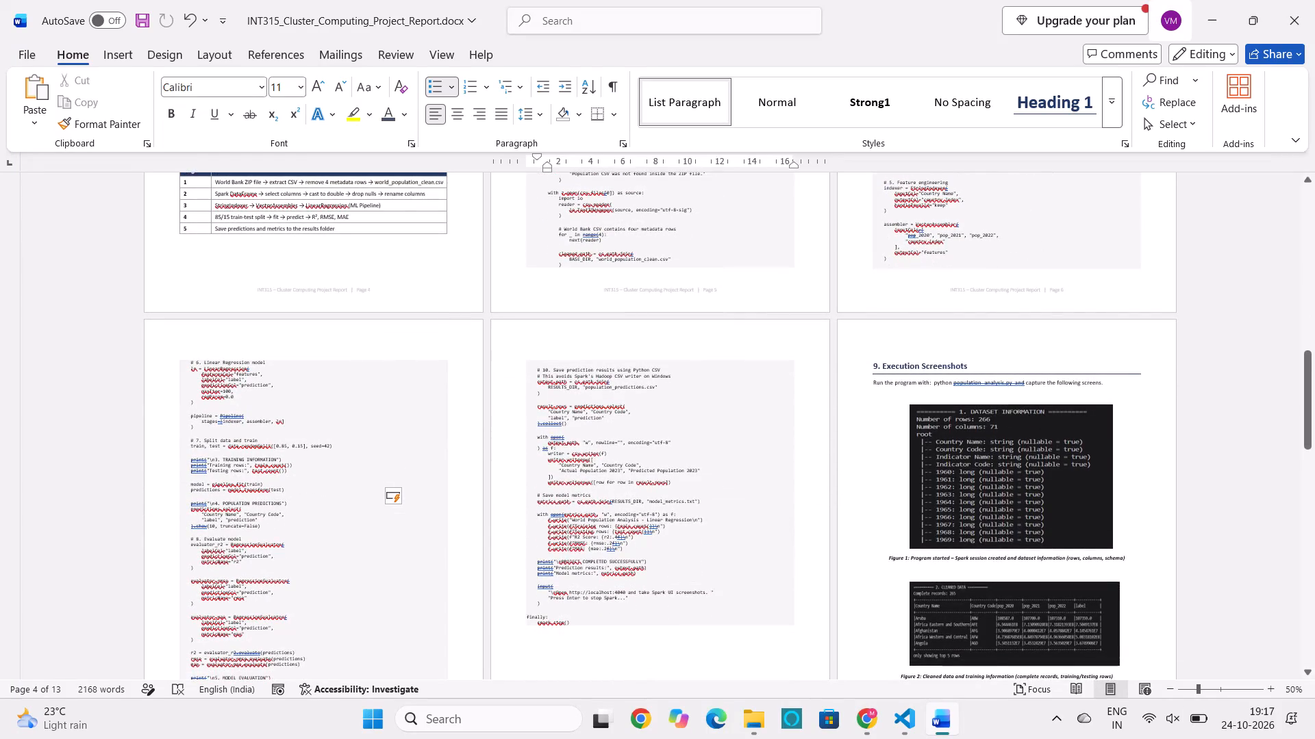
{"action": "scroll", "coordinate": [547, 450], "scroll_direction": "up", "scroll_amount": 13}
{"action": "scroll", "coordinate": [547, 450], "scroll_direction": "down", "scroll_amount": 6}
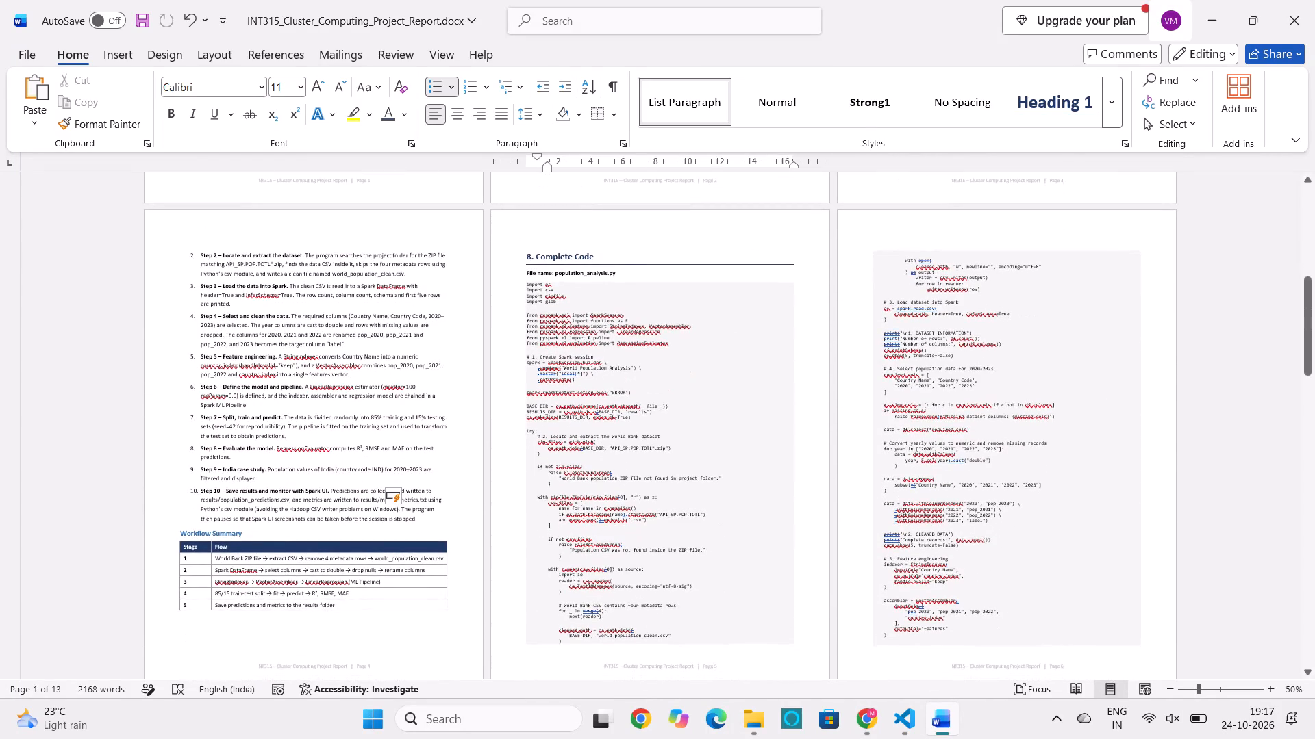
{"action": "scroll", "coordinate": [547, 450], "scroll_direction": "down", "scroll_amount": 10}
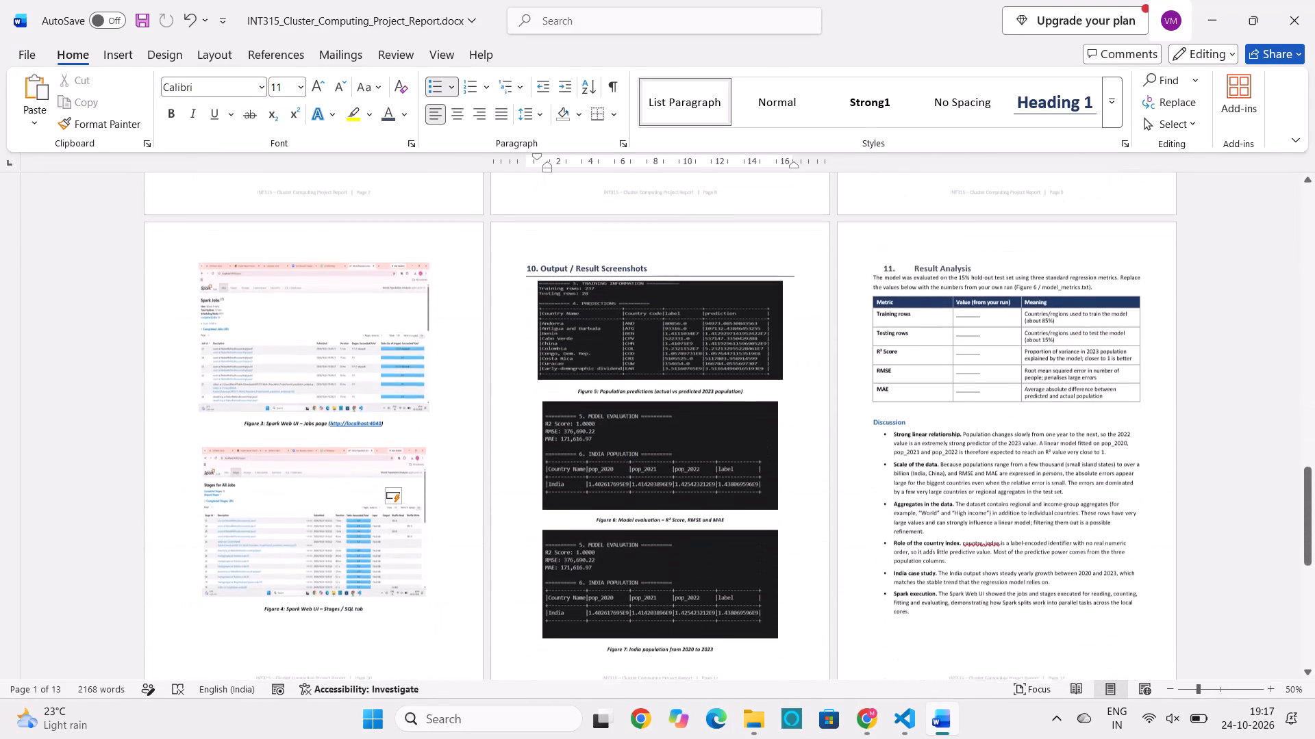
{"action": "scroll", "coordinate": [547, 450], "scroll_direction": "down", "scroll_amount": 8}
{"action": "scroll", "coordinate": [547, 450], "scroll_direction": "up", "scroll_amount": 9}
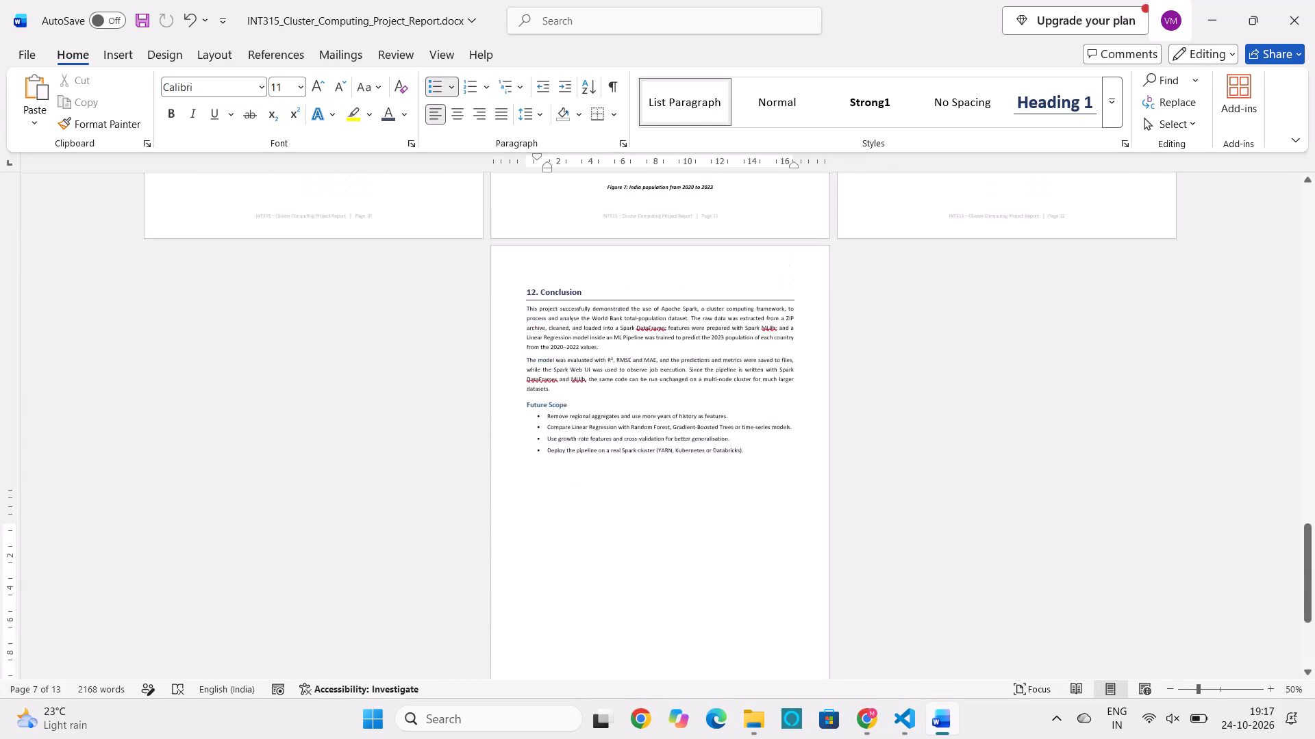
{"action": "scroll", "coordinate": [547, 450], "scroll_direction": "up", "scroll_amount": 15}
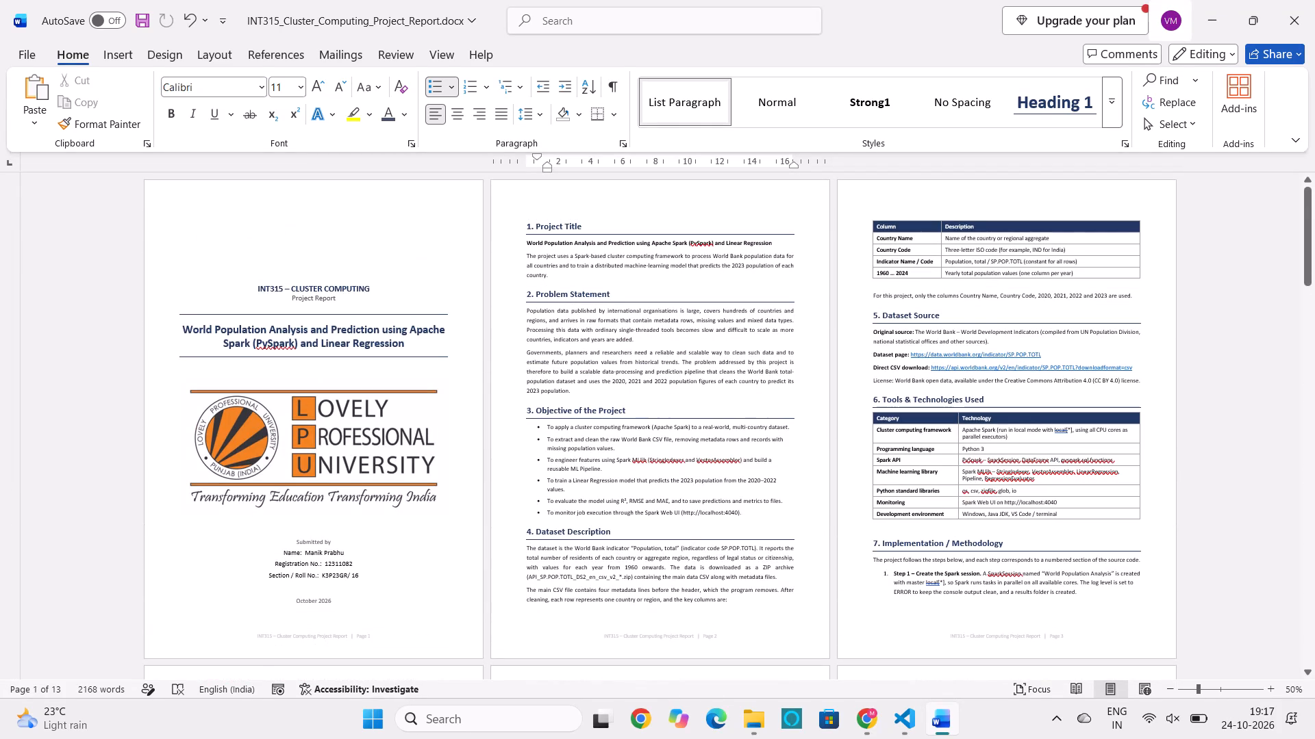
{"action": "scroll", "coordinate": [627, 407], "scroll_direction": "up", "scroll_amount": 3, "text": "ctrl"}
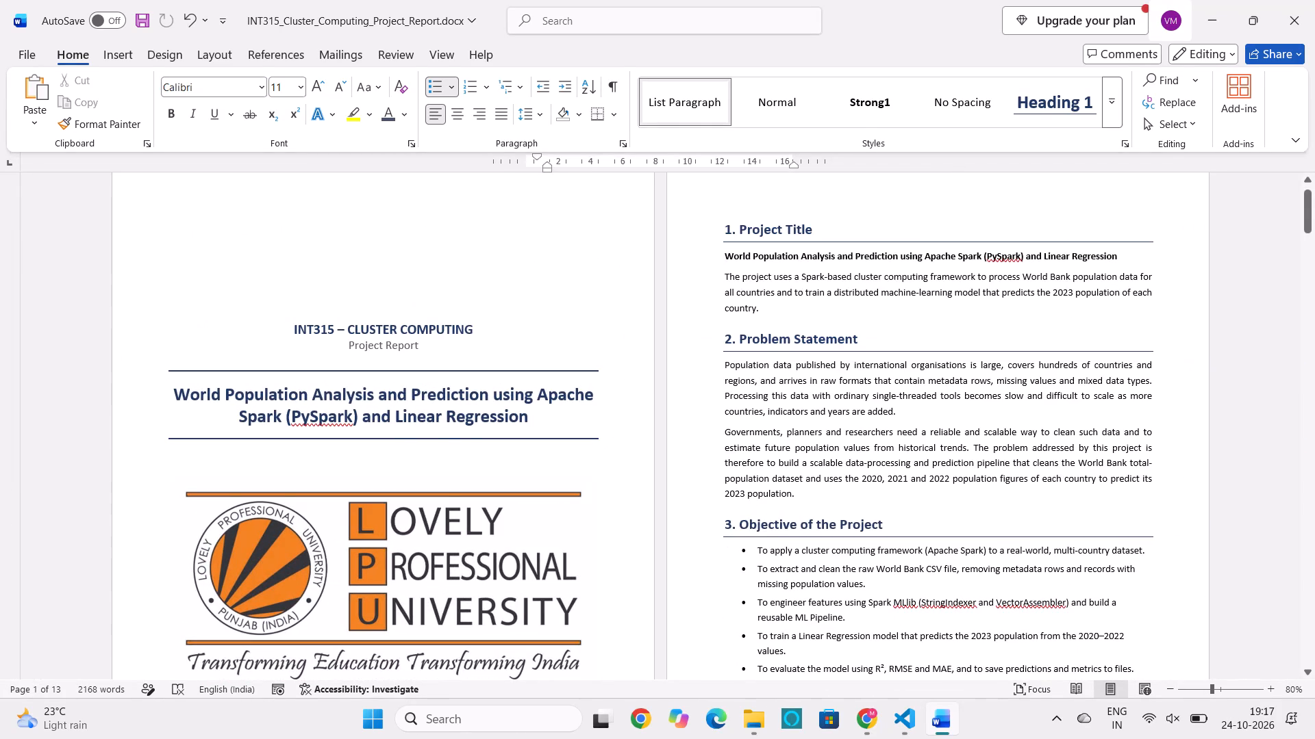
{"action": "scroll", "coordinate": [627, 407], "scroll_direction": "down", "scroll_amount": 9}
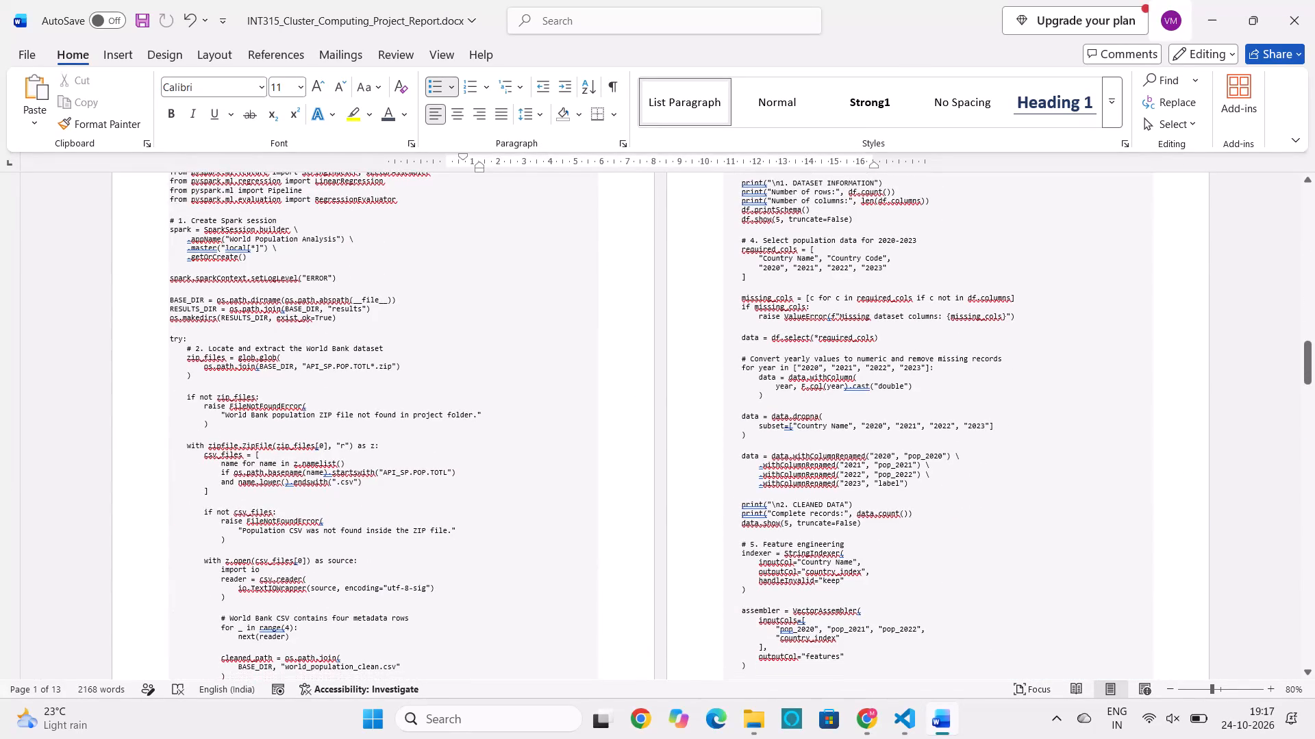
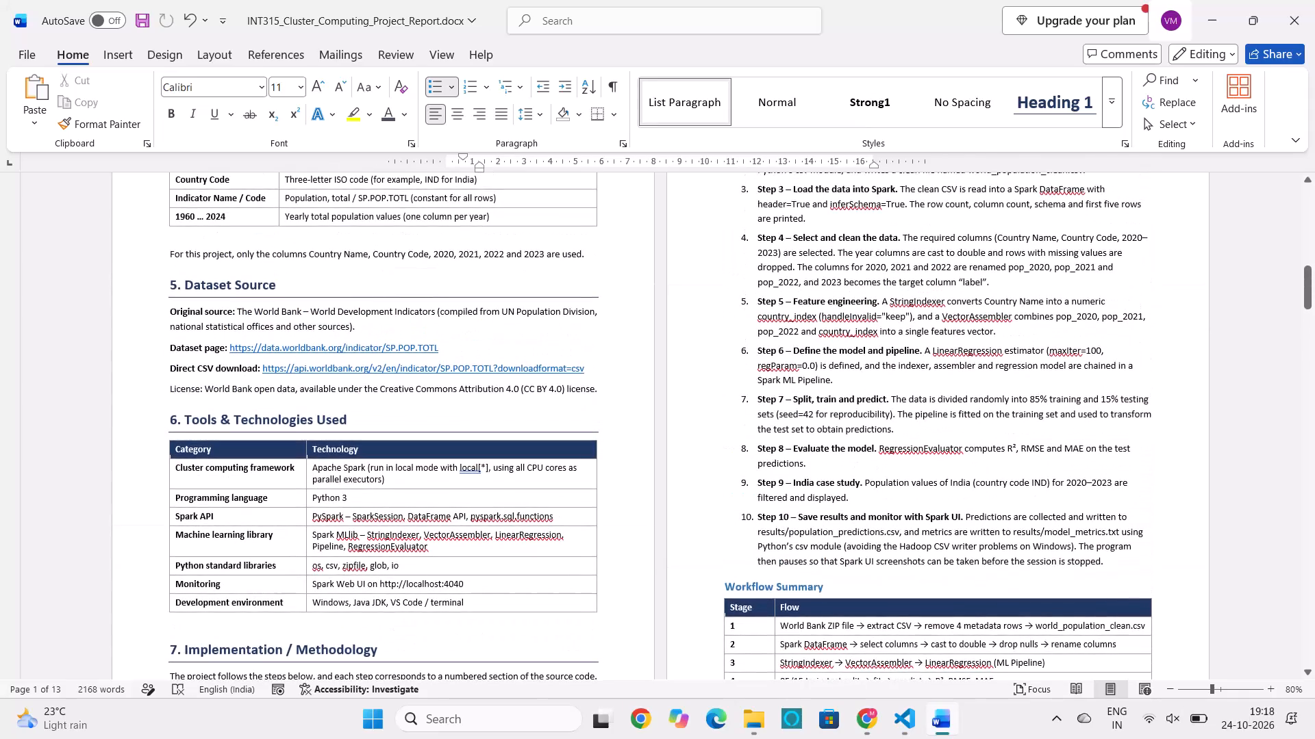
Review the report again from the cover page to the Conclusion, examining the result screenshots, Result Analysis section and page layout.
{"action": "scroll", "coordinate": [627, 407], "scroll_direction": "up", "scroll_amount": 6}
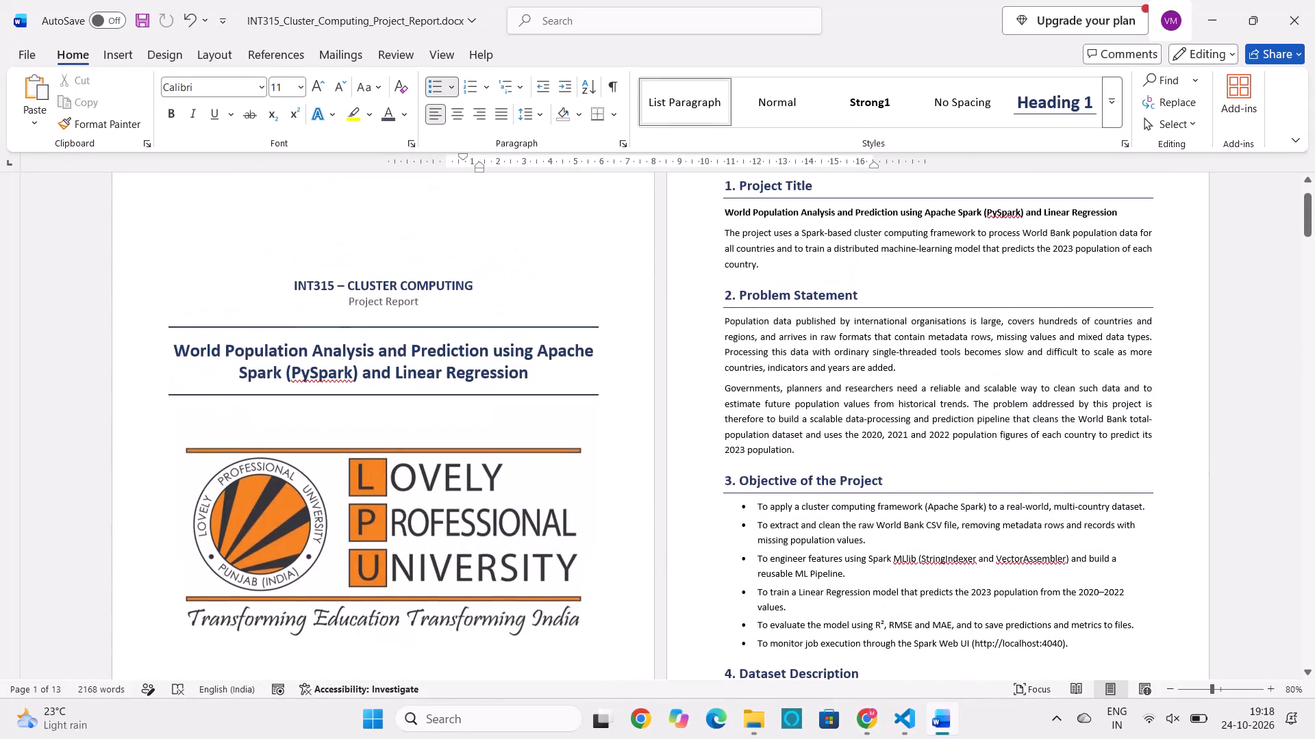
{"action": "scroll", "coordinate": [627, 407], "scroll_direction": "down", "scroll_amount": 2}
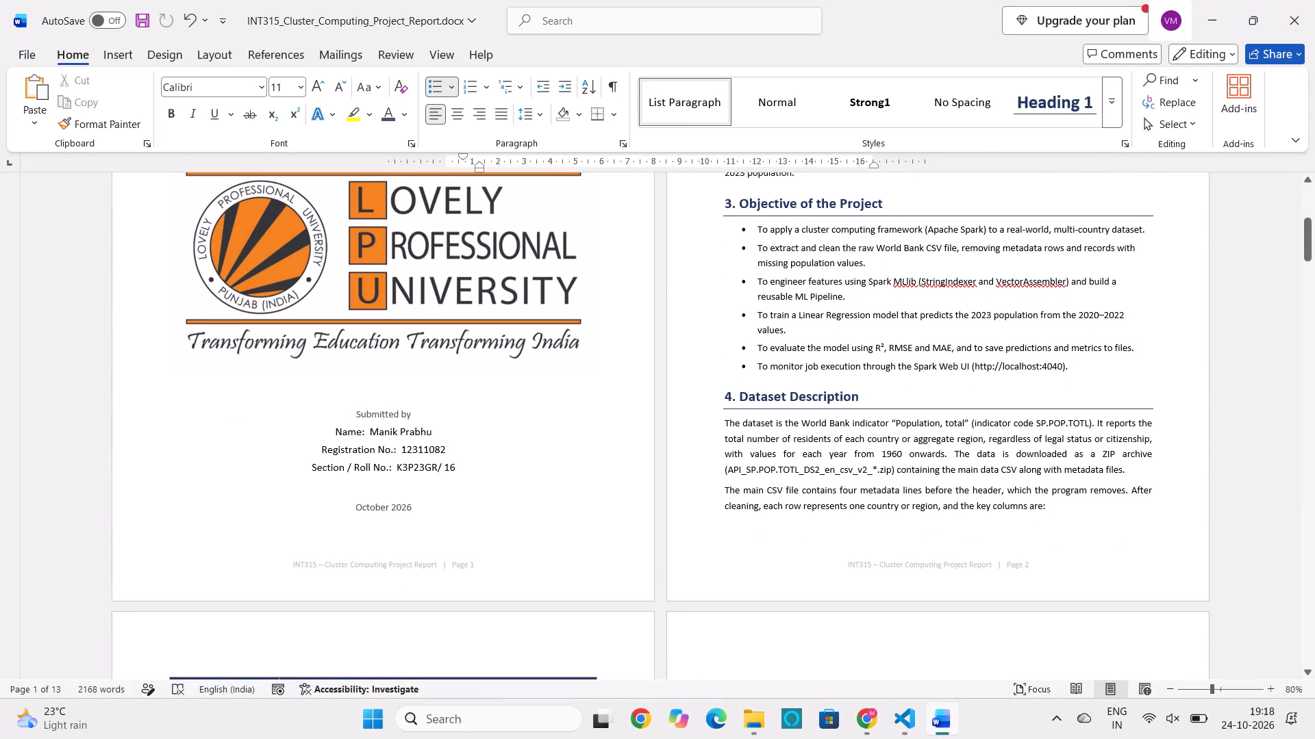
{"action": "scroll", "coordinate": [424, 504], "scroll_direction": "down", "scroll_amount": 8}
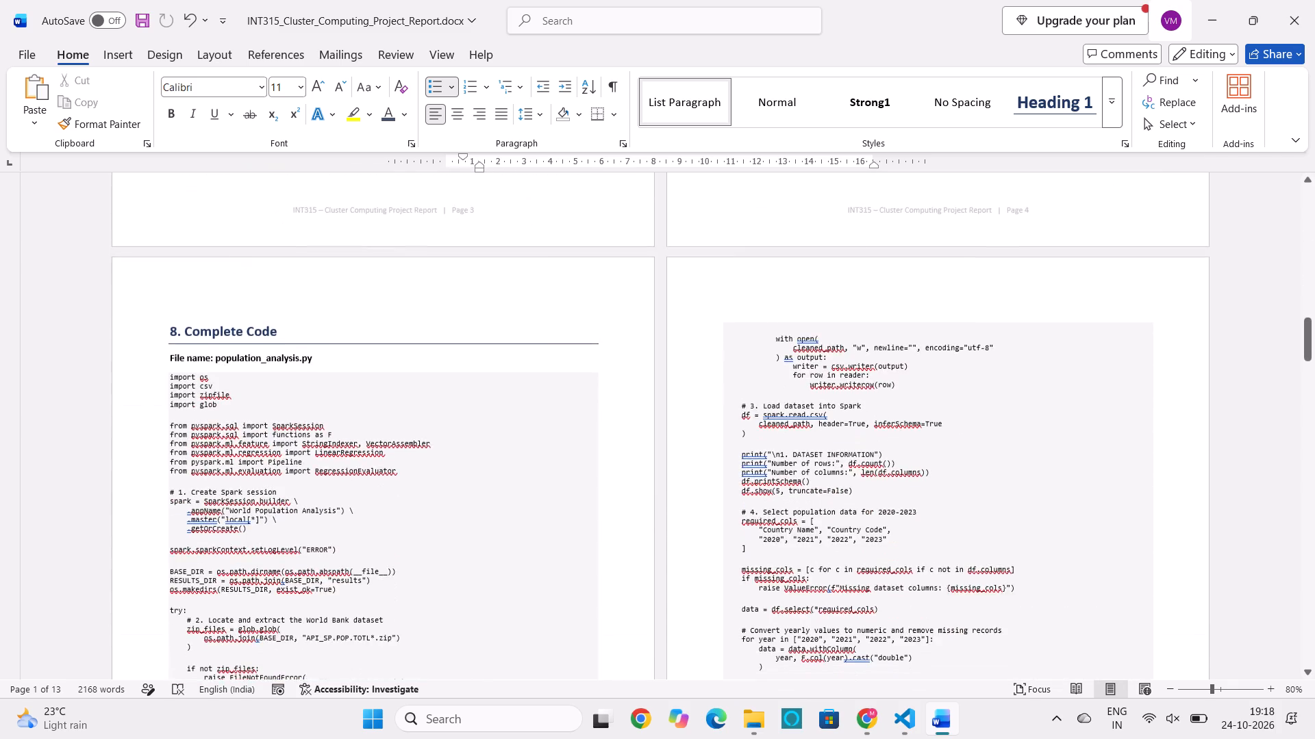
{"action": "scroll", "coordinate": [424, 504], "scroll_direction": "down", "scroll_amount": 14}
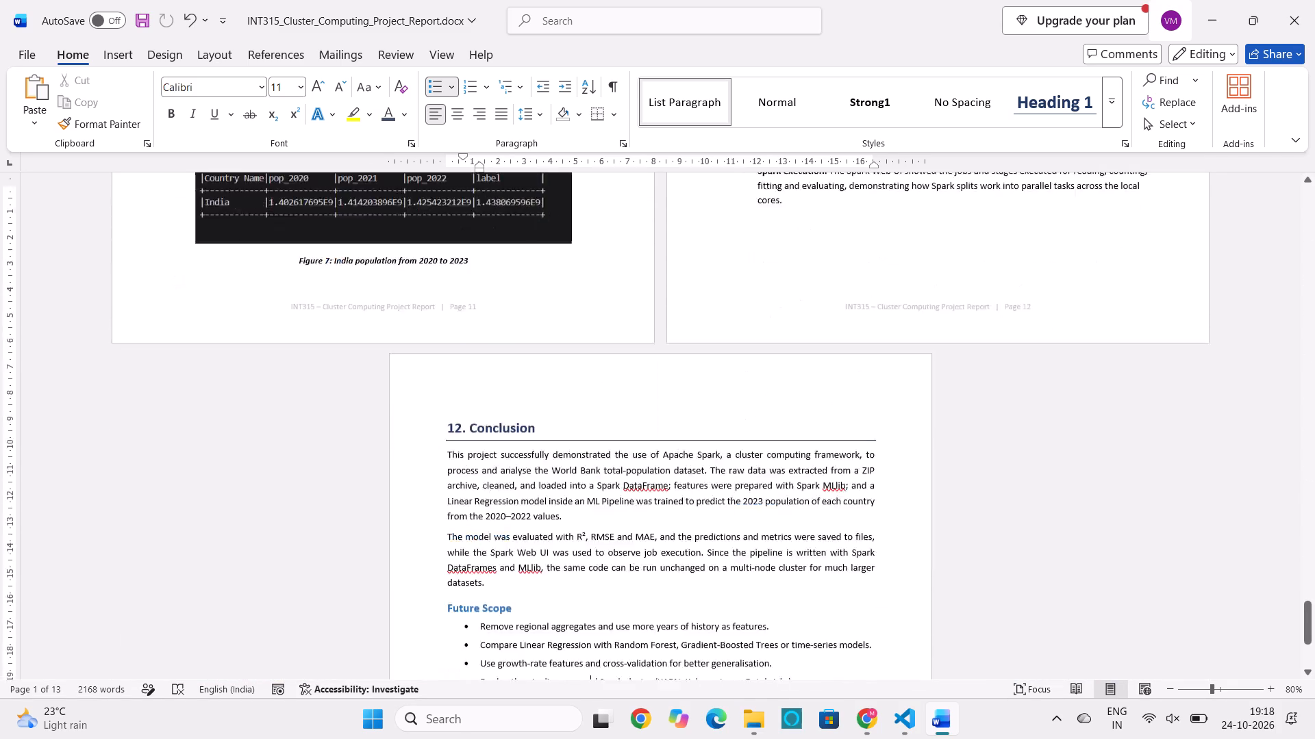
{"action": "scroll", "coordinate": [424, 504], "scroll_direction": "up", "scroll_amount": 6}
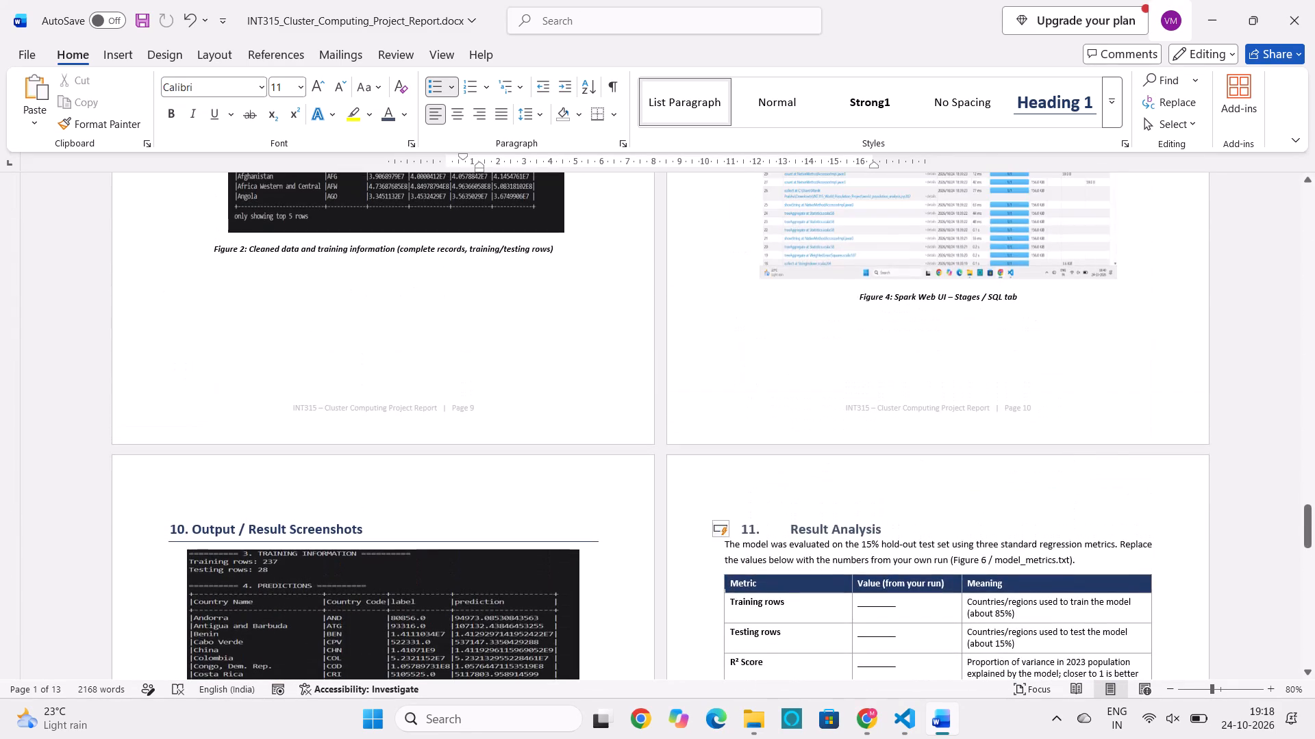
{"action": "scroll", "coordinate": [424, 504], "scroll_direction": "down", "scroll_amount": 4}
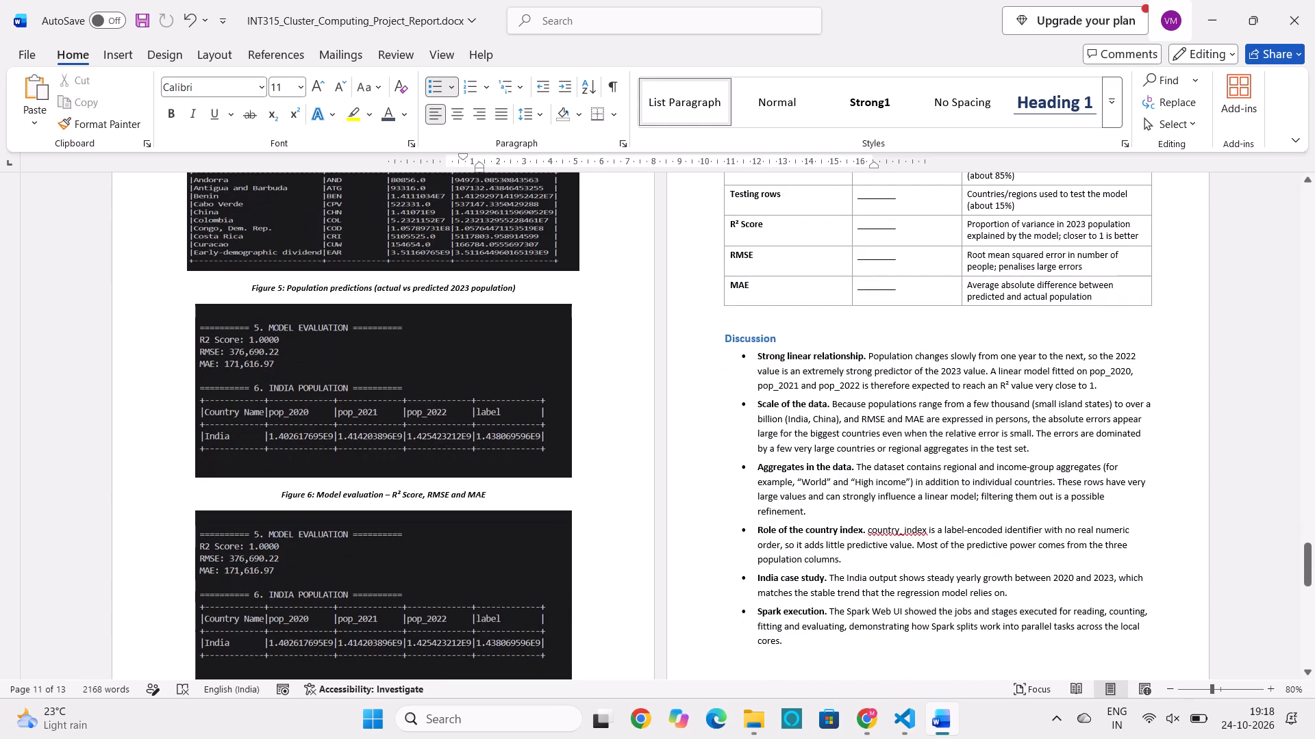
{"action": "scroll", "coordinate": [409, 449], "scroll_direction": "down", "scroll_amount": 4}
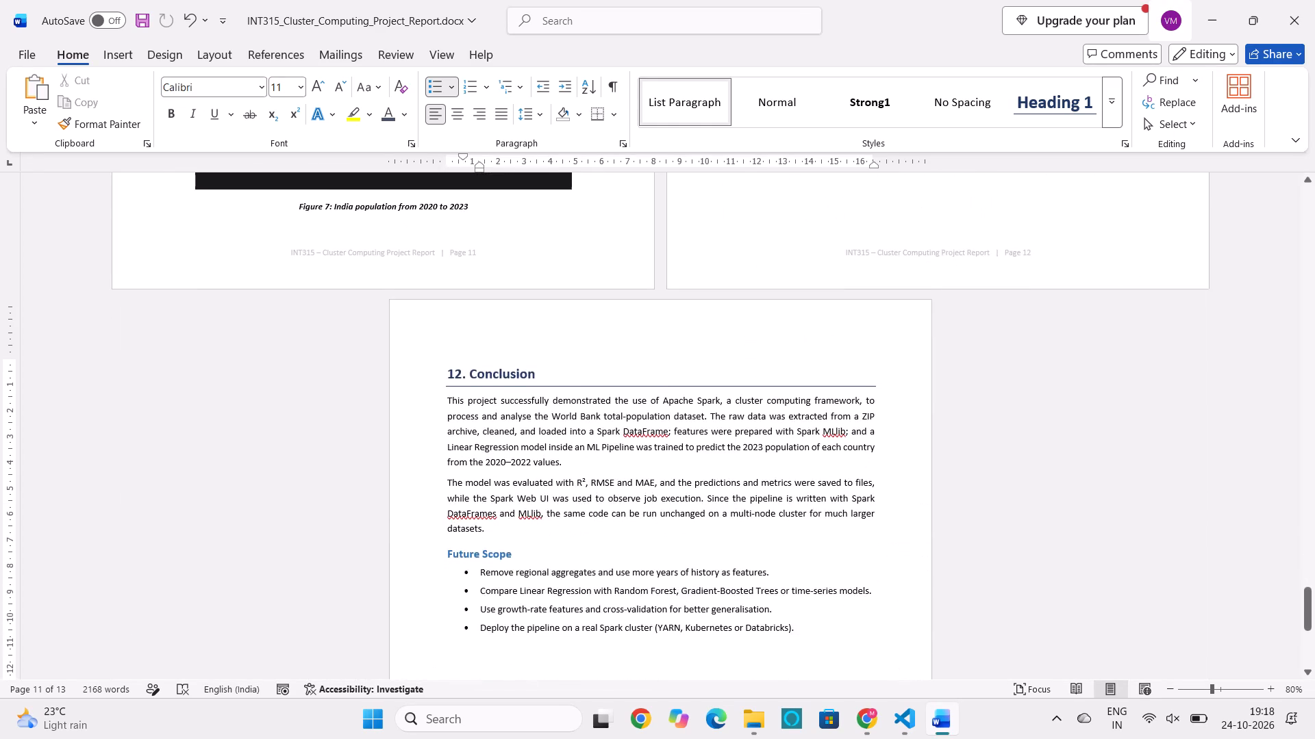
{"action": "scroll", "coordinate": [409, 449], "scroll_direction": "up", "scroll_amount": 7}
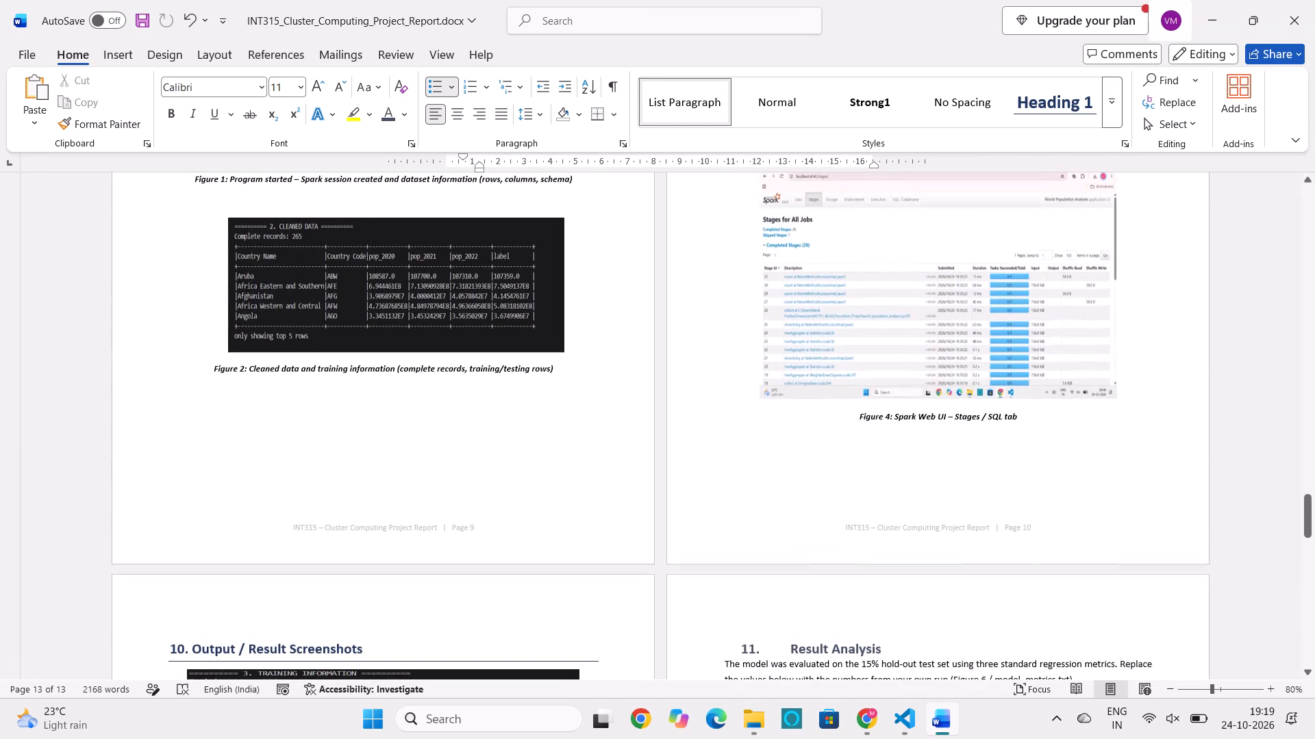
{"action": "scroll", "coordinate": [409, 449], "scroll_direction": "down", "scroll_amount": 9}
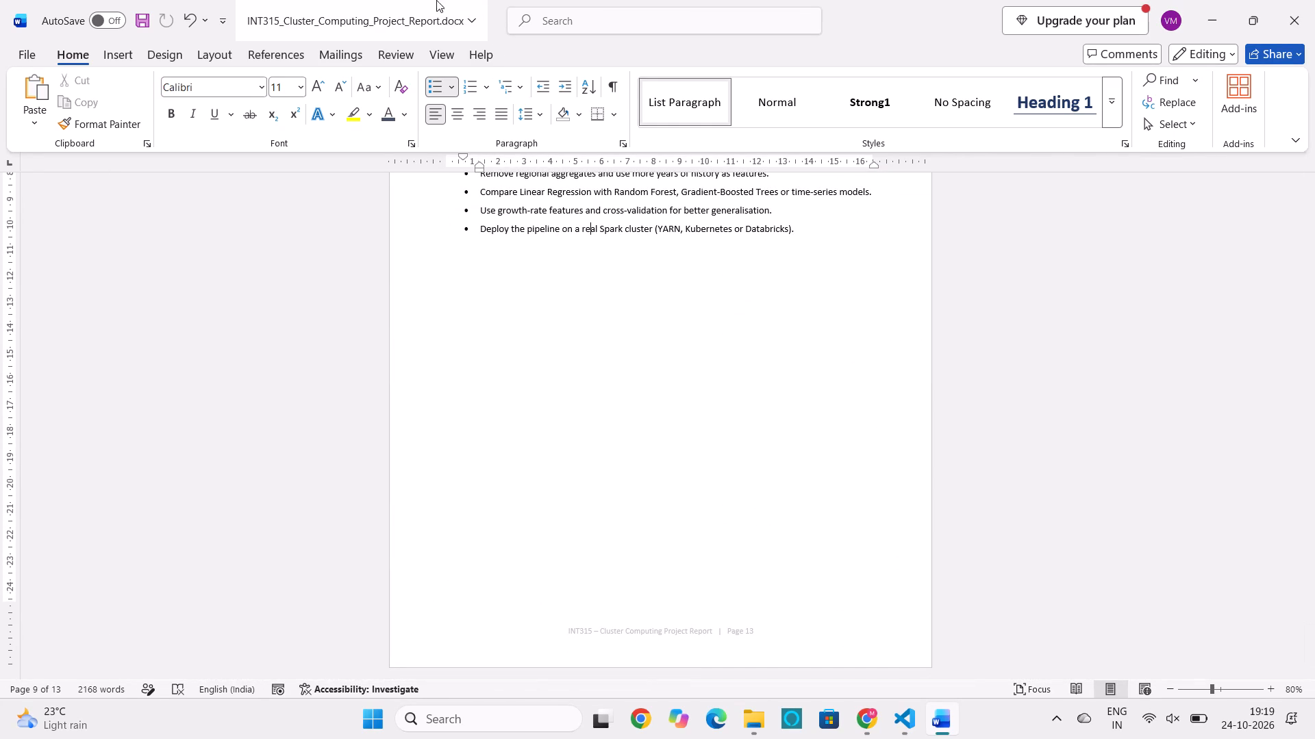
Switch to Chrome and read the latest project submission instructions in the K3P23GR - INT315 group chat.
{"action": "left_click", "coordinate": [1218, 13]}
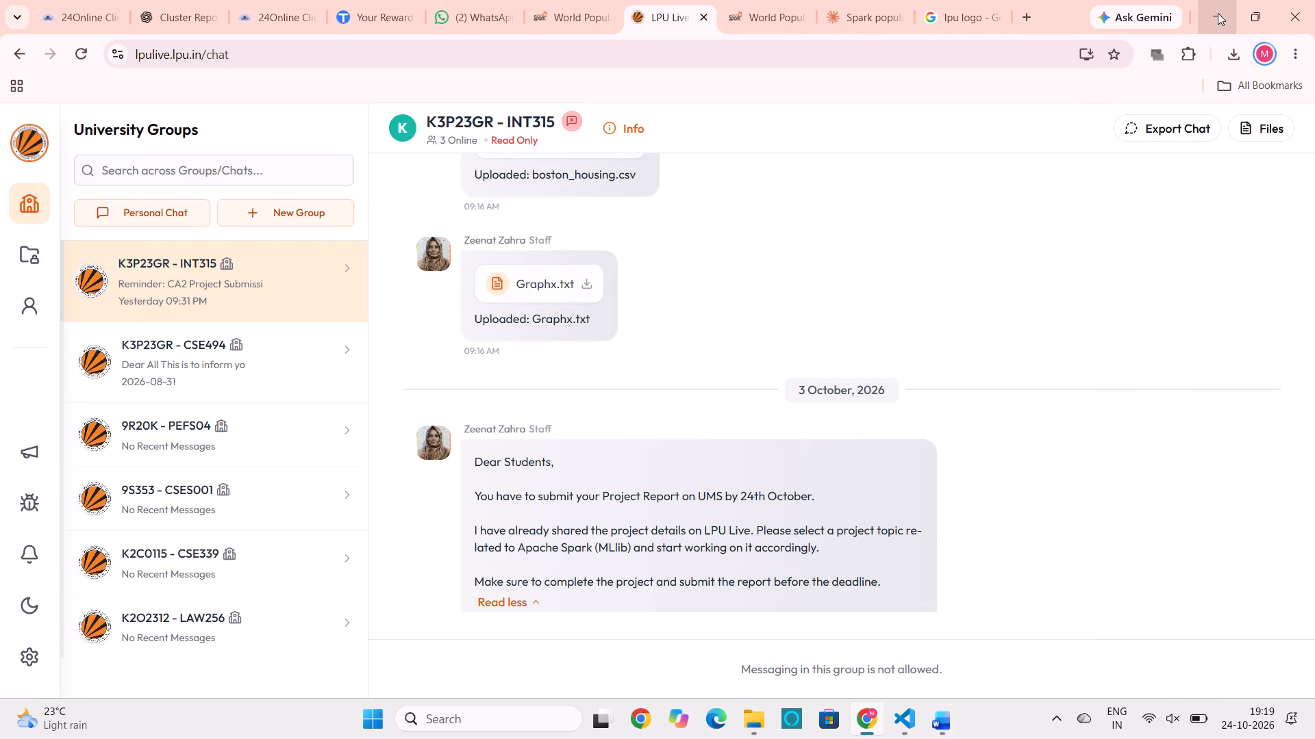
{"action": "scroll", "coordinate": [492, 505], "scroll_direction": "down", "scroll_amount": 10}
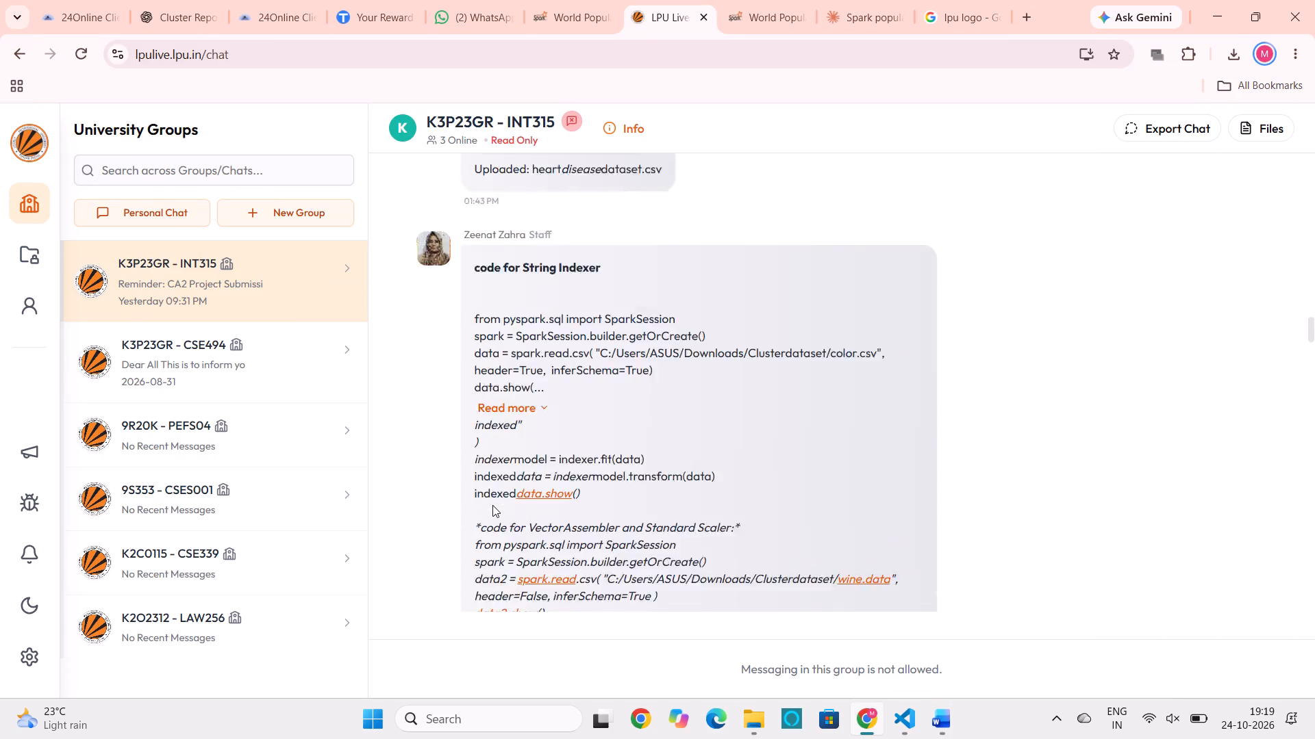
{"action": "scroll", "coordinate": [492, 505], "scroll_direction": "down", "scroll_amount": 11}
{"action": "scroll", "coordinate": [492, 505], "scroll_direction": "down", "scroll_amount": 12}
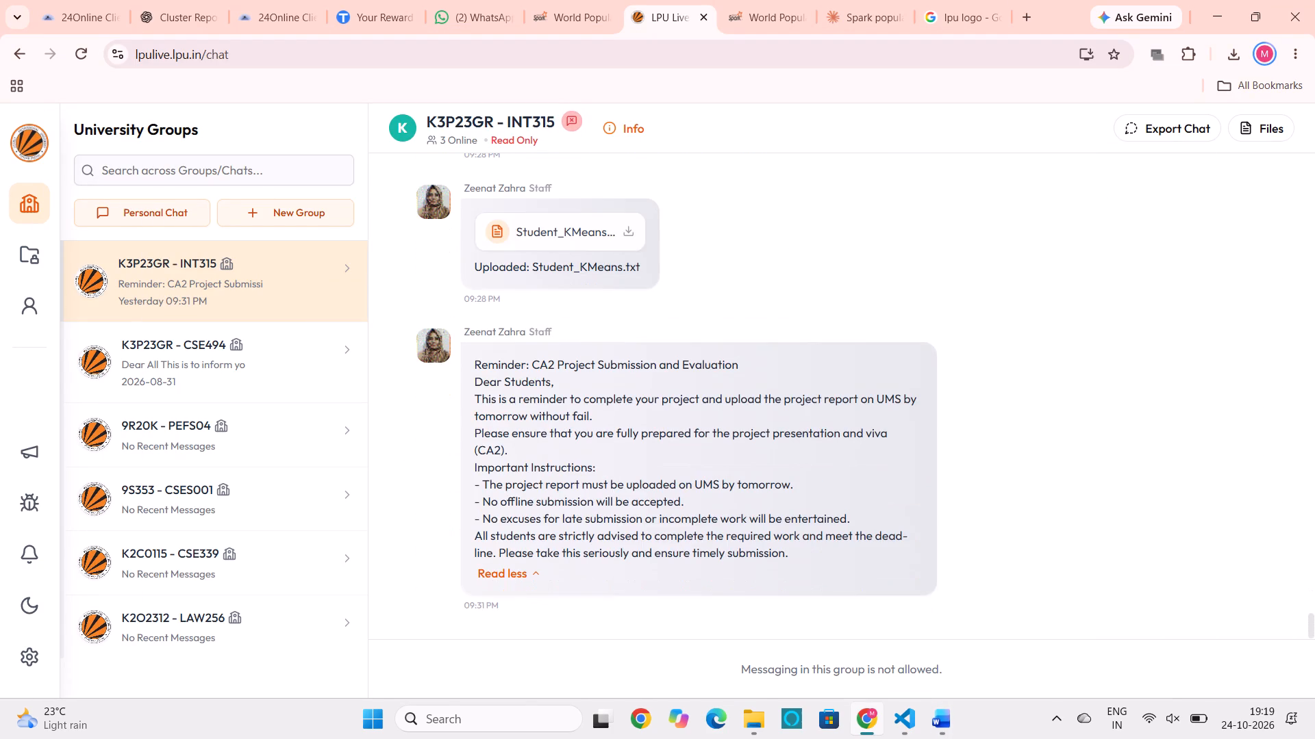
{"action": "scroll", "coordinate": [492, 505], "scroll_direction": "down", "scroll_amount": 12}
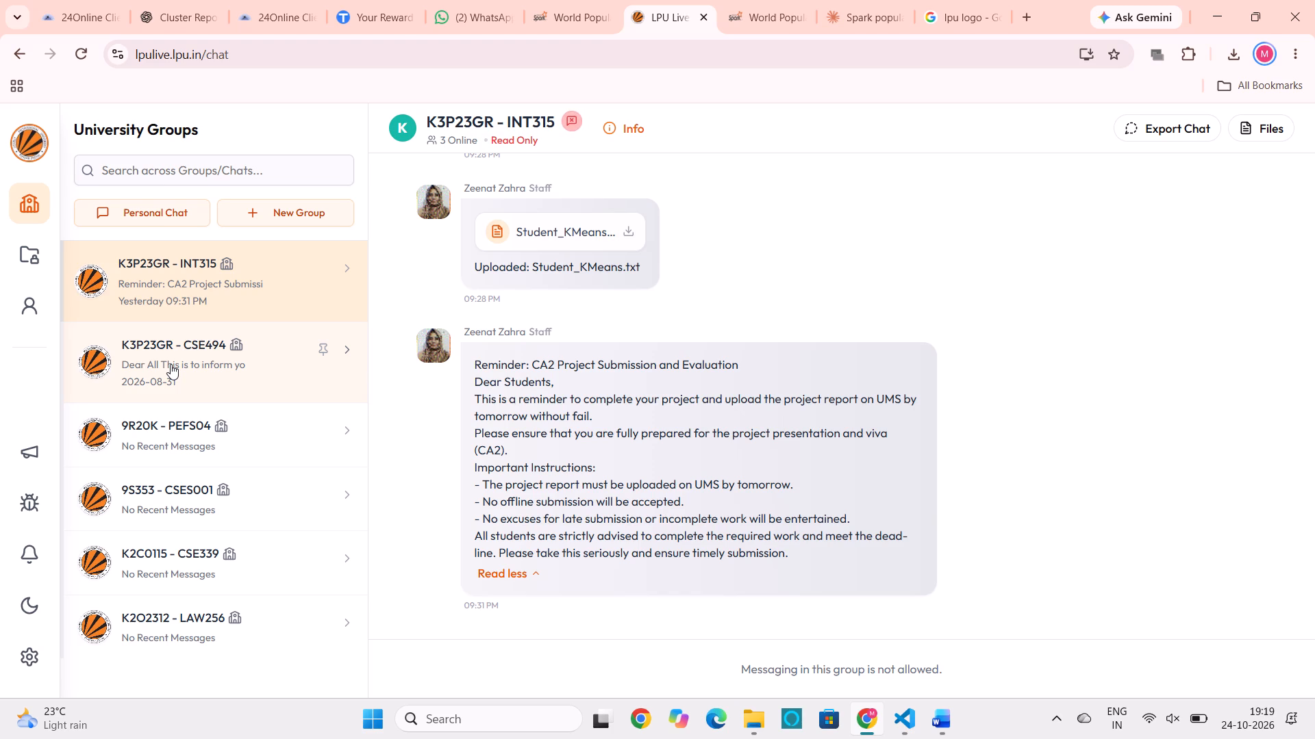
{"action": "left_click", "coordinate": [701, 18]}
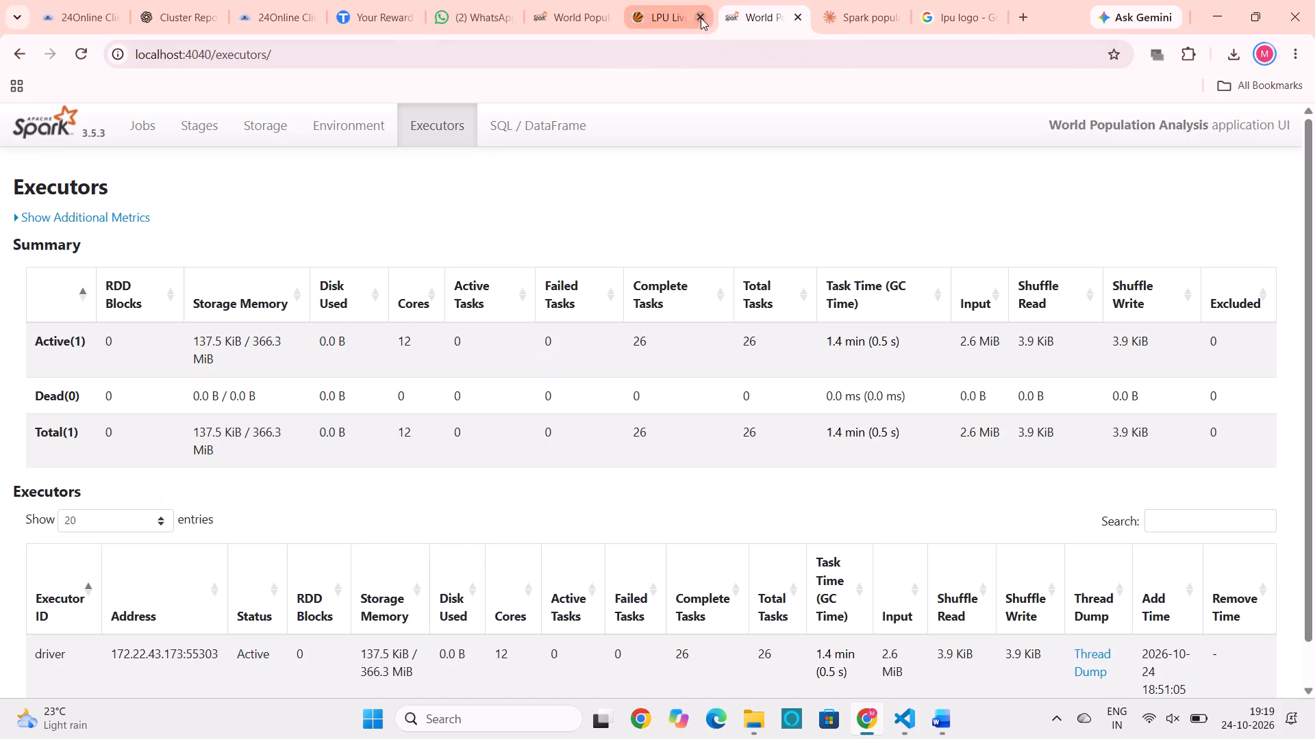